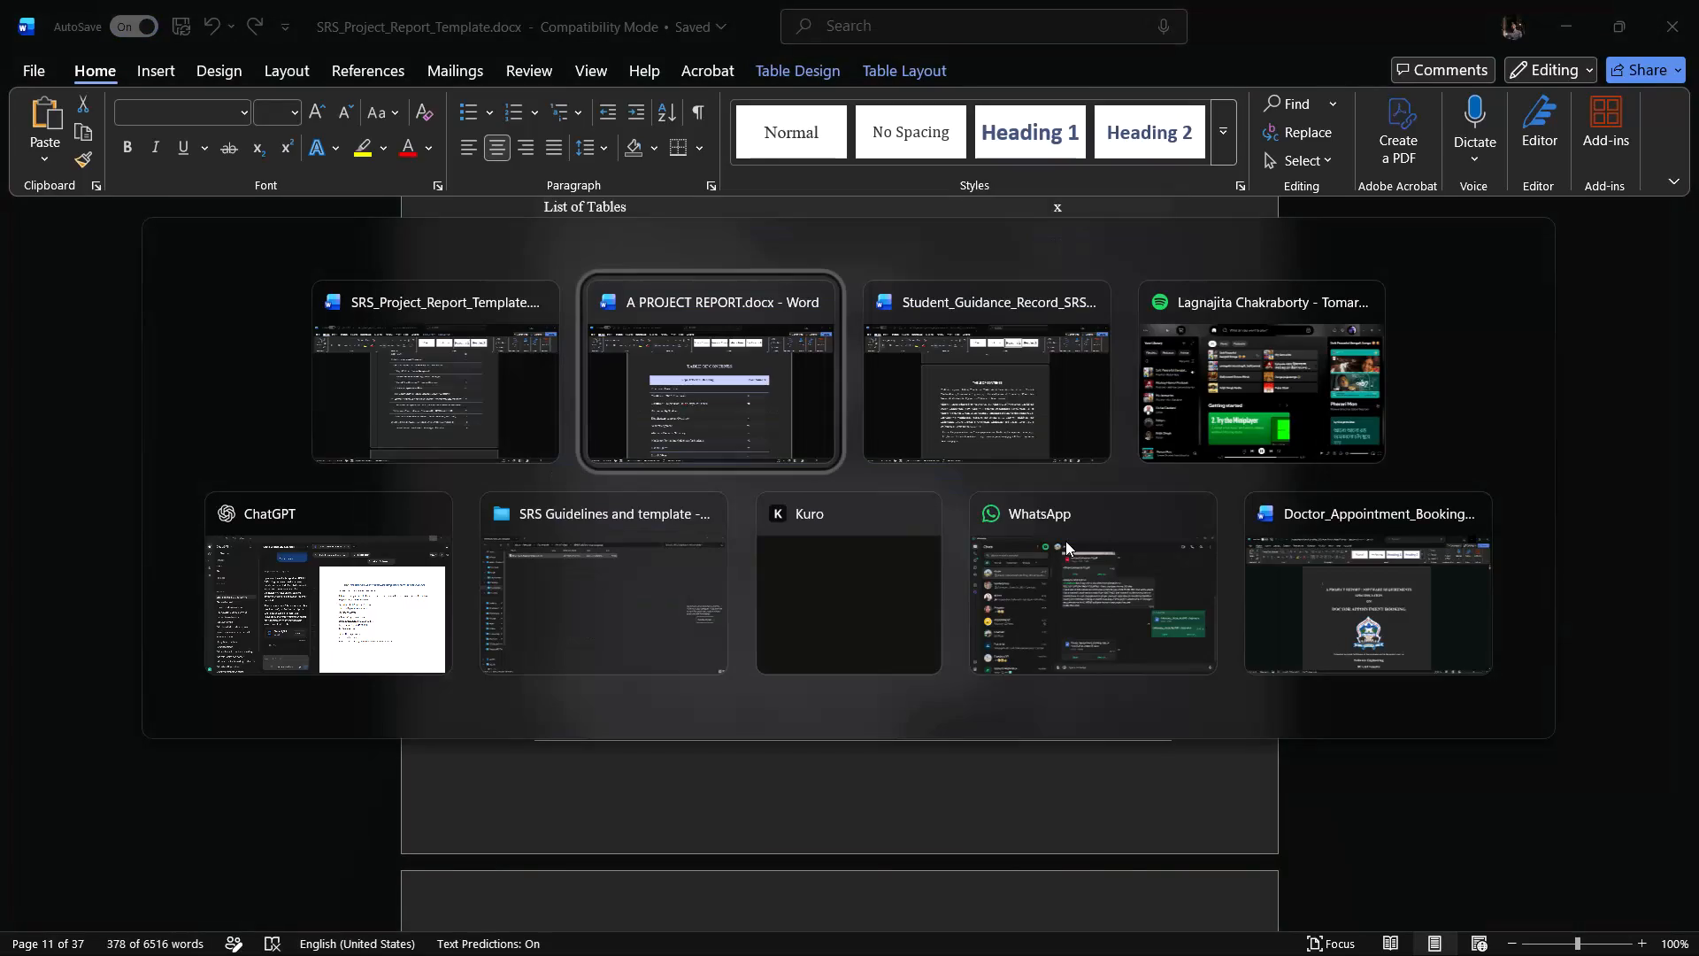
Review the table of contents in A PROJECT REPORT through to its final APPENDICES row.
{"action": "scroll", "coordinate": [1065, 541], "scroll_direction": "down", "scroll_amount": 17}
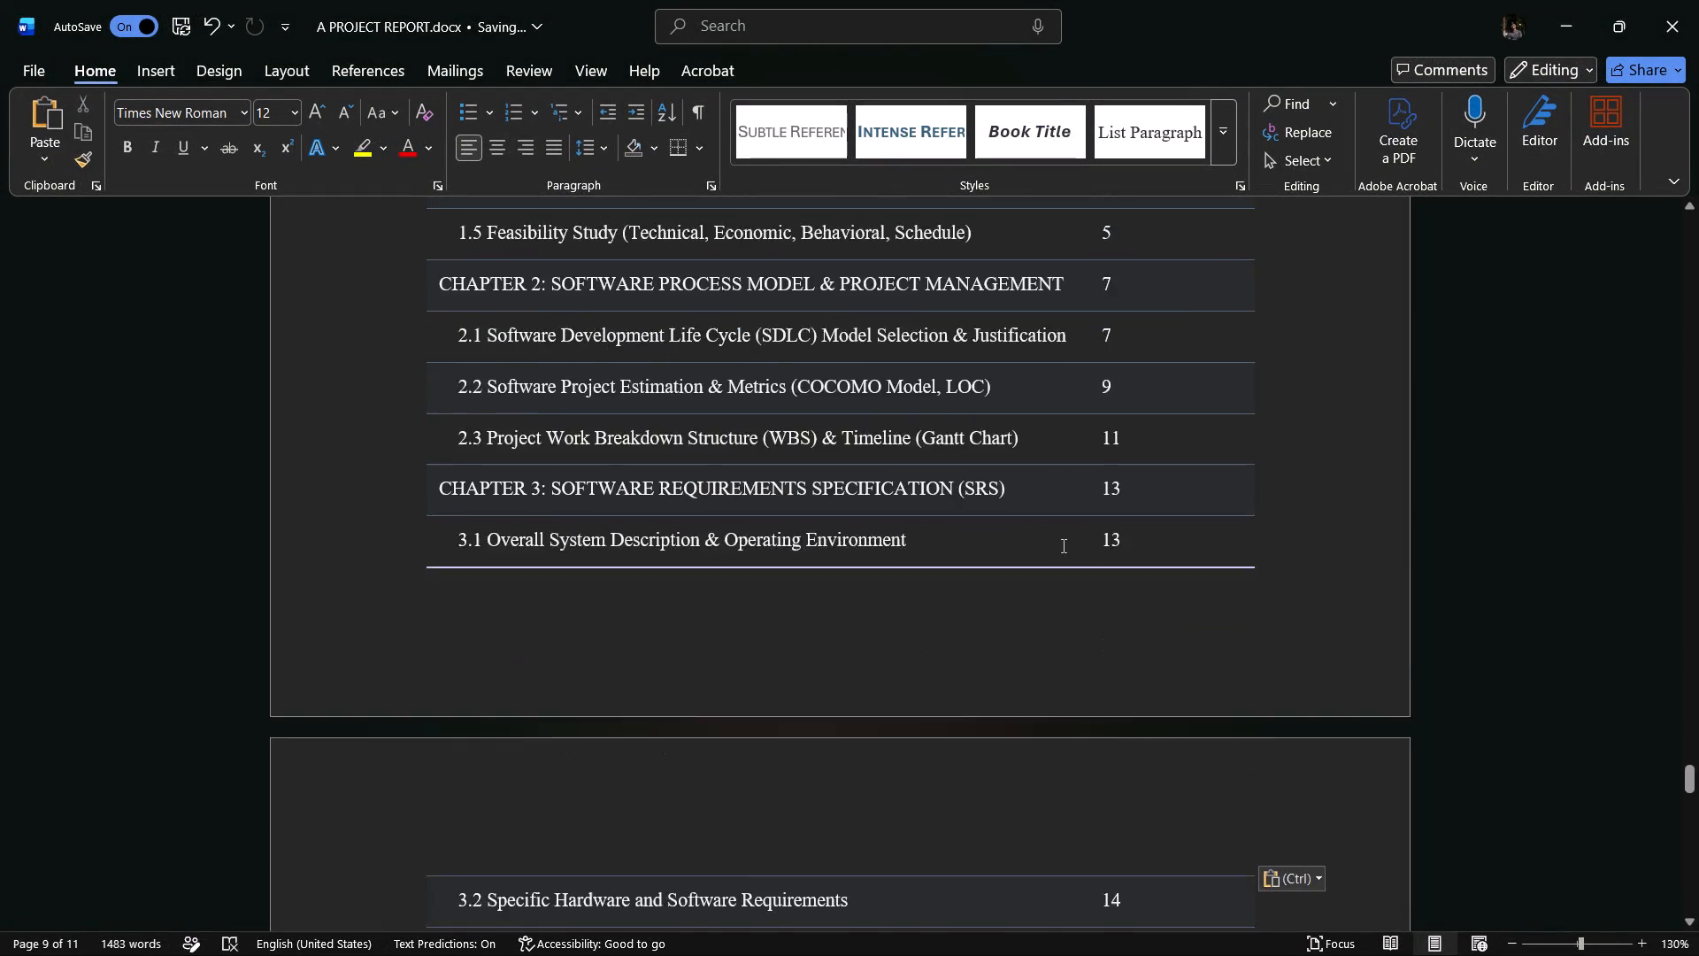
{"action": "scroll", "coordinate": [1062, 545], "scroll_direction": "down", "scroll_amount": 8}
{"action": "scroll", "coordinate": [1059, 549], "scroll_direction": "down", "scroll_amount": 18}
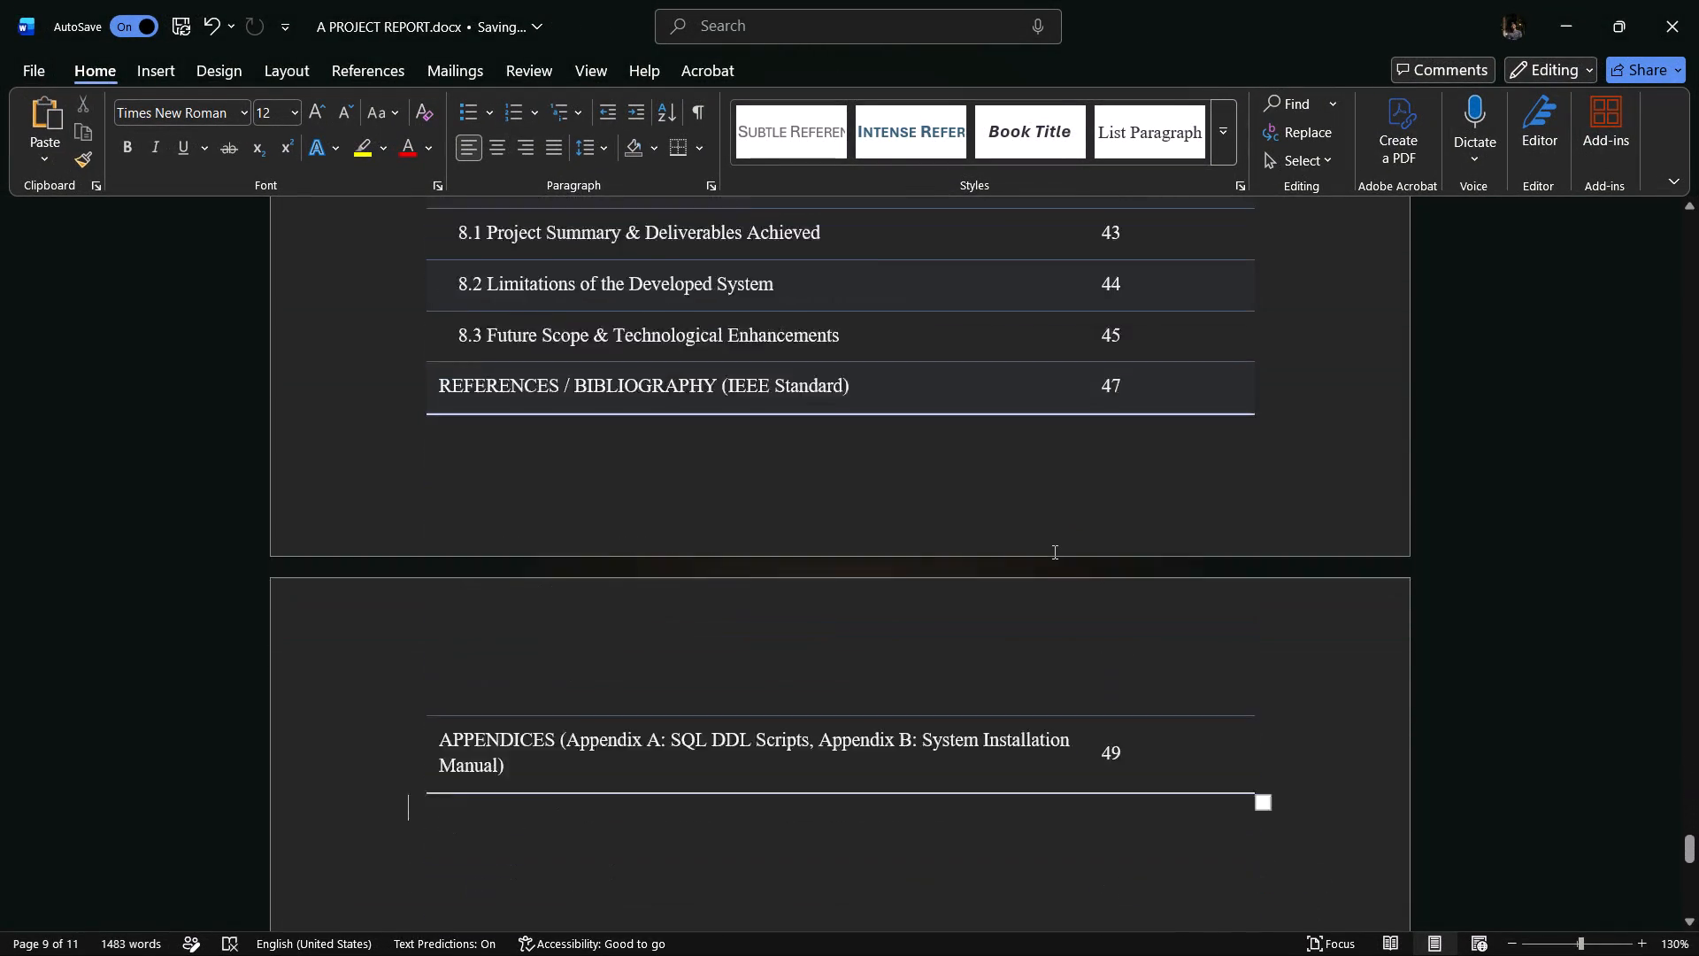
{"action": "scroll", "coordinate": [1053, 551], "scroll_direction": "down", "scroll_amount": 4}
{"action": "scroll", "coordinate": [1053, 551], "scroll_direction": "up", "scroll_amount": 5}
Switch to SRS_Project_Report_Template and examine the pages from the table of contents to the List of Figures and List of Tables.
{"action": "key", "text": "alt+Tab"}
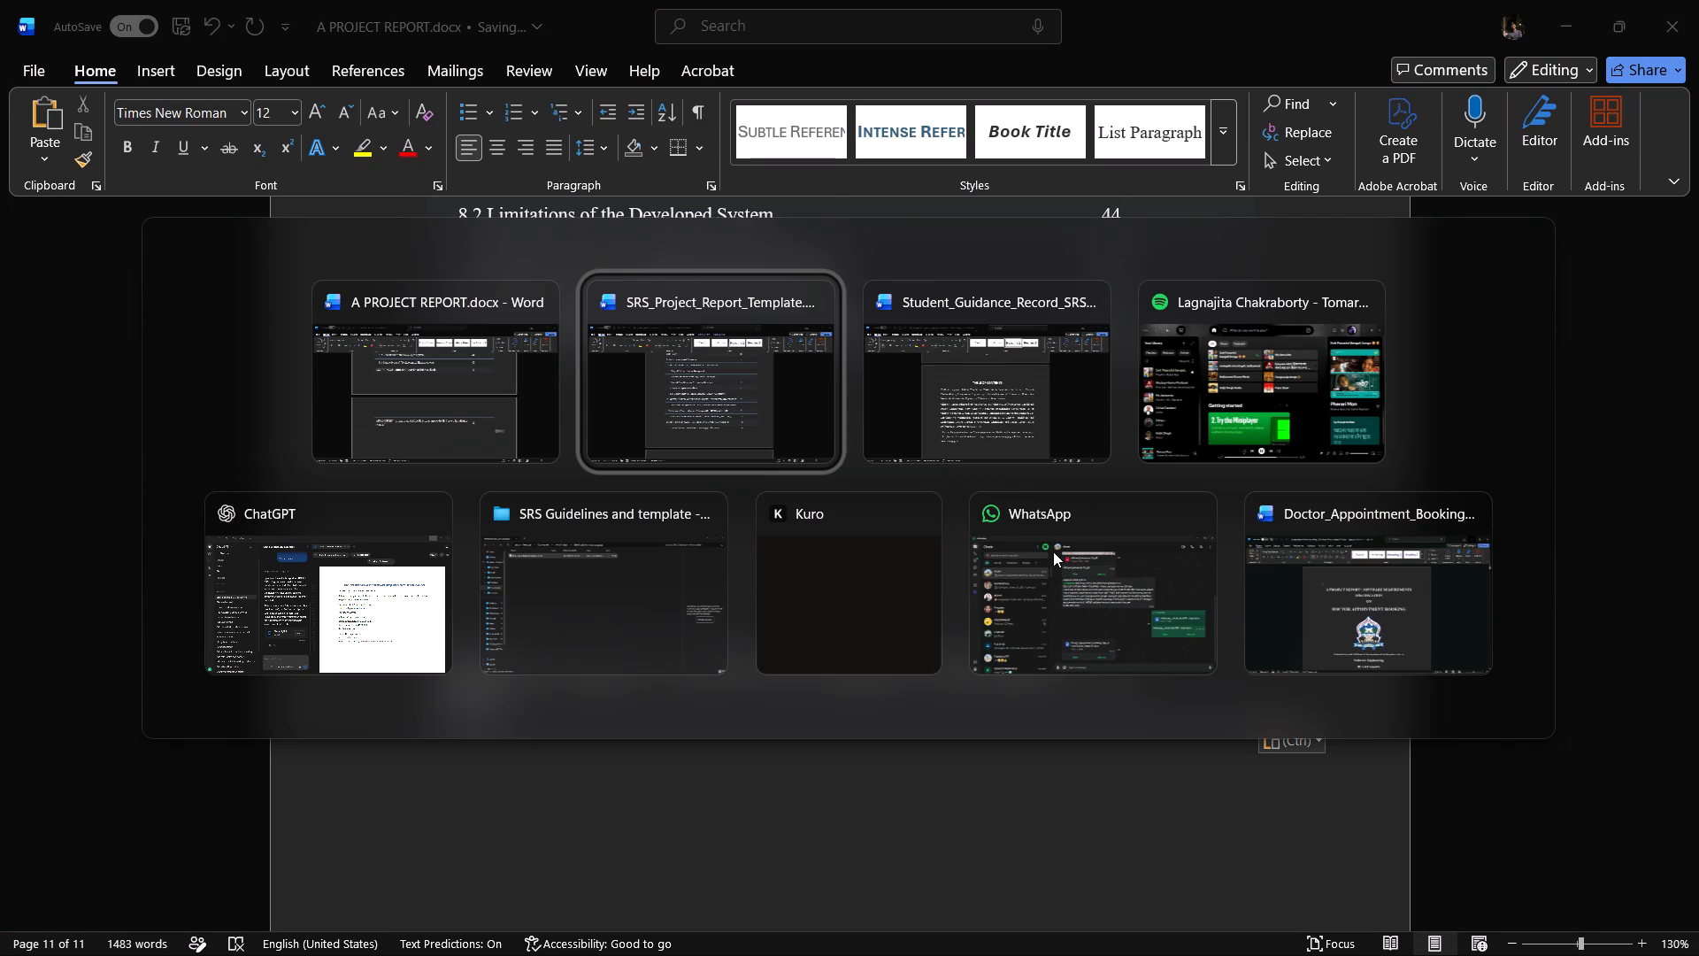
{"action": "key", "text": "alt+Tab"}
{"action": "key", "text": "alt+Tab"}
{"action": "key", "text": "alt+Tab"}
{"action": "key", "text": "alt+Tab"}
{"action": "key", "text": "alt+Tab"}
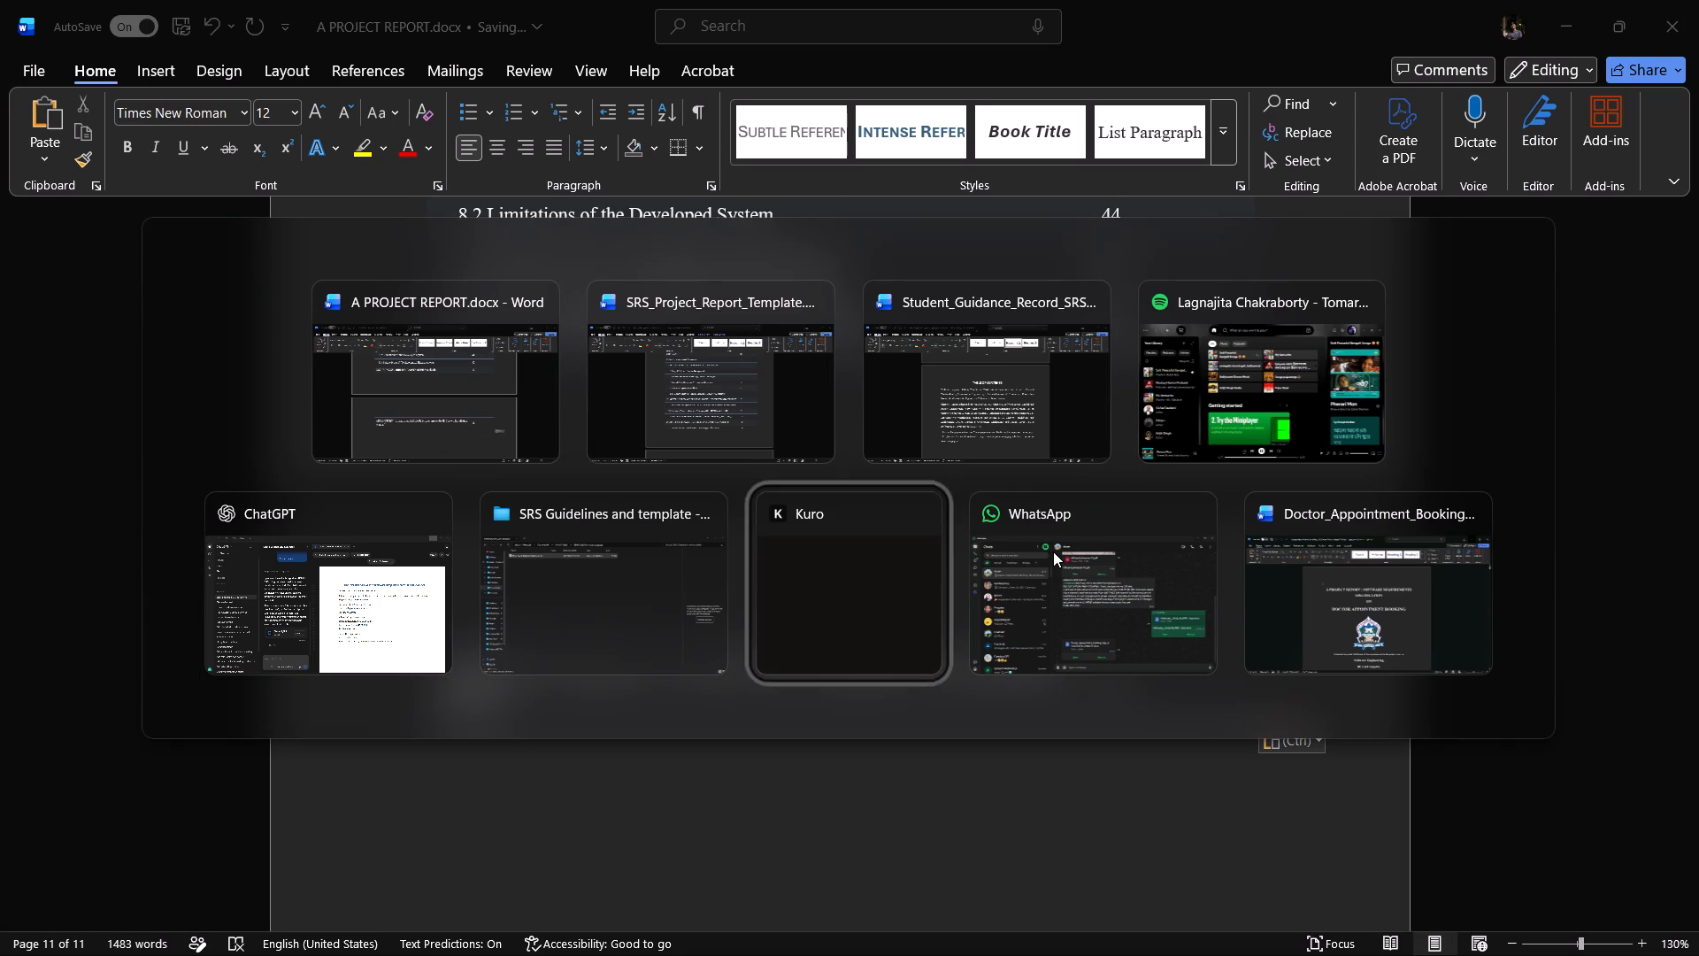
{"action": "key", "text": "alt+Tab"}
{"action": "key", "text": "alt+Tab"}
{"action": "key", "text": "alt+Tab"}
{"action": "key", "text": "alt+Tab"}
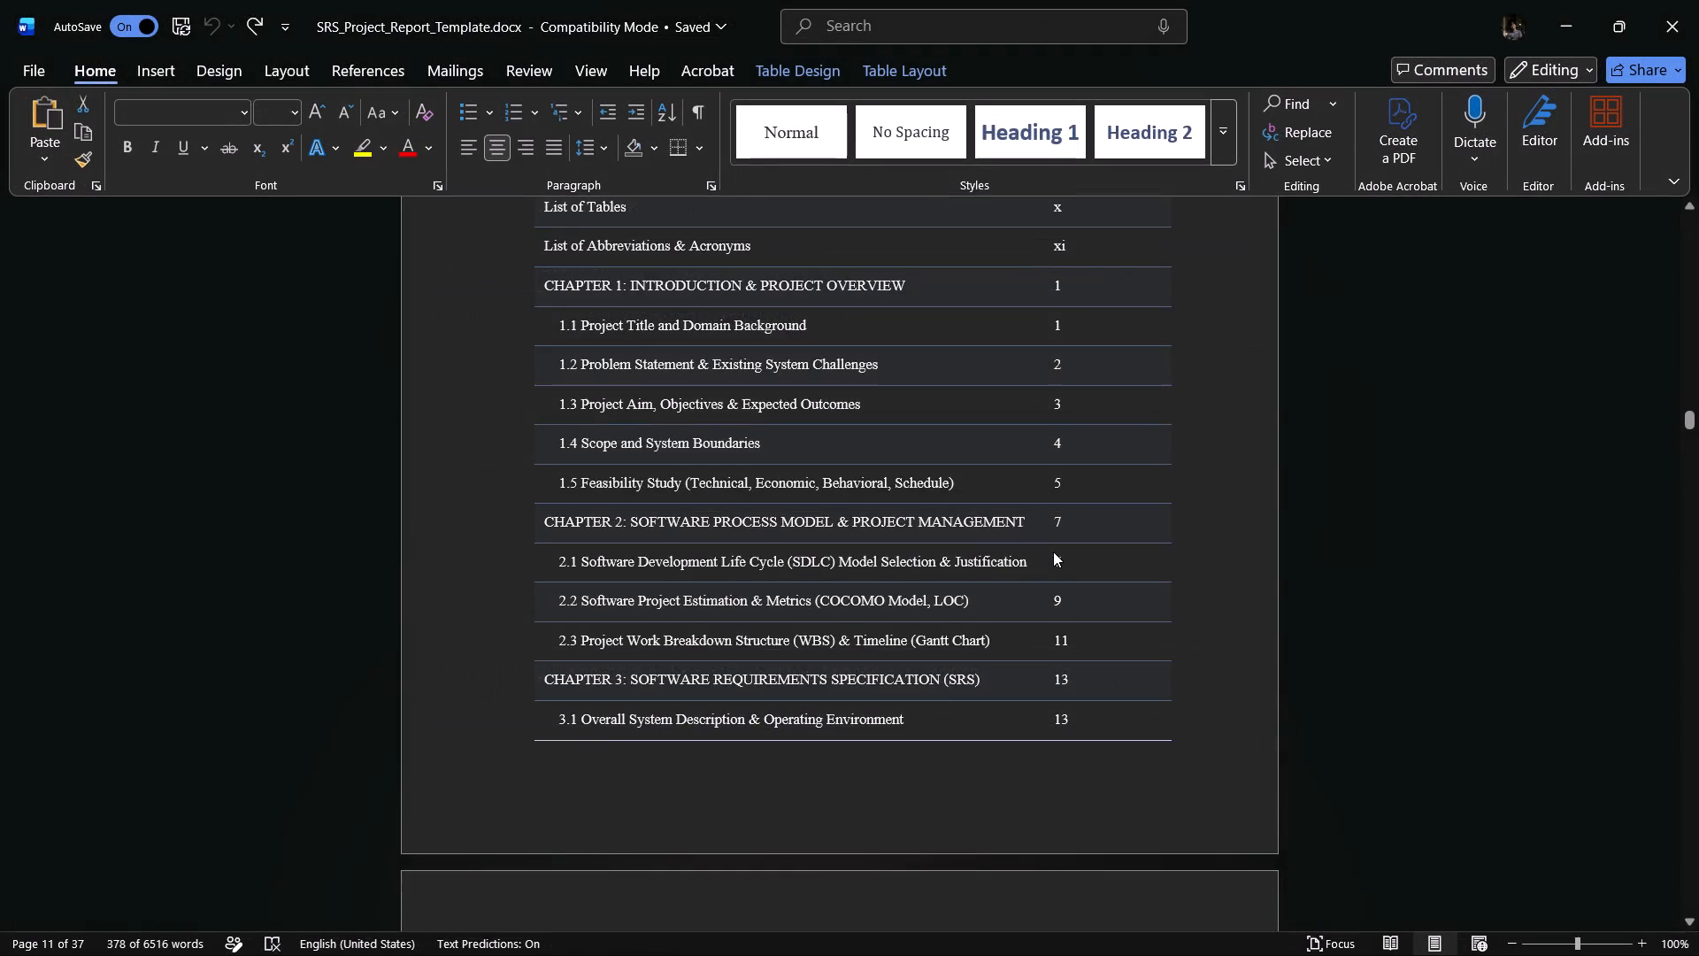
{"action": "scroll", "coordinate": [1016, 584], "scroll_direction": "down", "scroll_amount": 1}
{"action": "scroll", "coordinate": [1016, 584], "scroll_direction": "up", "scroll_amount": 6}
{"action": "scroll", "coordinate": [1015, 584], "scroll_direction": "down", "scroll_amount": 11}
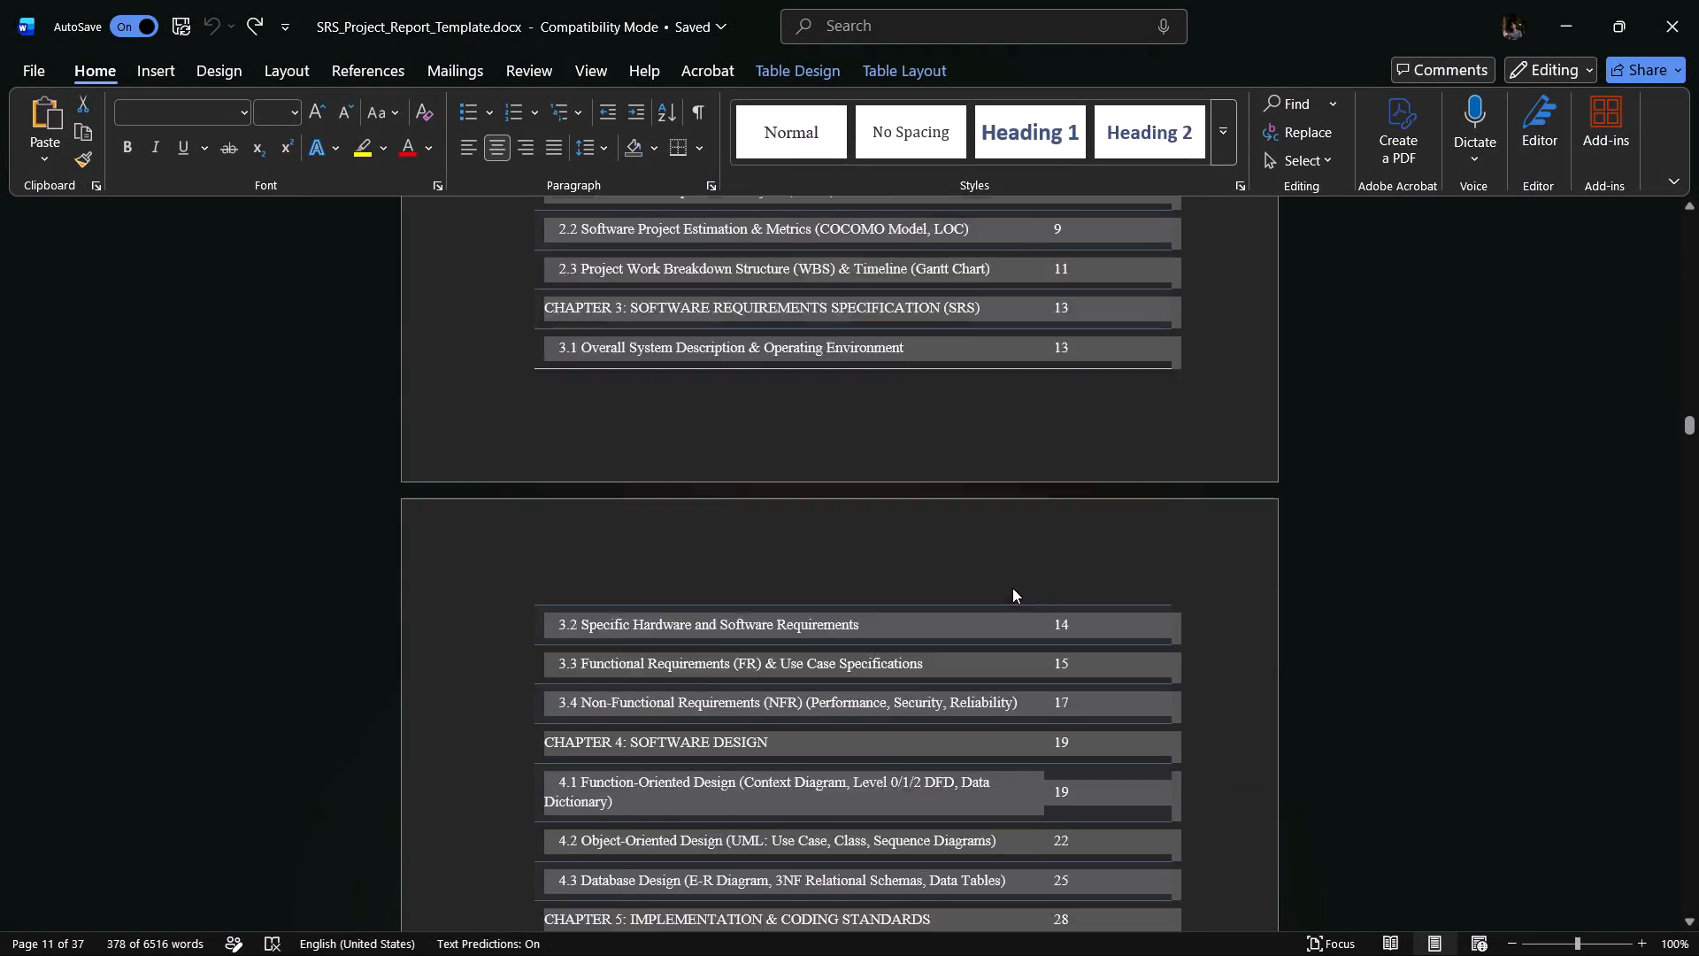
{"action": "scroll", "coordinate": [1012, 588], "scroll_direction": "down", "scroll_amount": 20}
{"action": "scroll", "coordinate": [1012, 588], "scroll_direction": "down", "scroll_amount": 13}
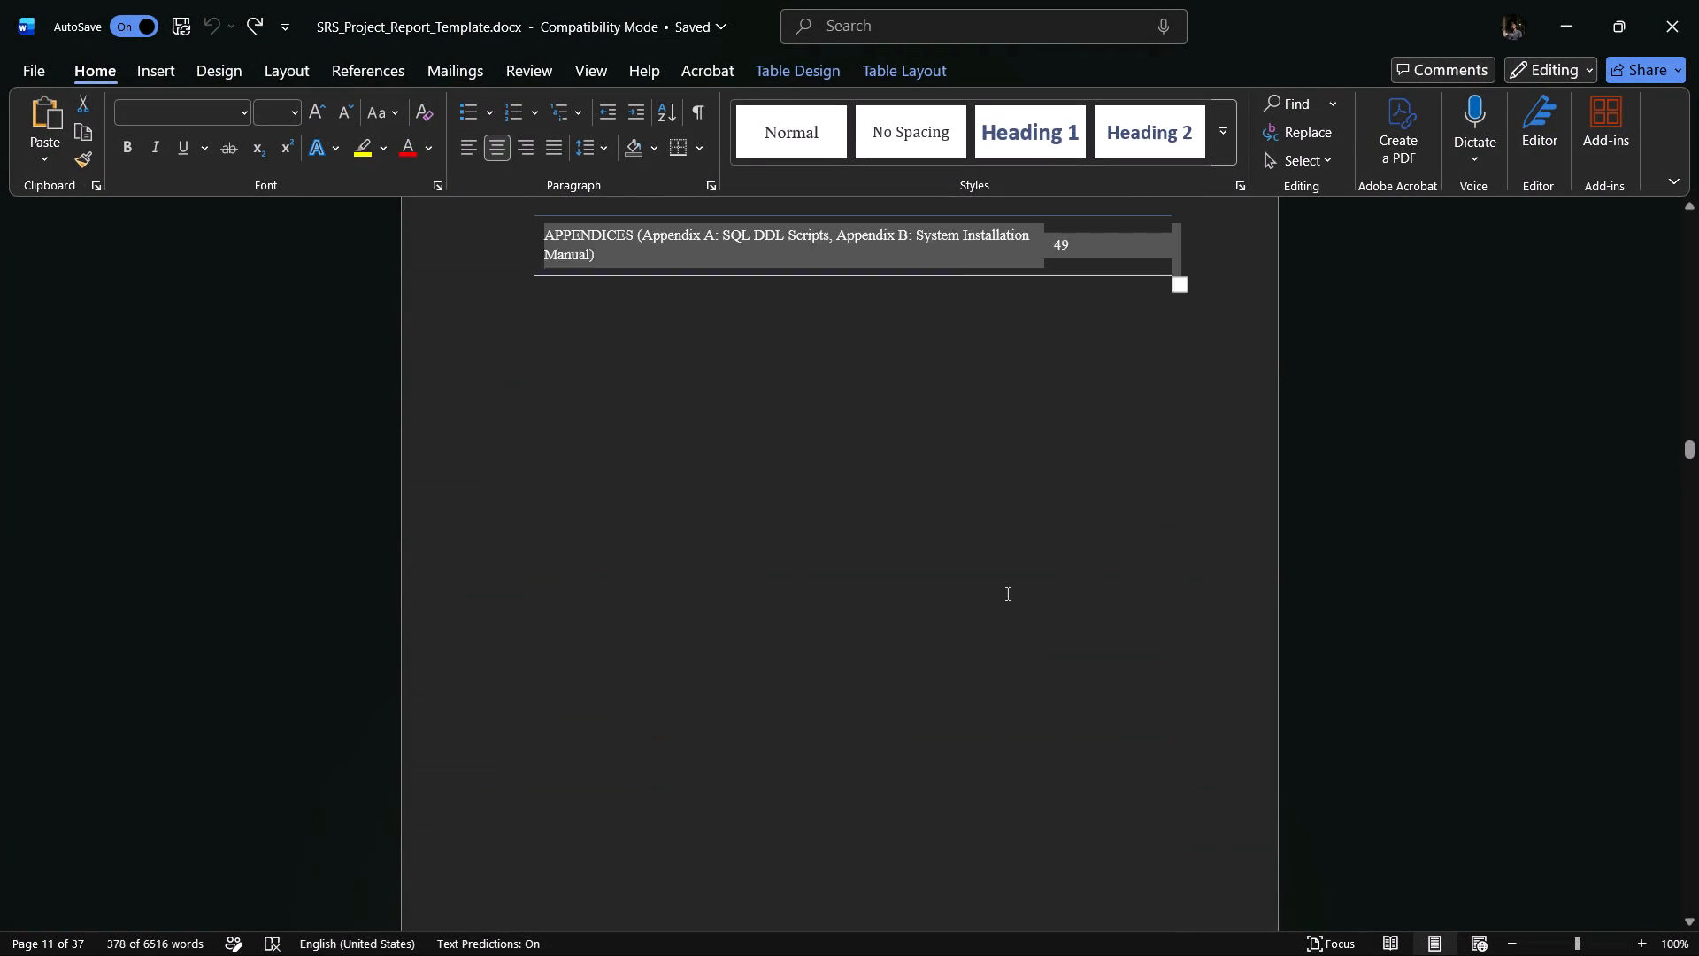
{"action": "scroll", "coordinate": [1006, 593], "scroll_direction": "down", "scroll_amount": 18}
{"action": "scroll", "coordinate": [1003, 584], "scroll_direction": "down", "scroll_amount": 4}
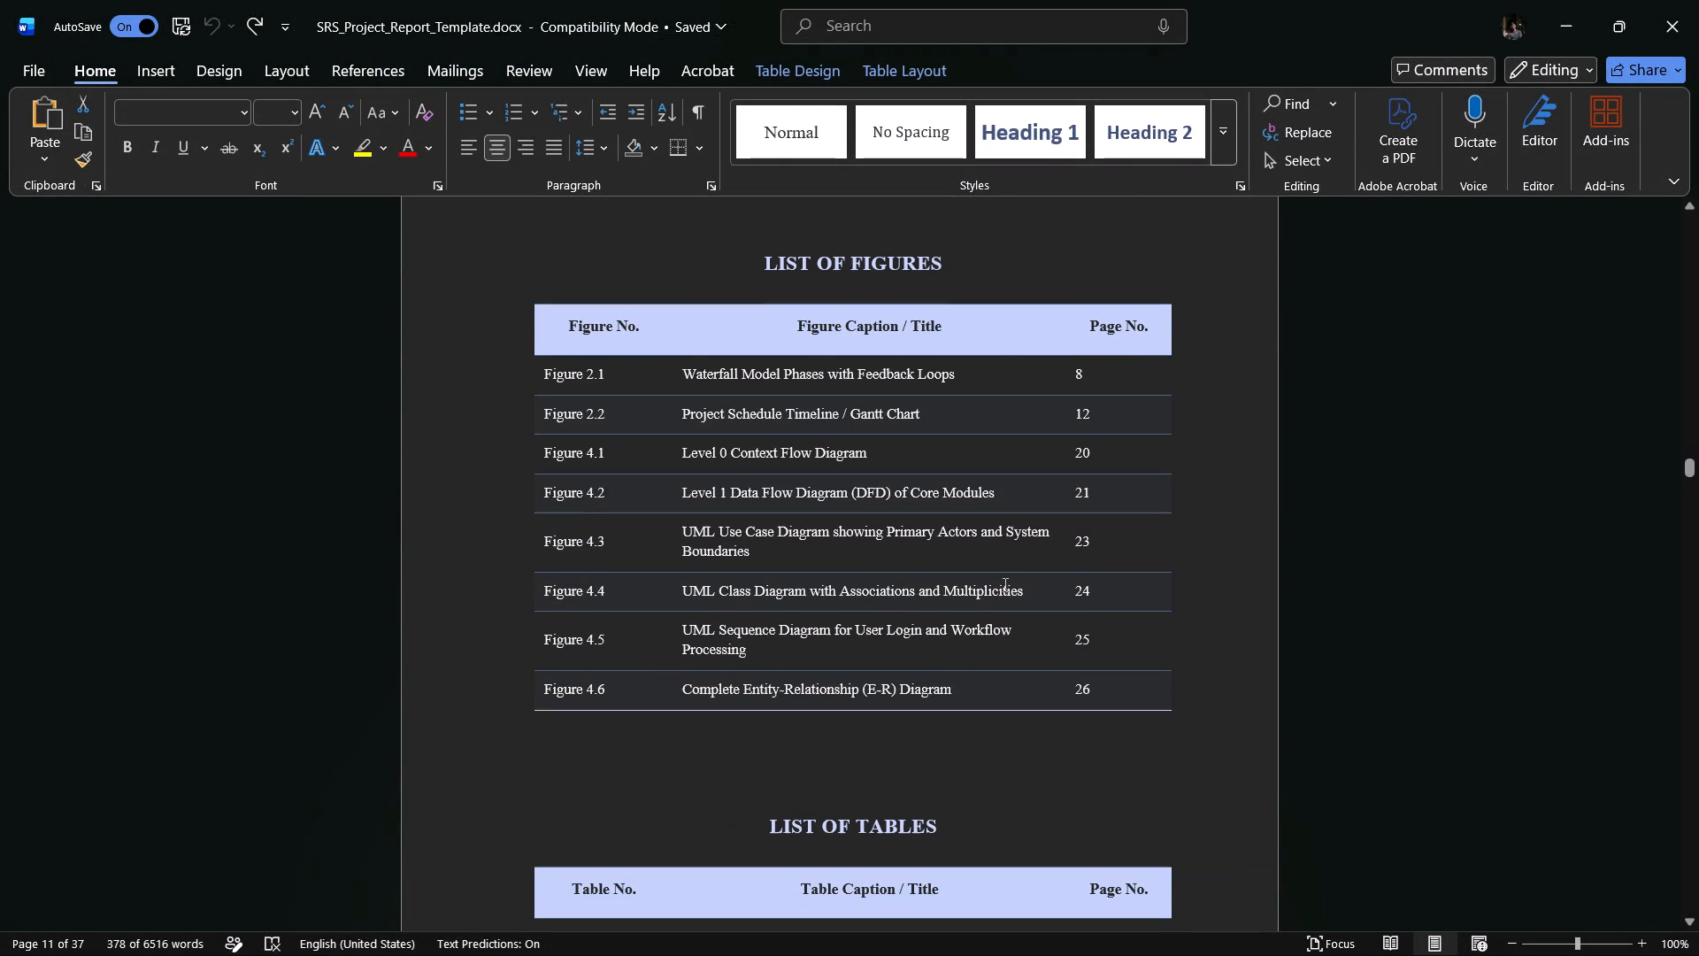
Switch to Student_Guidance_Record_SRS_Report, find its figures and tables lists, and place the cursor at the end of the LIST OF FIGURES line.
{"action": "key", "text": "alt+Tab"}
{"action": "key", "text": "alt+Tab"}
{"action": "scroll", "coordinate": [1003, 580], "scroll_direction": "down", "scroll_amount": 5}
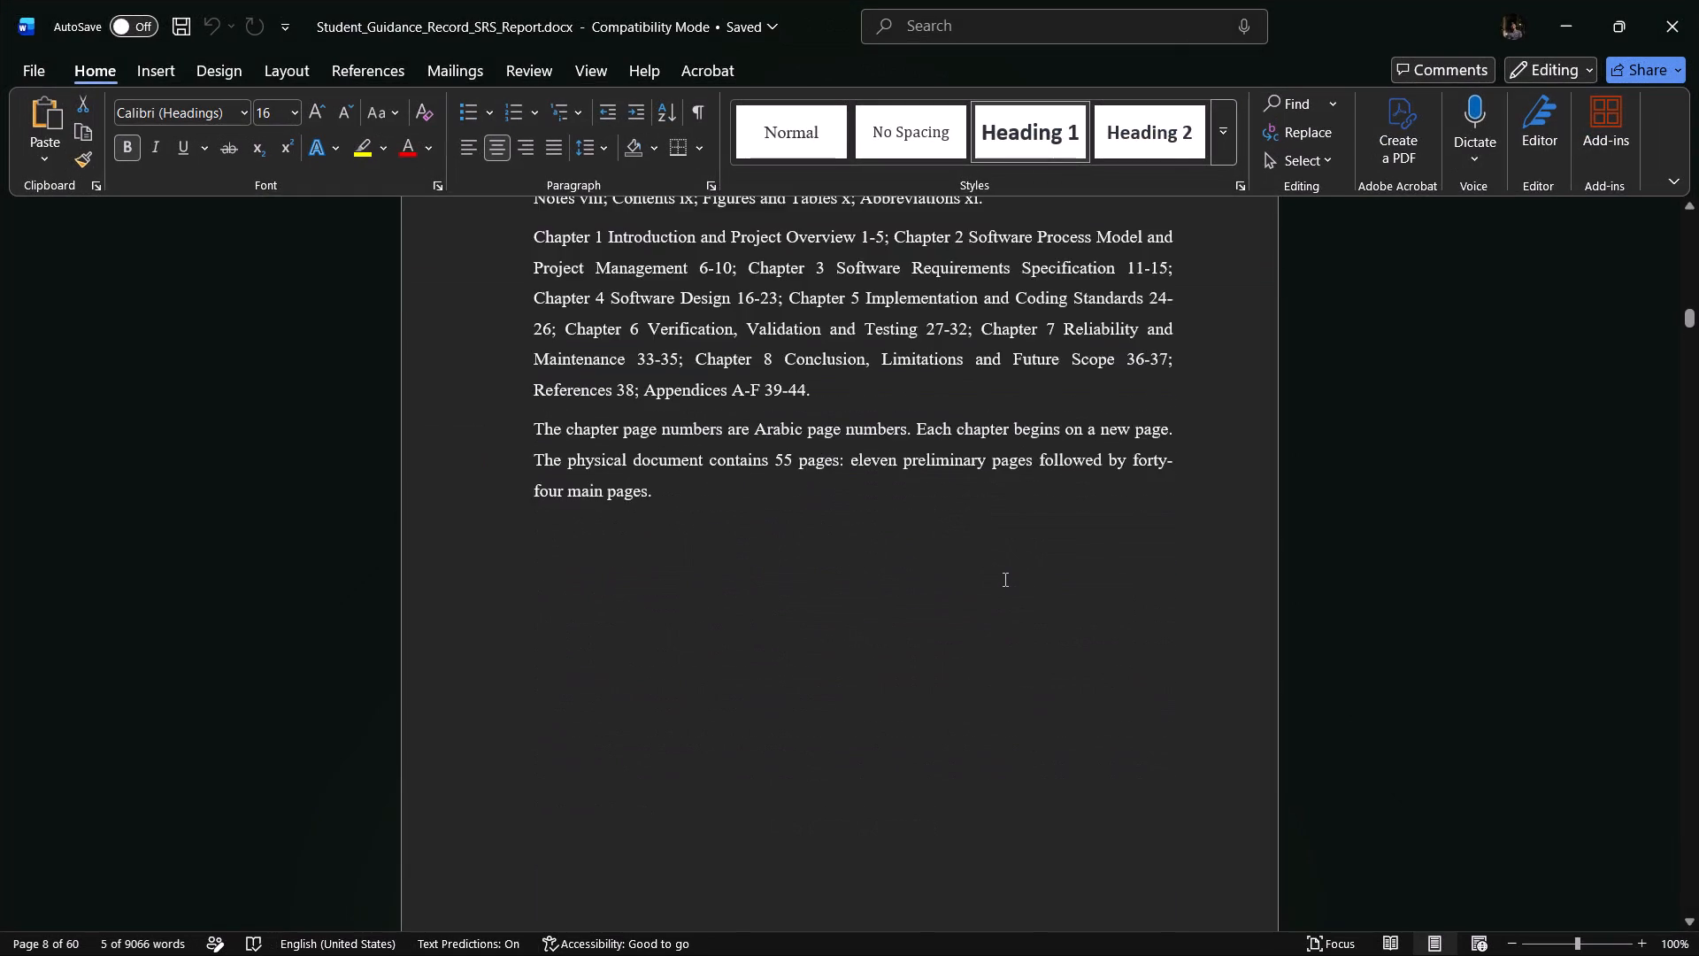
{"action": "scroll", "coordinate": [1003, 579], "scroll_direction": "down", "scroll_amount": 20}
{"action": "scroll", "coordinate": [1003, 579], "scroll_direction": "down", "scroll_amount": 3}
{"action": "scroll", "coordinate": [1003, 579], "scroll_direction": "up", "scroll_amount": 1}
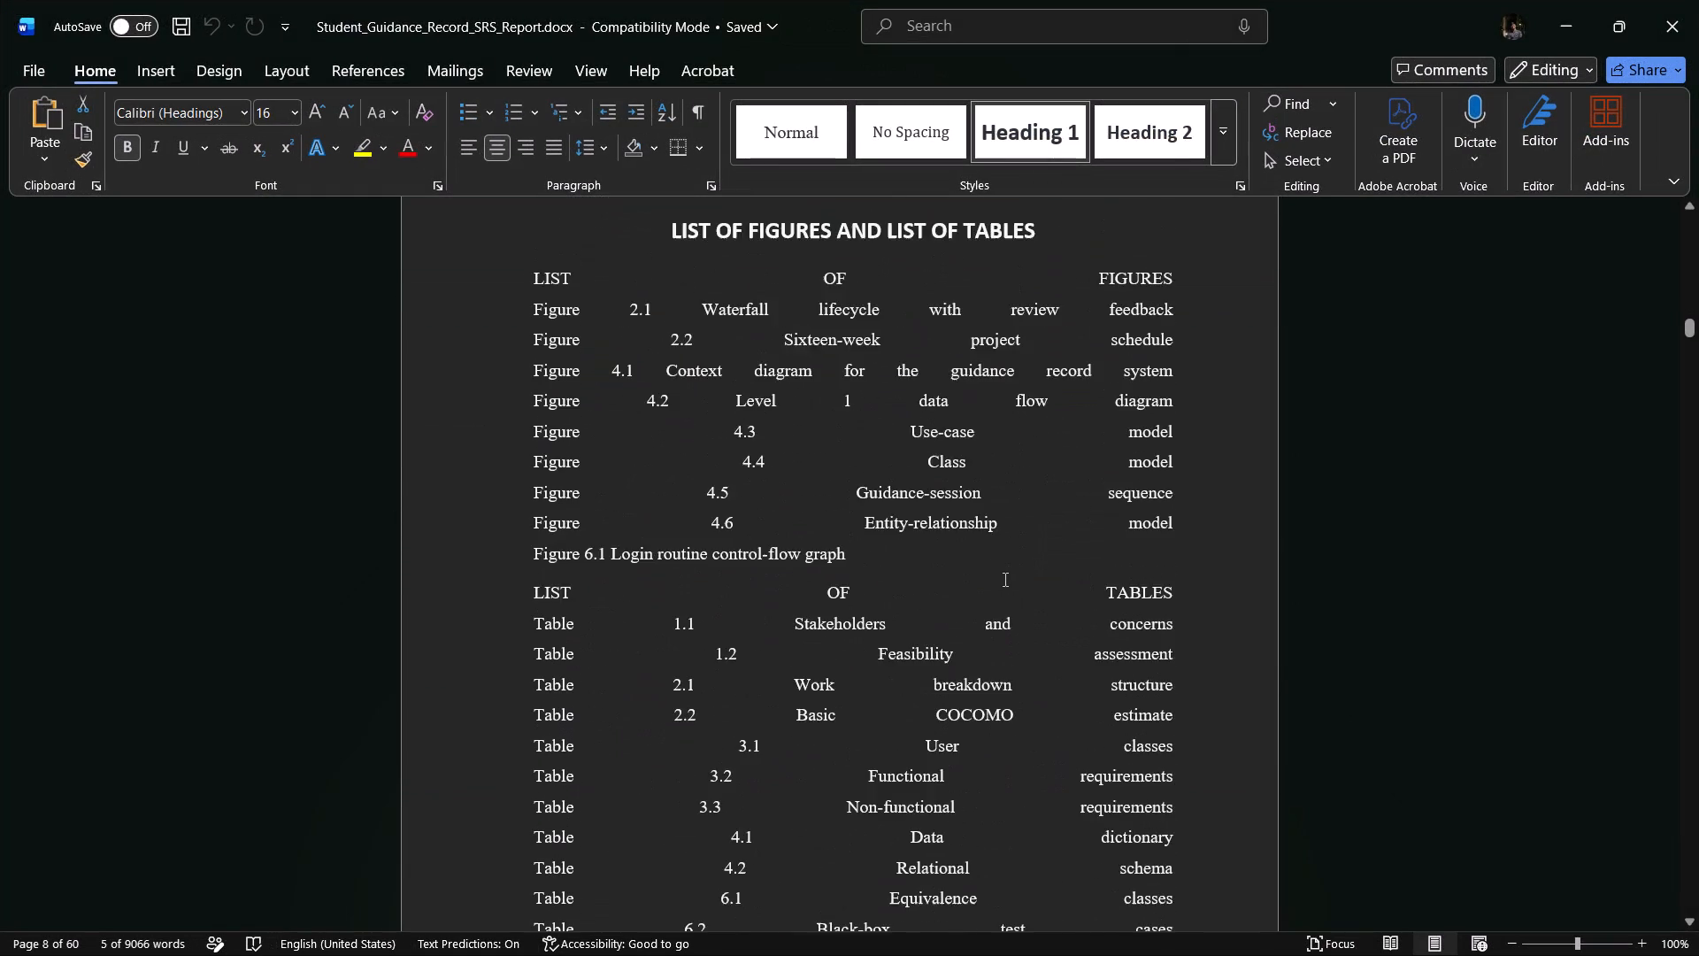
{"action": "scroll", "coordinate": [1003, 579], "scroll_direction": "up", "scroll_amount": 1}
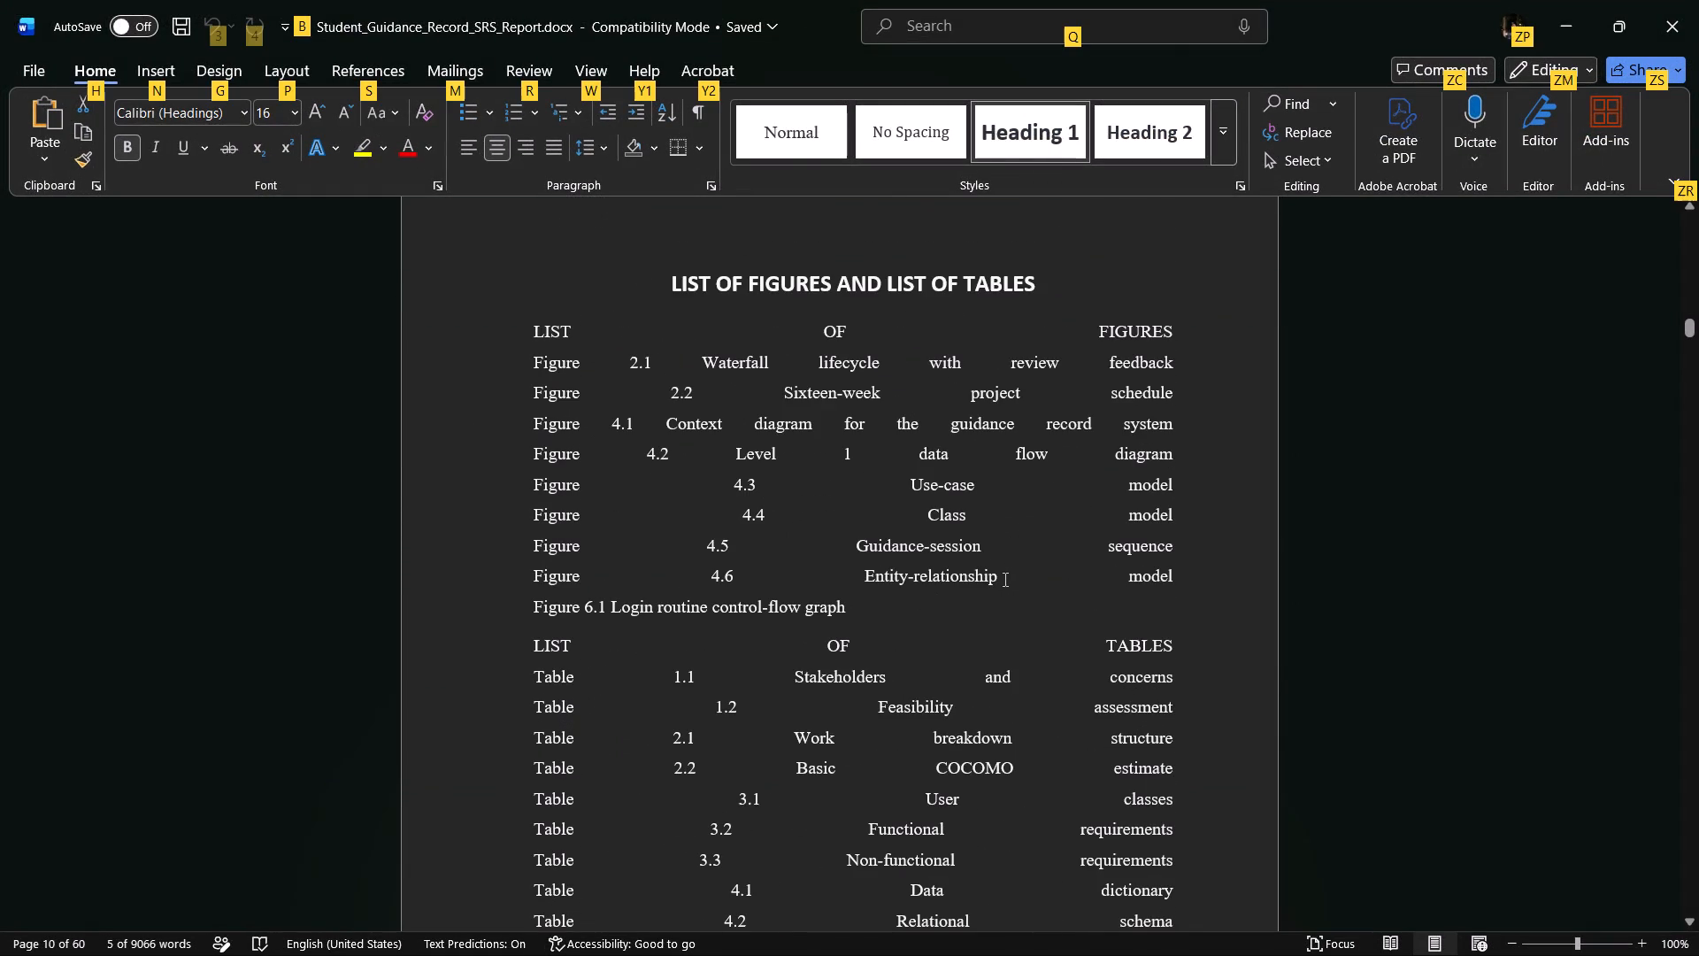
{"action": "left_click", "coordinate": [1227, 323]}
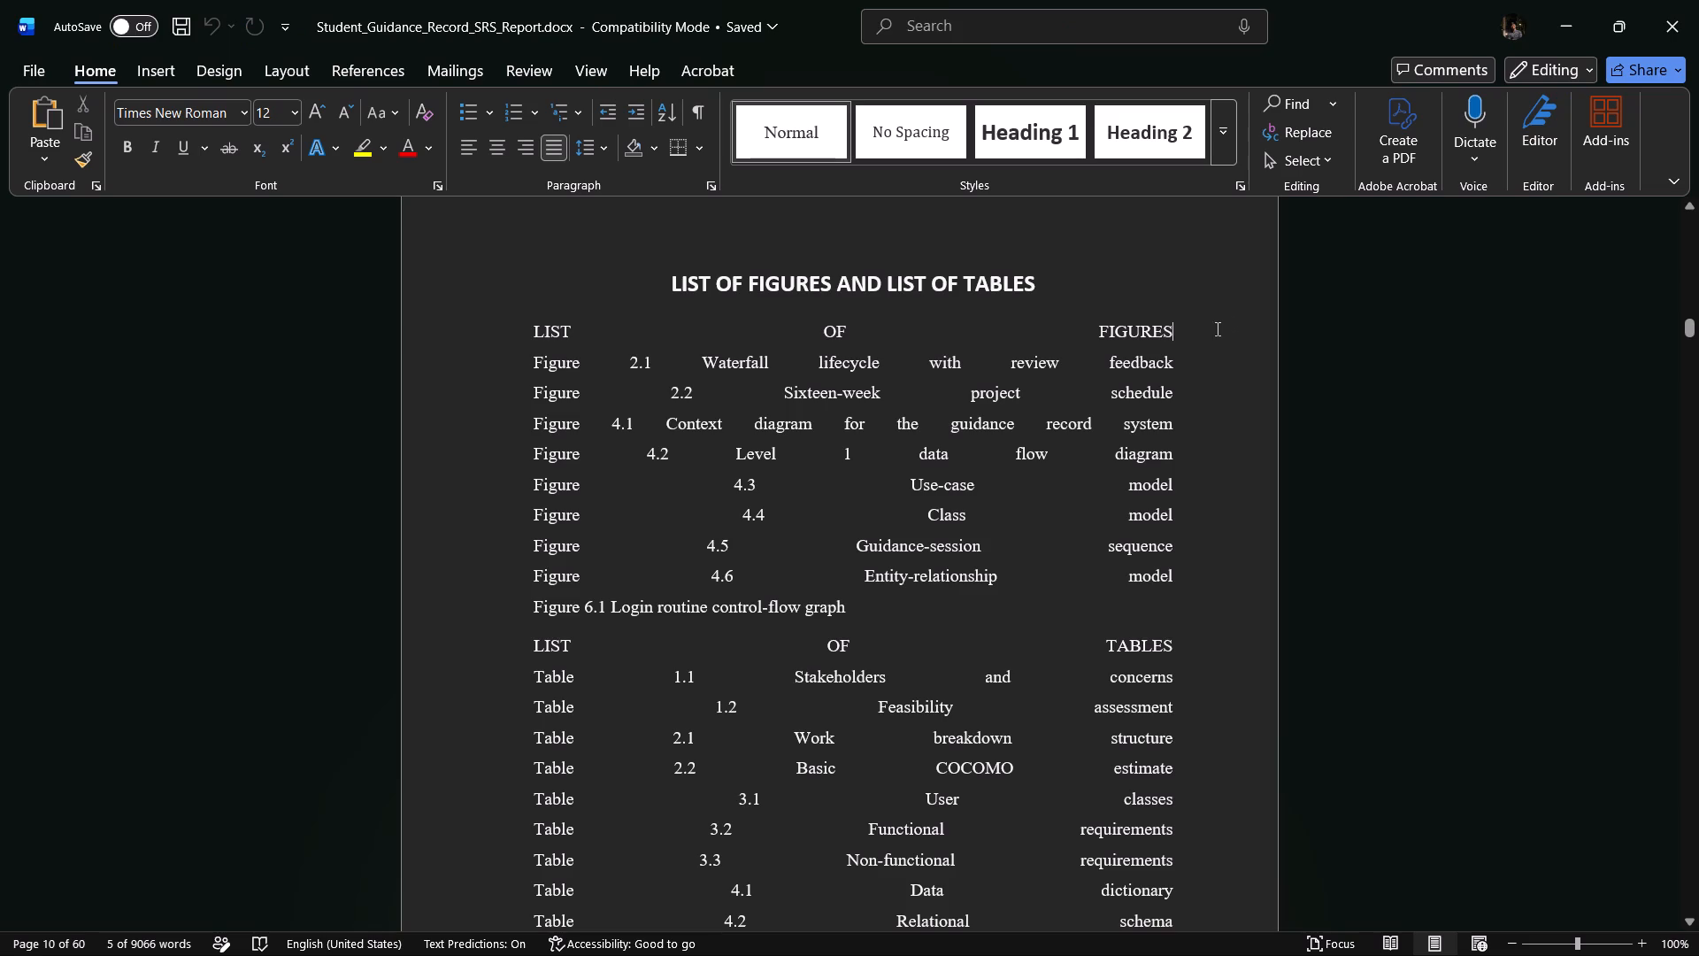
Switch to the A PROJECT REPORT document.
{"action": "key", "text": "alt+Tab"}
{"action": "key", "text": "alt+Tab"}
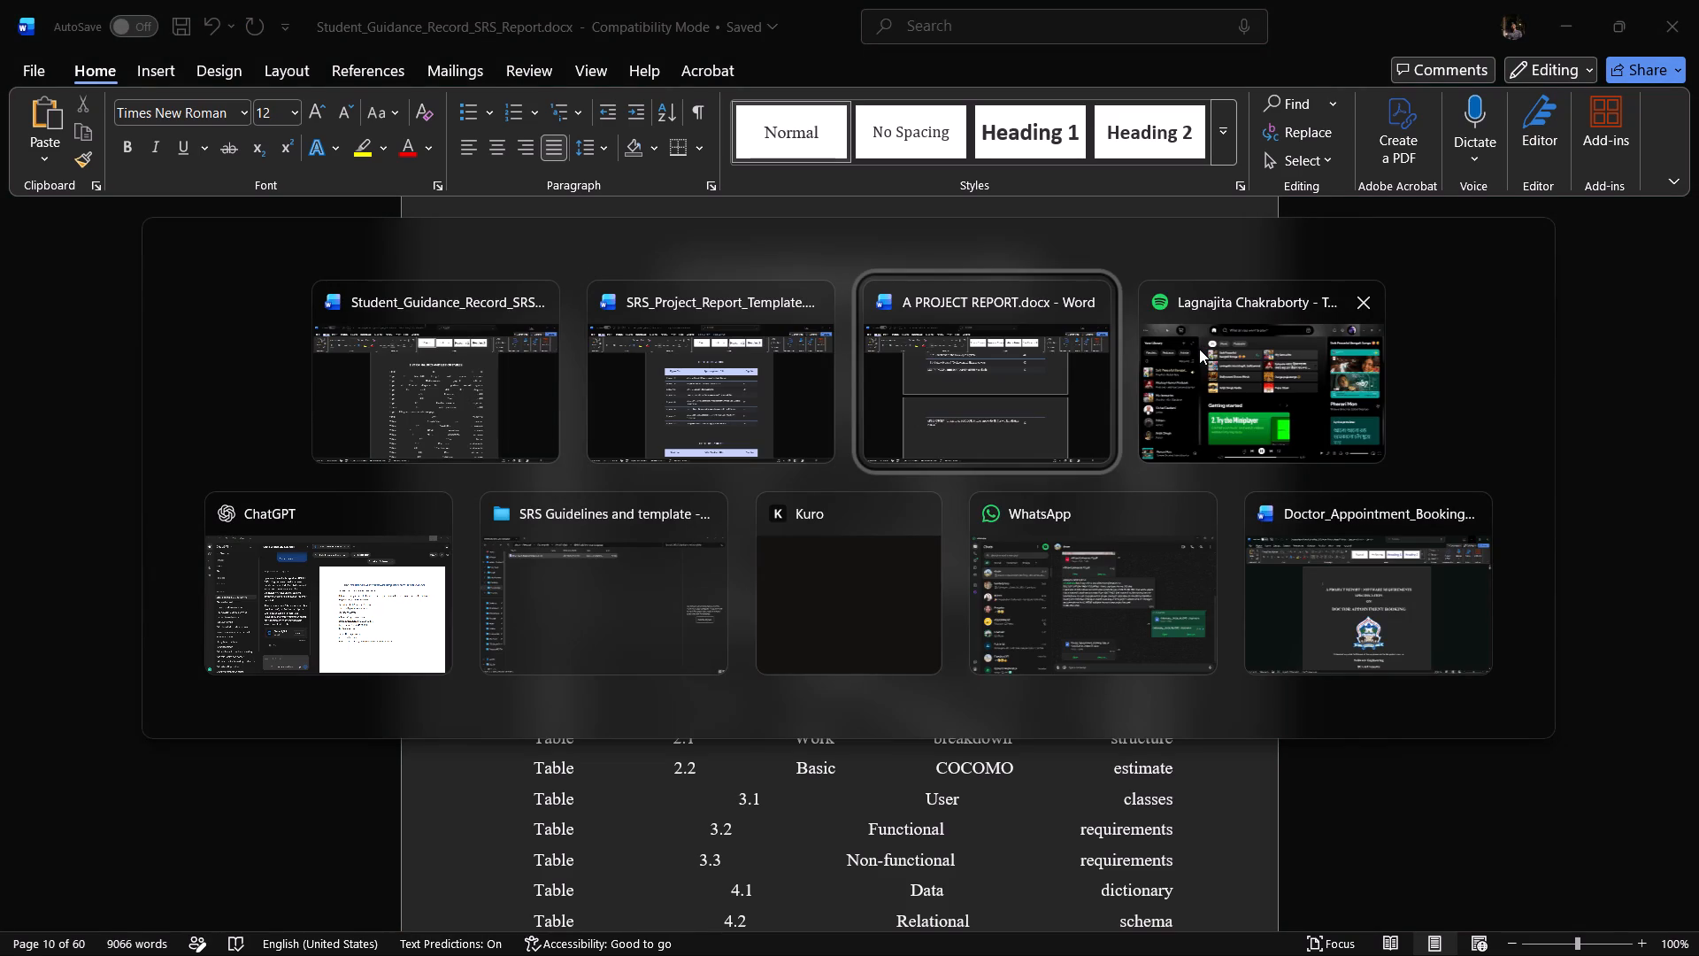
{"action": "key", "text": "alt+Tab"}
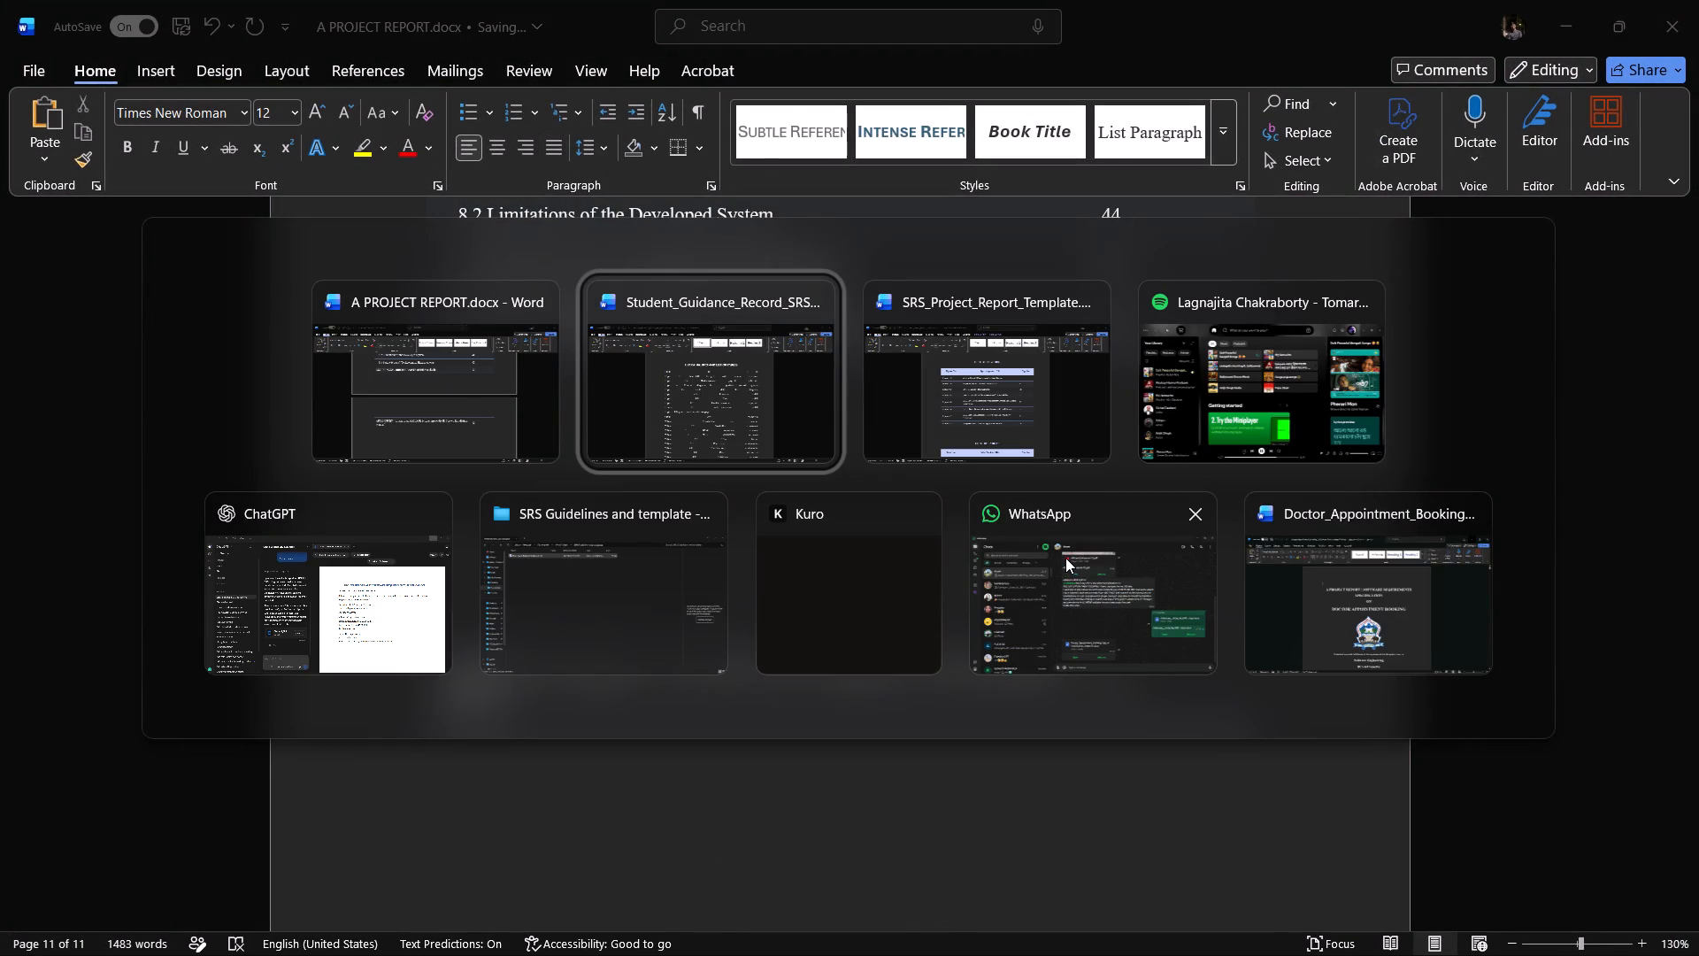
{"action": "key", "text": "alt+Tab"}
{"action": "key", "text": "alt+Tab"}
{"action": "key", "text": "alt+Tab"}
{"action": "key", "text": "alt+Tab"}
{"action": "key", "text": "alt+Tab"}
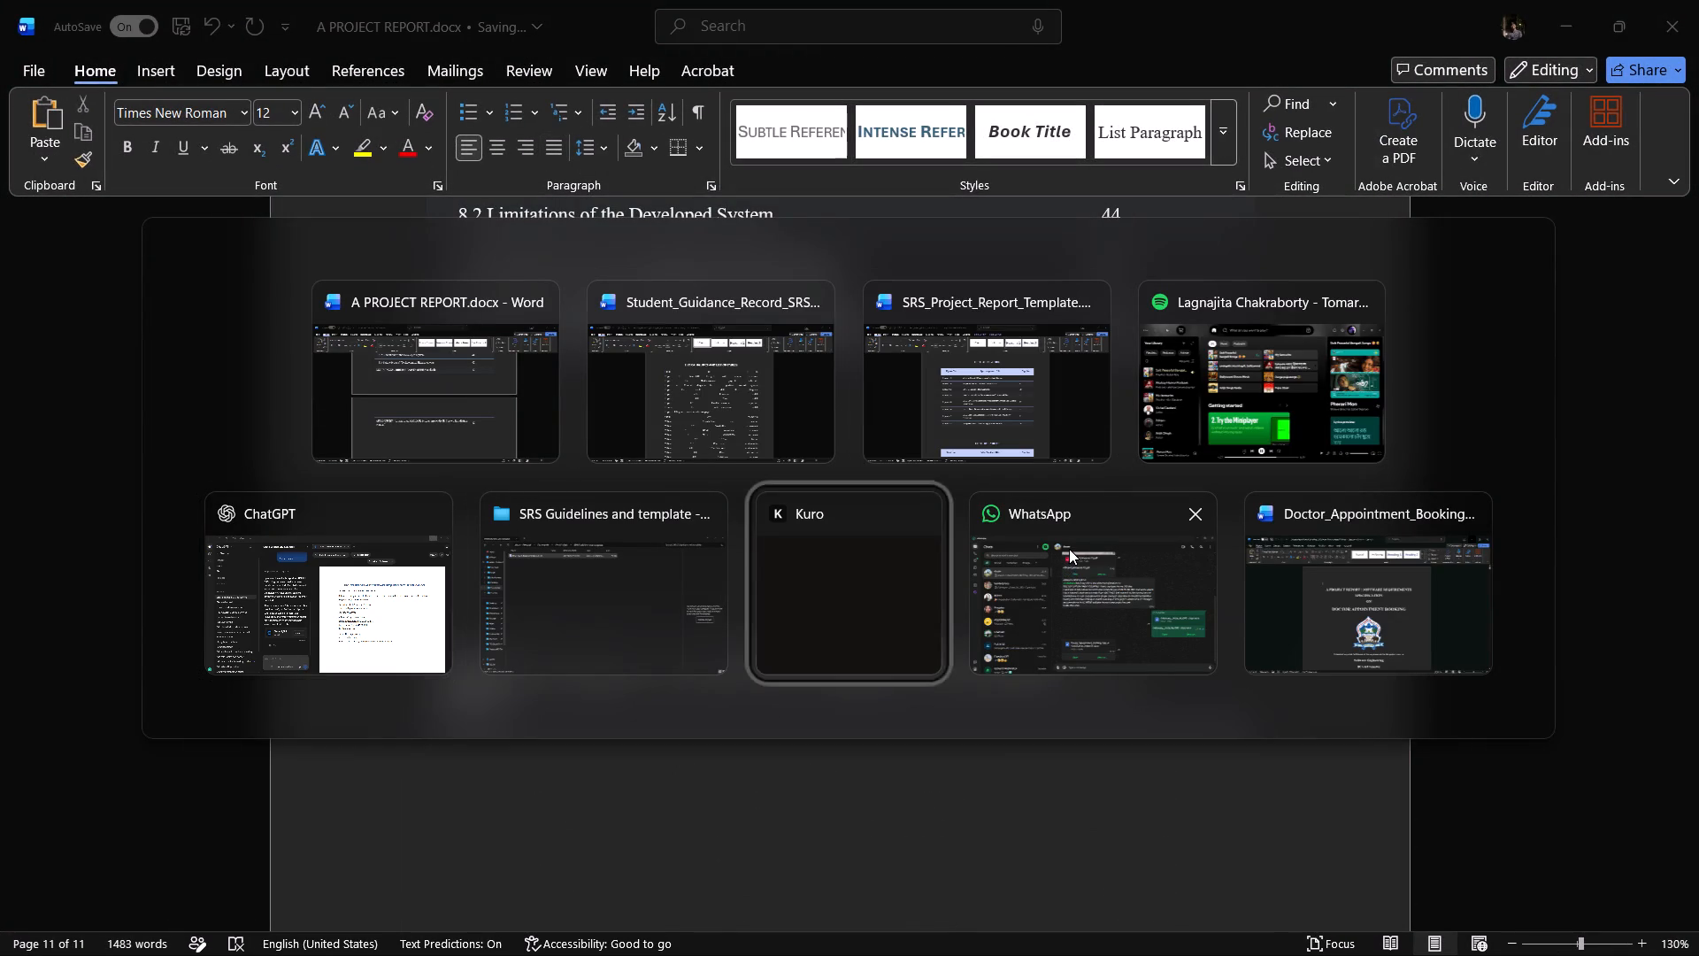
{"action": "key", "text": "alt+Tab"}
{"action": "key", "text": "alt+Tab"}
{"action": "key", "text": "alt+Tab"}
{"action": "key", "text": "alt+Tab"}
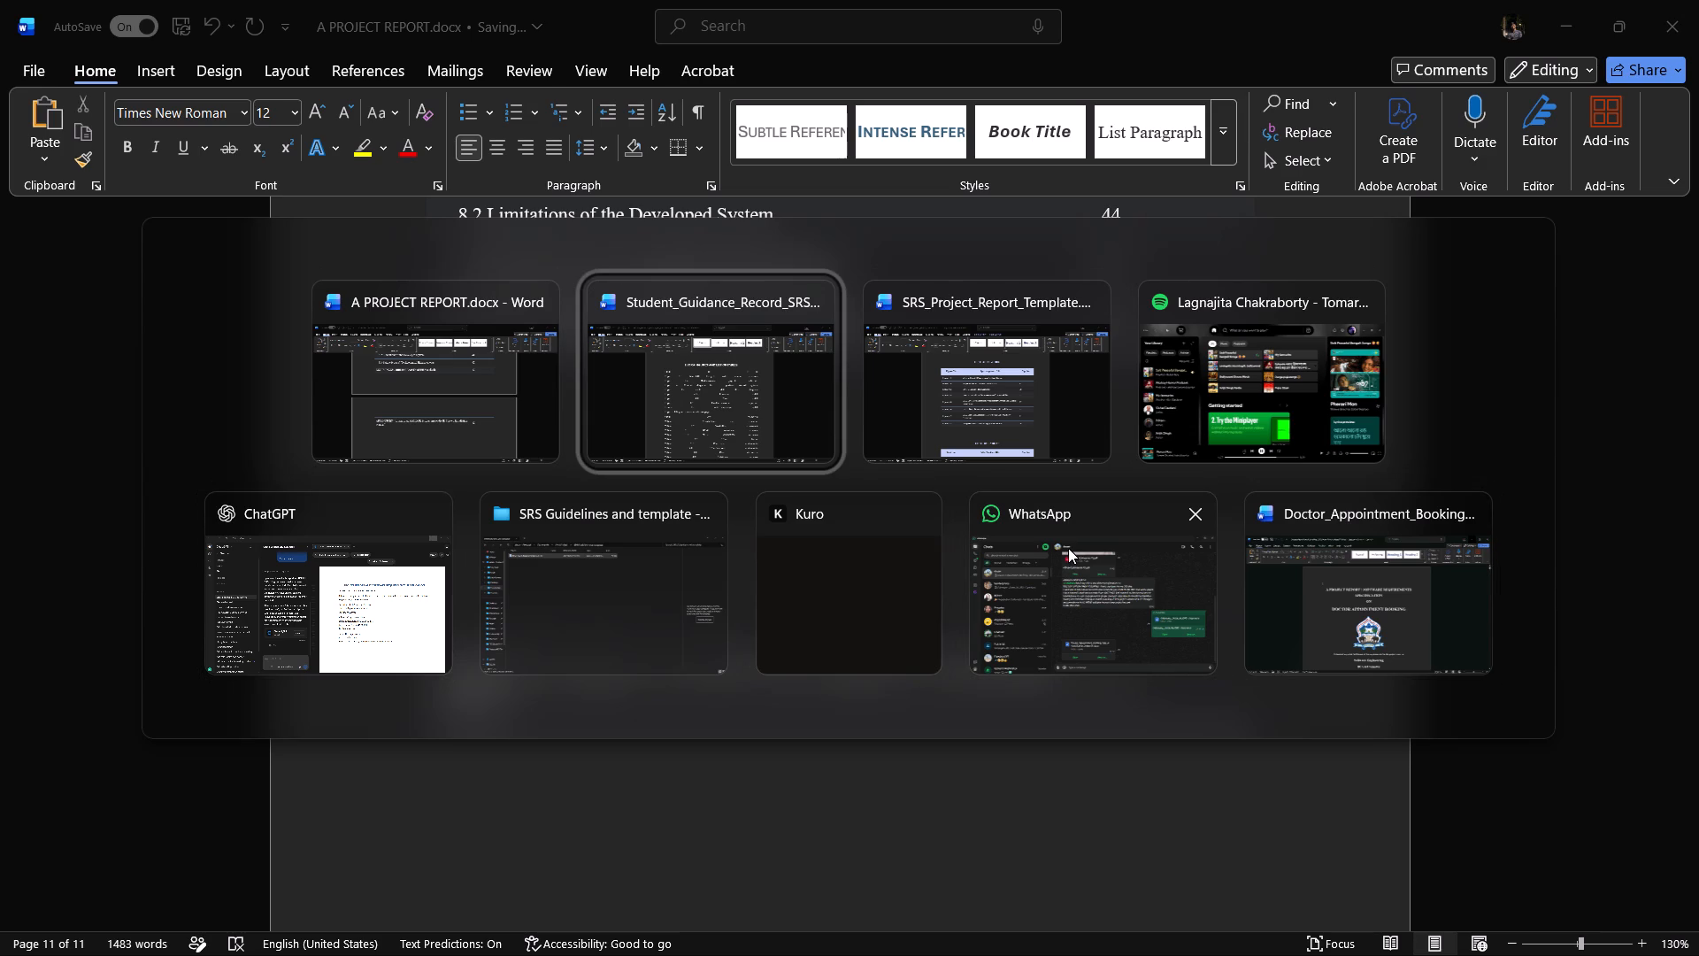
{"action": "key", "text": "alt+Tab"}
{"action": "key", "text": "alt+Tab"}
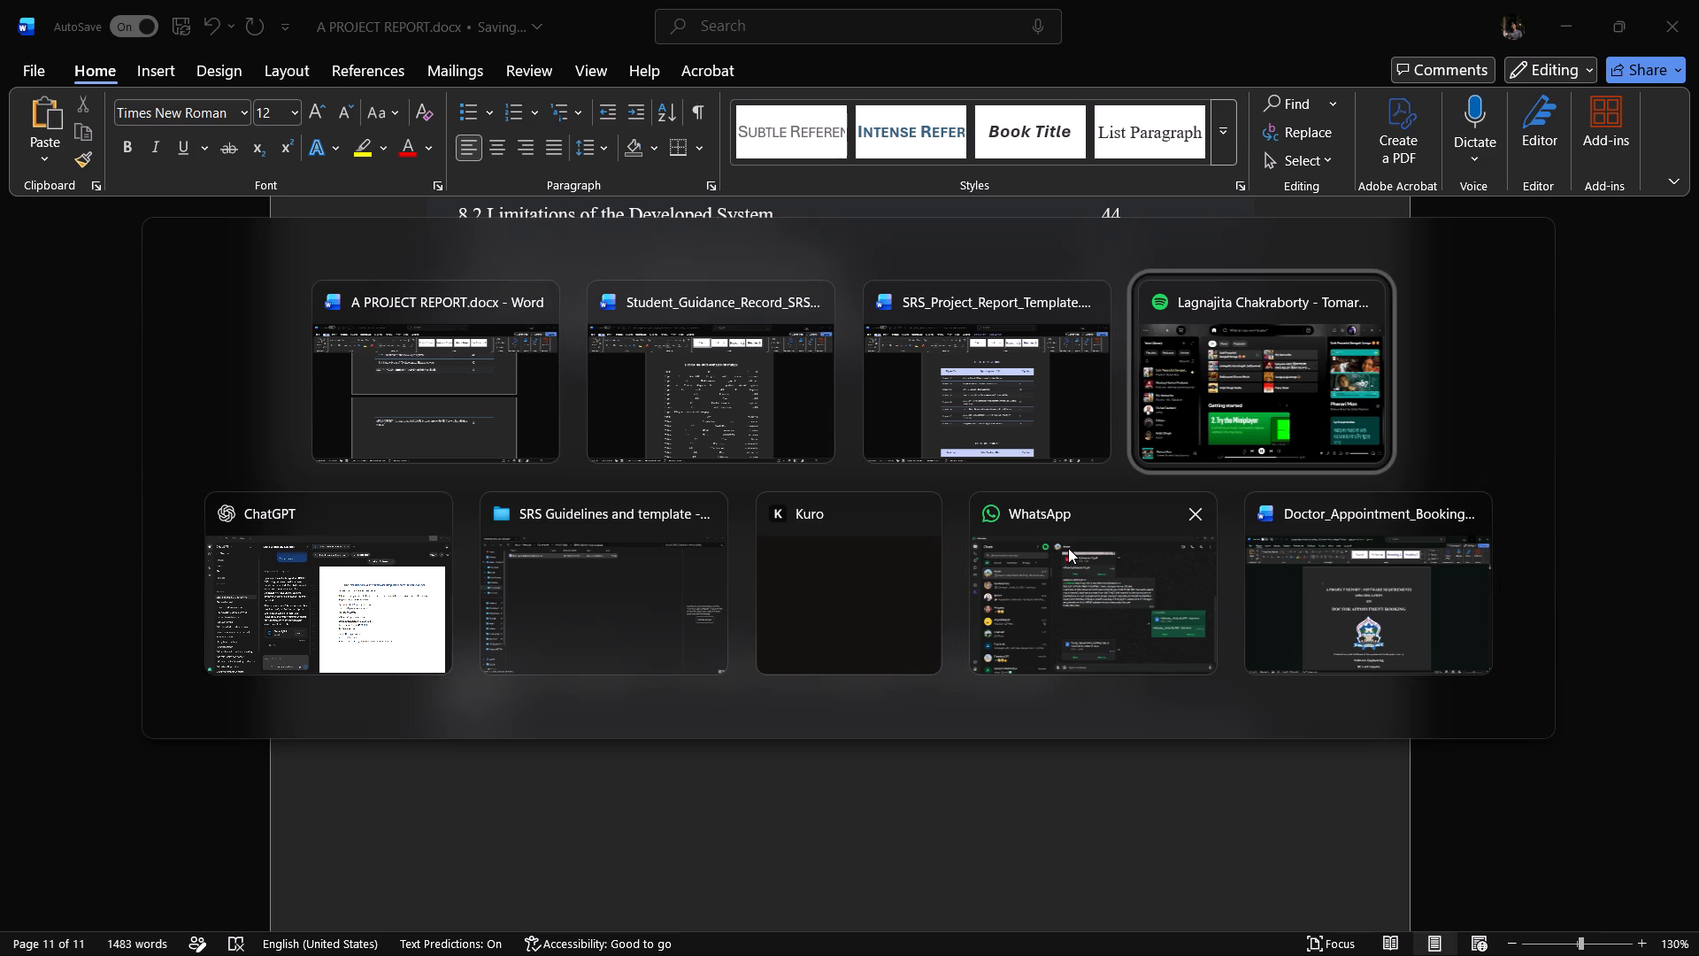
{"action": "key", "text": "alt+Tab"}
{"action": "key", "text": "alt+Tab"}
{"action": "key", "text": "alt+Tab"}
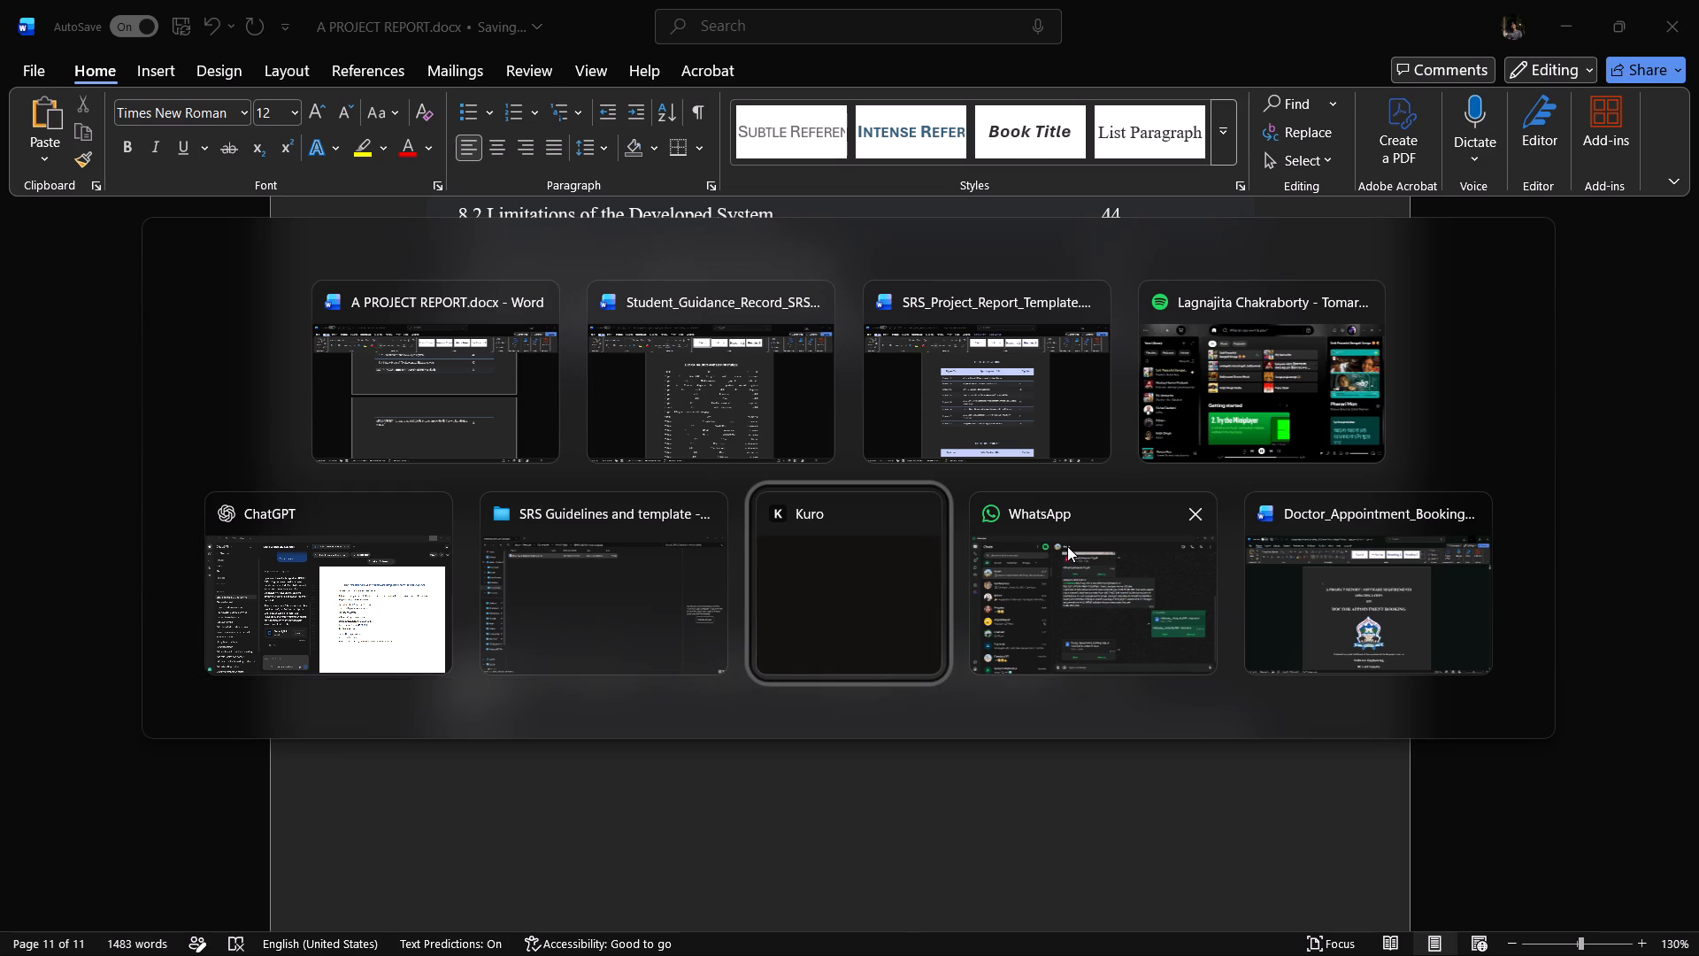
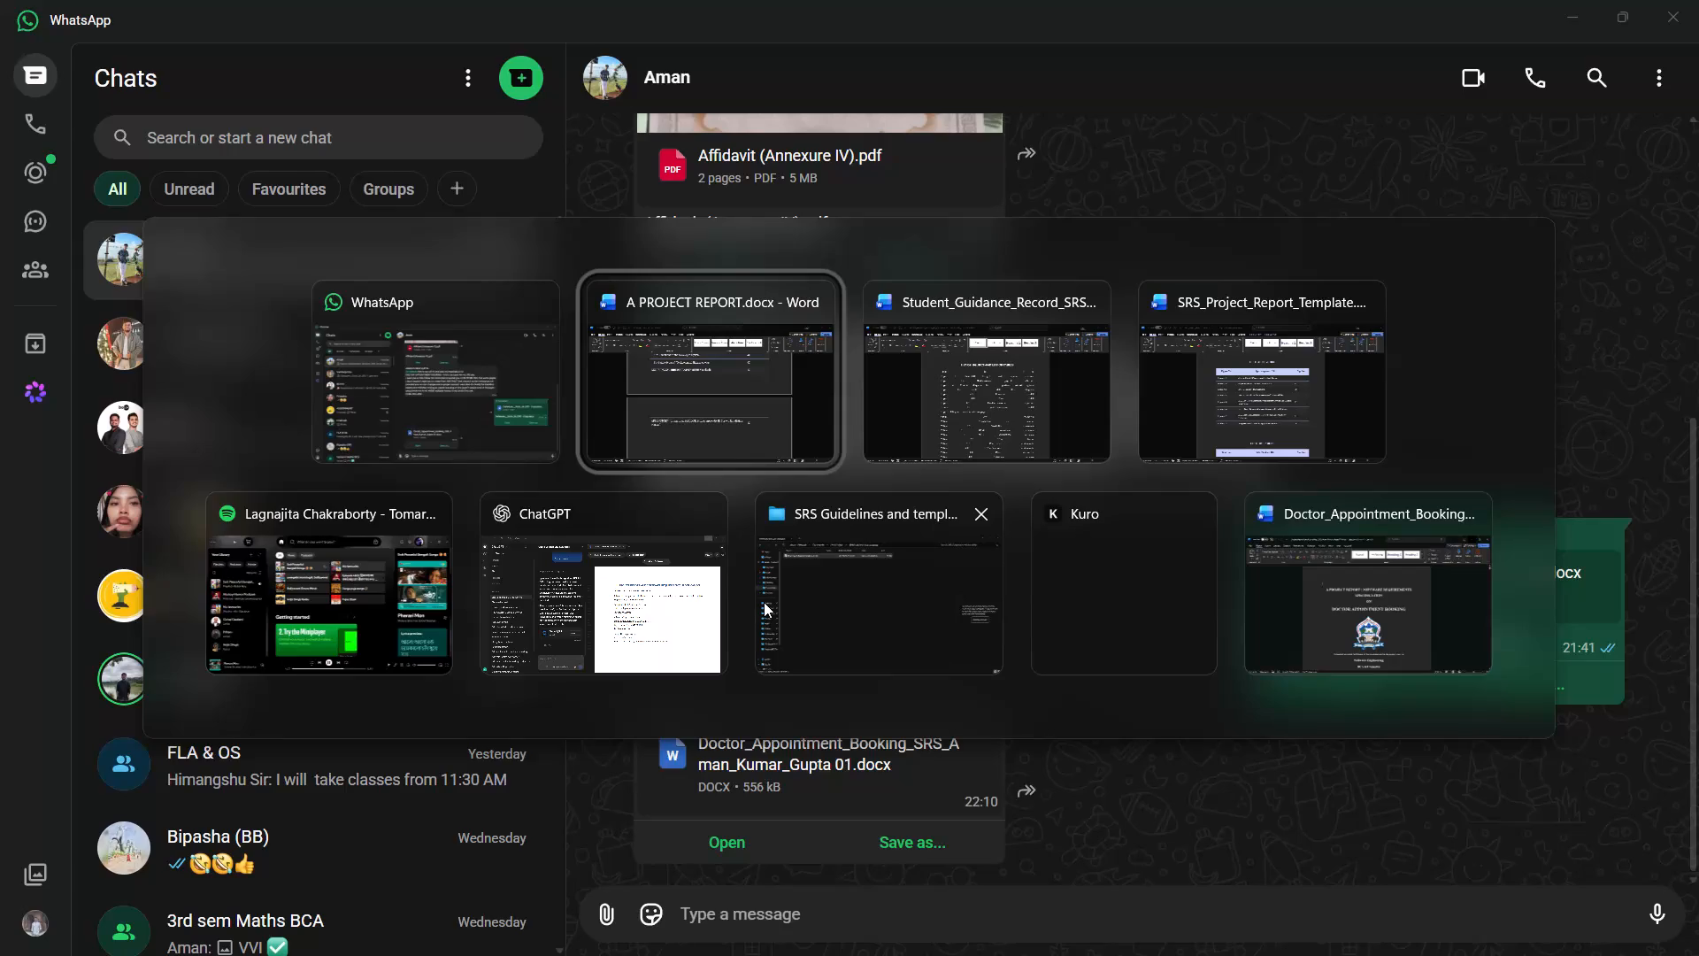
Recheck the end of the table of contents in A PROJECT REPORT, and return to the figures and tables lists in Student_Guidance_Record_SRS_Report.
{"action": "scroll", "coordinate": [855, 733], "scroll_direction": "up", "scroll_amount": 9}
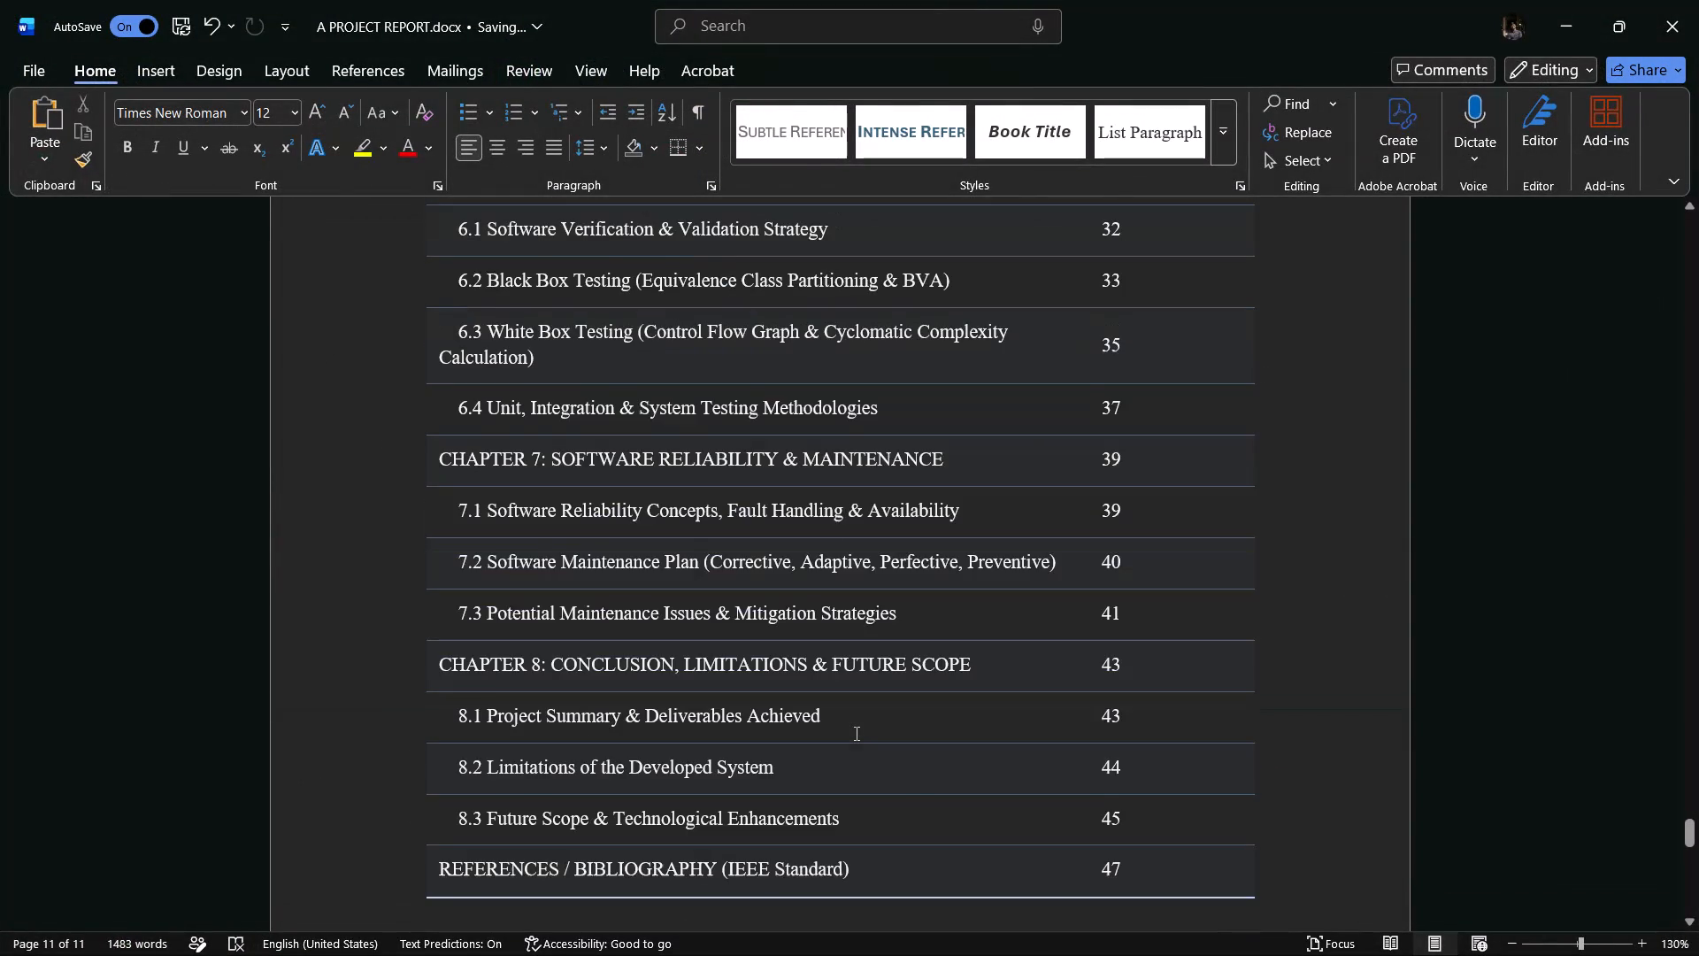
{"action": "scroll", "coordinate": [855, 733], "scroll_direction": "down", "scroll_amount": 7}
{"action": "key", "text": "alt+Tab"}
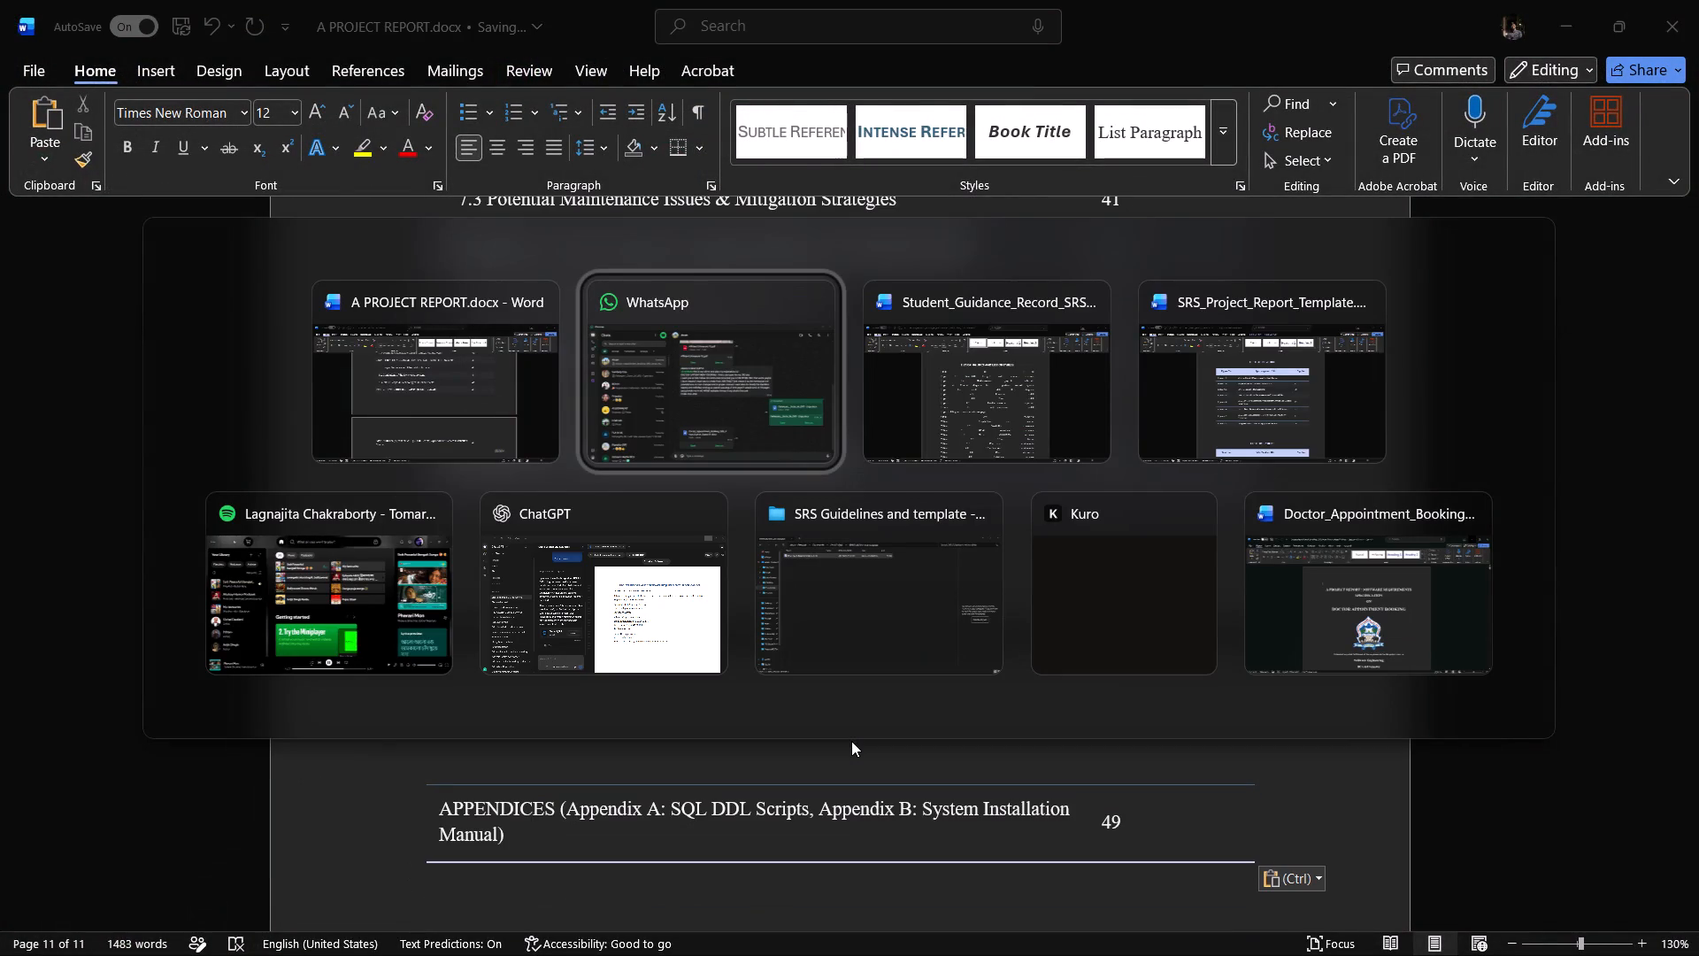
{"action": "key", "text": "alt+Tab"}
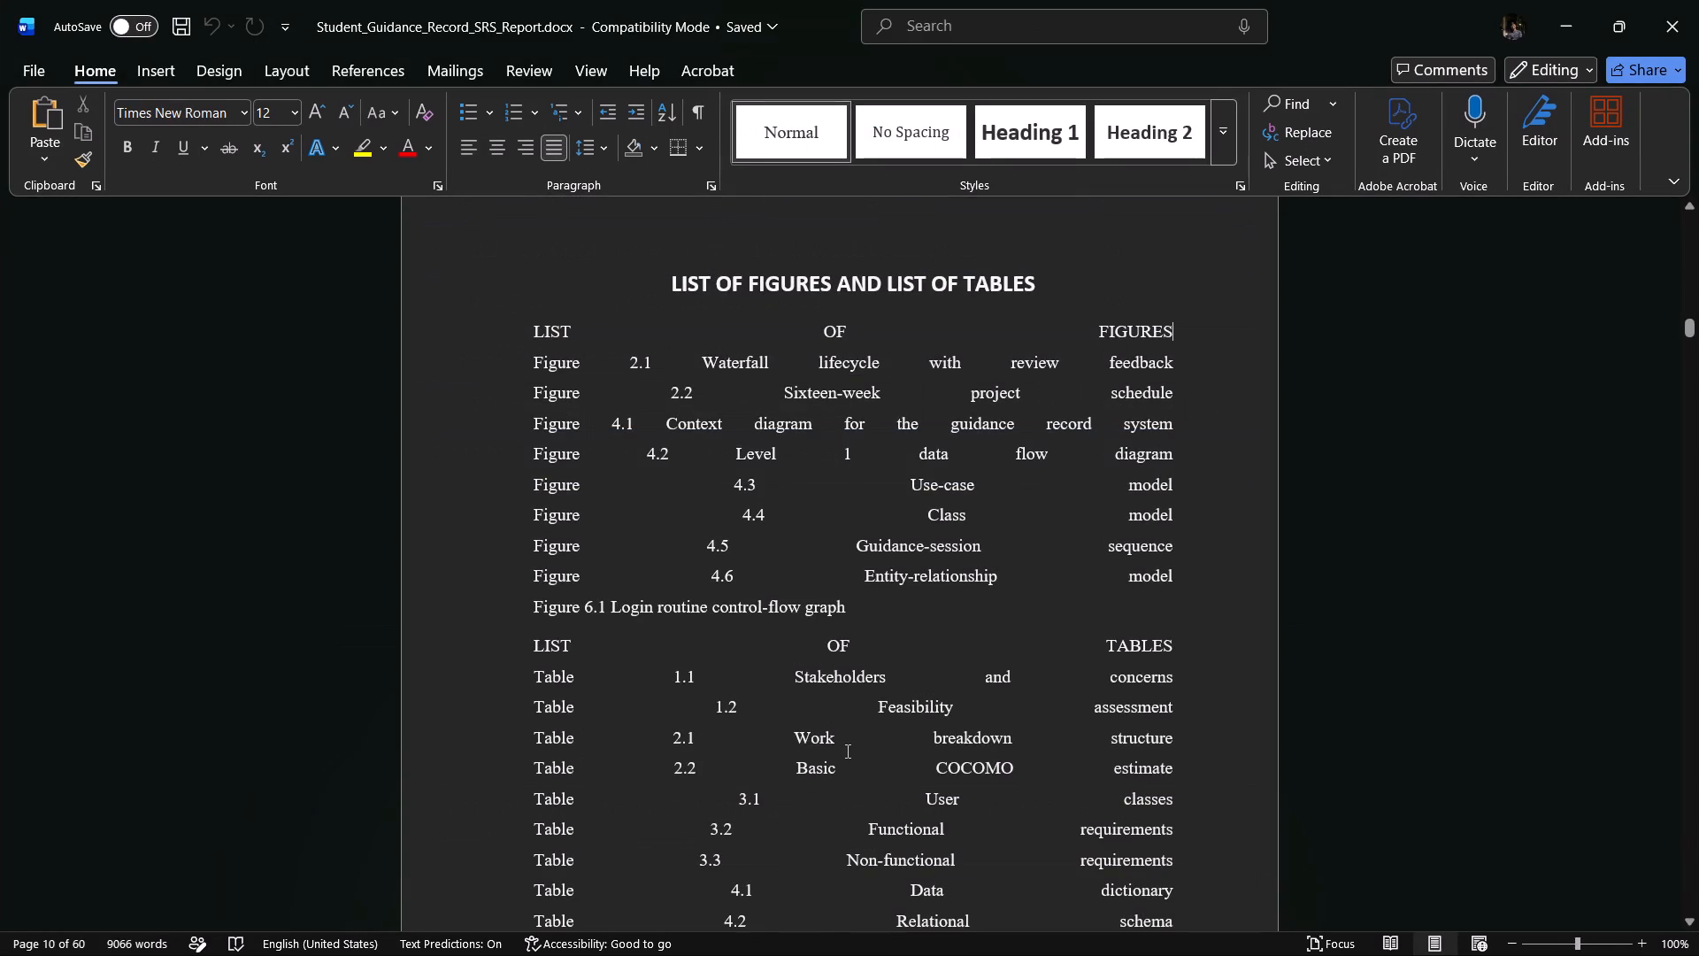
Examine Student_Guidance_Record_SRS_Report from the figures and tables lists through abbreviations and Chapter 1 to section 1.1 PROJECT TITLE AND DOMAIN BACKGROUND.
{"action": "scroll", "coordinate": [846, 751], "scroll_direction": "down", "scroll_amount": 19}
{"action": "scroll", "coordinate": [837, 729], "scroll_direction": "down", "scroll_amount": 5}
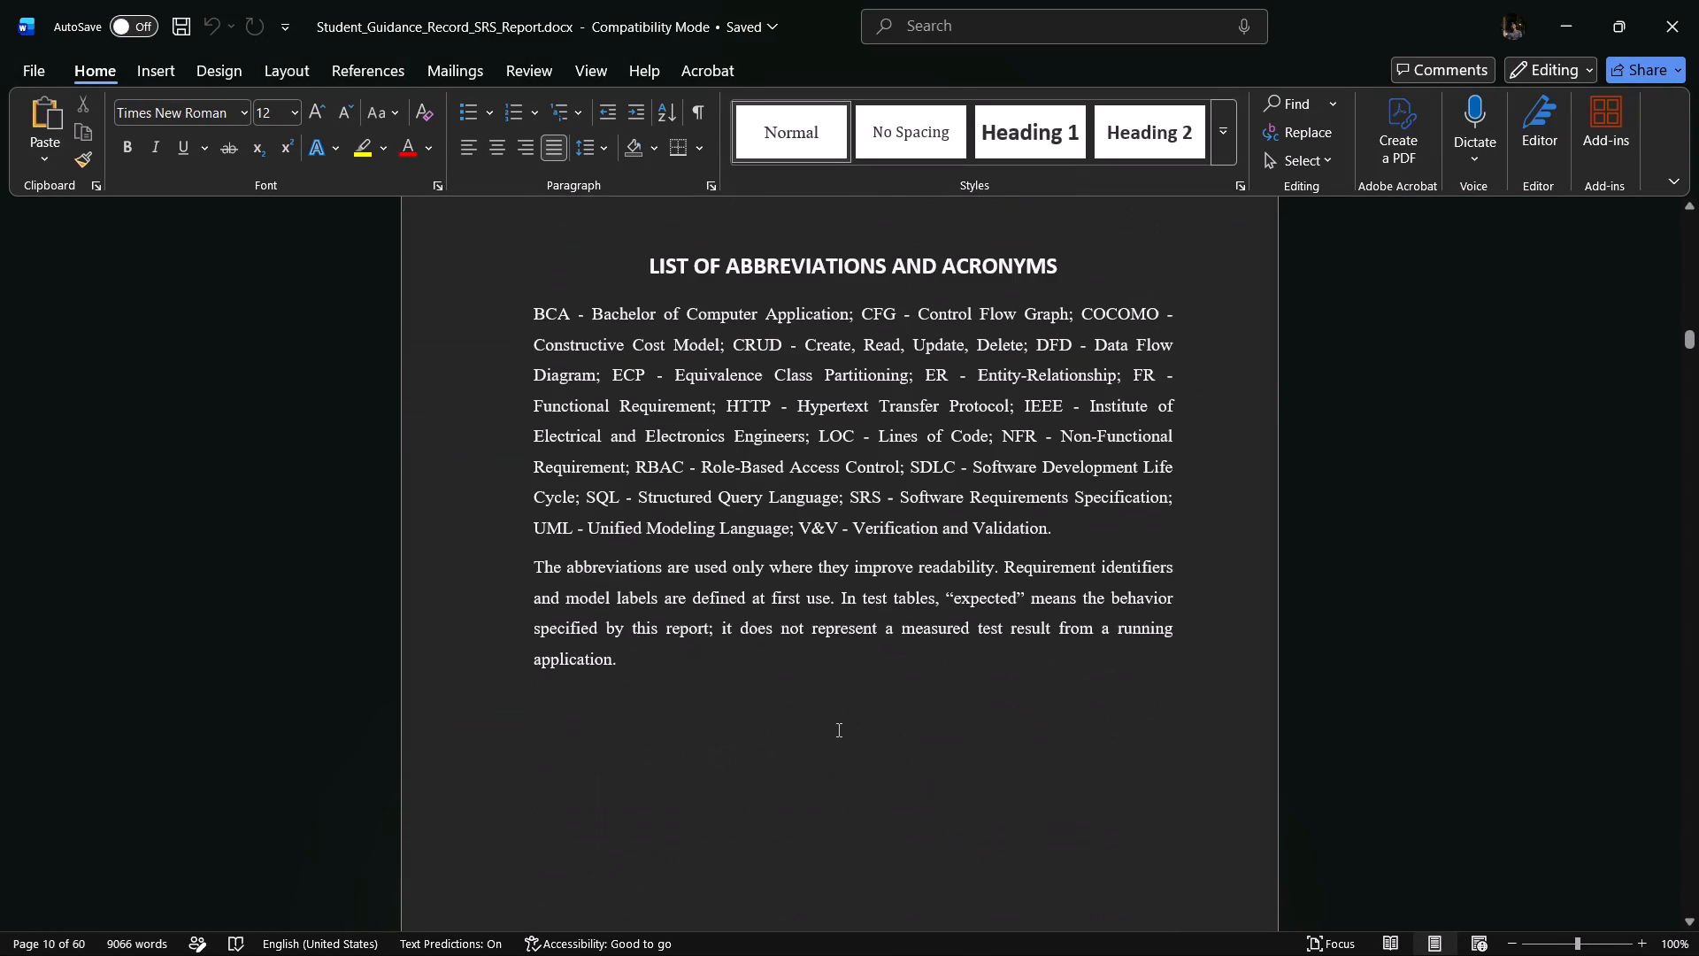
{"action": "scroll", "coordinate": [842, 724], "scroll_direction": "down", "scroll_amount": 20}
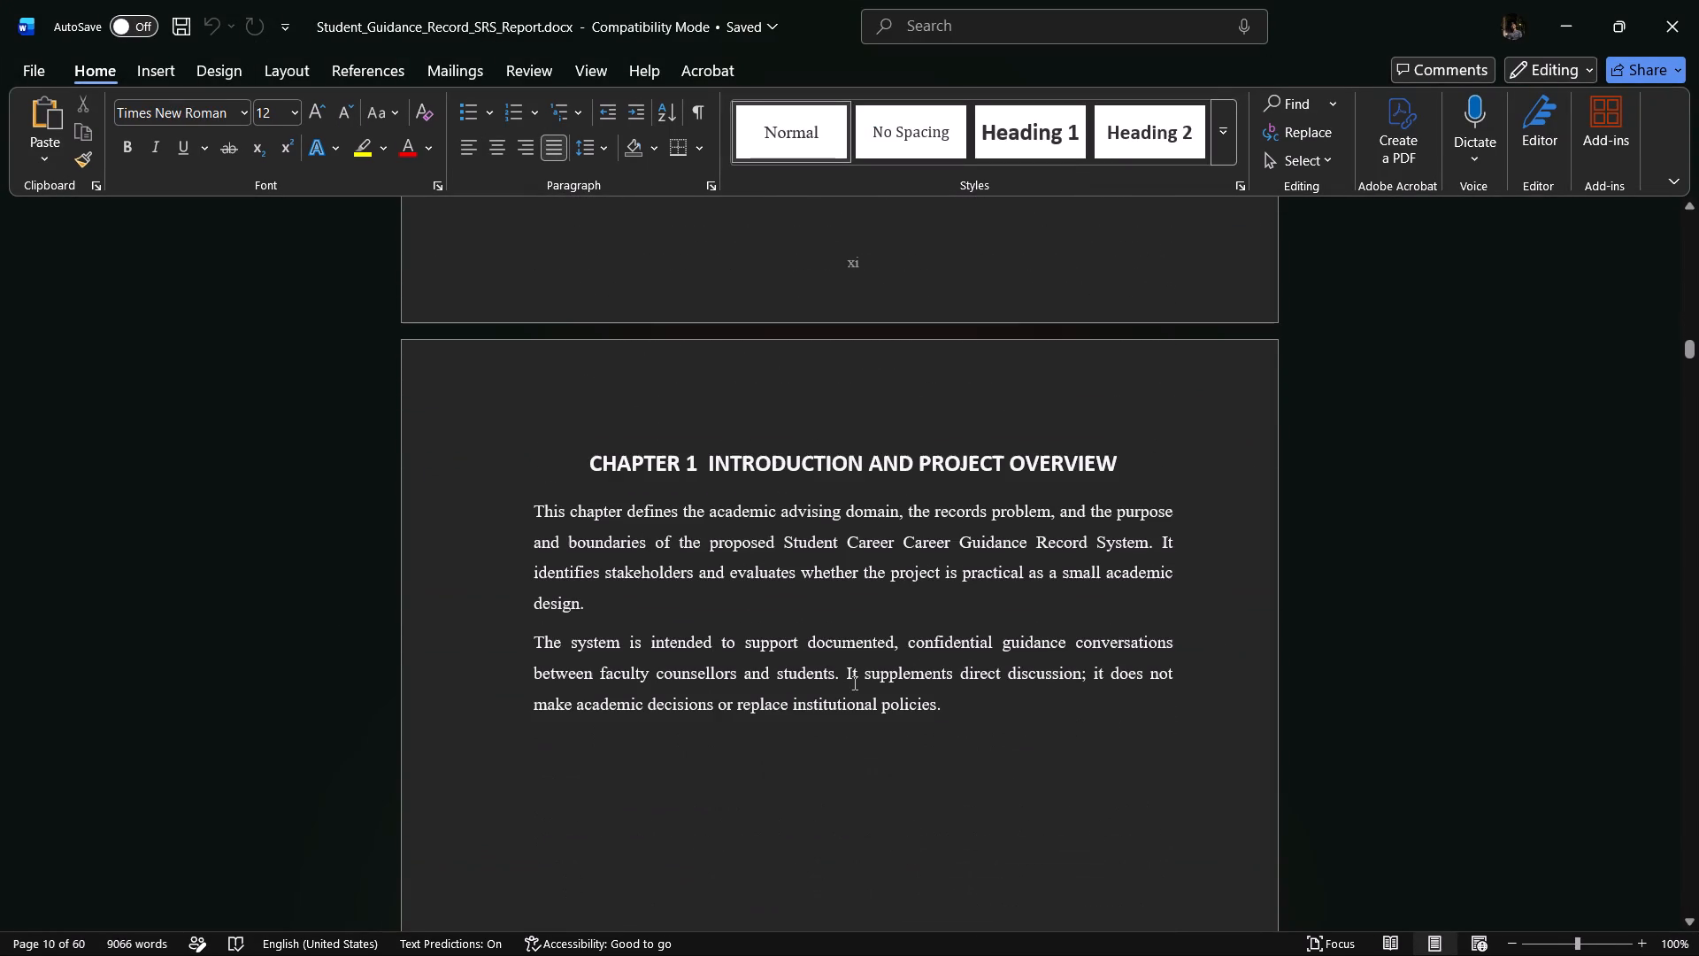
{"action": "scroll", "coordinate": [856, 681], "scroll_direction": "down", "scroll_amount": 15}
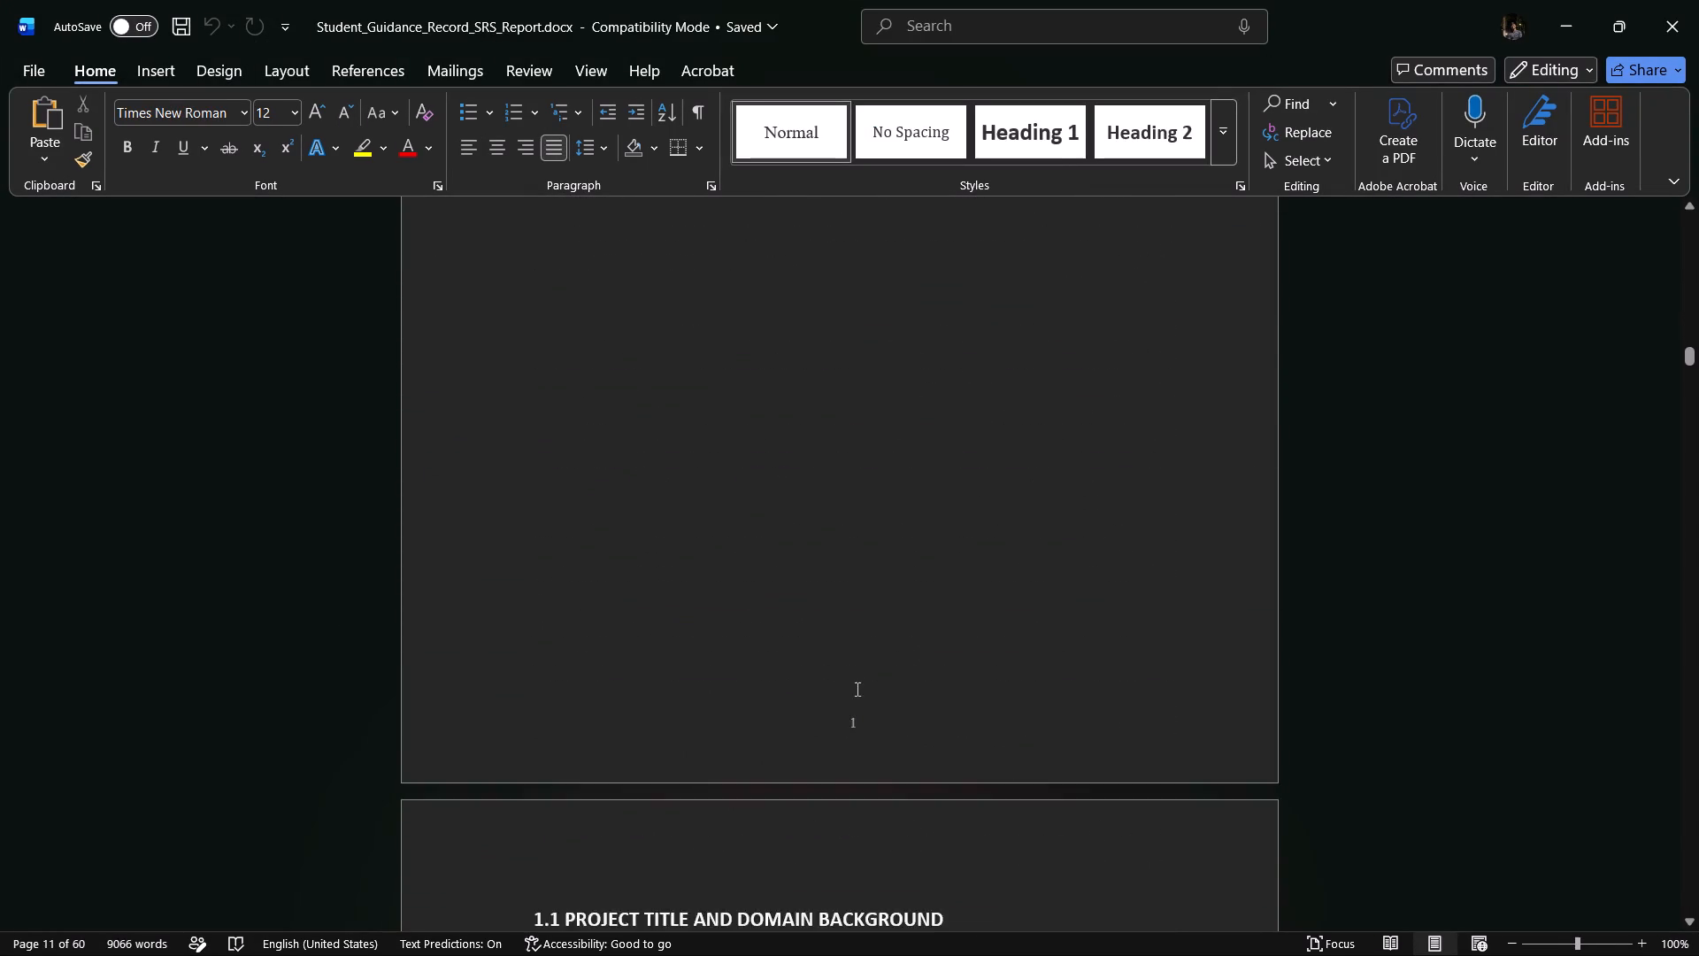
{"action": "scroll", "coordinate": [856, 689], "scroll_direction": "down", "scroll_amount": 8}
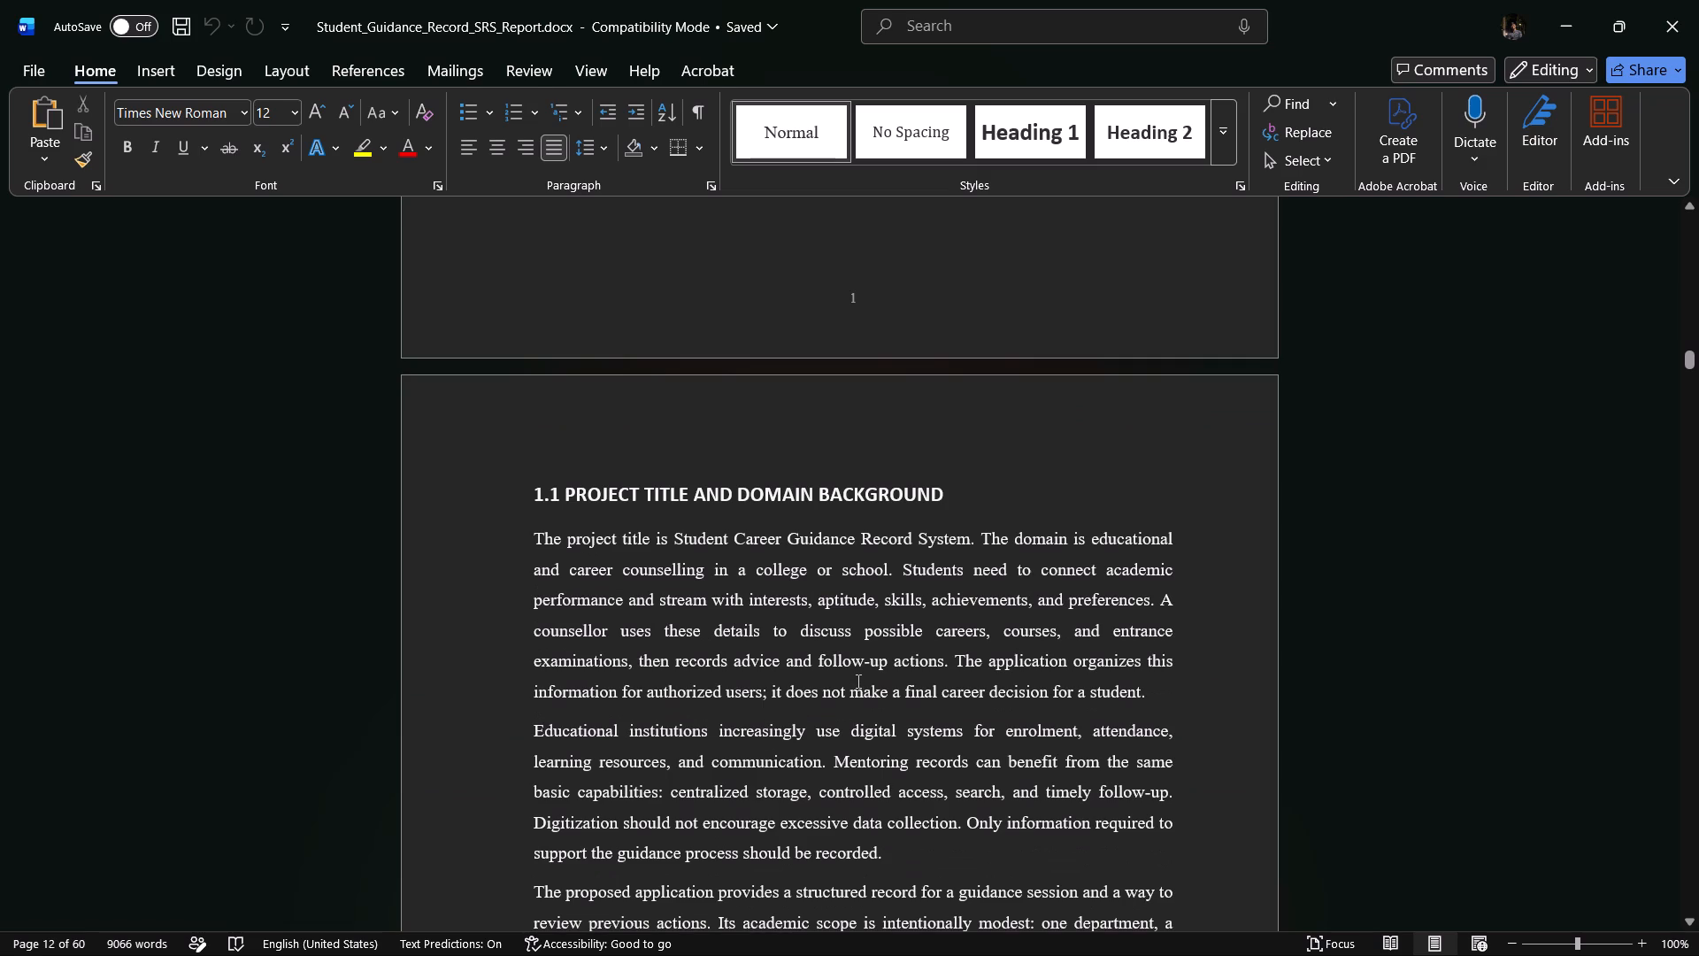
{"action": "left_click", "coordinate": [1261, 443]}
Switch to SRS_Project_Report_Template and examine the pages from the List of Tables to sections 1.1 and 1.2 of Chapter 1.
{"action": "key", "text": "alt+Tab"}
{"action": "key", "text": "alt+Tab"}
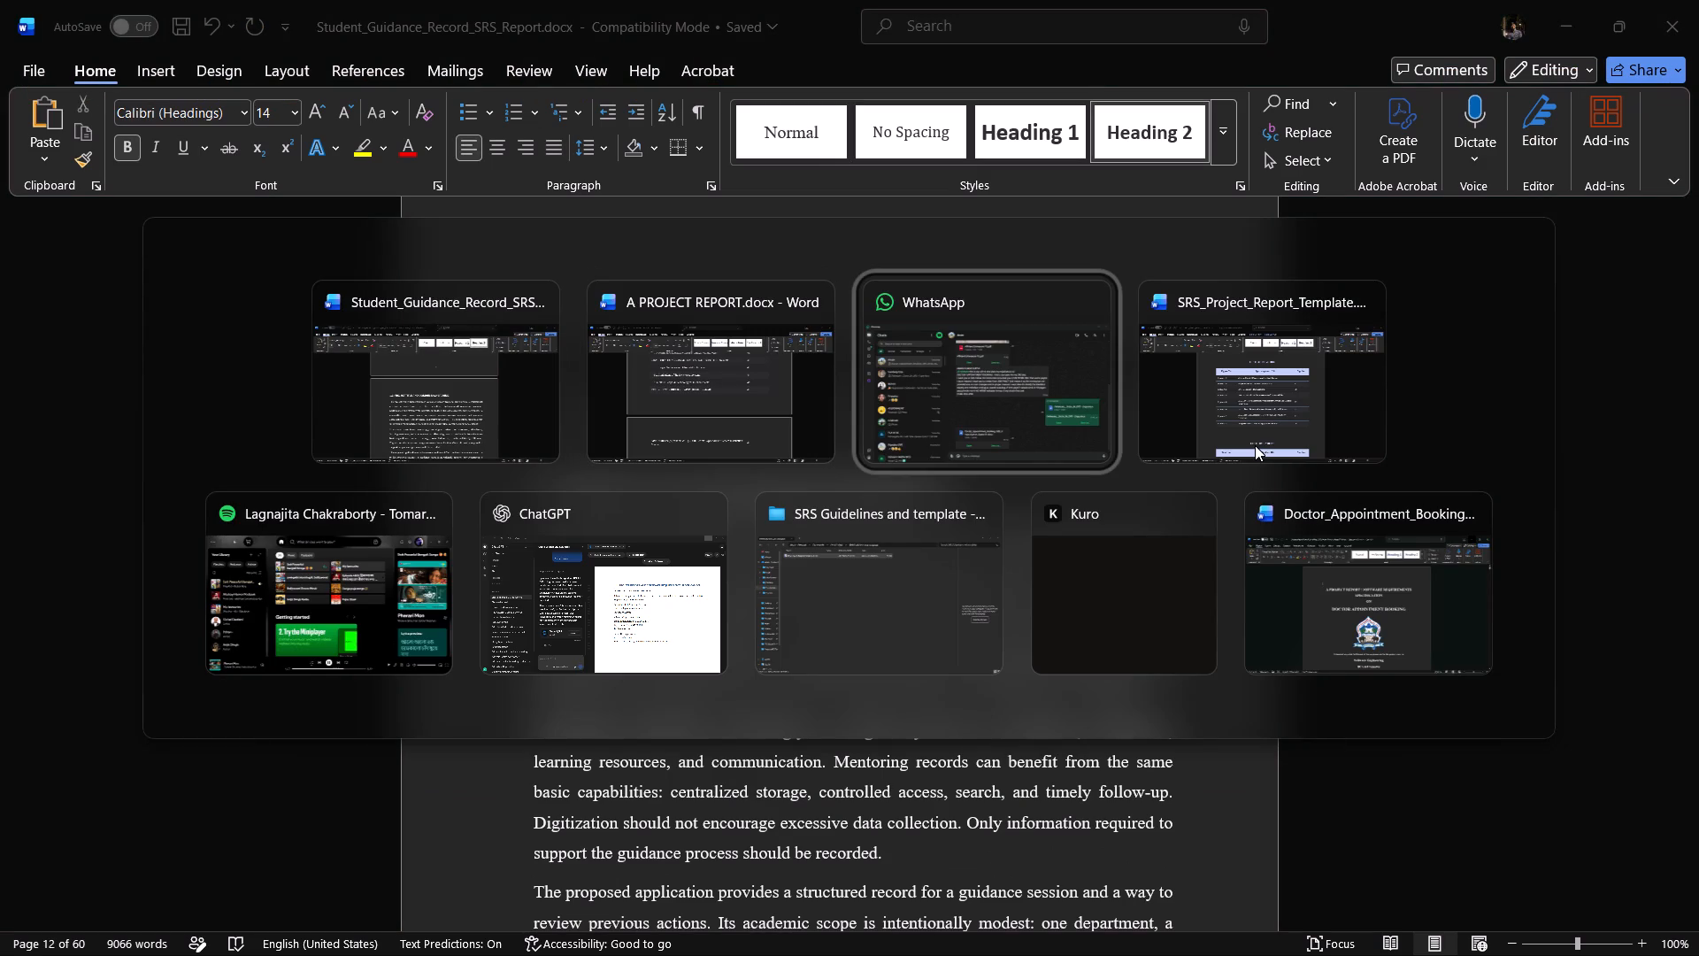
{"action": "key", "text": "alt+Tab"}
{"action": "scroll", "coordinate": [1219, 484], "scroll_direction": "down", "scroll_amount": 11}
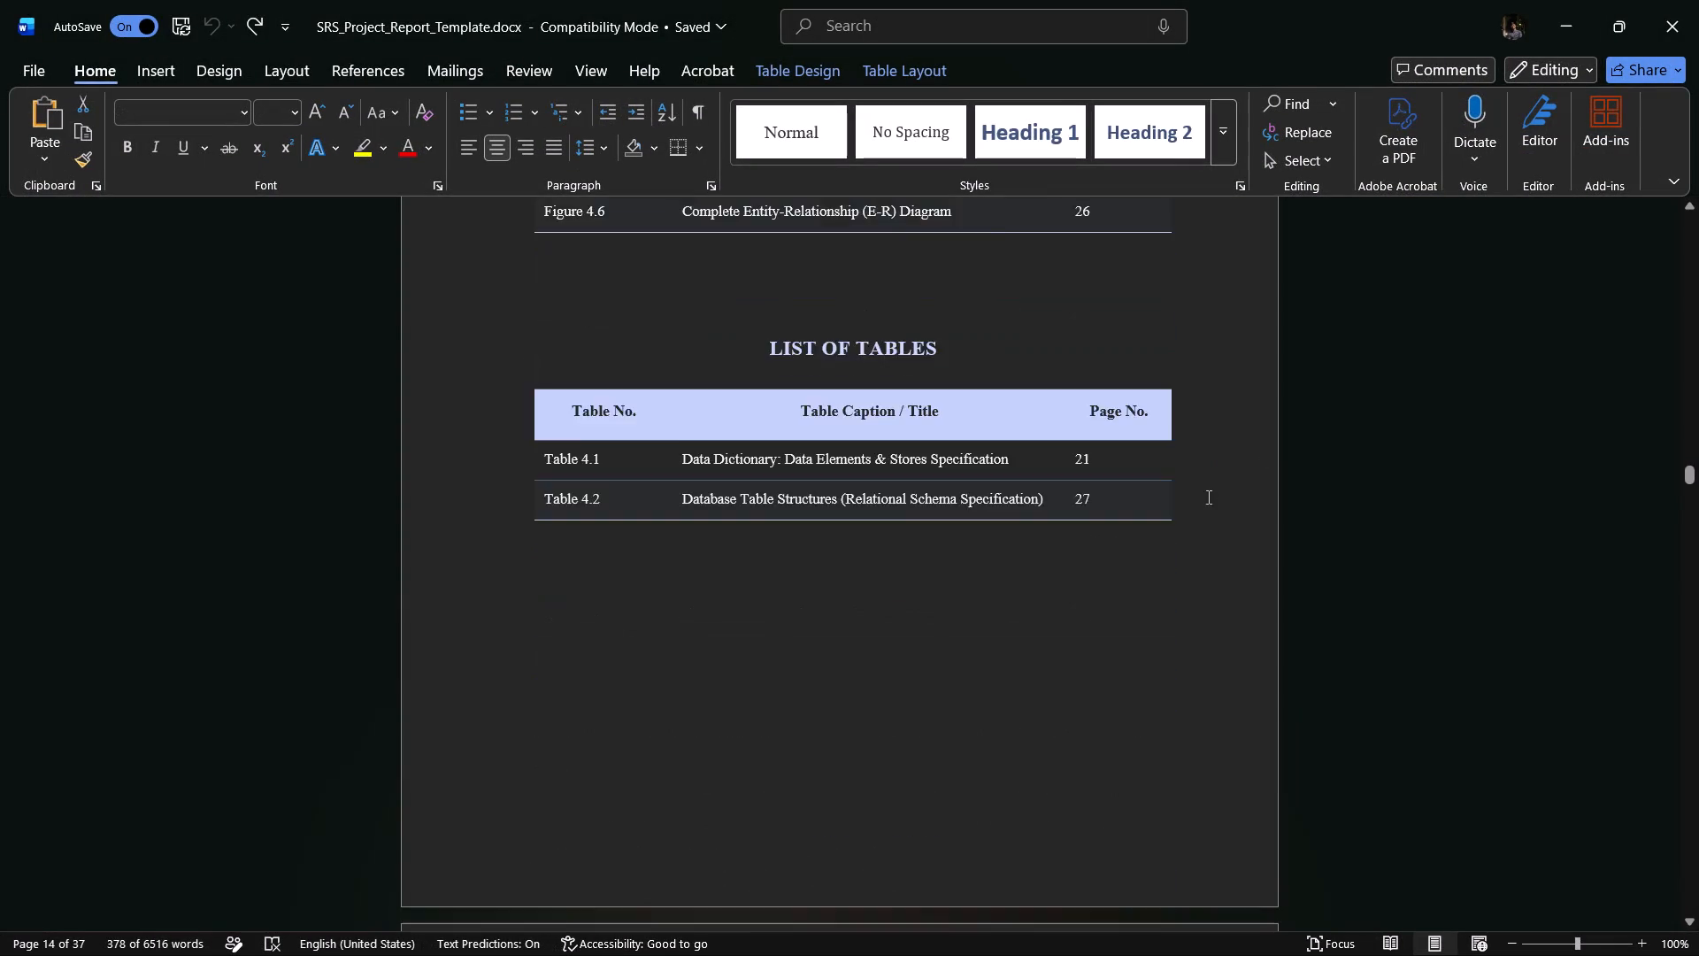
{"action": "scroll", "coordinate": [1207, 497], "scroll_direction": "down", "scroll_amount": 14}
{"action": "scroll", "coordinate": [1205, 501], "scroll_direction": "down", "scroll_amount": 8}
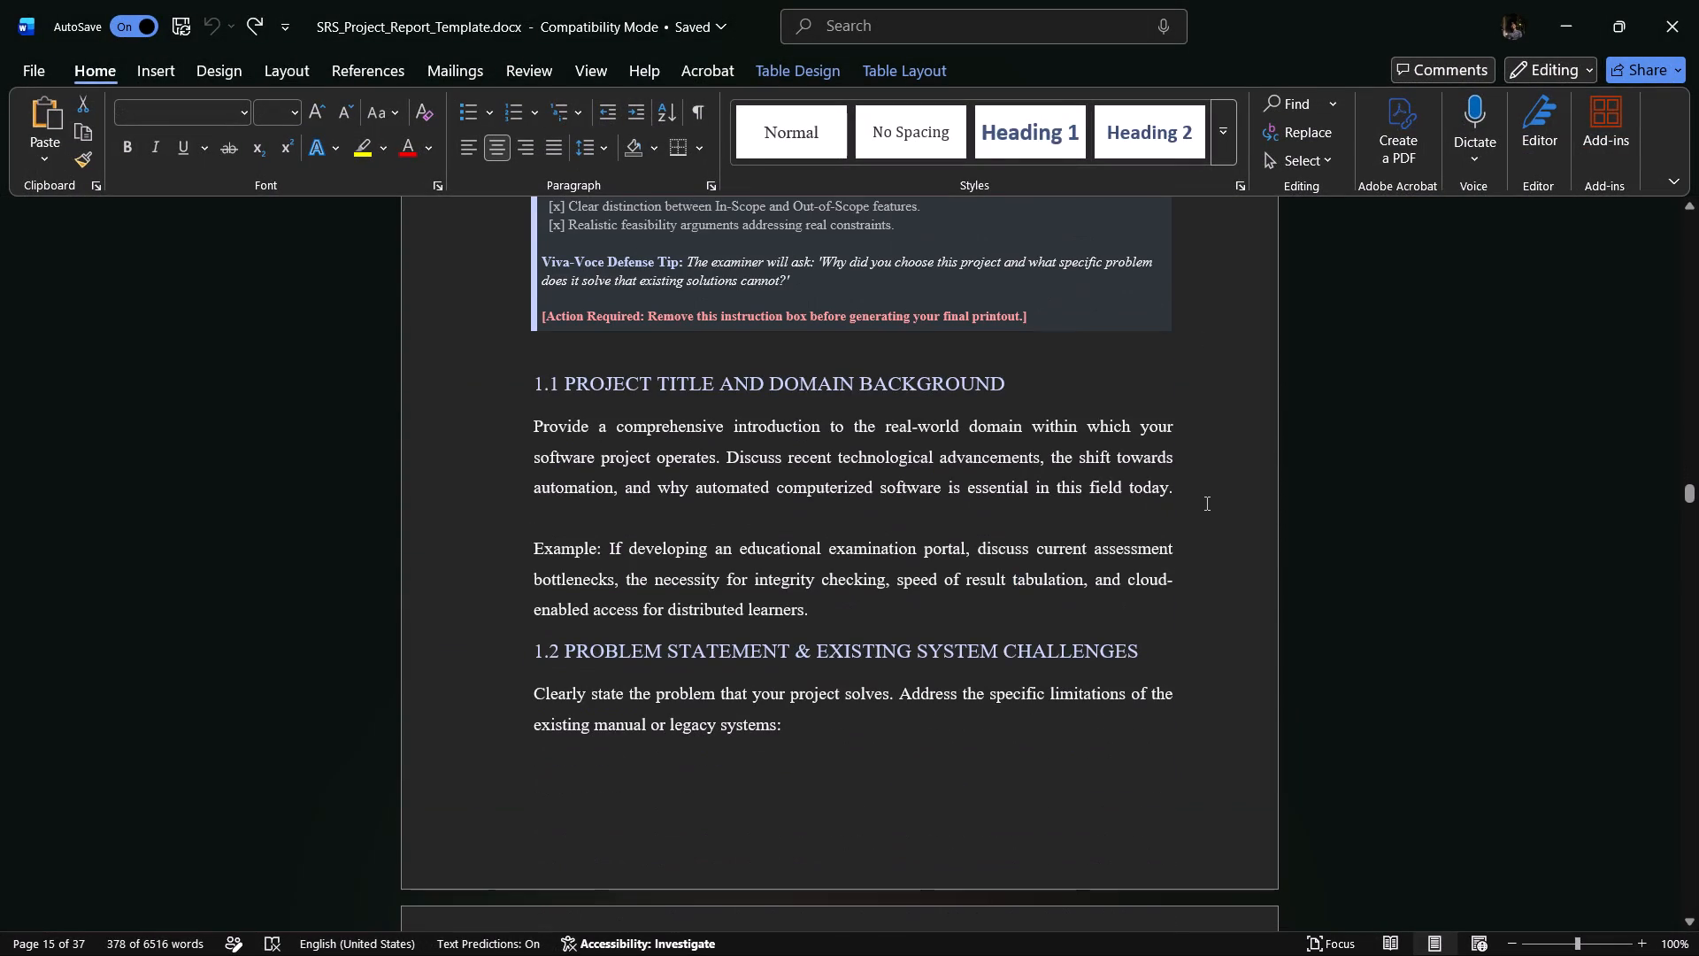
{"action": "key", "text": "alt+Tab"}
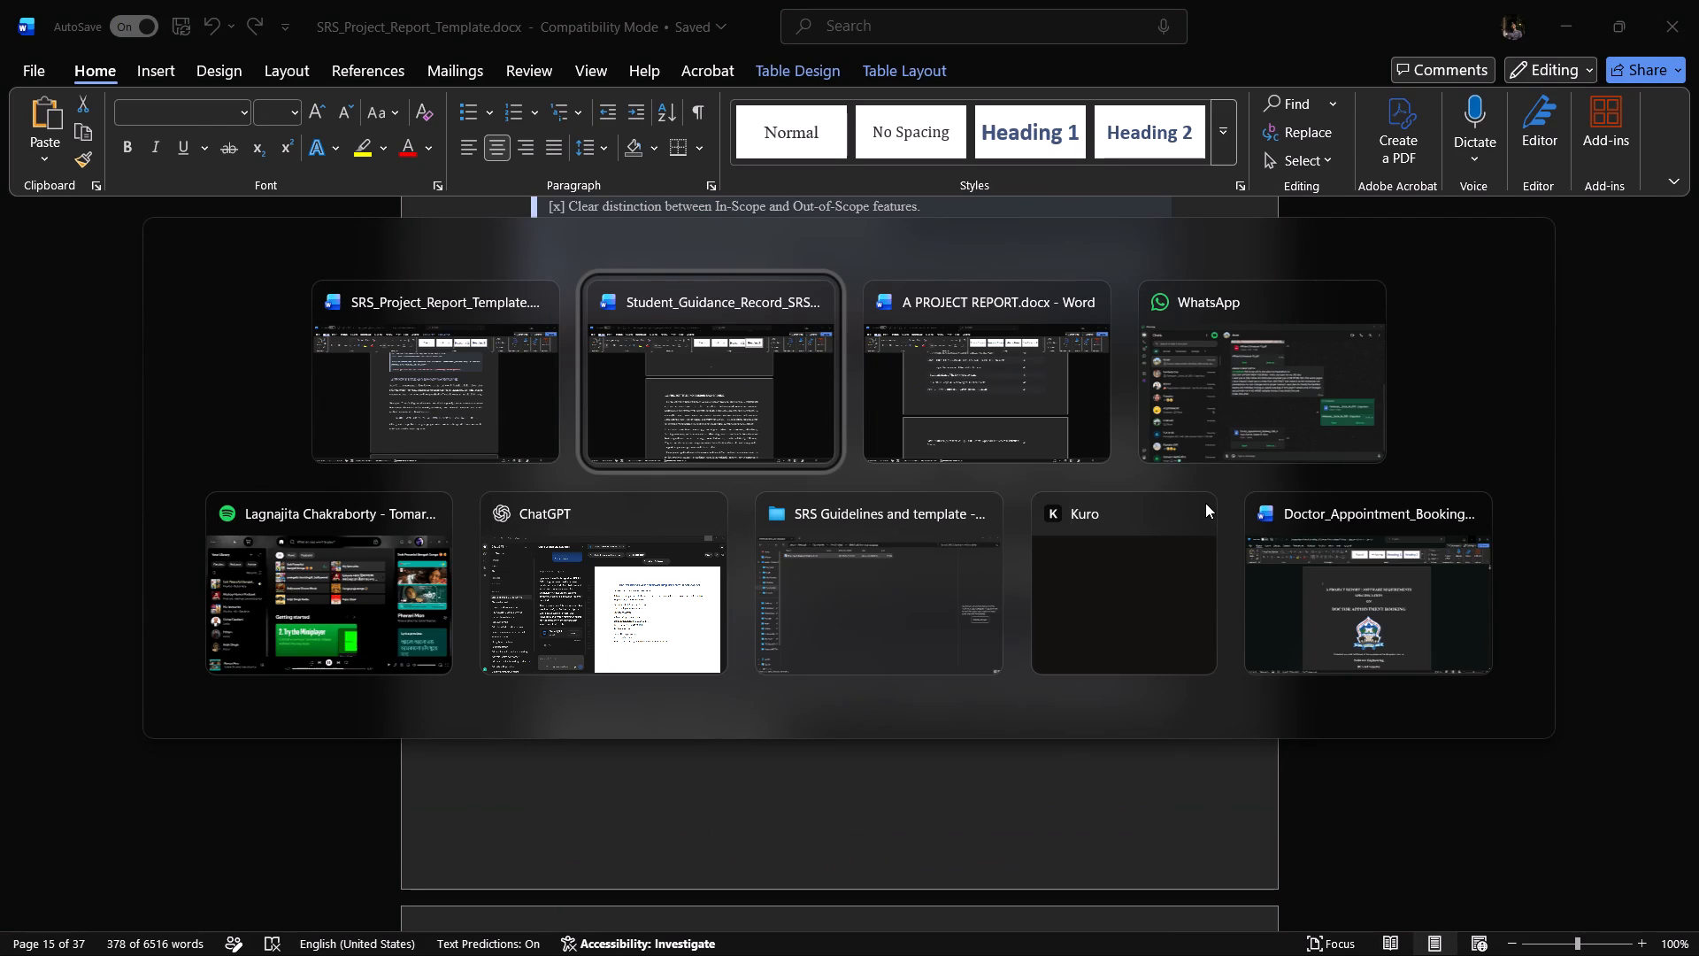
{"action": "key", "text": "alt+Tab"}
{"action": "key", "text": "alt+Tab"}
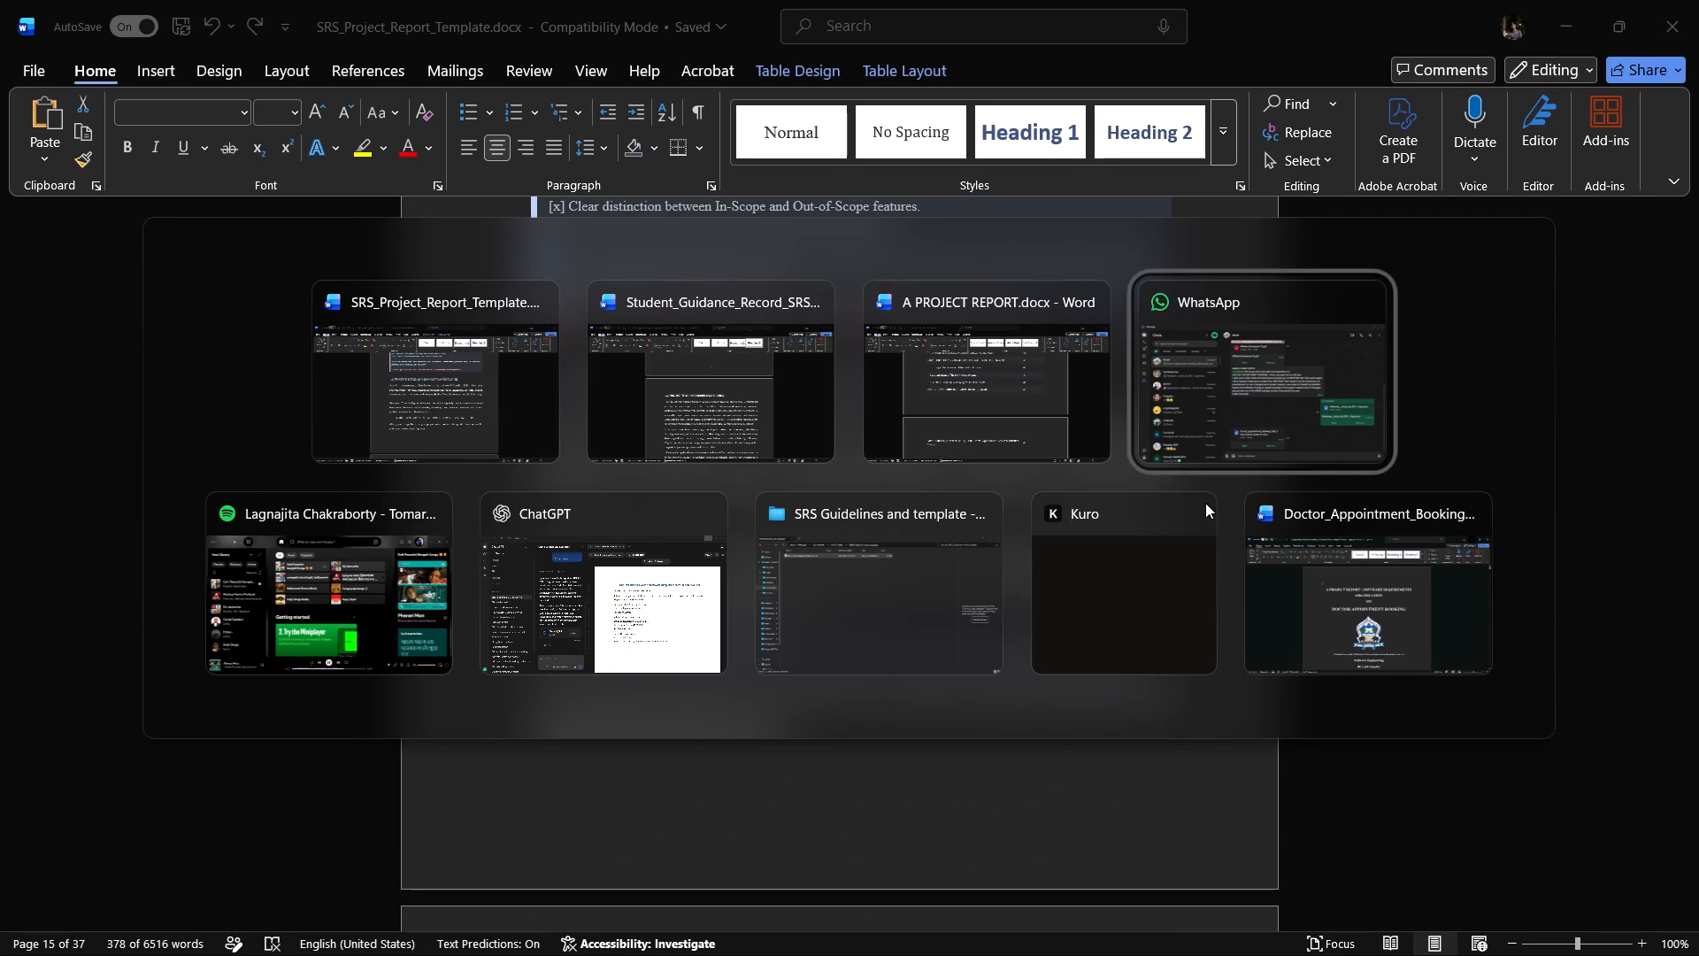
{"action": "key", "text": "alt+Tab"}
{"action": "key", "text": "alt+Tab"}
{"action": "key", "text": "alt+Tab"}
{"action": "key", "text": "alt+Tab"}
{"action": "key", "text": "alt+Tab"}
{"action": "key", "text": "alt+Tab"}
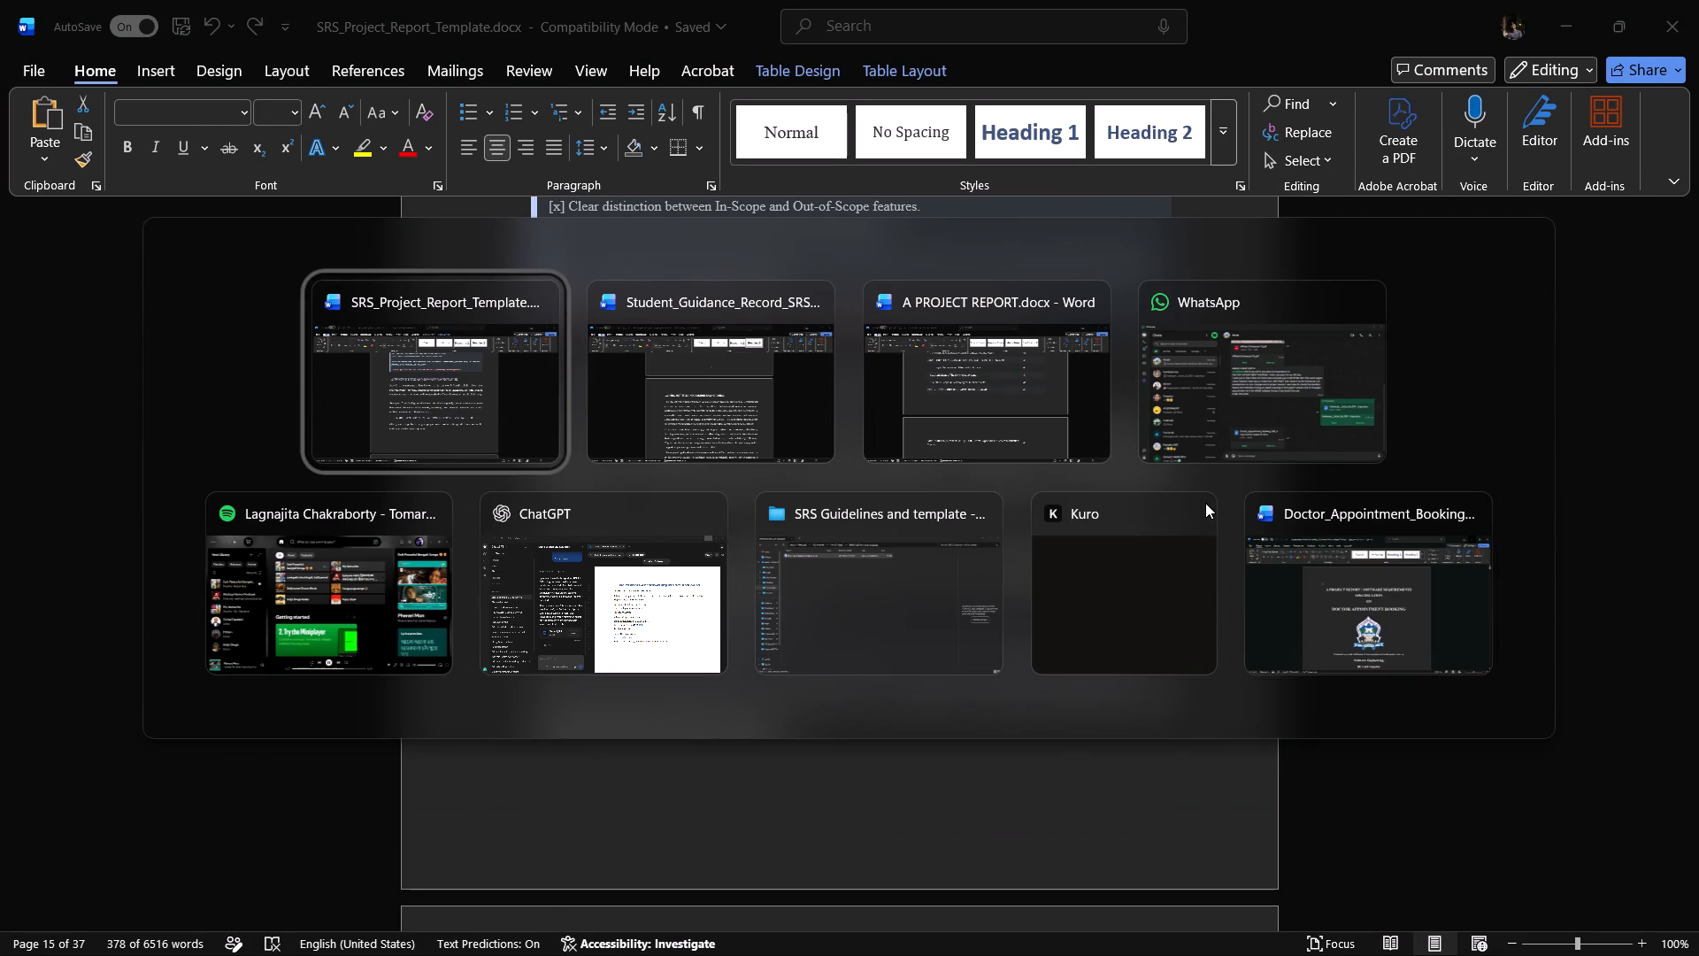
Compare the Chapter 1 opening and section 1.1 in SRS_Project_Report_Template with the same part of Student_Guidance_Record_SRS_Report.
{"action": "scroll", "coordinate": [1205, 503], "scroll_direction": "down", "scroll_amount": 1}
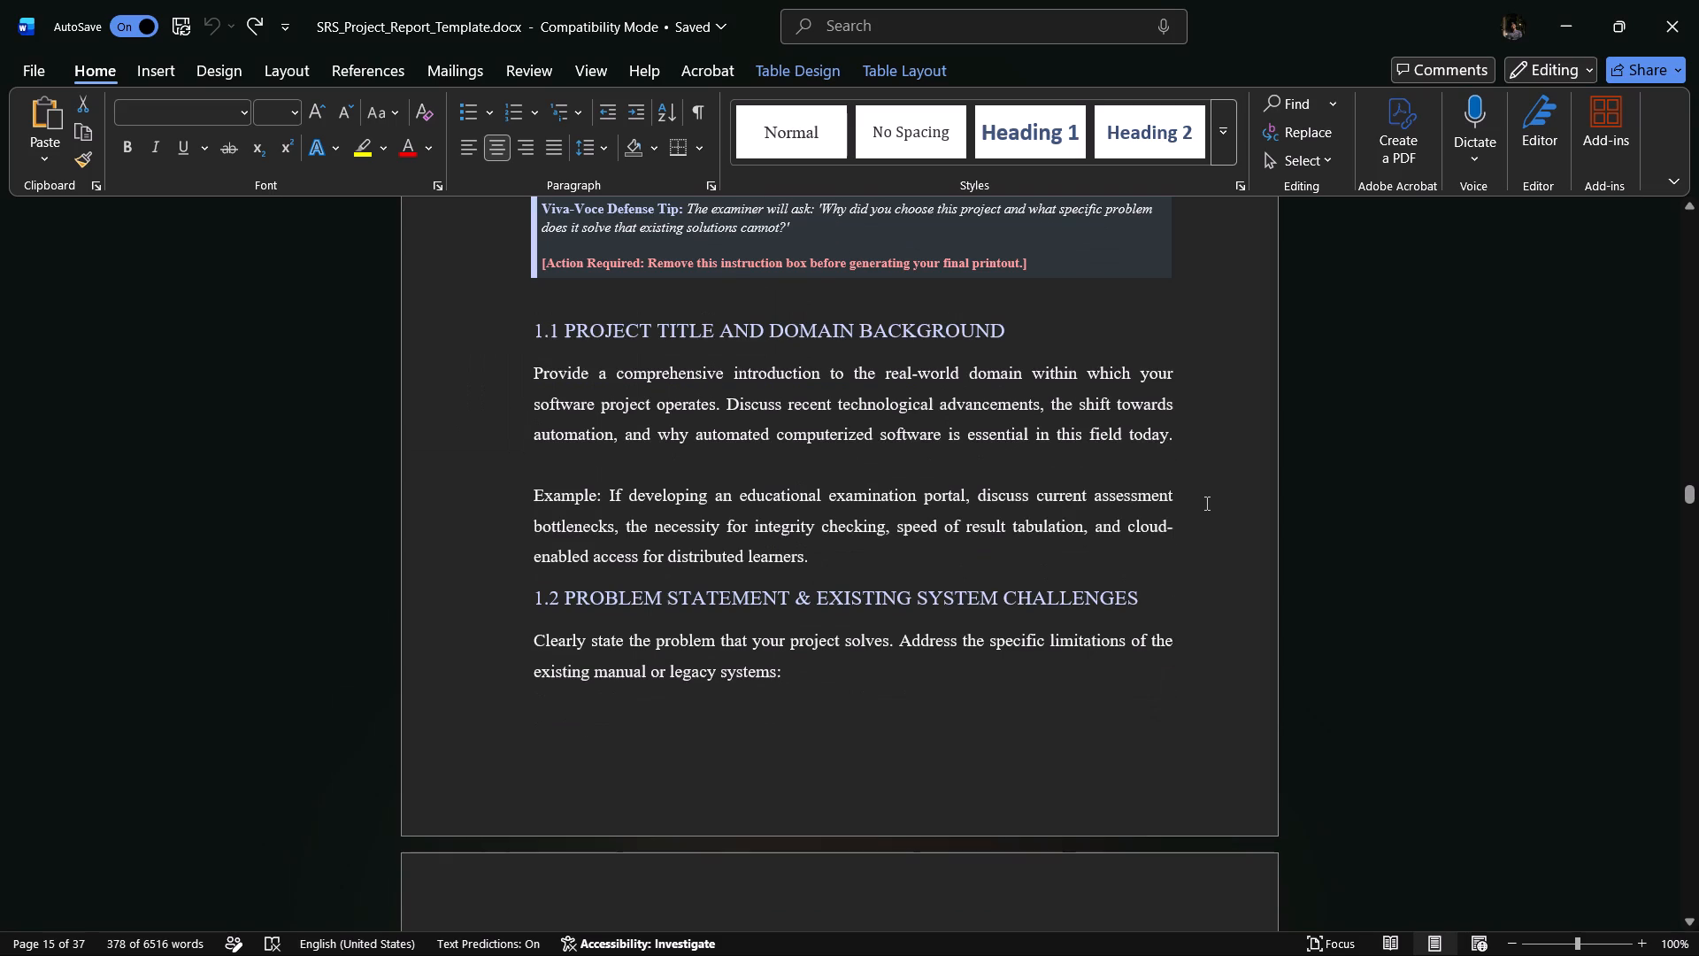
{"action": "key", "text": "alt+Tab"}
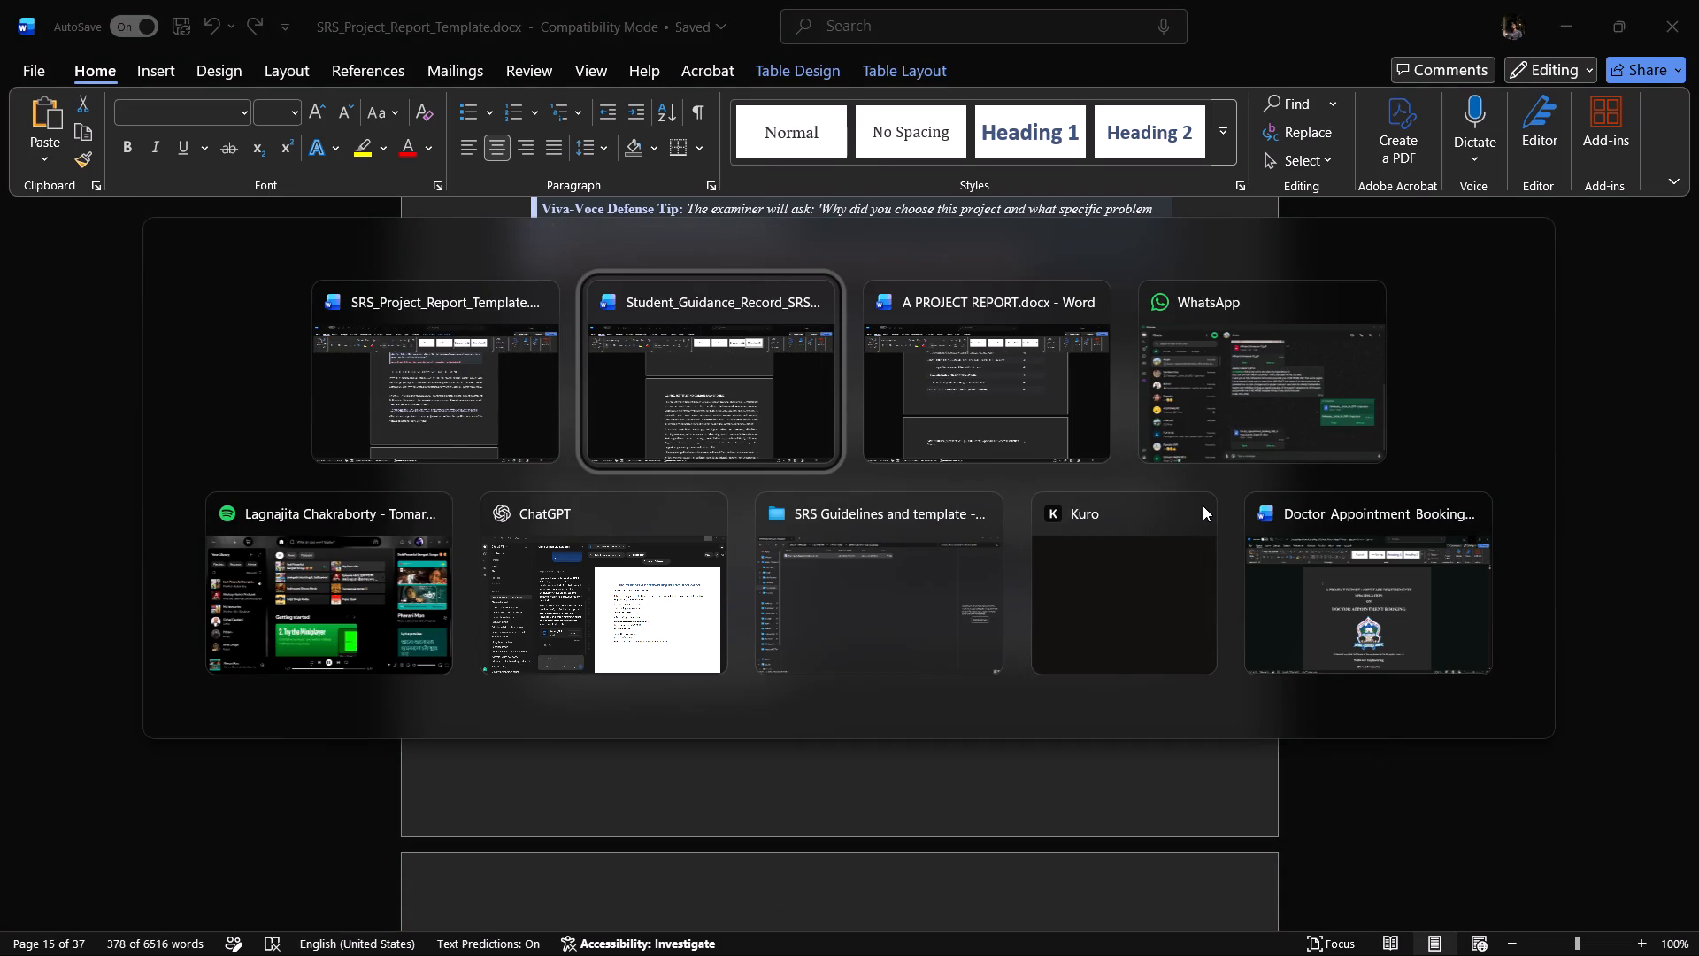
{"action": "scroll", "coordinate": [1149, 546], "scroll_direction": "down", "scroll_amount": 7}
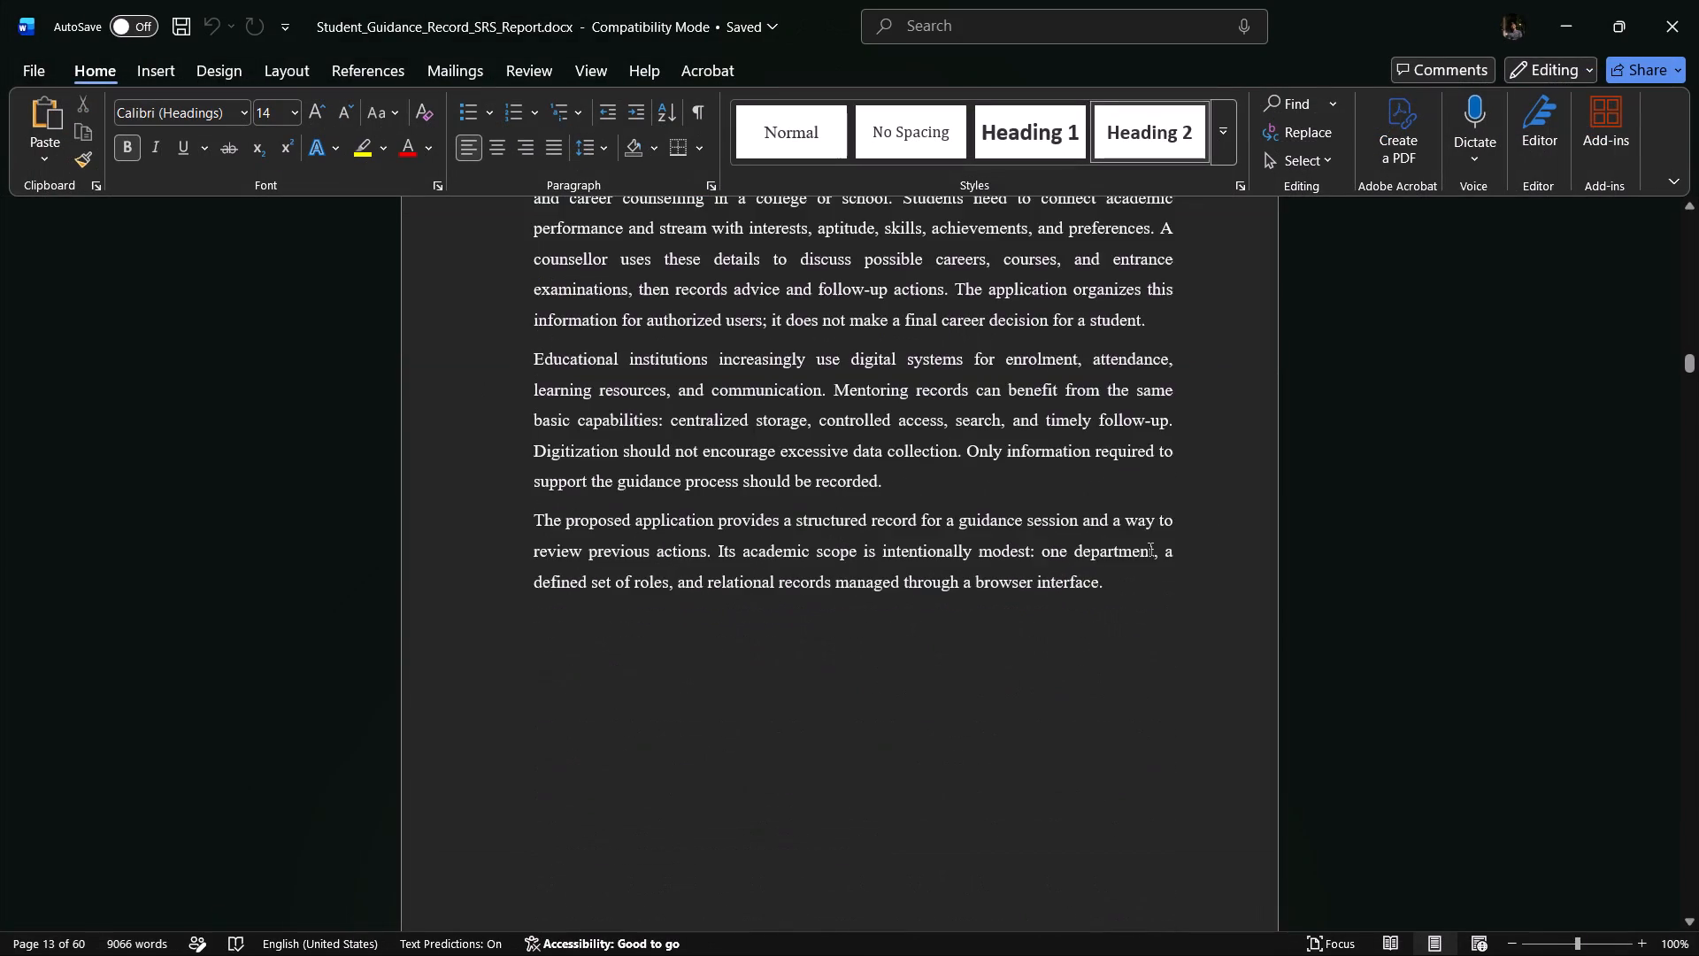
{"action": "scroll", "coordinate": [1149, 549], "scroll_direction": "up", "scroll_amount": 20}
{"action": "scroll", "coordinate": [1149, 549], "scroll_direction": "up", "scroll_amount": 9}
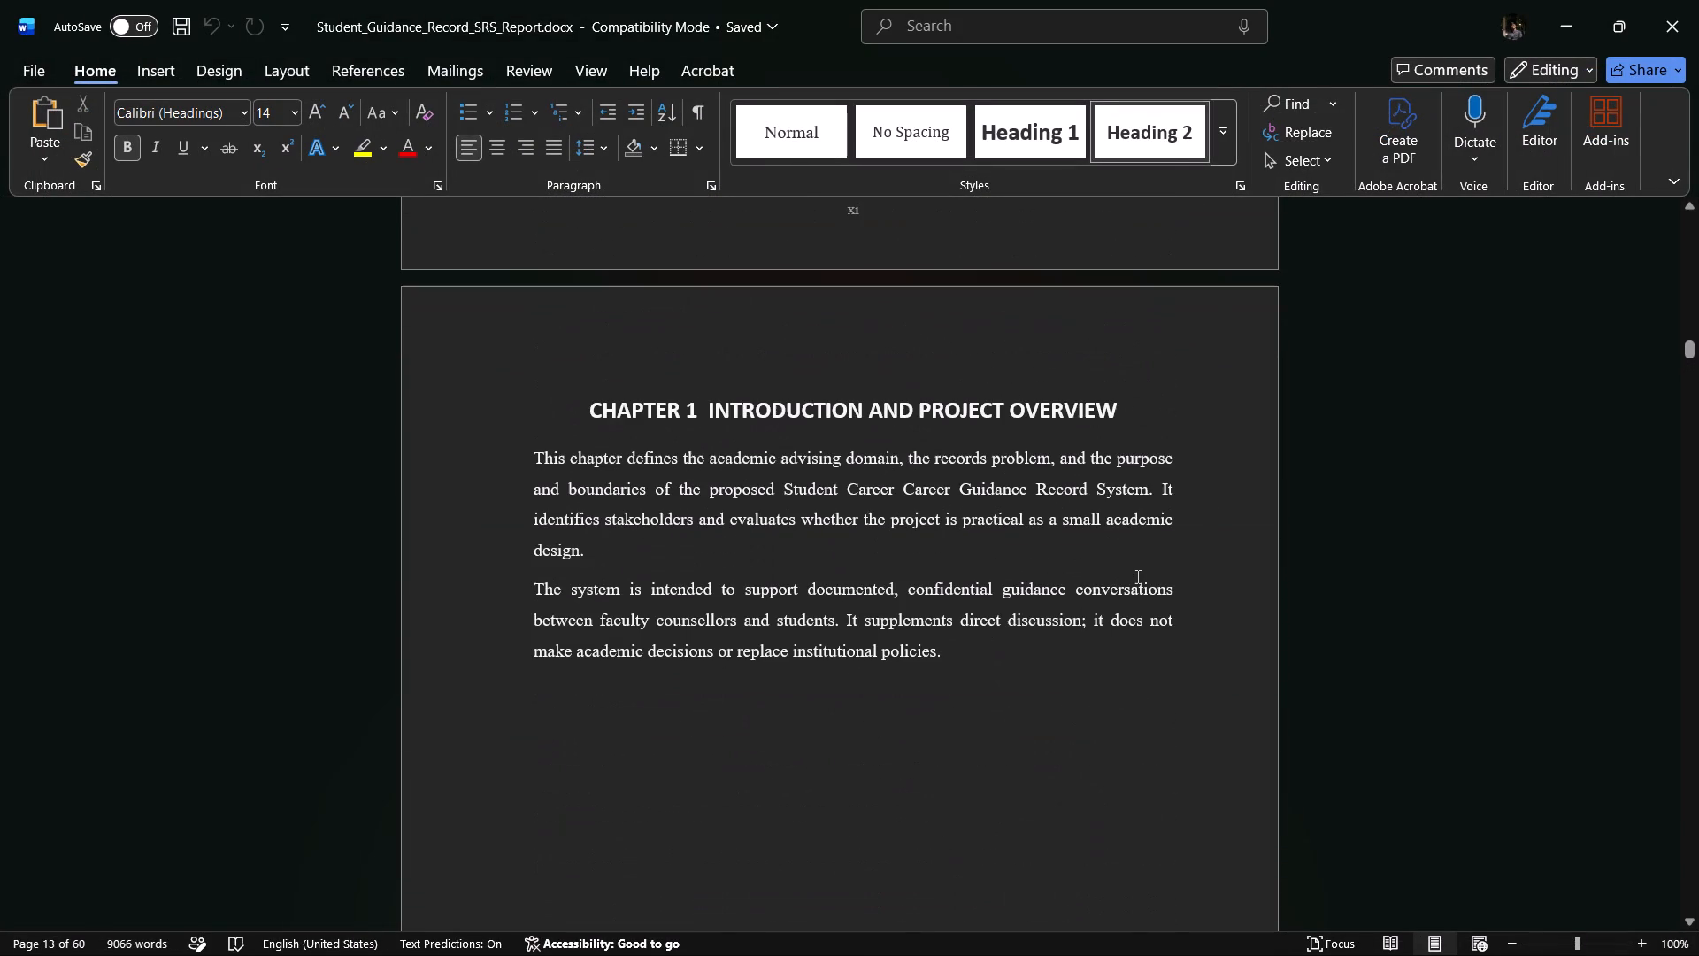
{"action": "key", "text": "alt+Tab"}
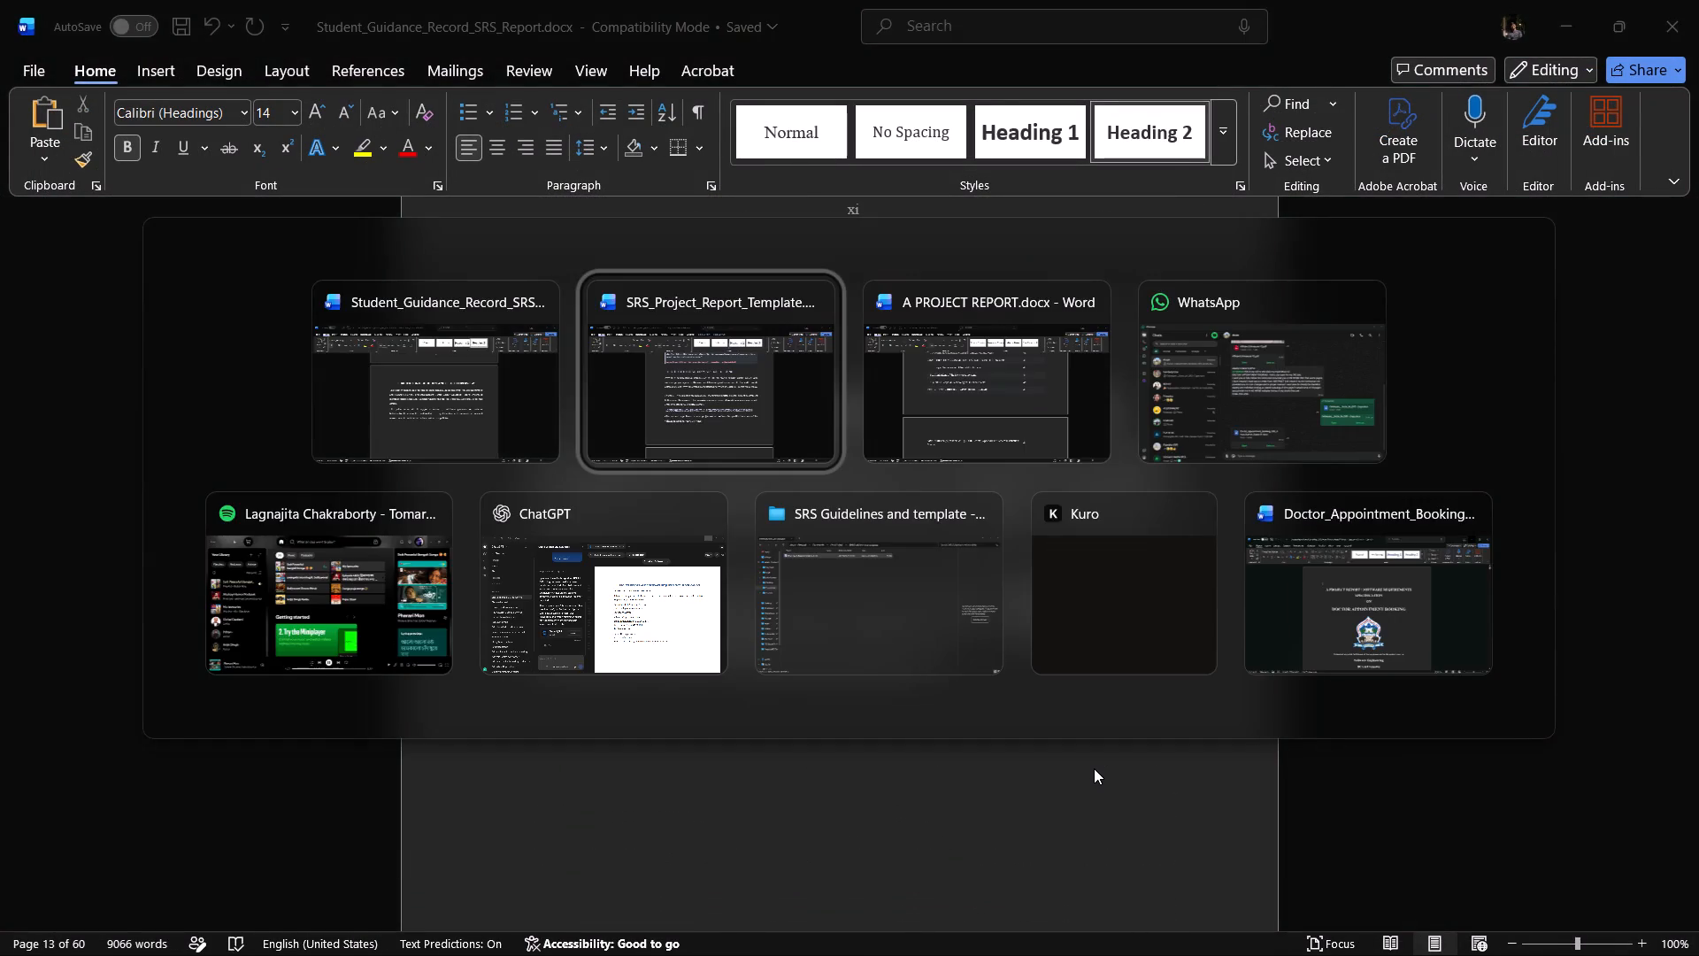
{"action": "scroll", "coordinate": [1094, 768], "scroll_direction": "down", "scroll_amount": 1}
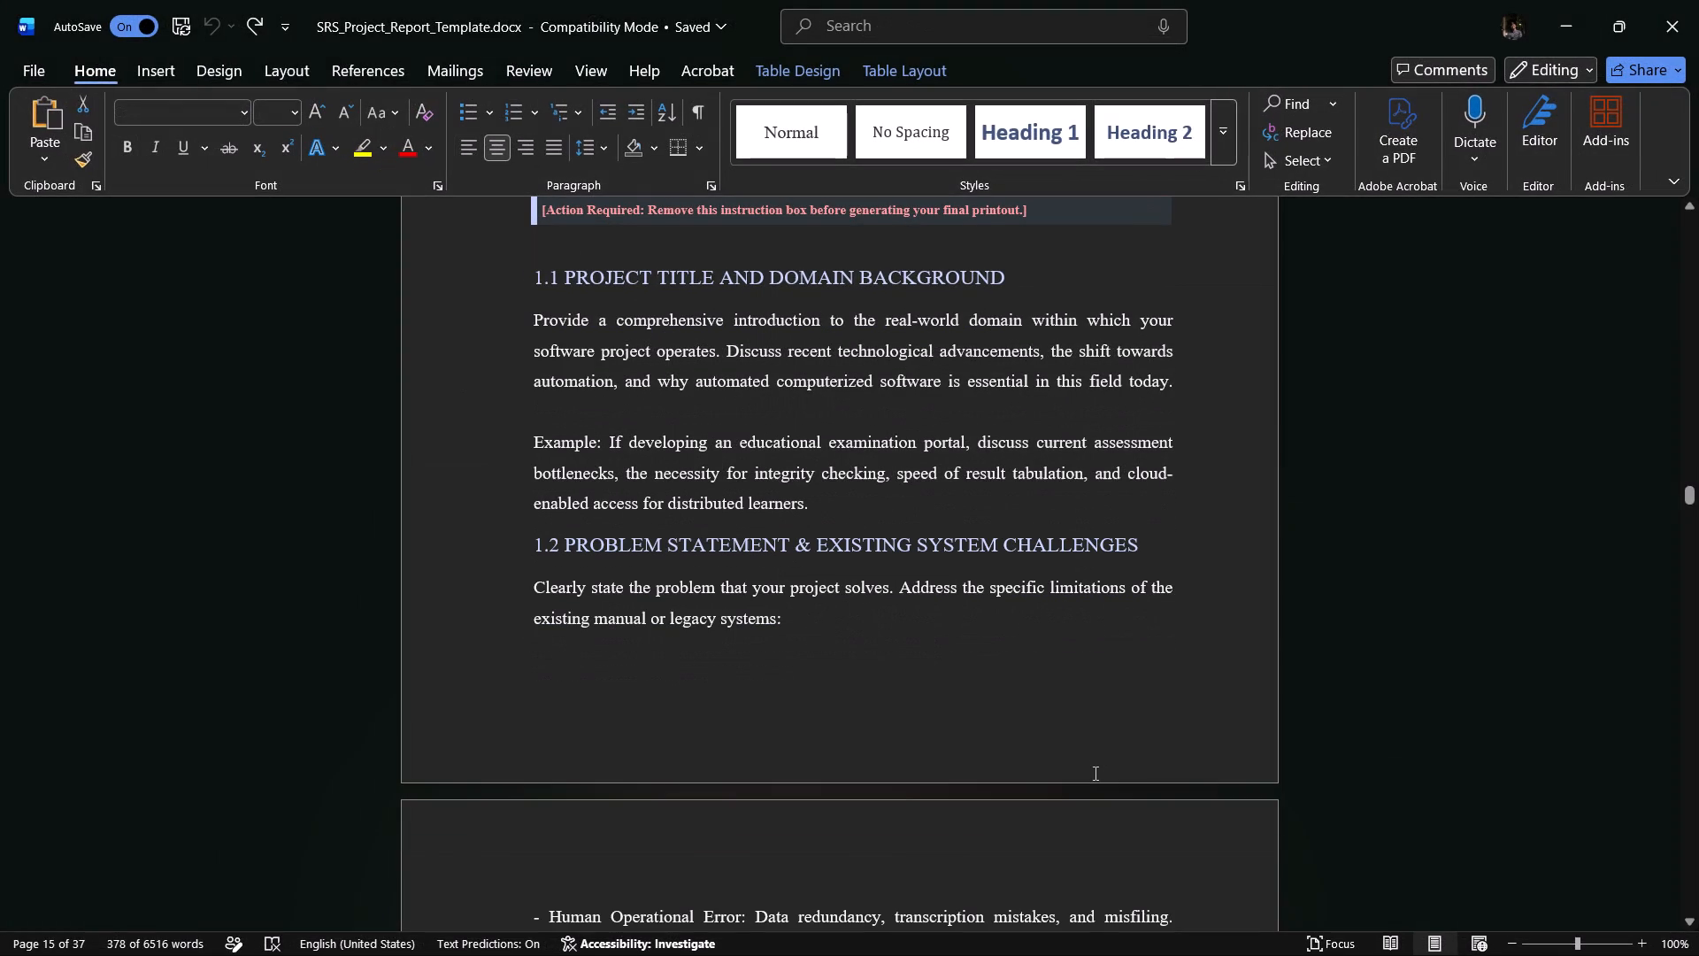
{"action": "scroll", "coordinate": [1094, 773], "scroll_direction": "up", "scroll_amount": 5}
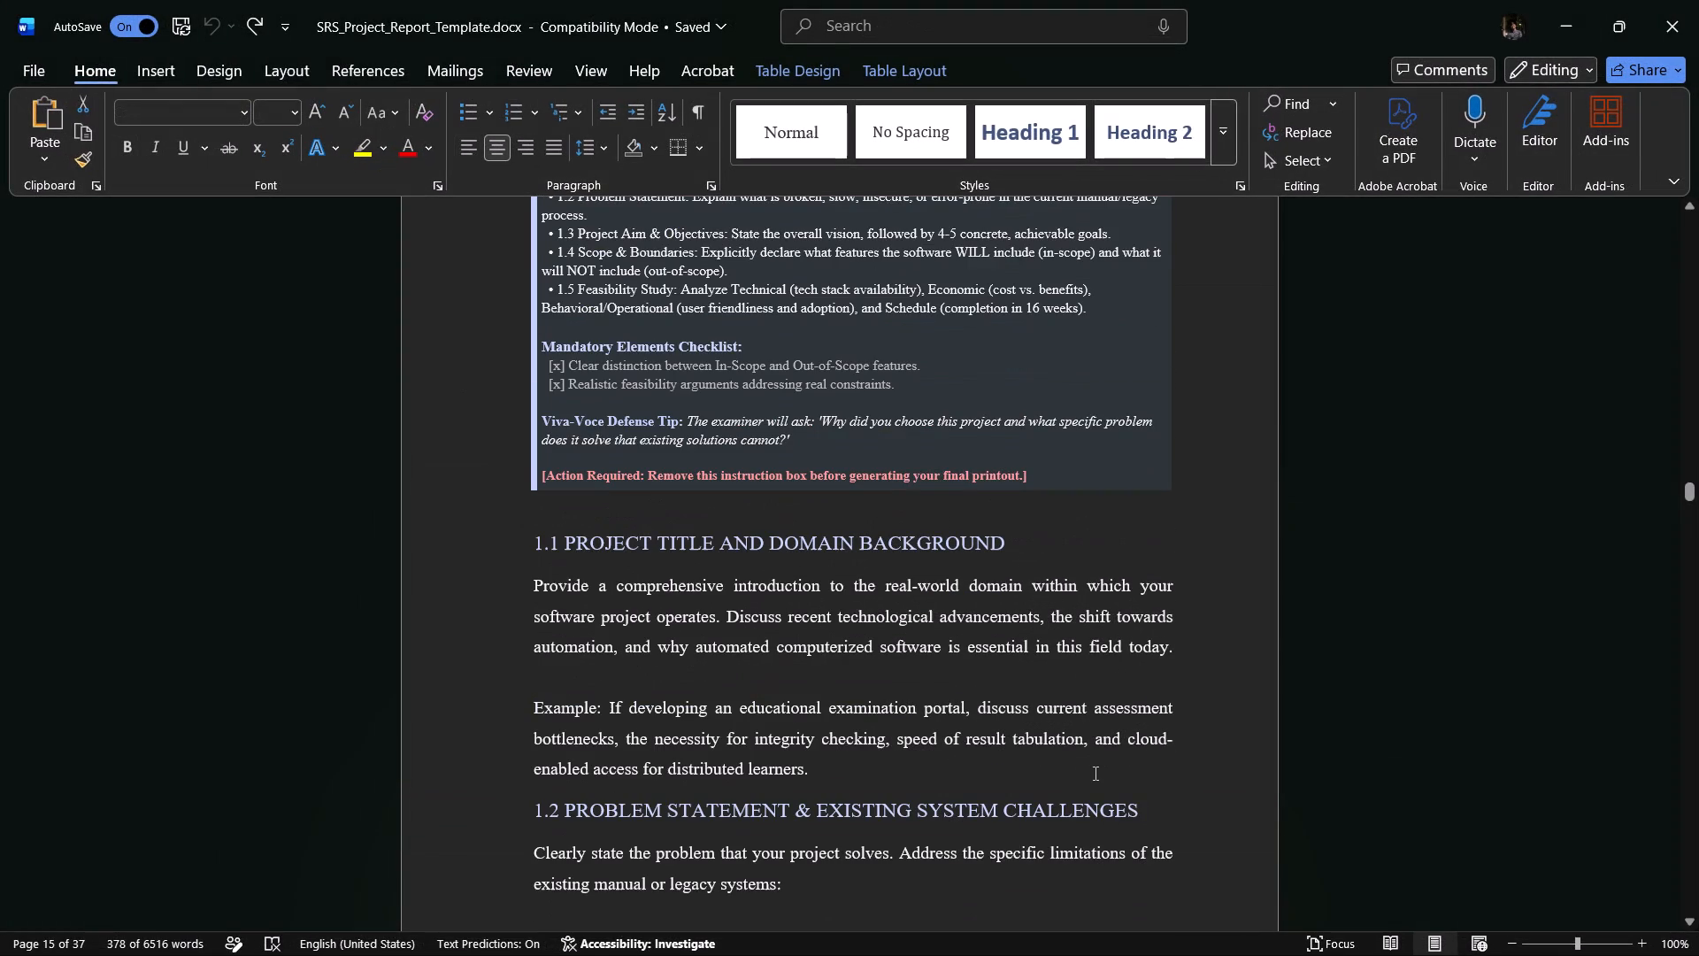
{"action": "key", "text": "alt+Tab"}
{"action": "scroll", "coordinate": [1094, 773], "scroll_direction": "down", "scroll_amount": 20}
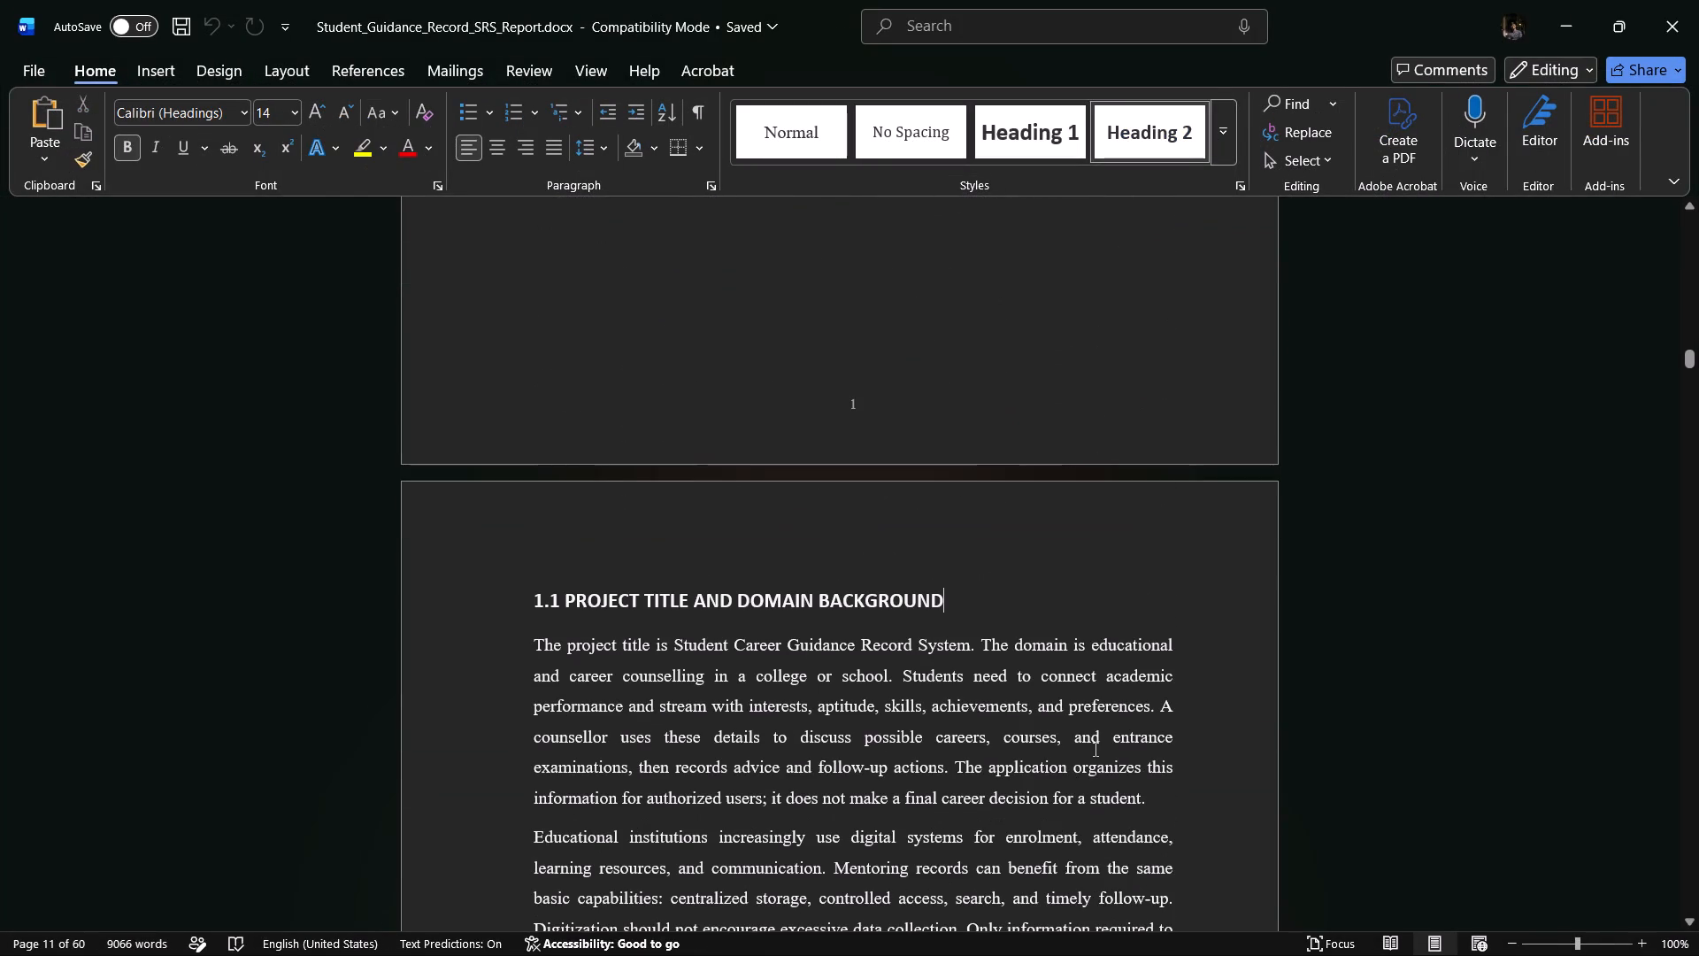
{"action": "key", "text": "alt+Tab"}
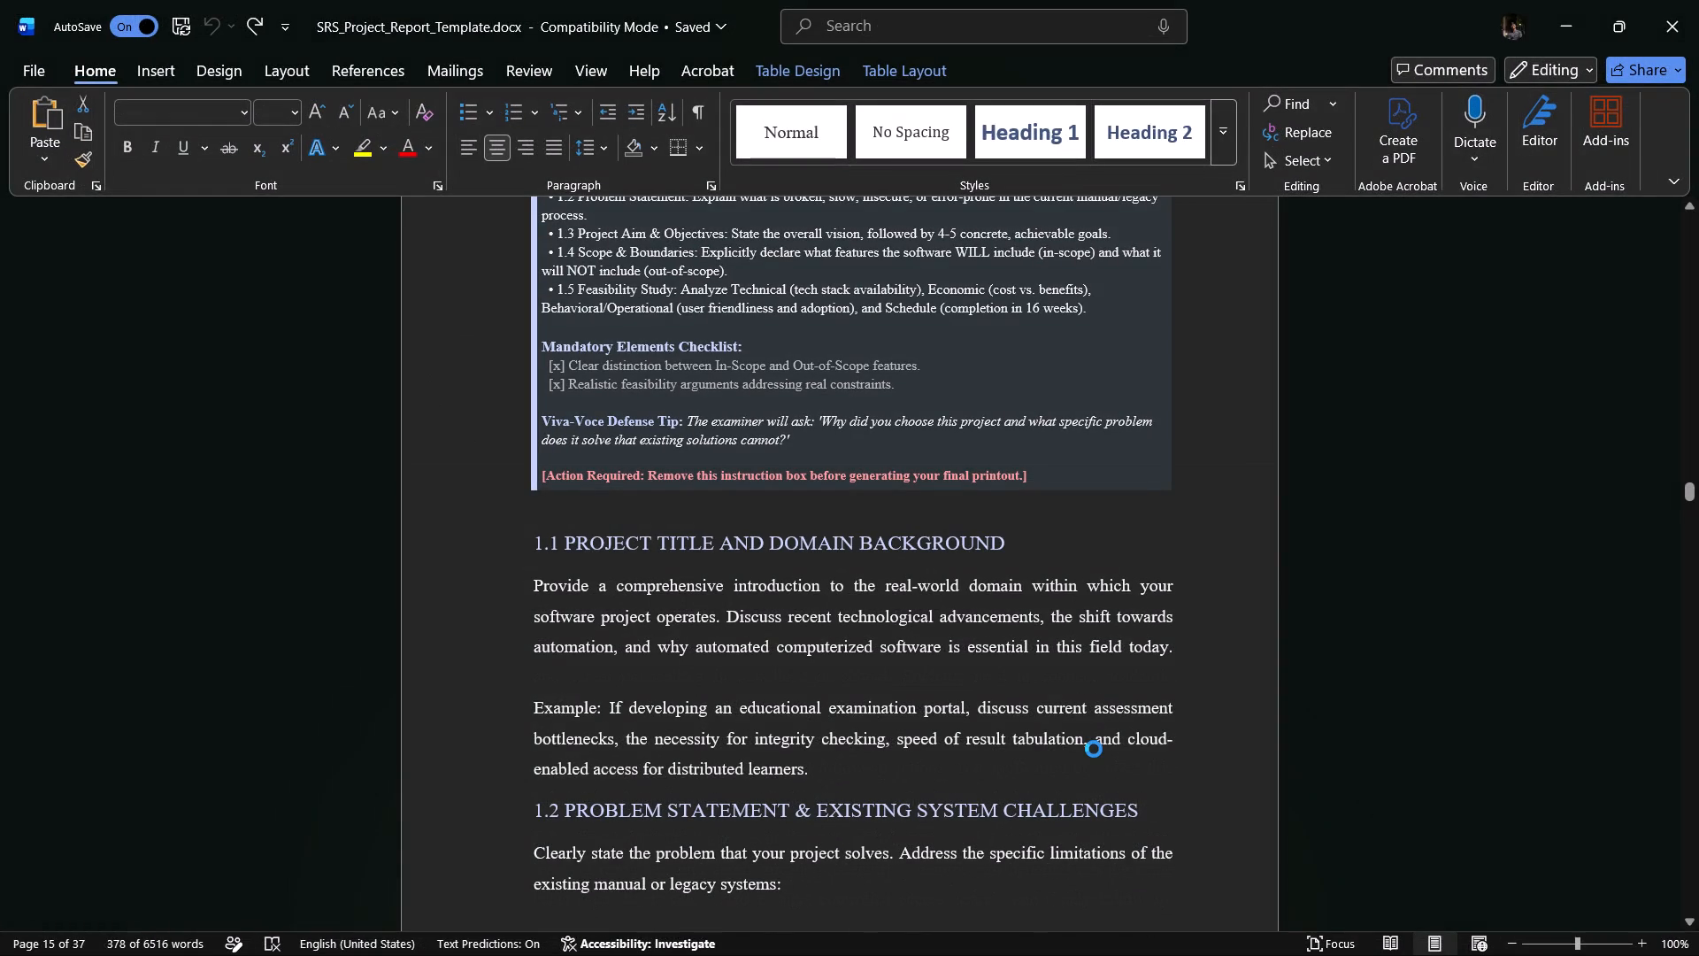
Return to Student_Guidance_Record_SRS_Report and read sections 1.1 to 1.2.2, STAKEHOLDERS AND THEIR CONCERNS, as far as the start of Table 1.1.
{"action": "key", "text": "alt+Tab"}
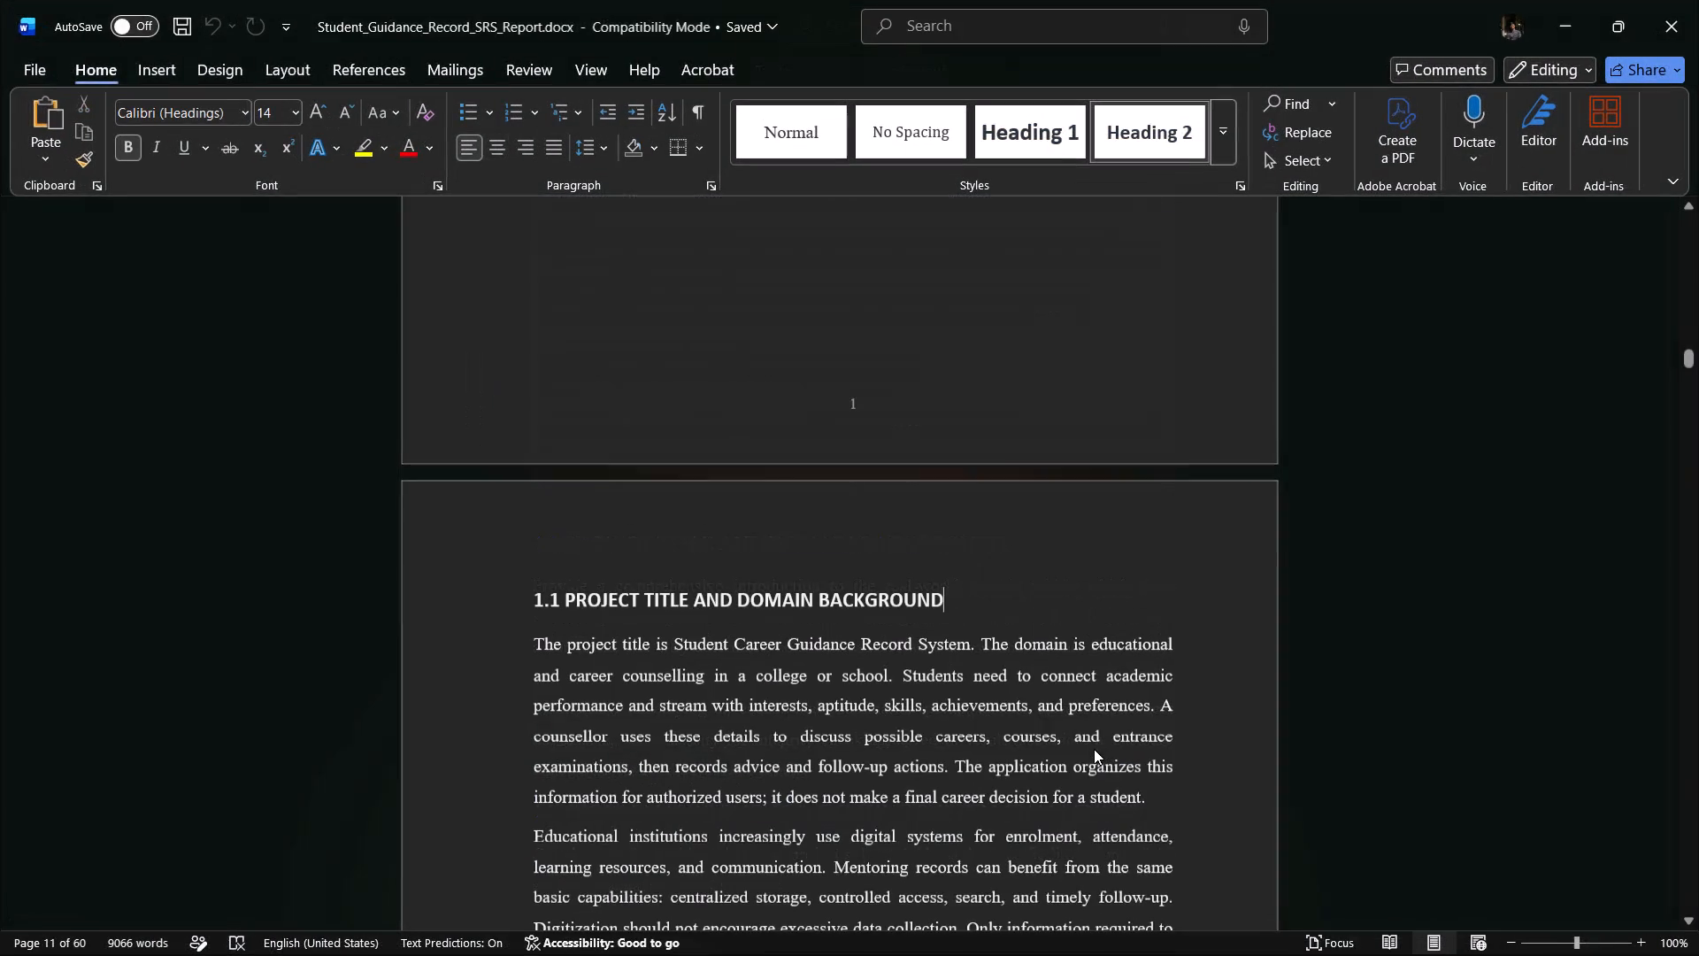
{"action": "scroll", "coordinate": [1094, 749], "scroll_direction": "down", "scroll_amount": 16}
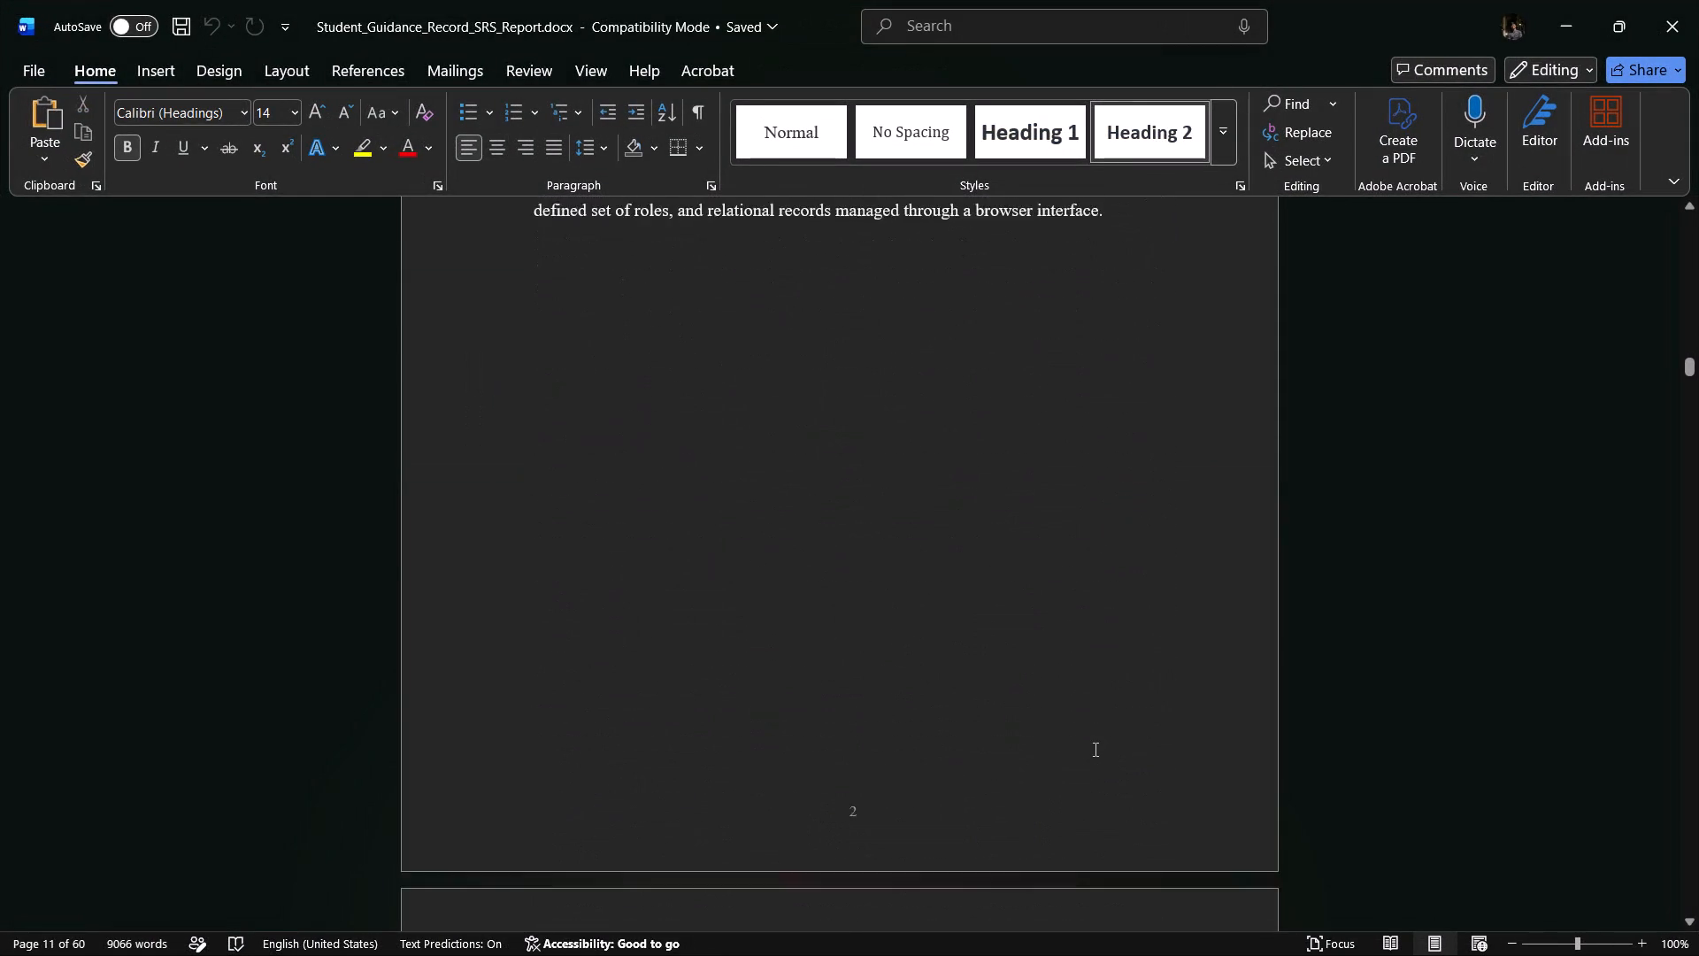
{"action": "scroll", "coordinate": [1094, 749], "scroll_direction": "down", "scroll_amount": 16}
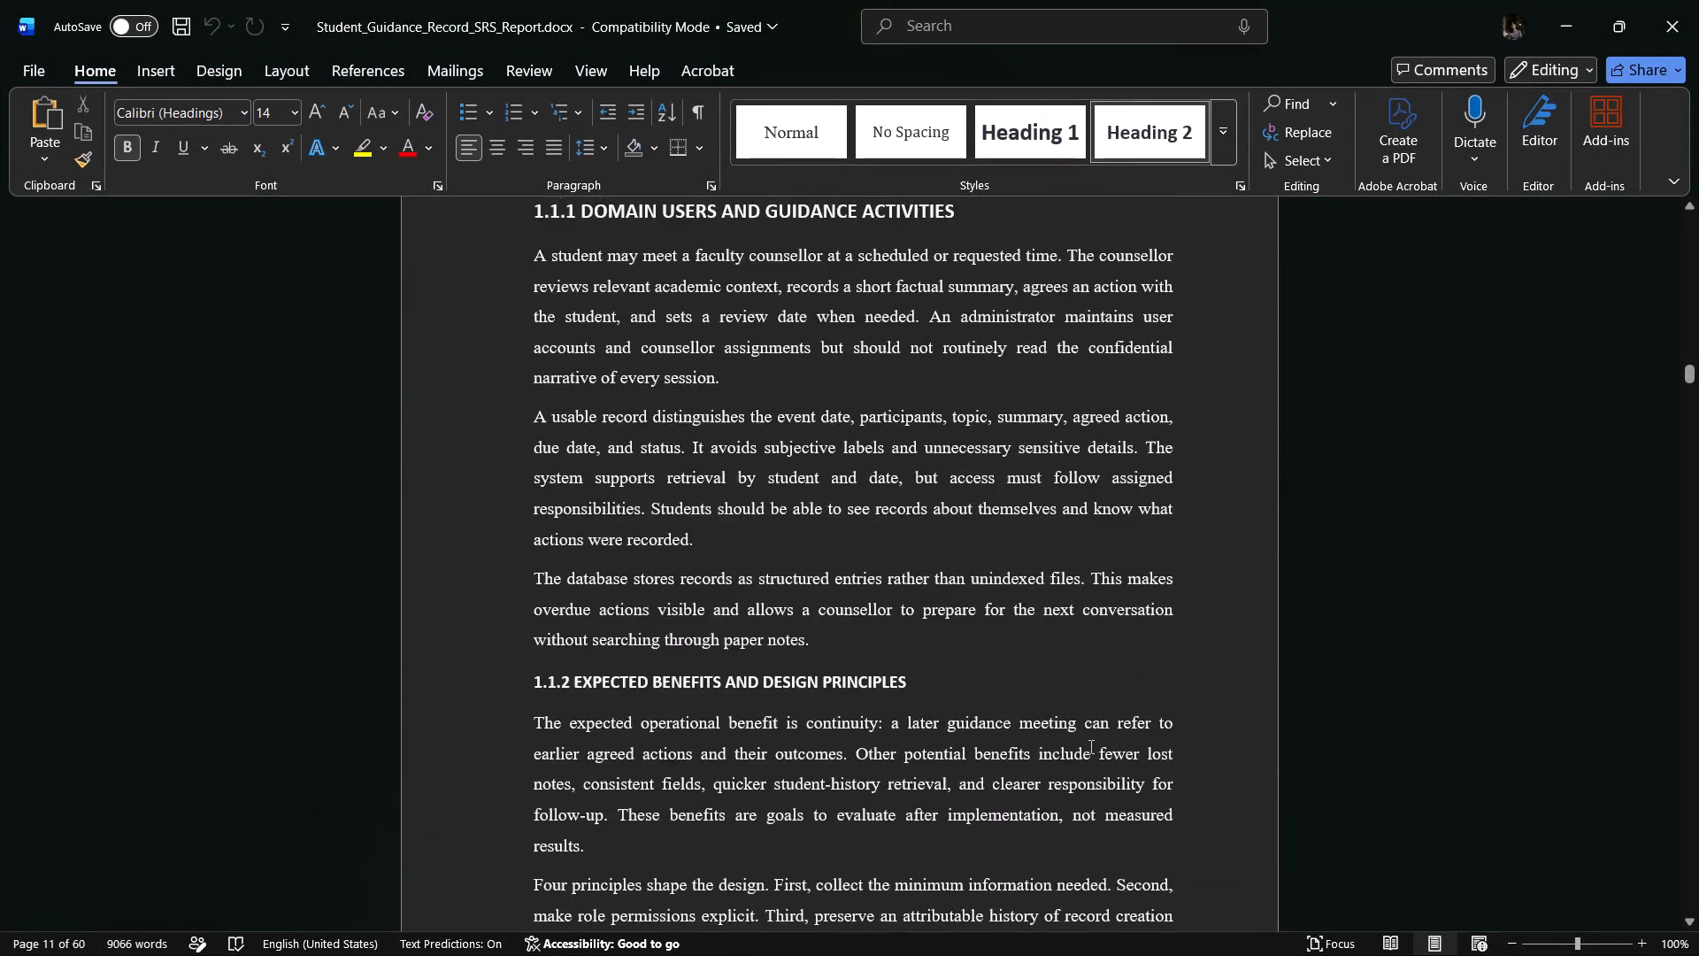
{"action": "scroll", "coordinate": [1089, 735], "scroll_direction": "down", "scroll_amount": 13}
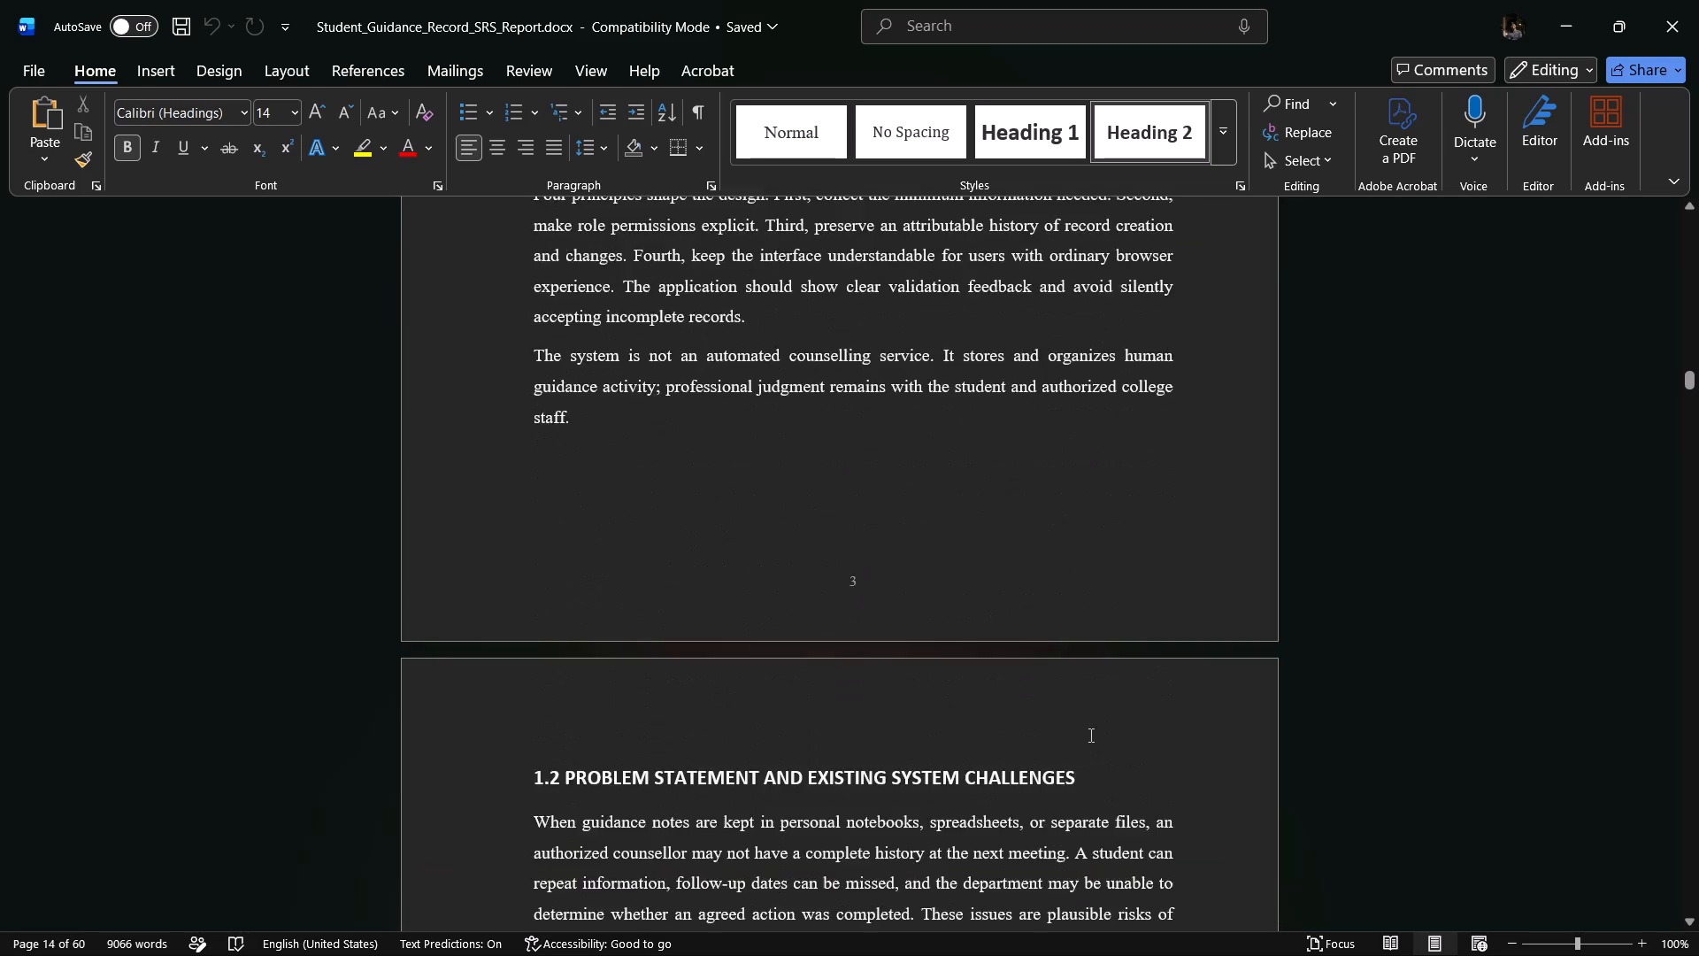
{"action": "scroll", "coordinate": [1089, 735], "scroll_direction": "down", "scroll_amount": 19}
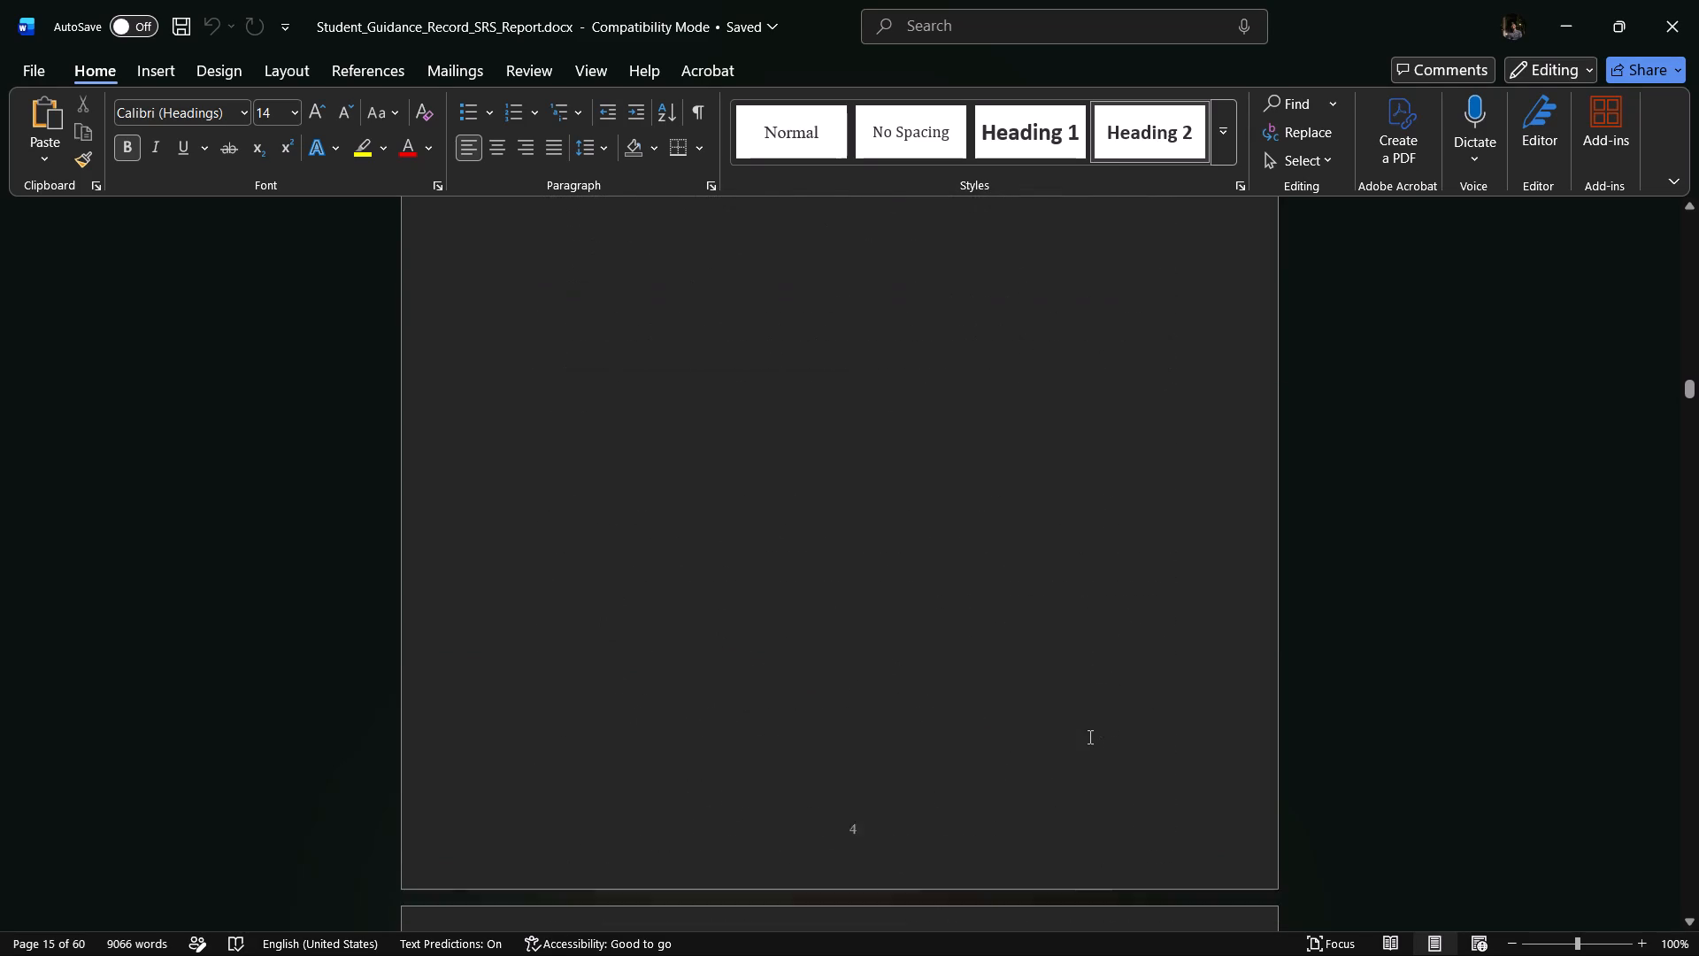
{"action": "scroll", "coordinate": [1088, 736], "scroll_direction": "down", "scroll_amount": 15}
{"action": "scroll", "coordinate": [1088, 736], "scroll_direction": "up", "scroll_amount": 2}
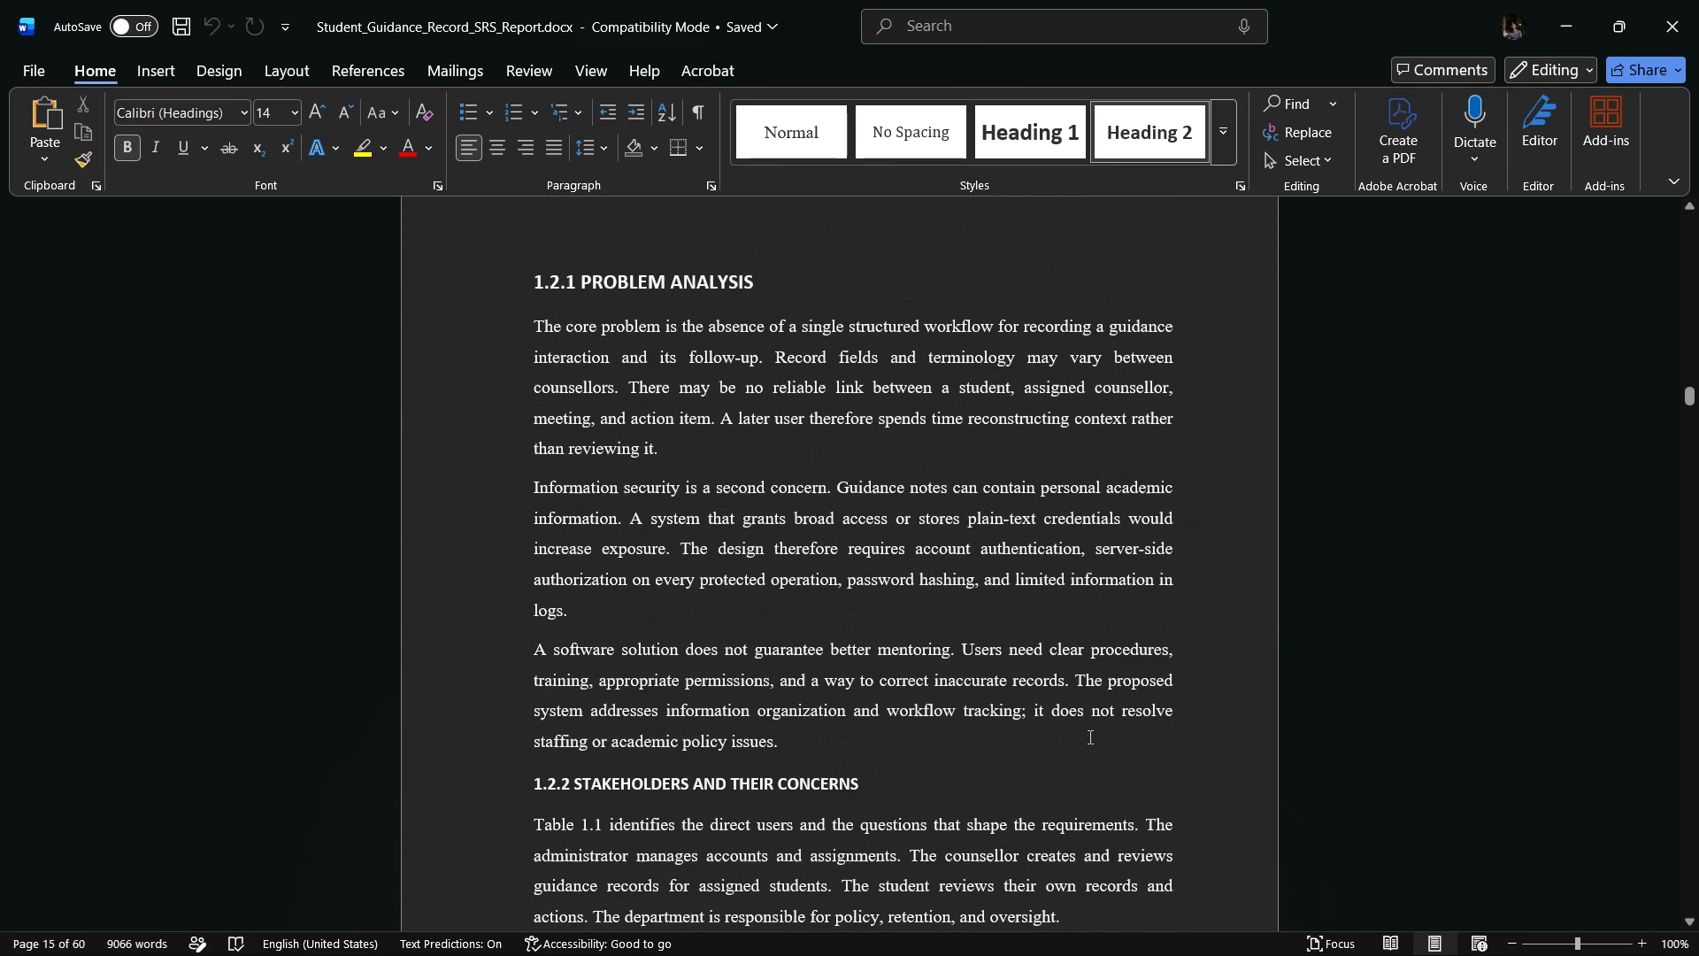
{"action": "scroll", "coordinate": [1086, 742], "scroll_direction": "down", "scroll_amount": 5}
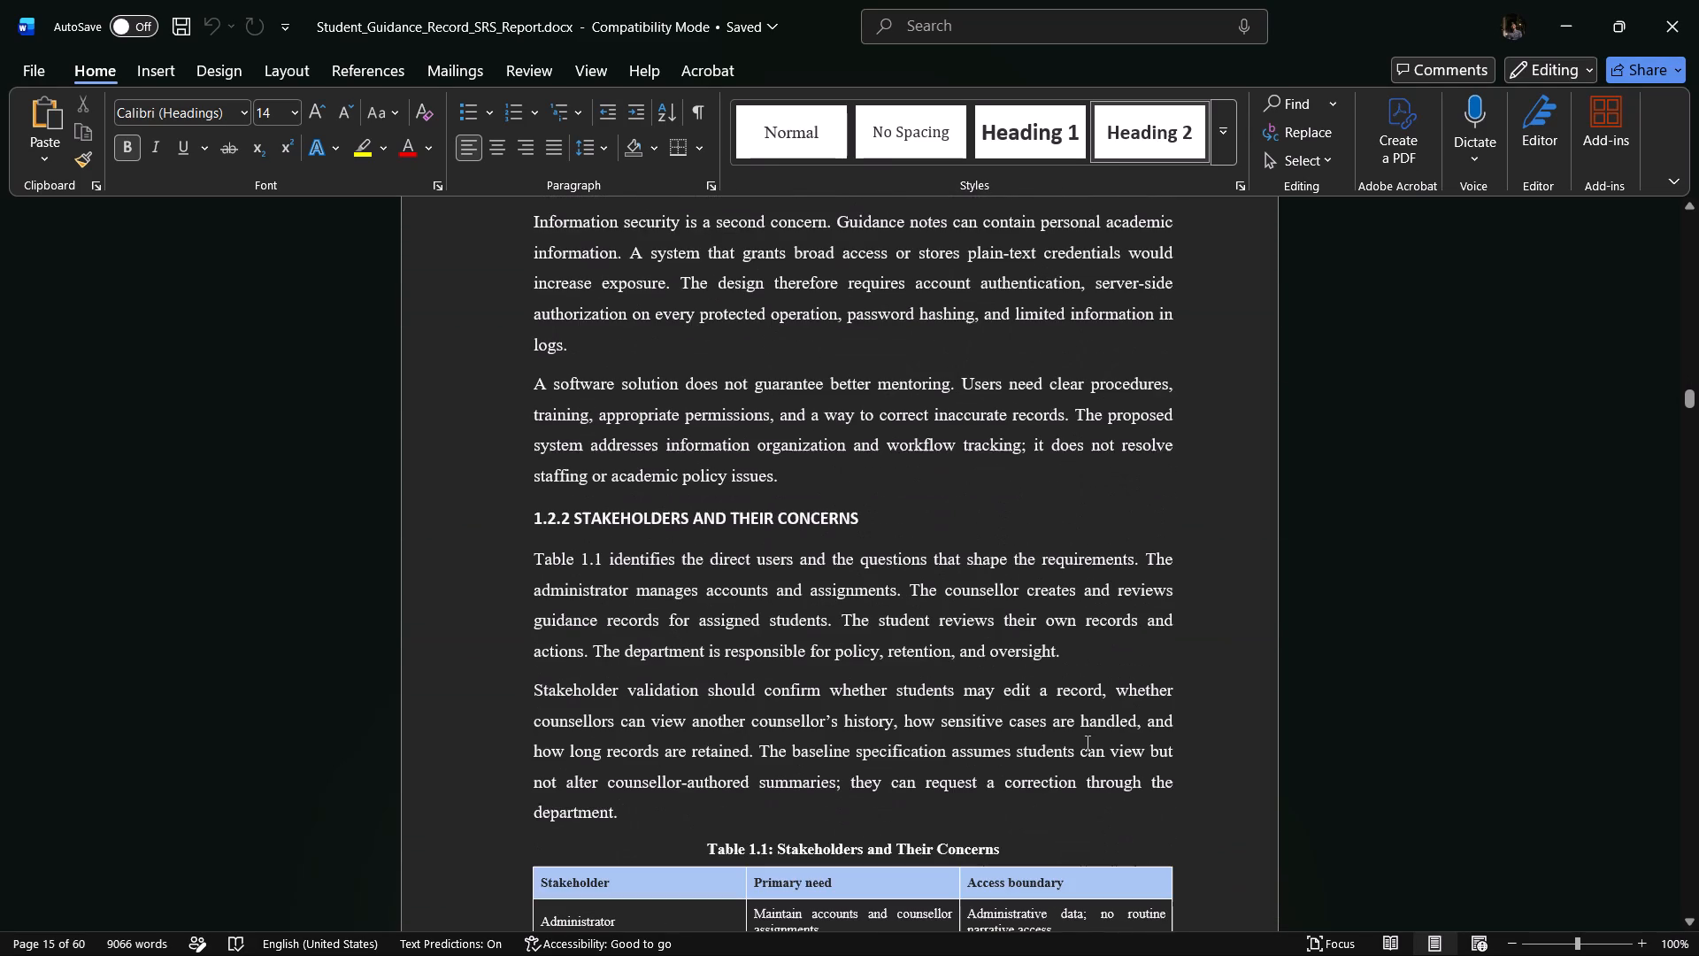
Compare the template's Chapter 1 guidelines with Student_Guidance_Record_SRS_Report's section 1.2 subsections and Table 1.1.
{"action": "key", "text": "alt+Tab"}
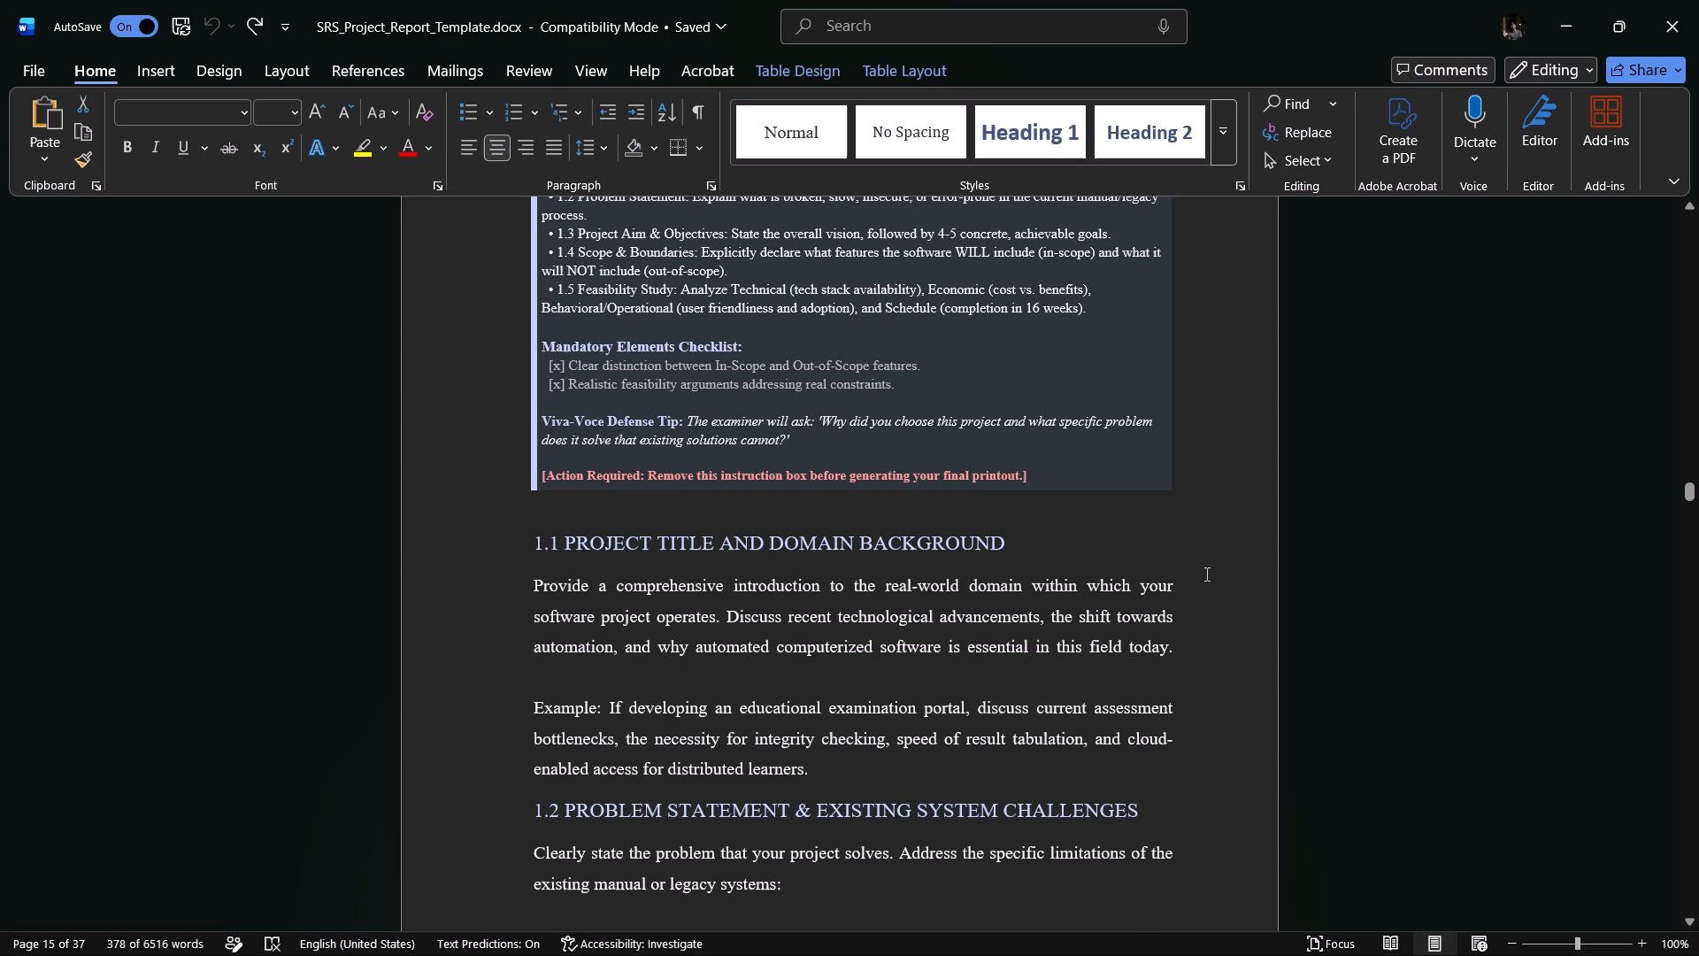
{"action": "key", "text": "alt+Tab"}
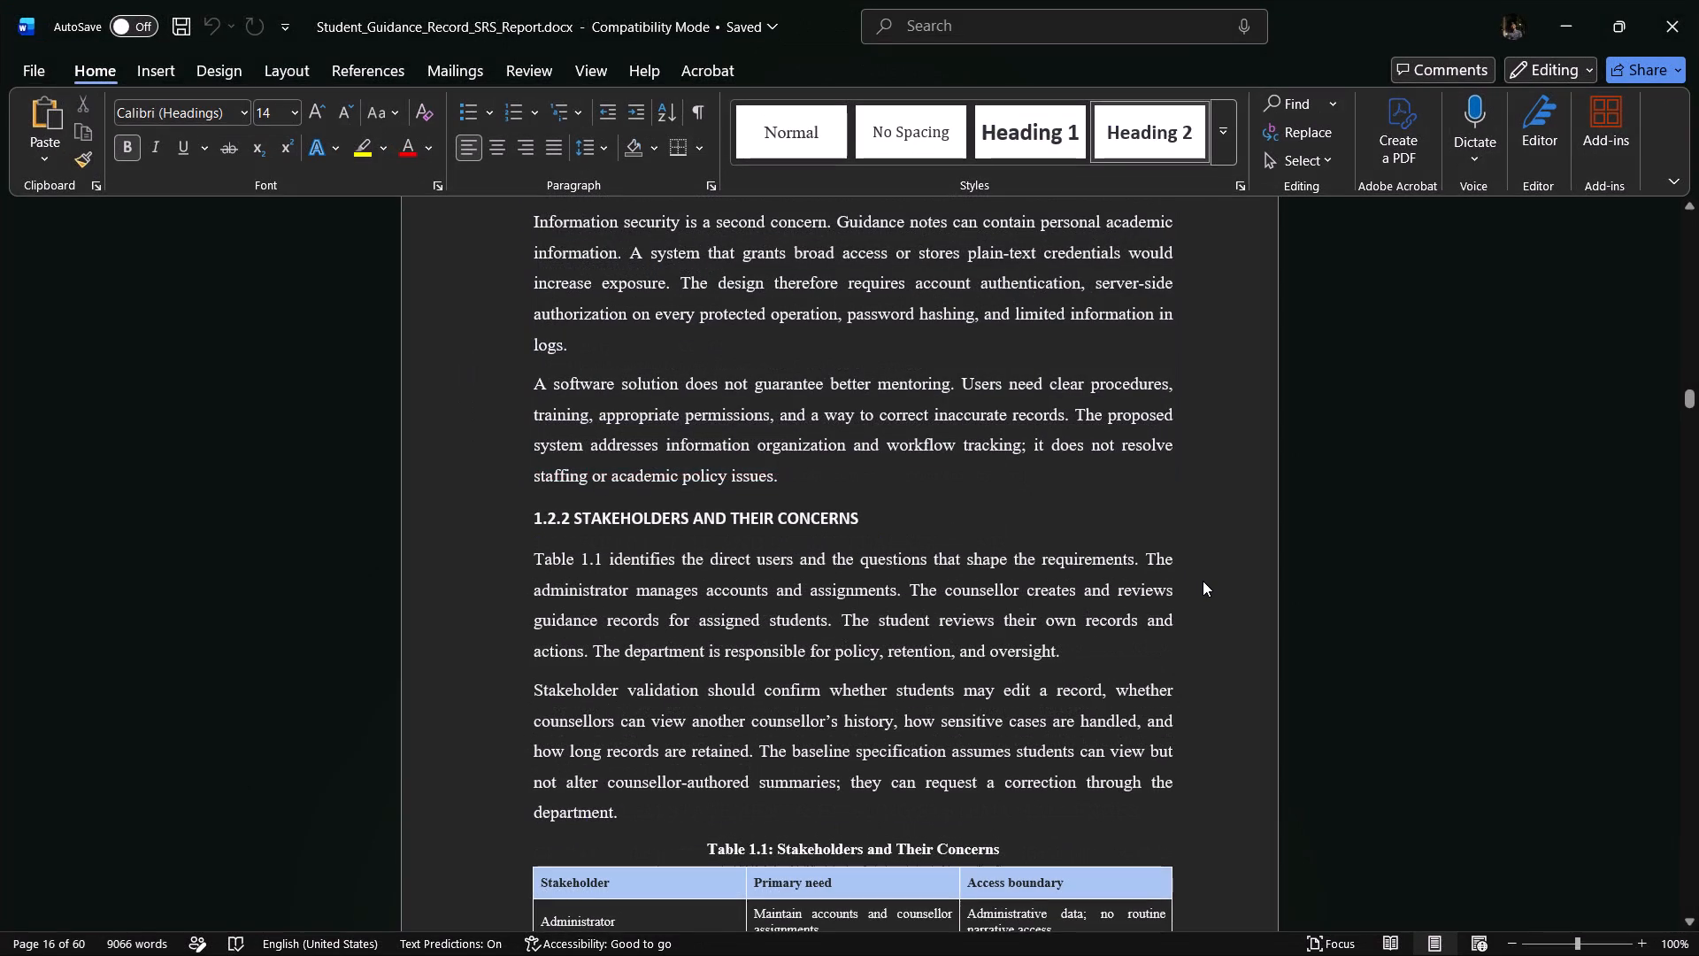
{"action": "key", "text": "alt+Tab"}
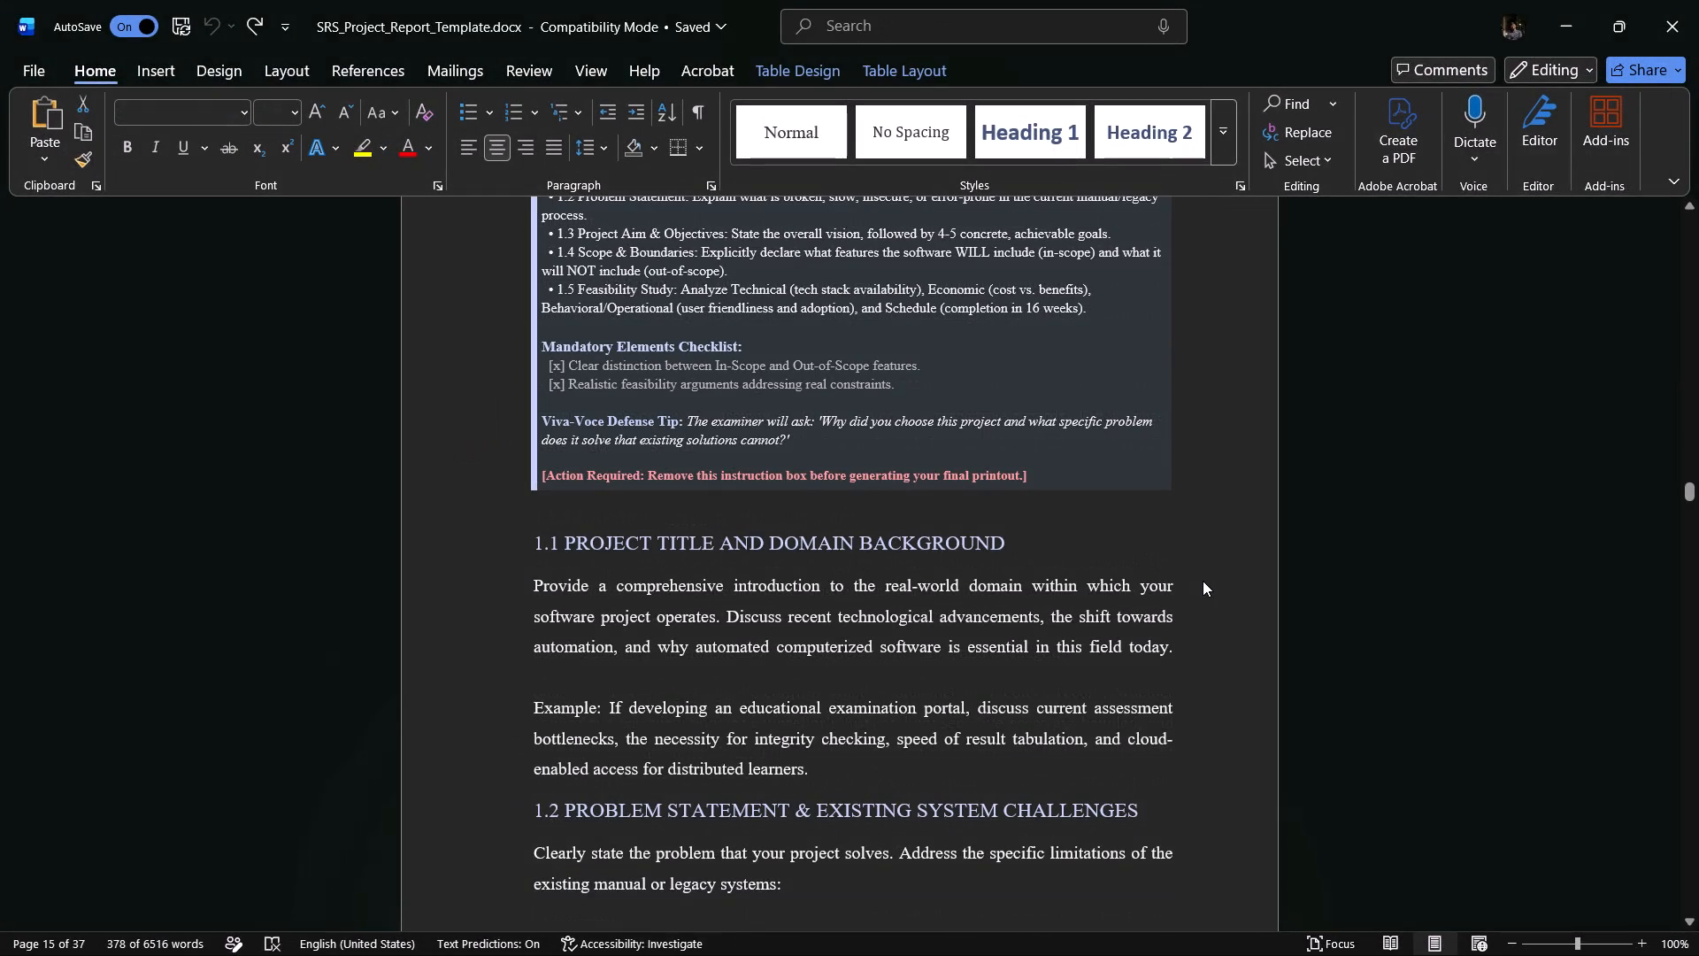
{"action": "key", "text": "alt+Tab"}
{"action": "scroll", "coordinate": [1203, 581], "scroll_direction": "down", "scroll_amount": 3}
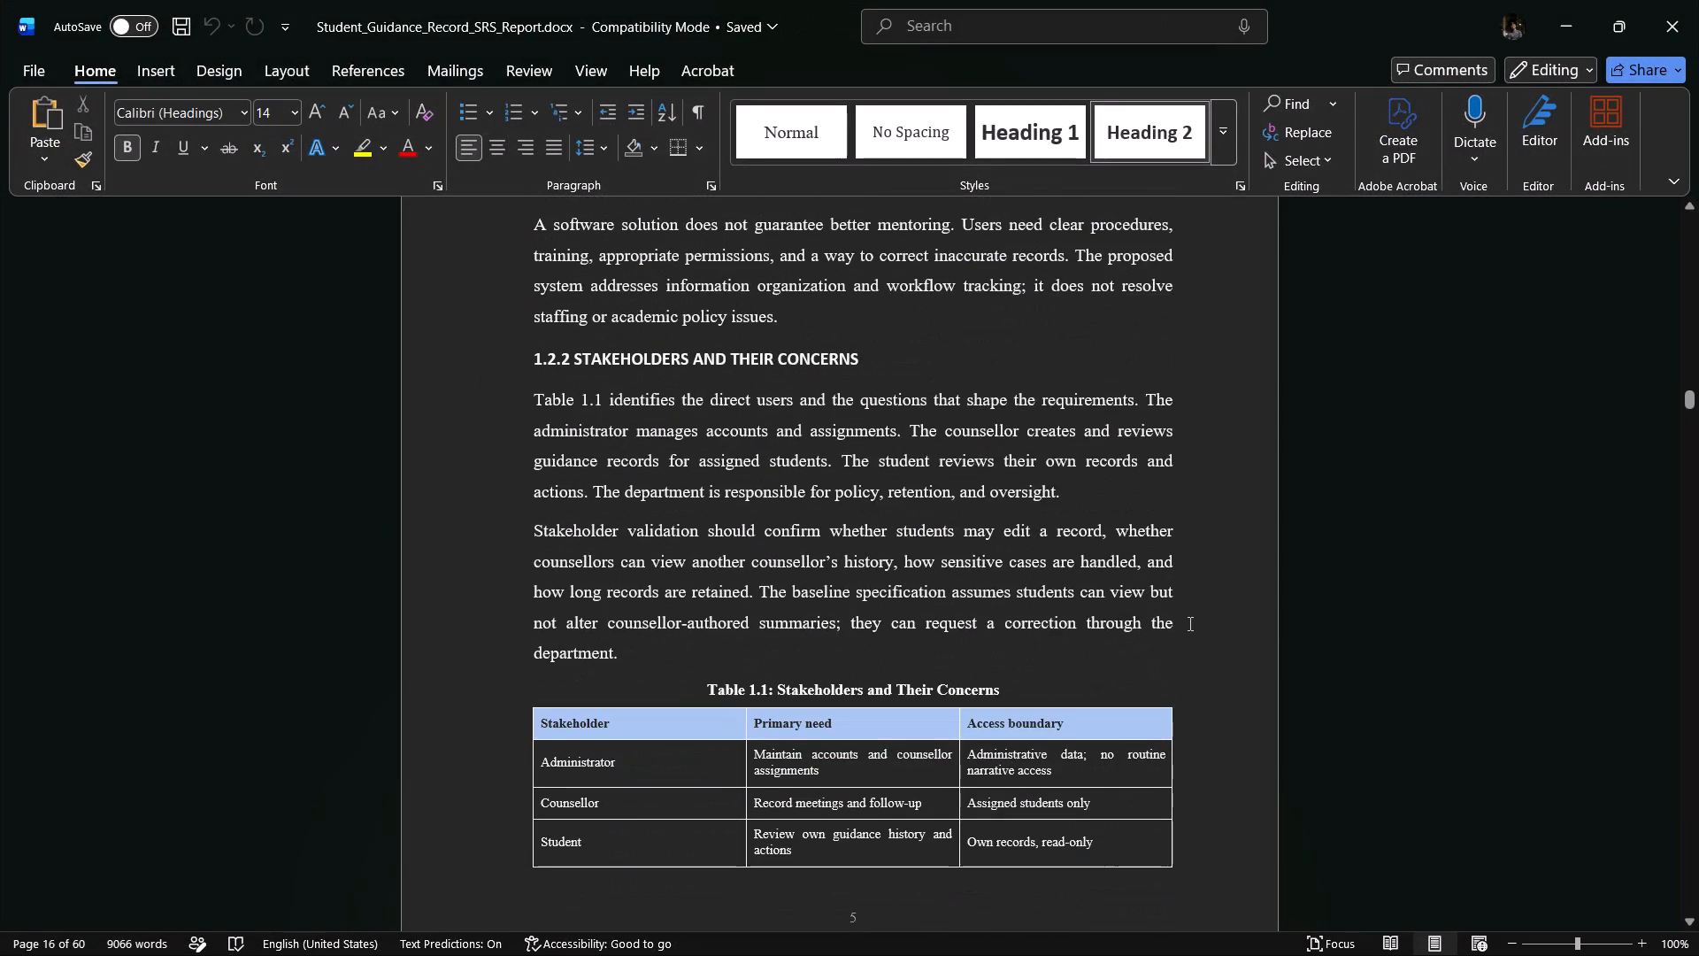
{"action": "scroll", "coordinate": [1188, 623], "scroll_direction": "up", "scroll_amount": 18}
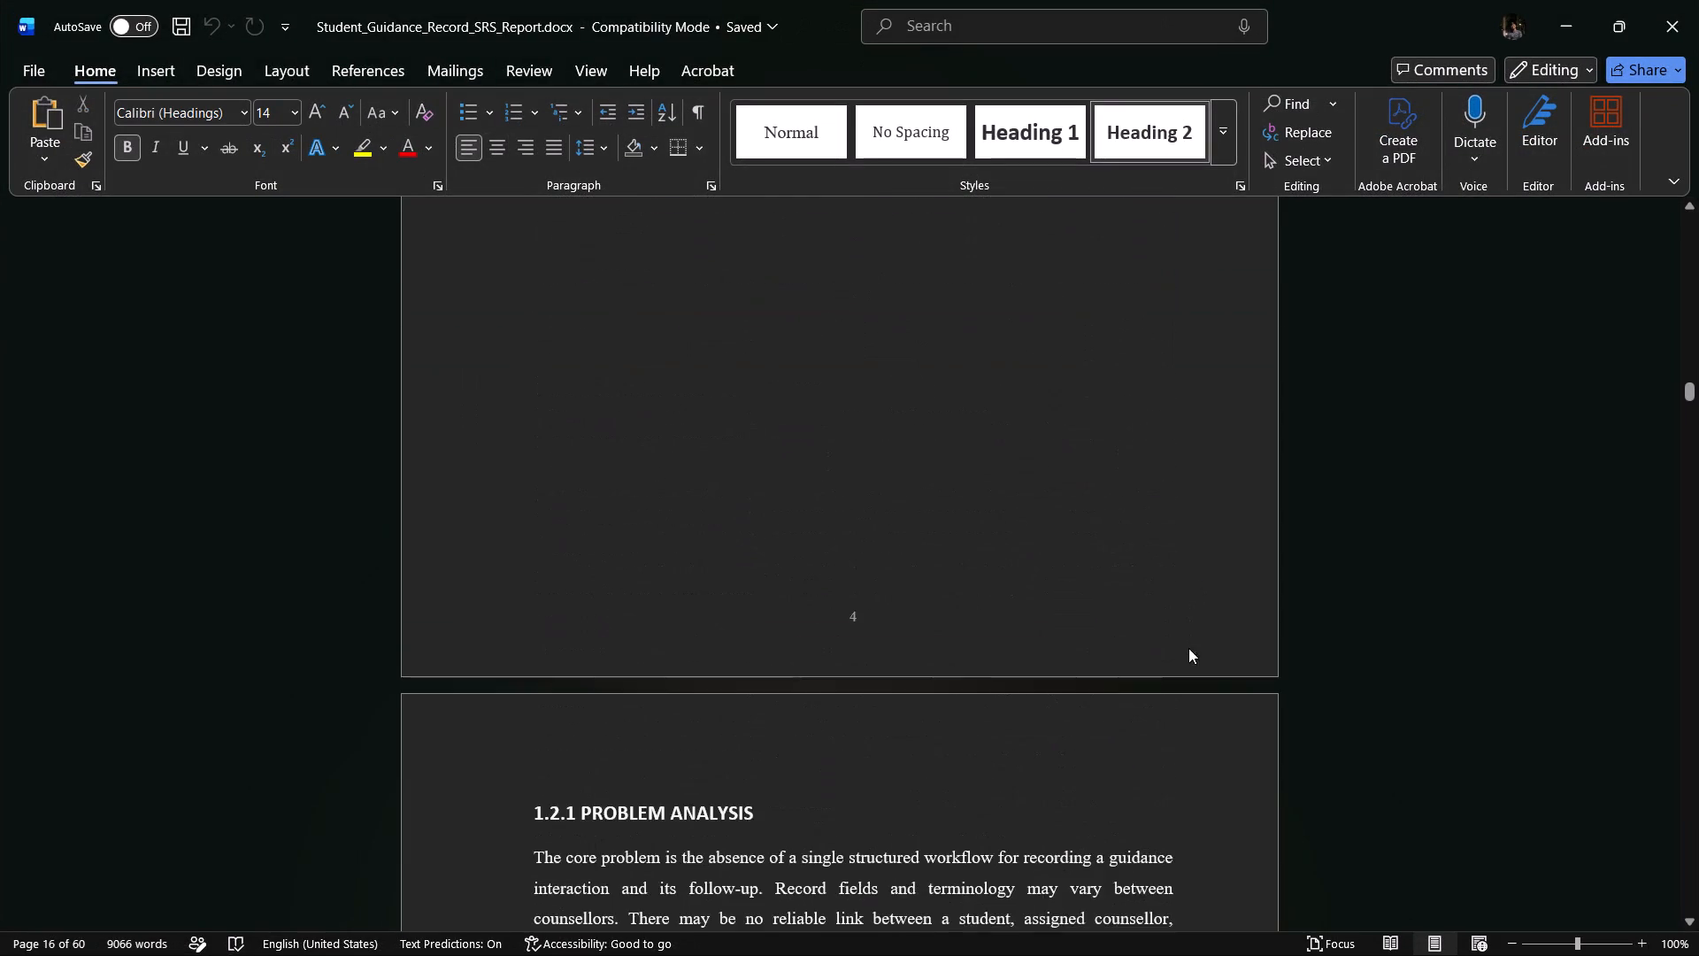
{"action": "scroll", "coordinate": [1188, 648], "scroll_direction": "up", "scroll_amount": 14}
Switch to SRS_Project_Report_Template and review the Chapter 1 guidelines, then the List of Figures and List of Tables ahead of them.
{"action": "key", "text": "alt+Tab"}
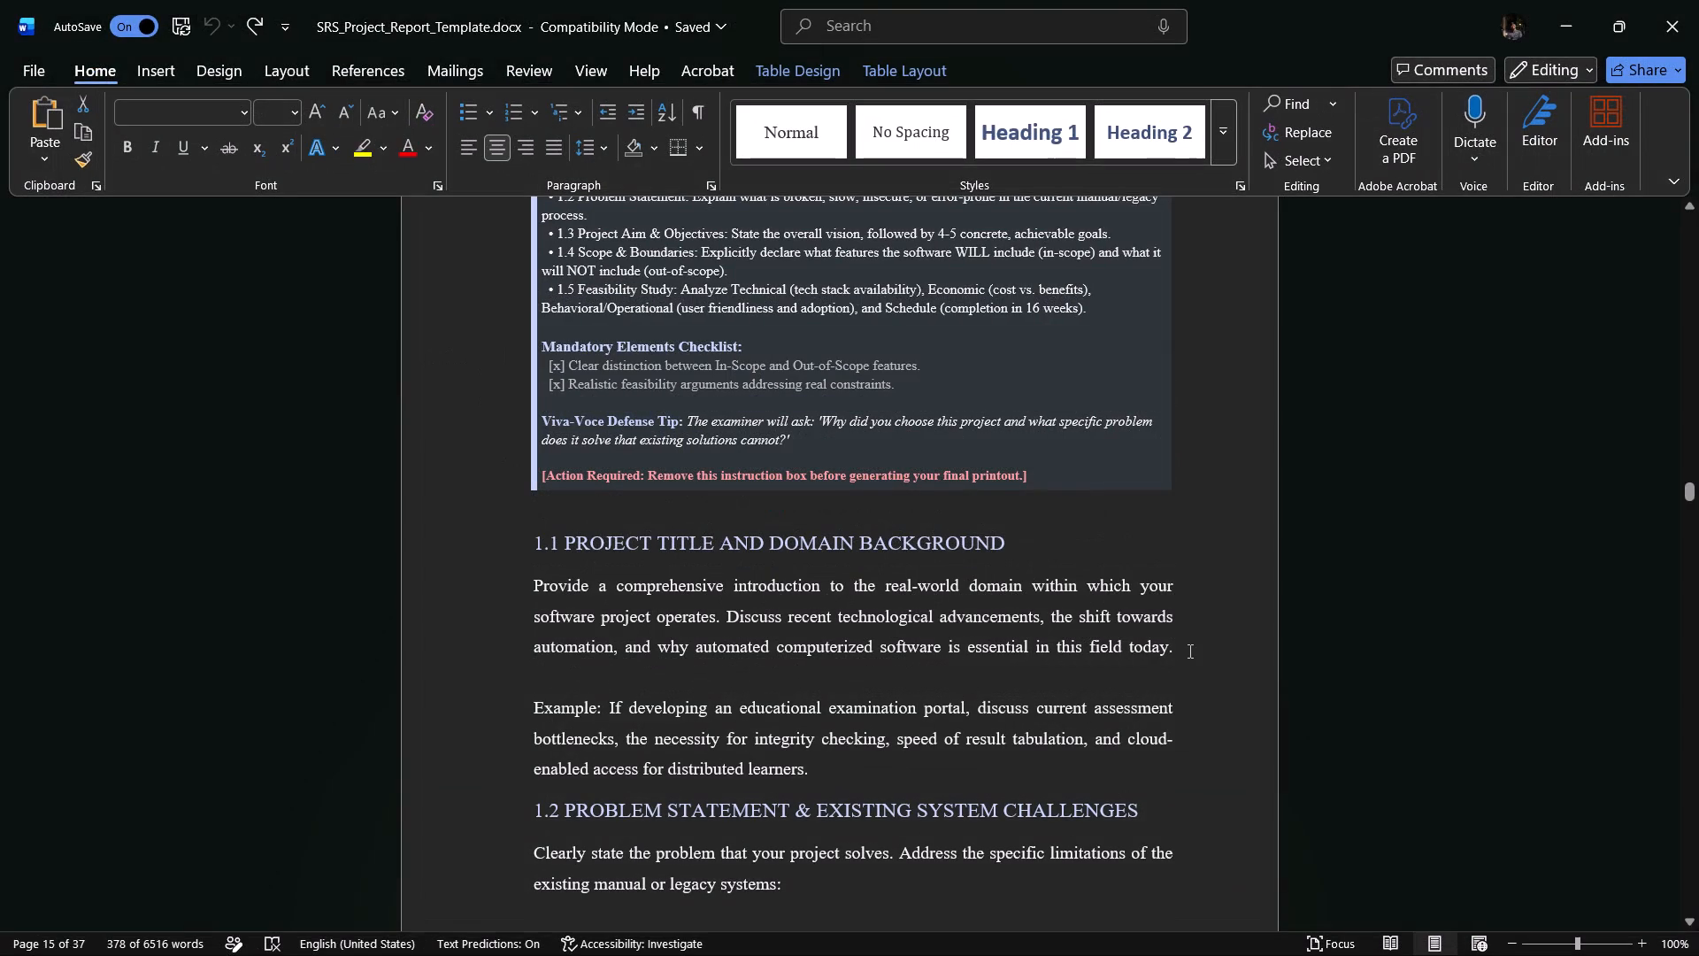
{"action": "scroll", "coordinate": [1137, 673], "scroll_direction": "down", "scroll_amount": 3}
{"action": "scroll", "coordinate": [1077, 736], "scroll_direction": "down", "scroll_amount": 3}
{"action": "scroll", "coordinate": [1061, 732], "scroll_direction": "up", "scroll_amount": 10}
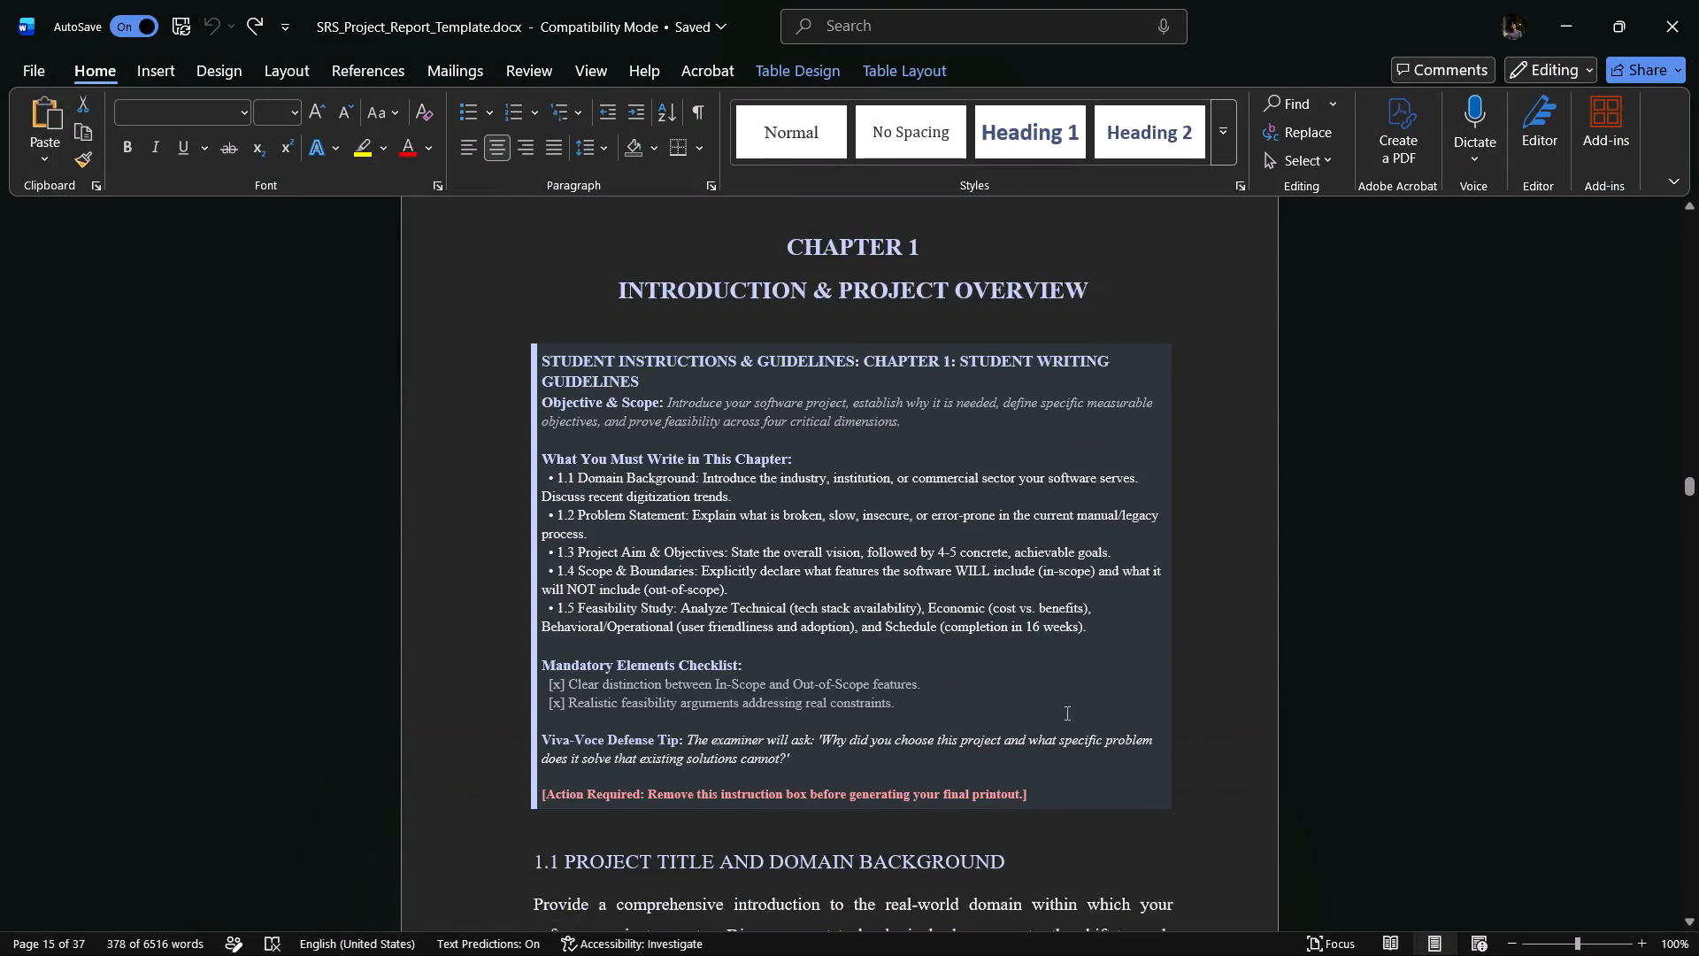
{"action": "scroll", "coordinate": [1065, 713], "scroll_direction": "up", "scroll_amount": 20}
{"action": "scroll", "coordinate": [1065, 713], "scroll_direction": "up", "scroll_amount": 20}
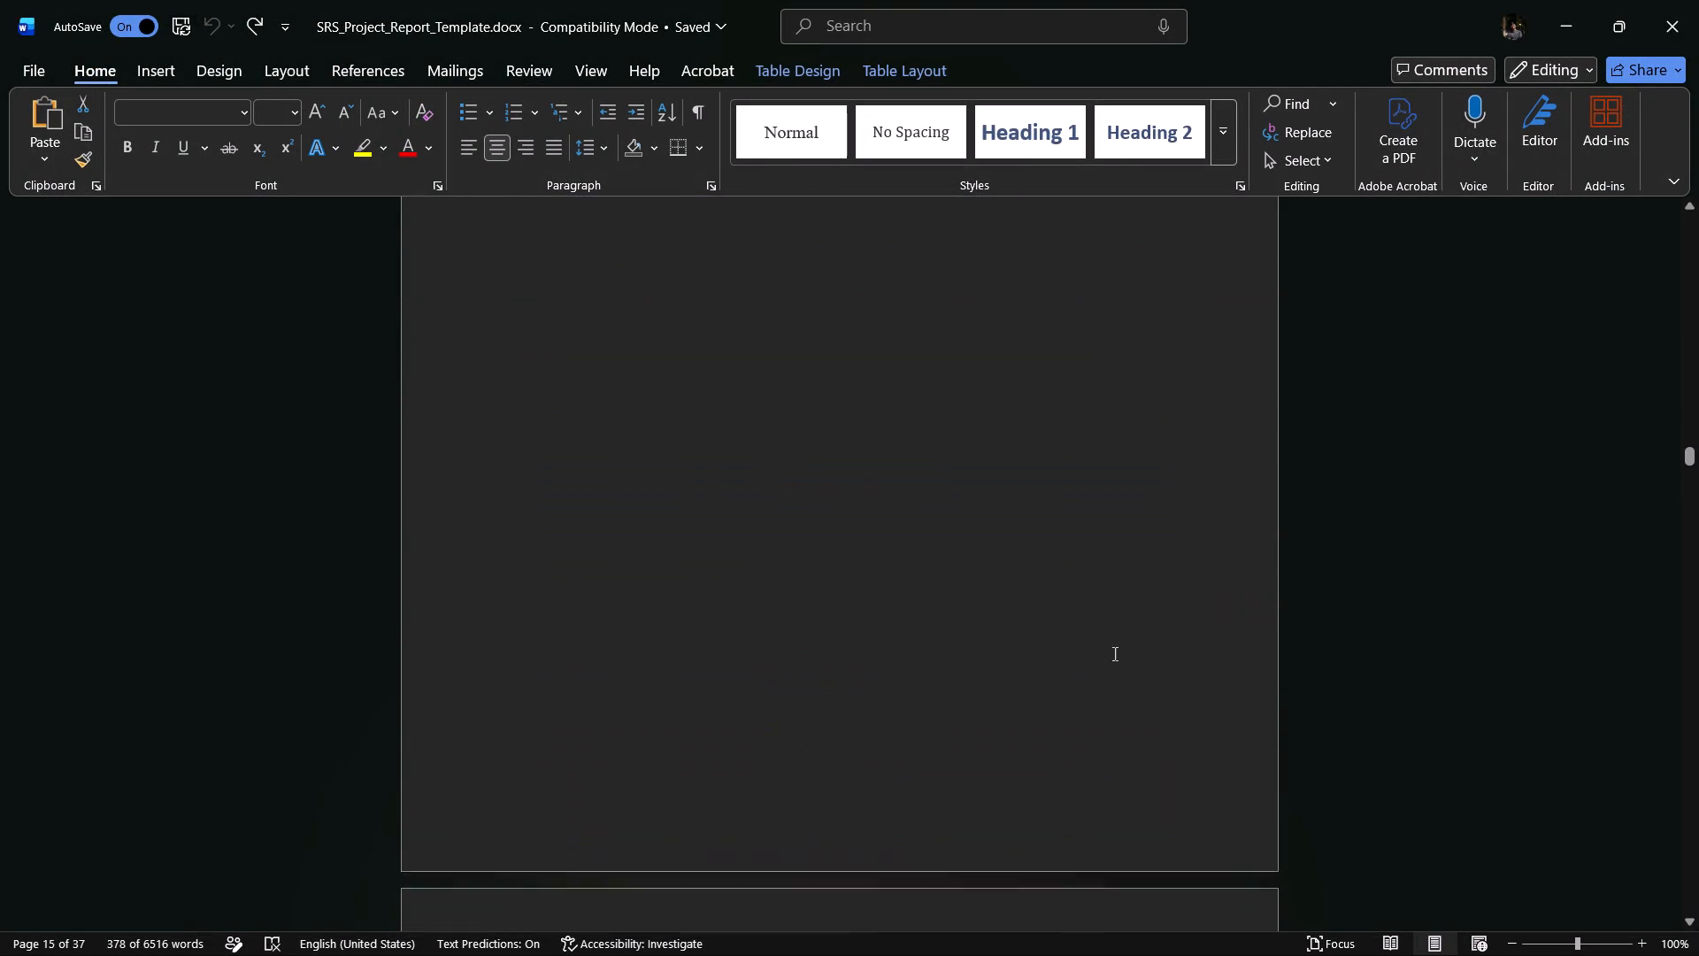
{"action": "scroll", "coordinate": [1113, 653], "scroll_direction": "up", "scroll_amount": 15}
{"action": "scroll", "coordinate": [1127, 613], "scroll_direction": "down", "scroll_amount": 13}
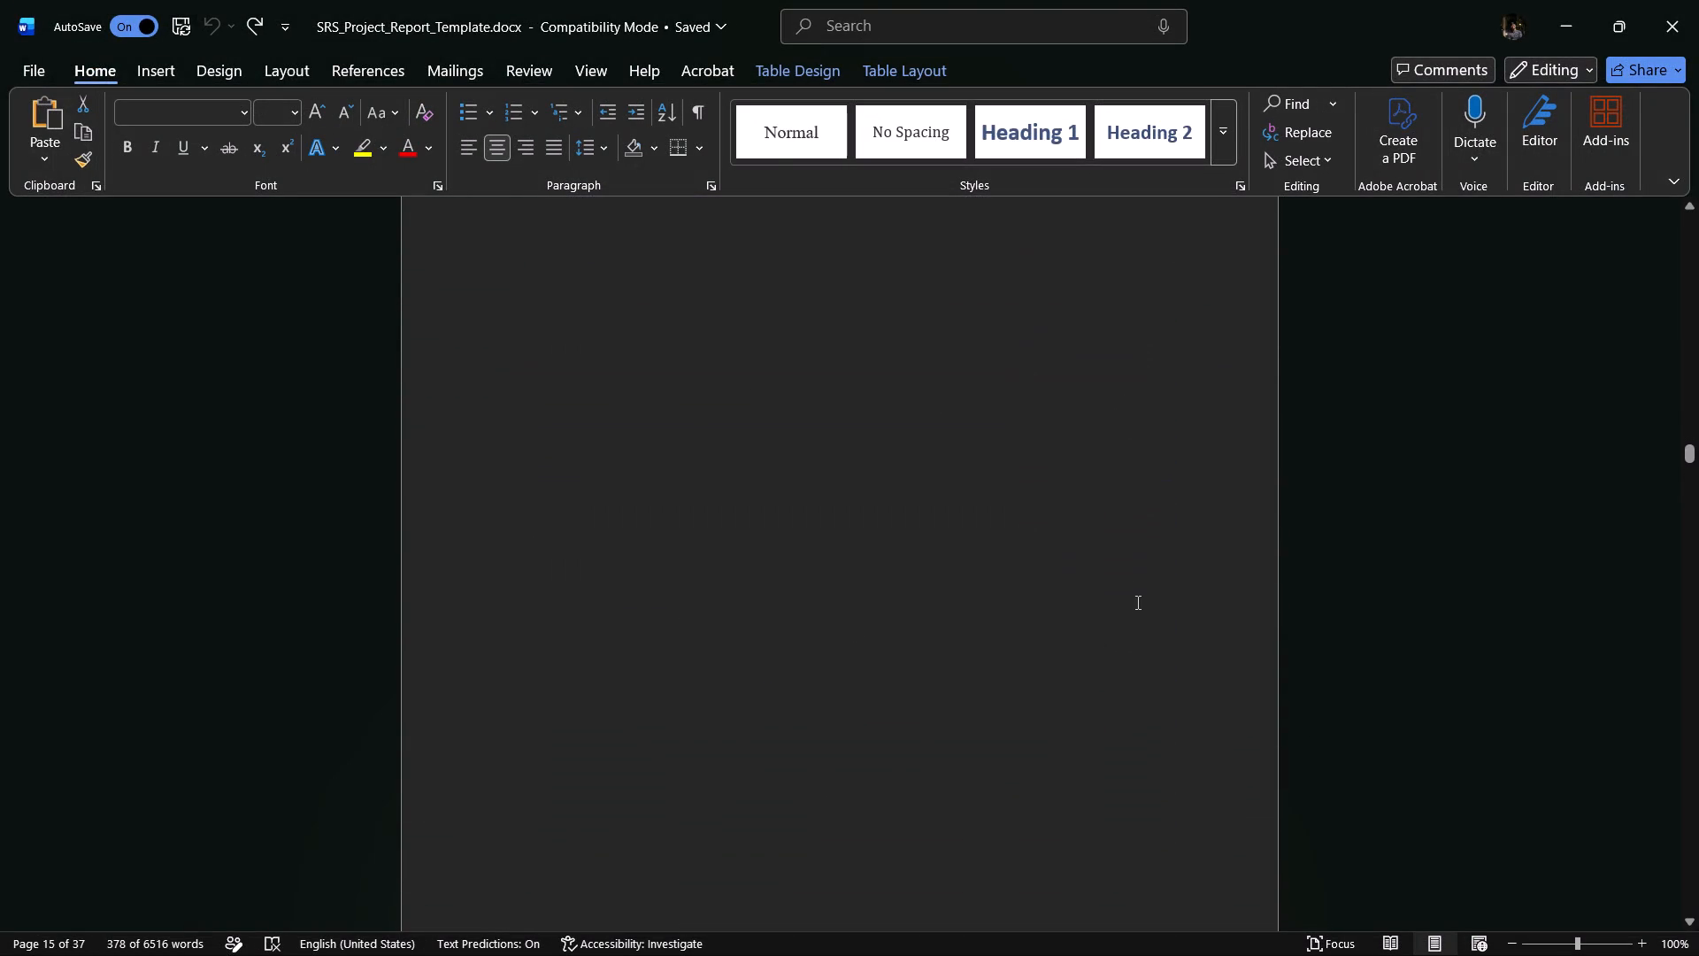
{"action": "scroll", "coordinate": [1136, 602], "scroll_direction": "down", "scroll_amount": 14}
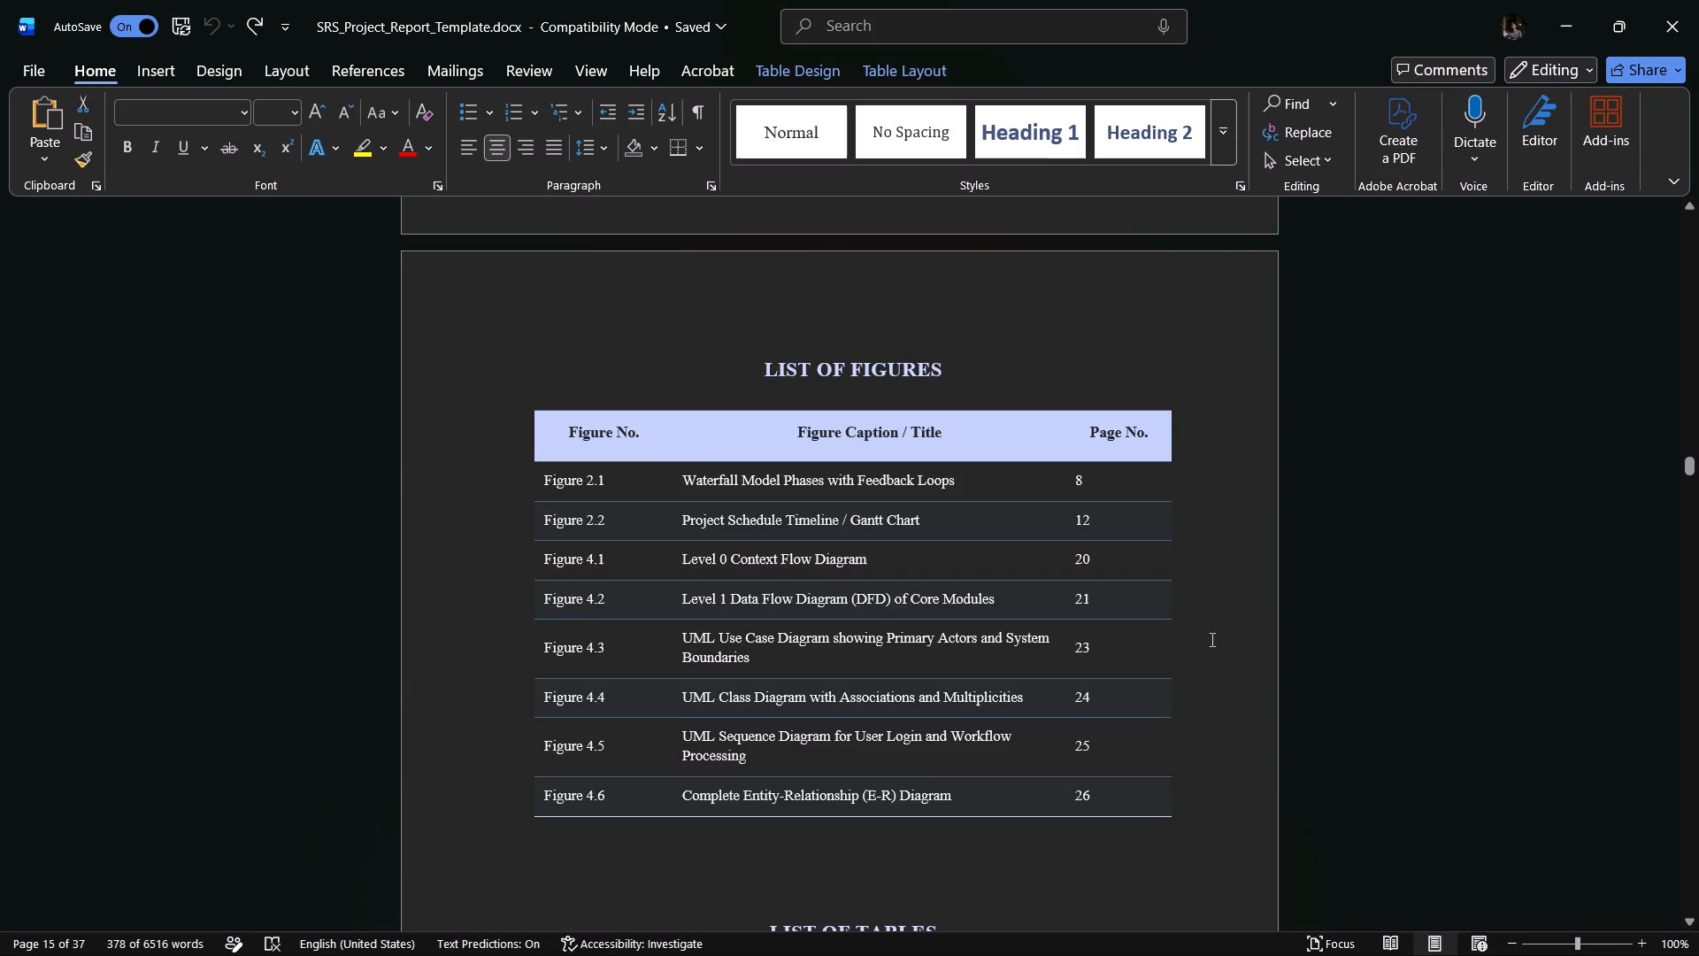
{"action": "scroll", "coordinate": [1218, 642], "scroll_direction": "down", "scroll_amount": 5}
{"action": "left_click", "coordinate": [1187, 651]}
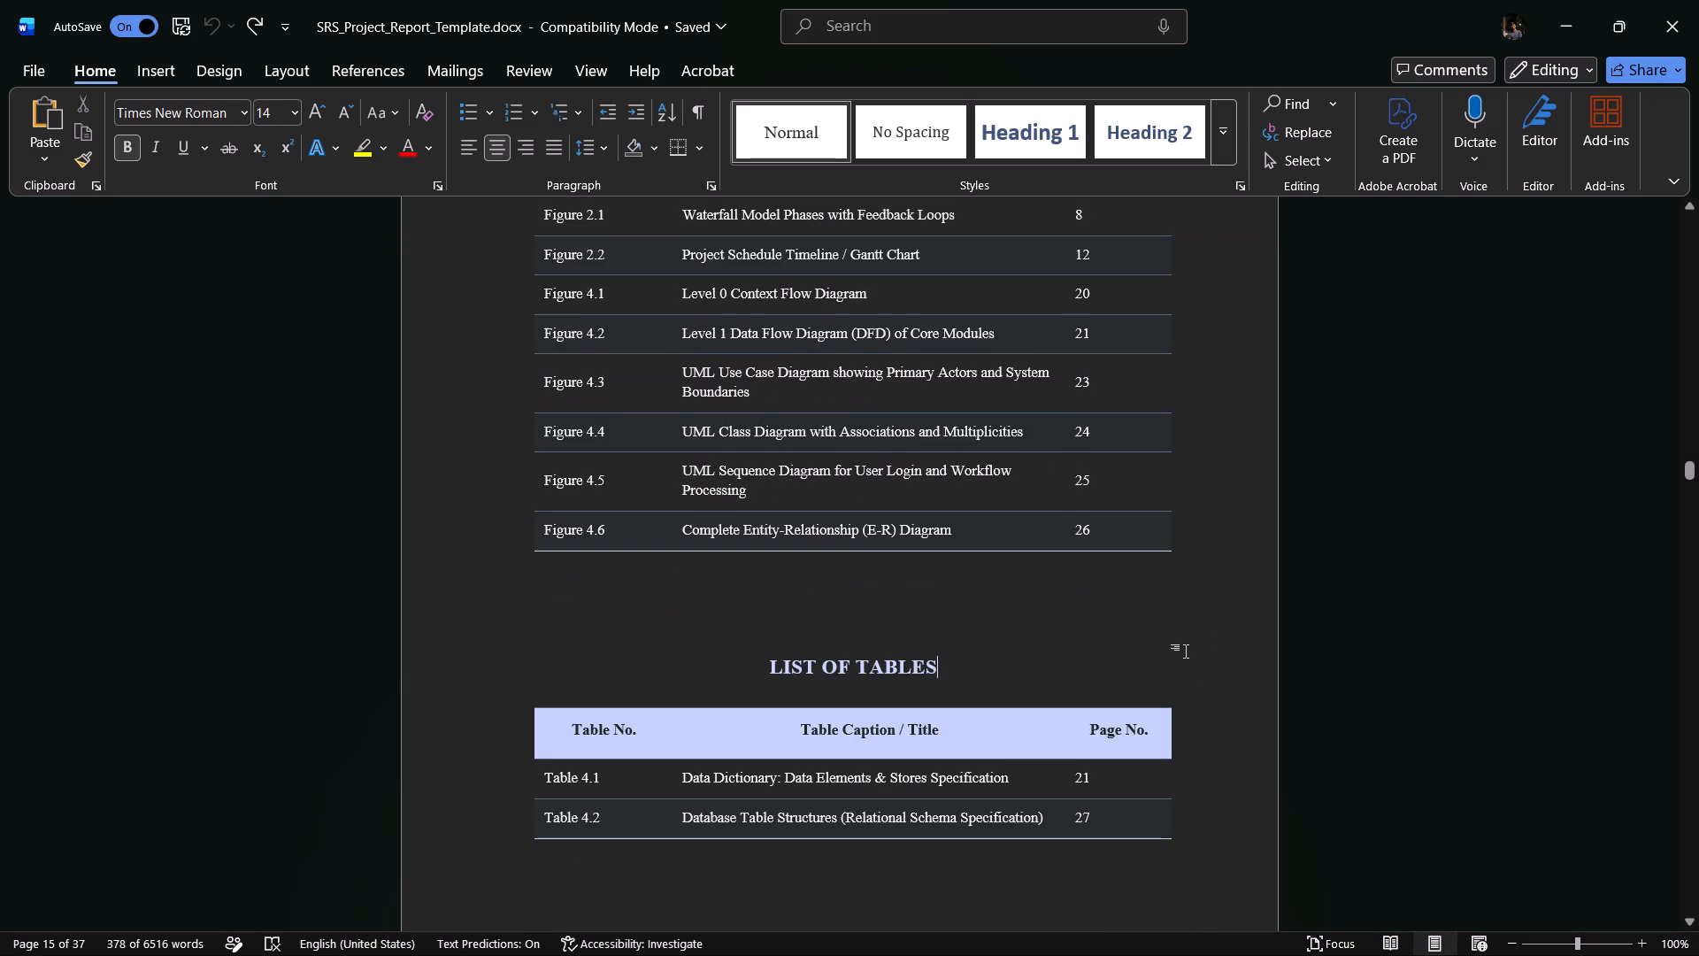
Compare the LIST OF FIGURES AND LIST OF TABLES page in Student_Guidance_Record_SRS_Report with the template's tabular lists.
{"action": "key", "text": "alt+Tab"}
{"action": "scroll", "coordinate": [899, 759], "scroll_direction": "up", "scroll_amount": 6}
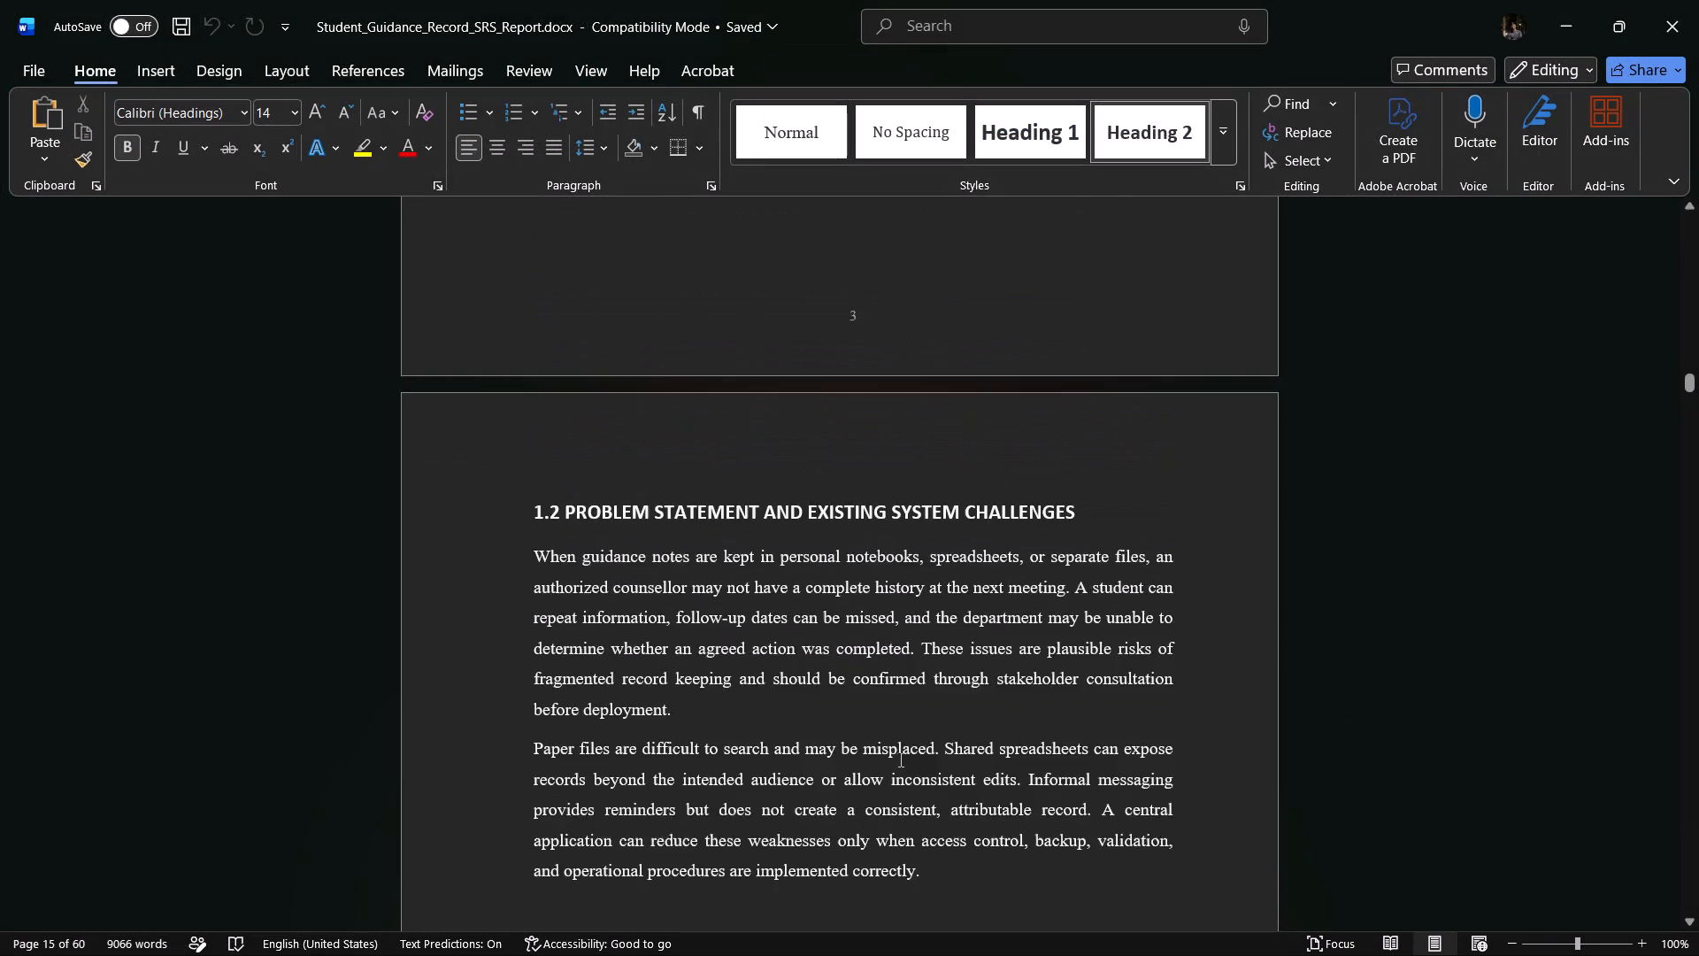
{"action": "scroll", "coordinate": [899, 759], "scroll_direction": "up", "scroll_amount": 8}
{"action": "scroll", "coordinate": [899, 758], "scroll_direction": "up", "scroll_amount": 20}
{"action": "scroll", "coordinate": [899, 758], "scroll_direction": "up", "scroll_amount": 3}
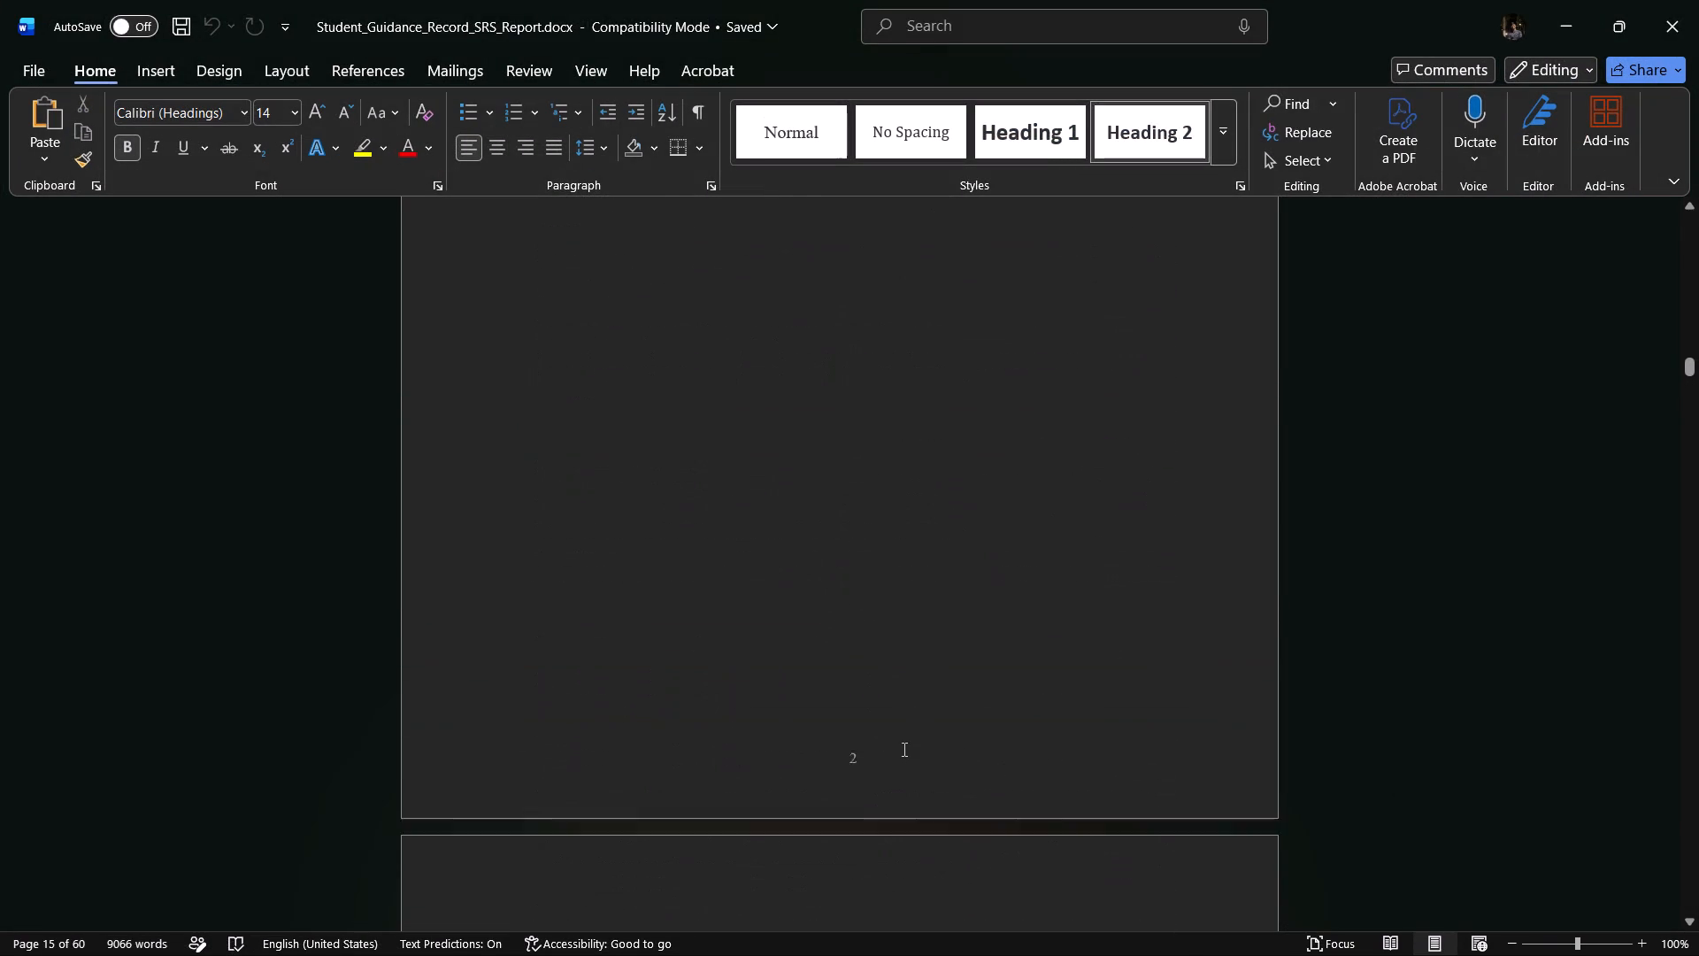
{"action": "scroll", "coordinate": [903, 749], "scroll_direction": "up", "scroll_amount": 20}
{"action": "scroll", "coordinate": [903, 749], "scroll_direction": "up", "scroll_amount": 14}
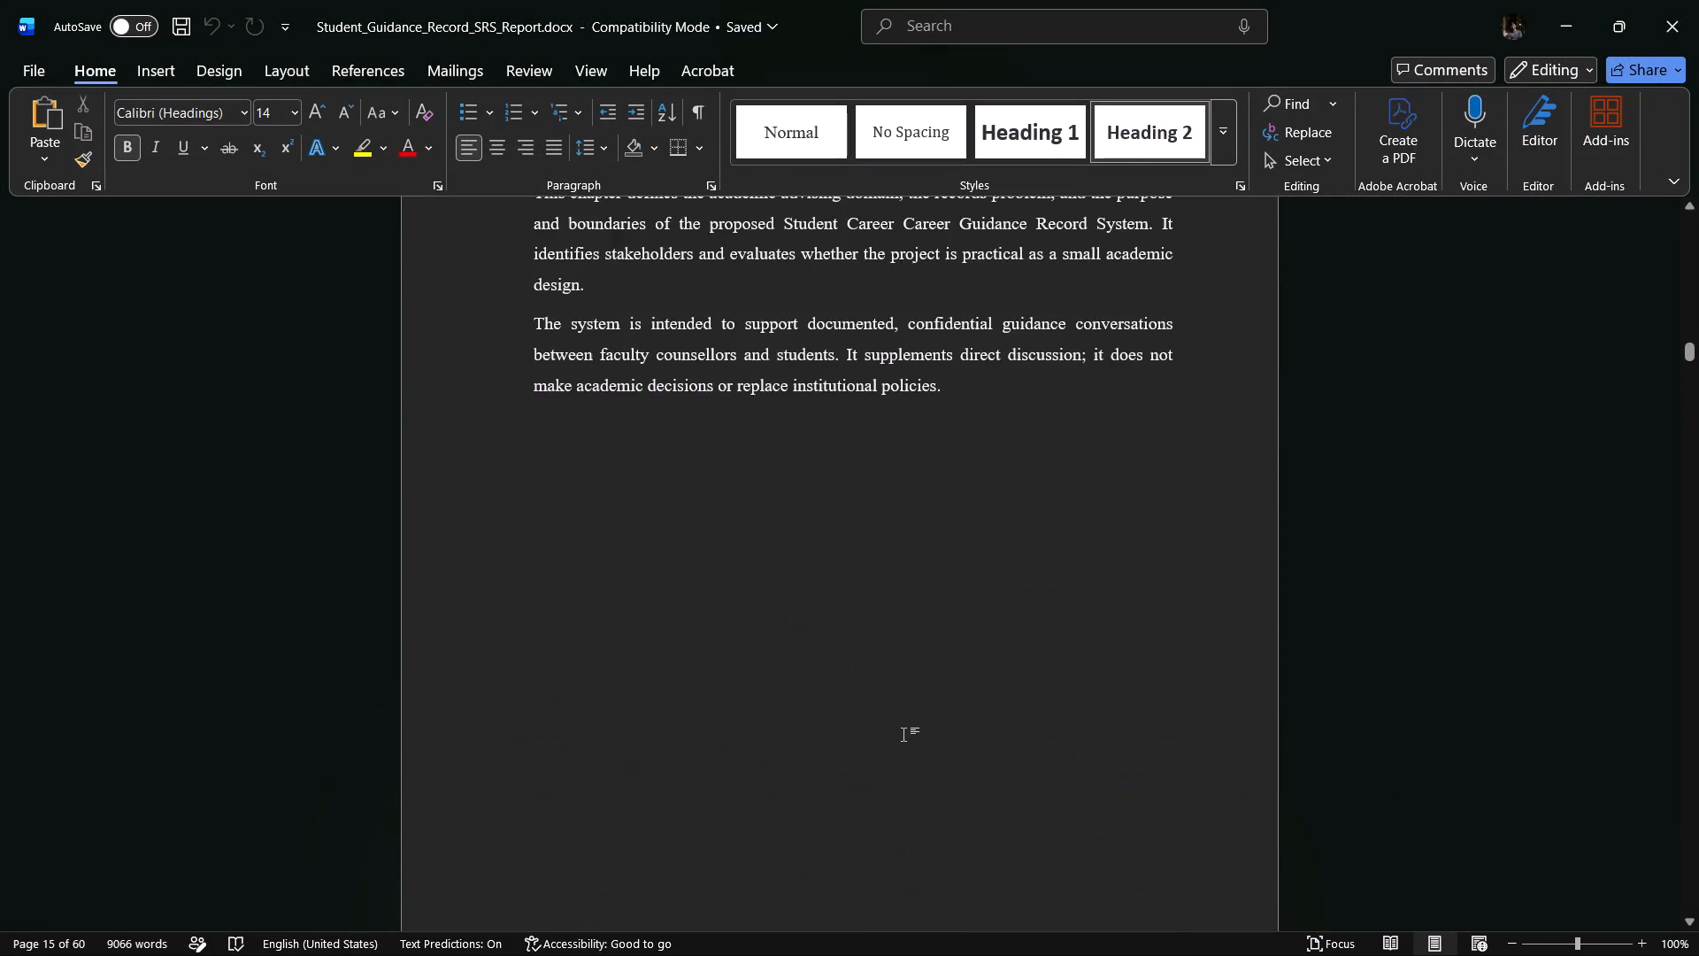
{"action": "scroll", "coordinate": [903, 734], "scroll_direction": "up", "scroll_amount": 4}
{"action": "scroll", "coordinate": [994, 910], "scroll_direction": "up", "scroll_amount": 18}
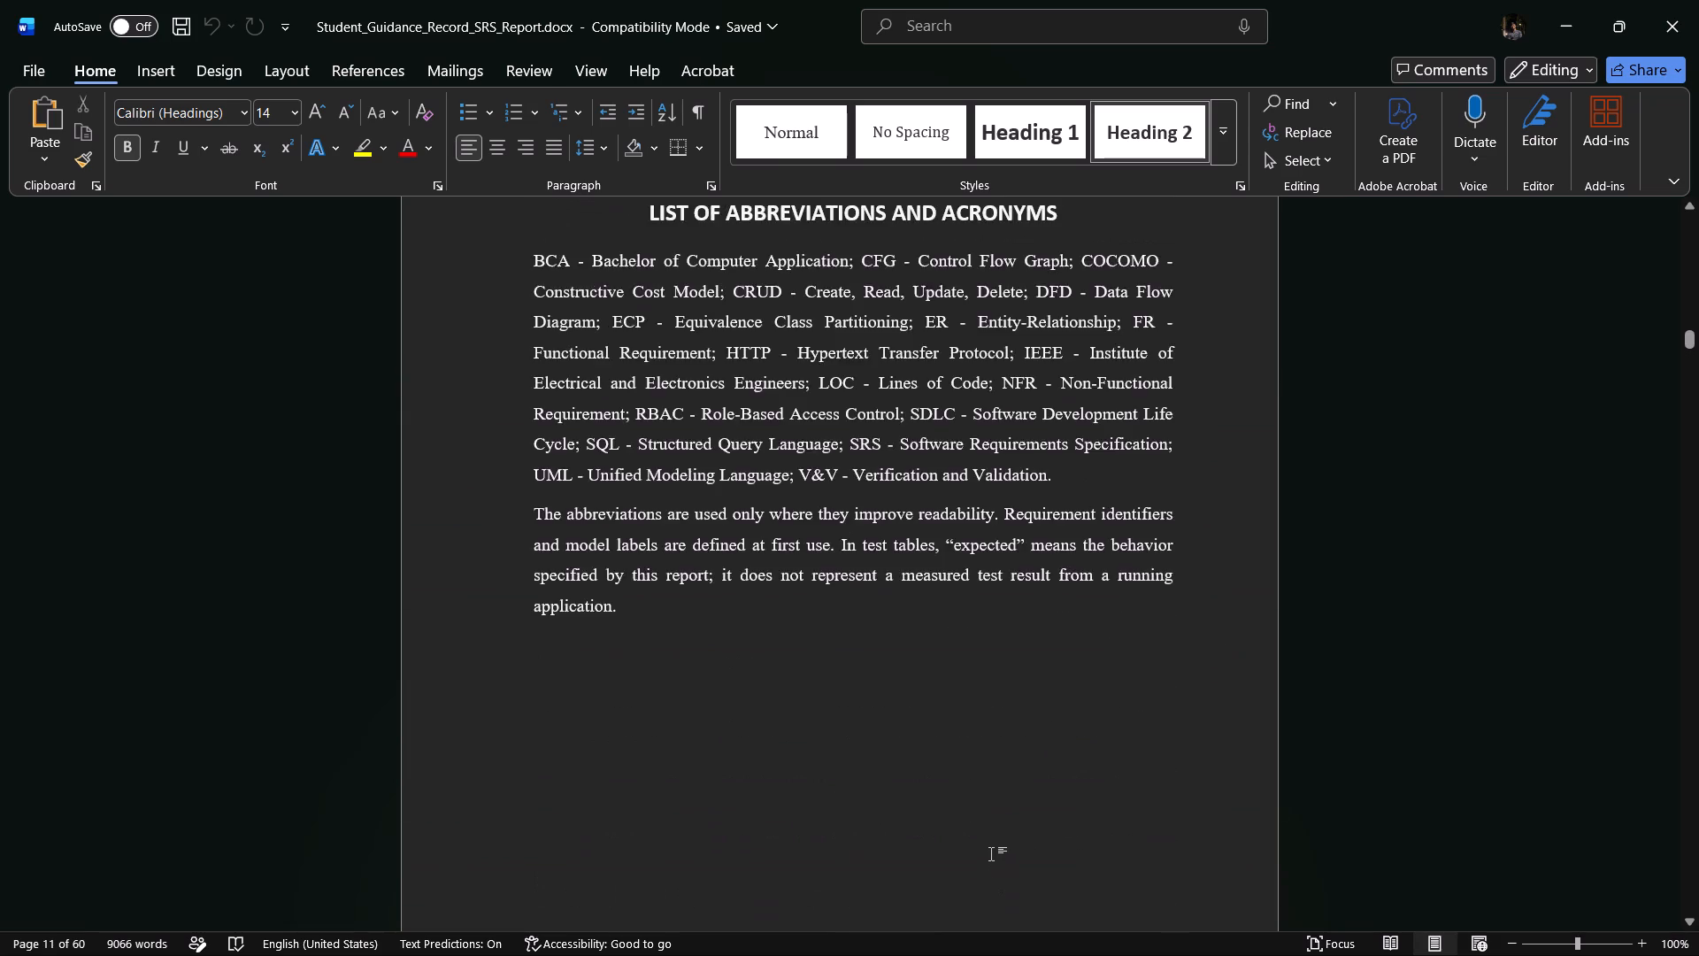
{"action": "scroll", "coordinate": [991, 848], "scroll_direction": "up", "scroll_amount": 12}
{"action": "scroll", "coordinate": [993, 858], "scroll_direction": "up", "scroll_amount": 9}
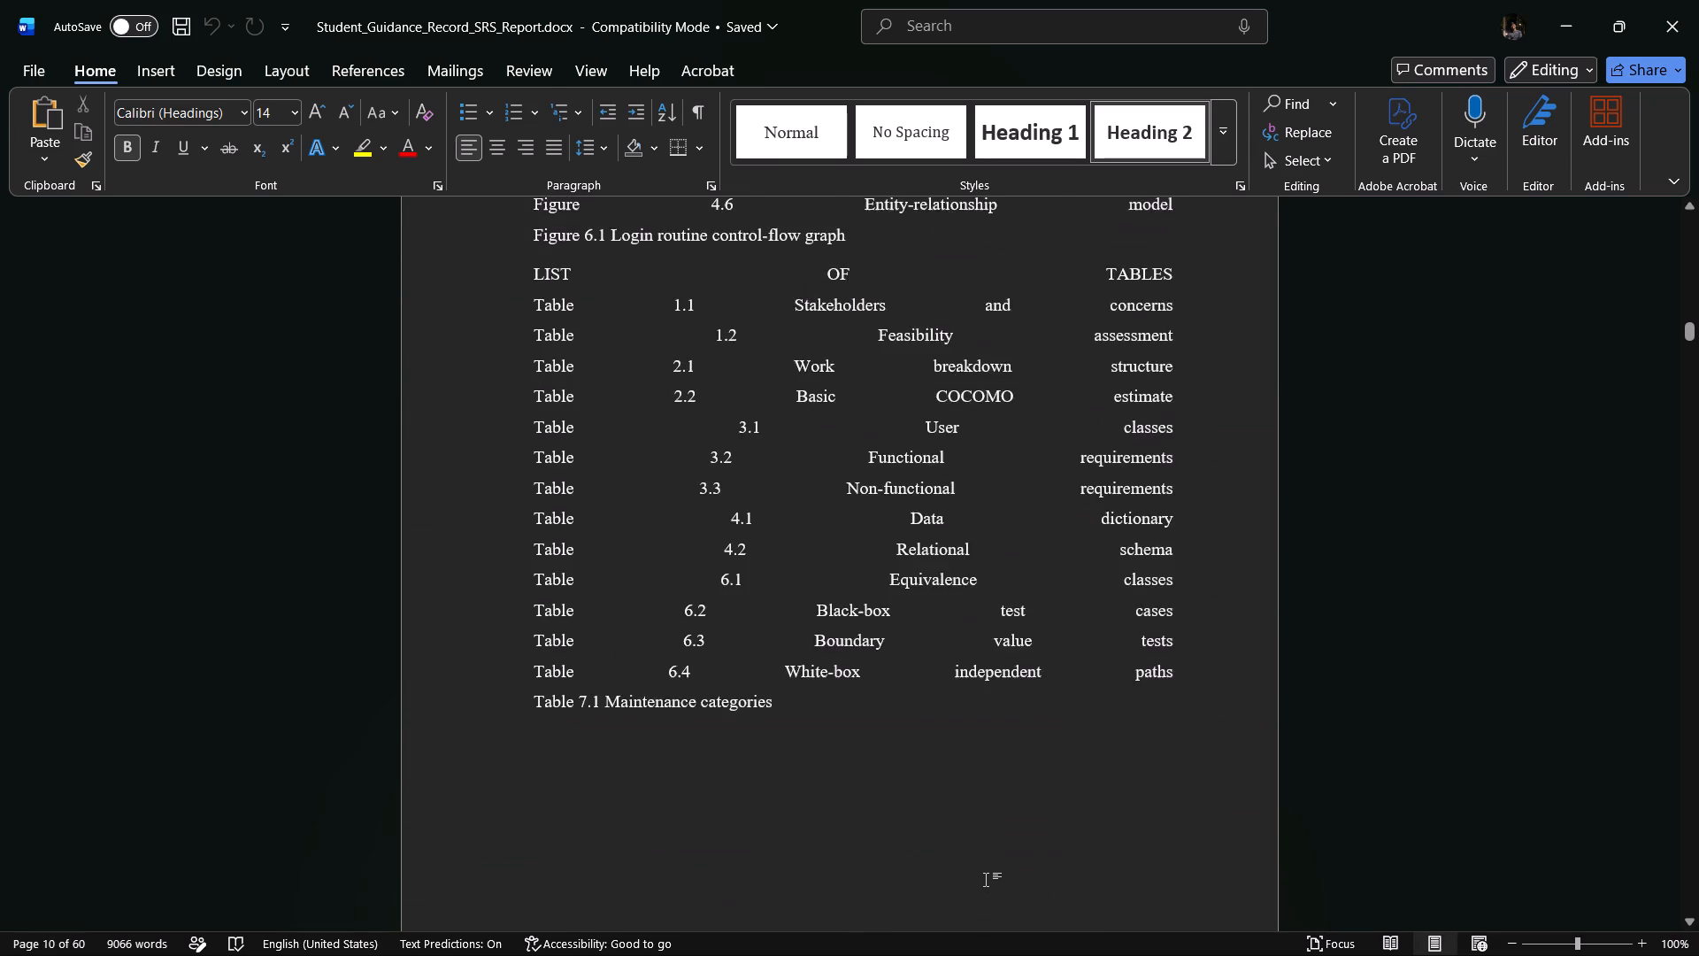
{"action": "scroll", "coordinate": [986, 879], "scroll_direction": "up", "scroll_amount": 5}
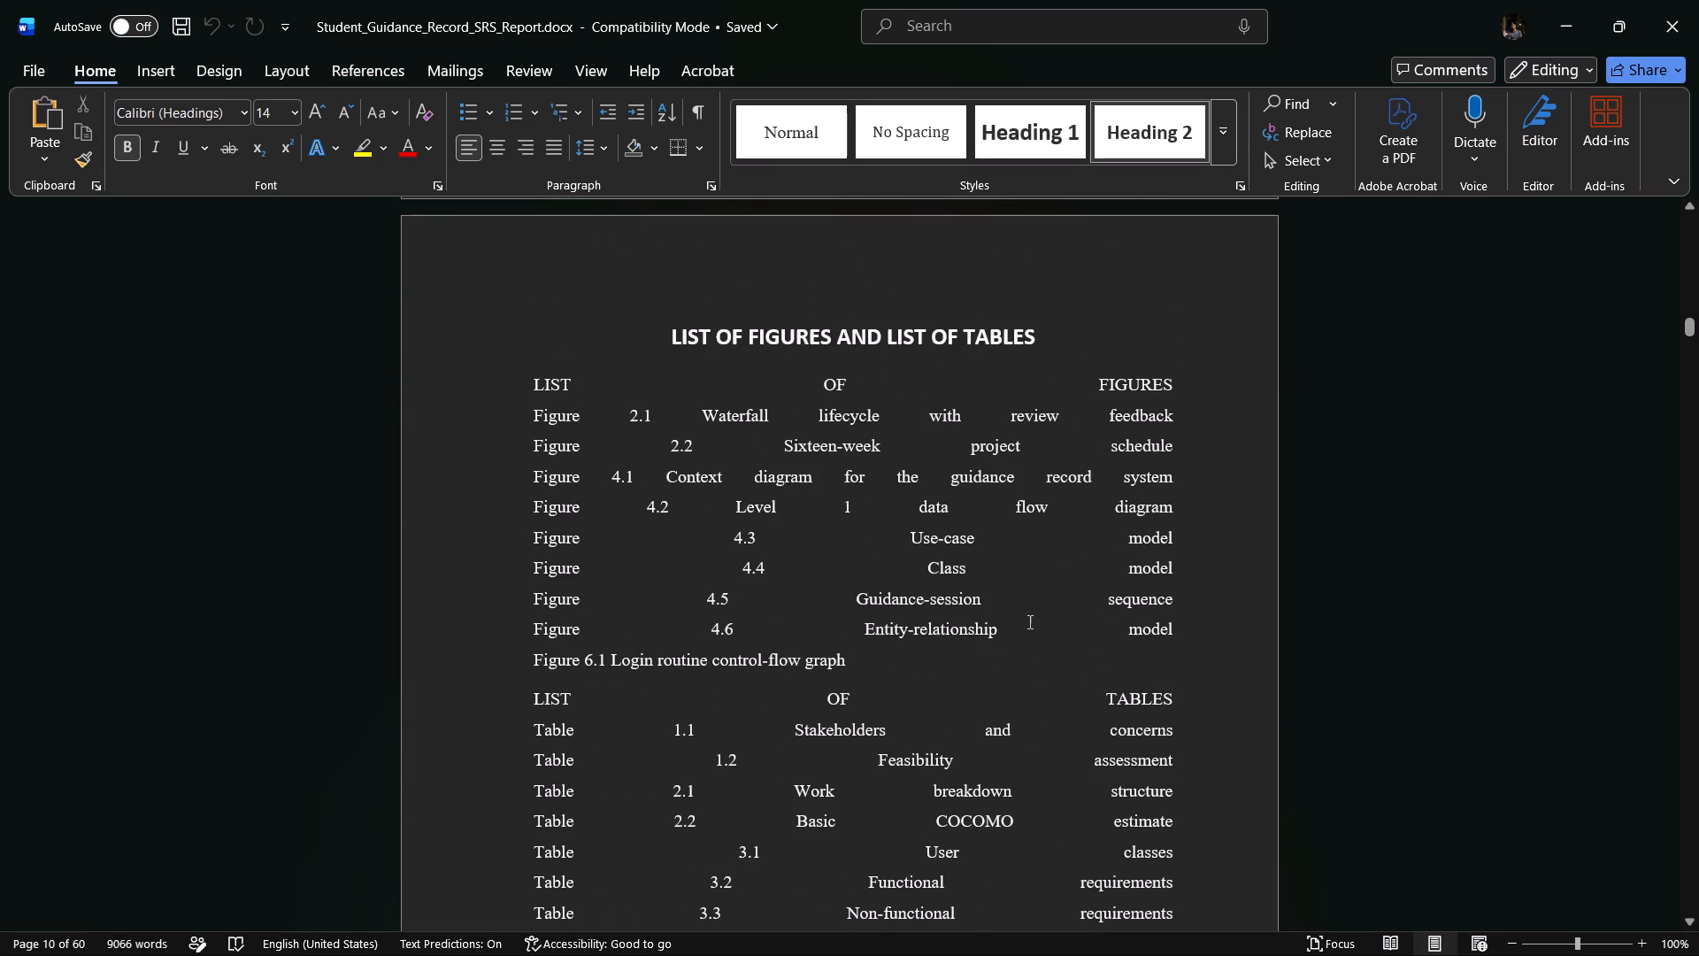
{"action": "key", "text": "alt+Tab"}
{"action": "scroll", "coordinate": [1028, 623], "scroll_direction": "up", "scroll_amount": 7}
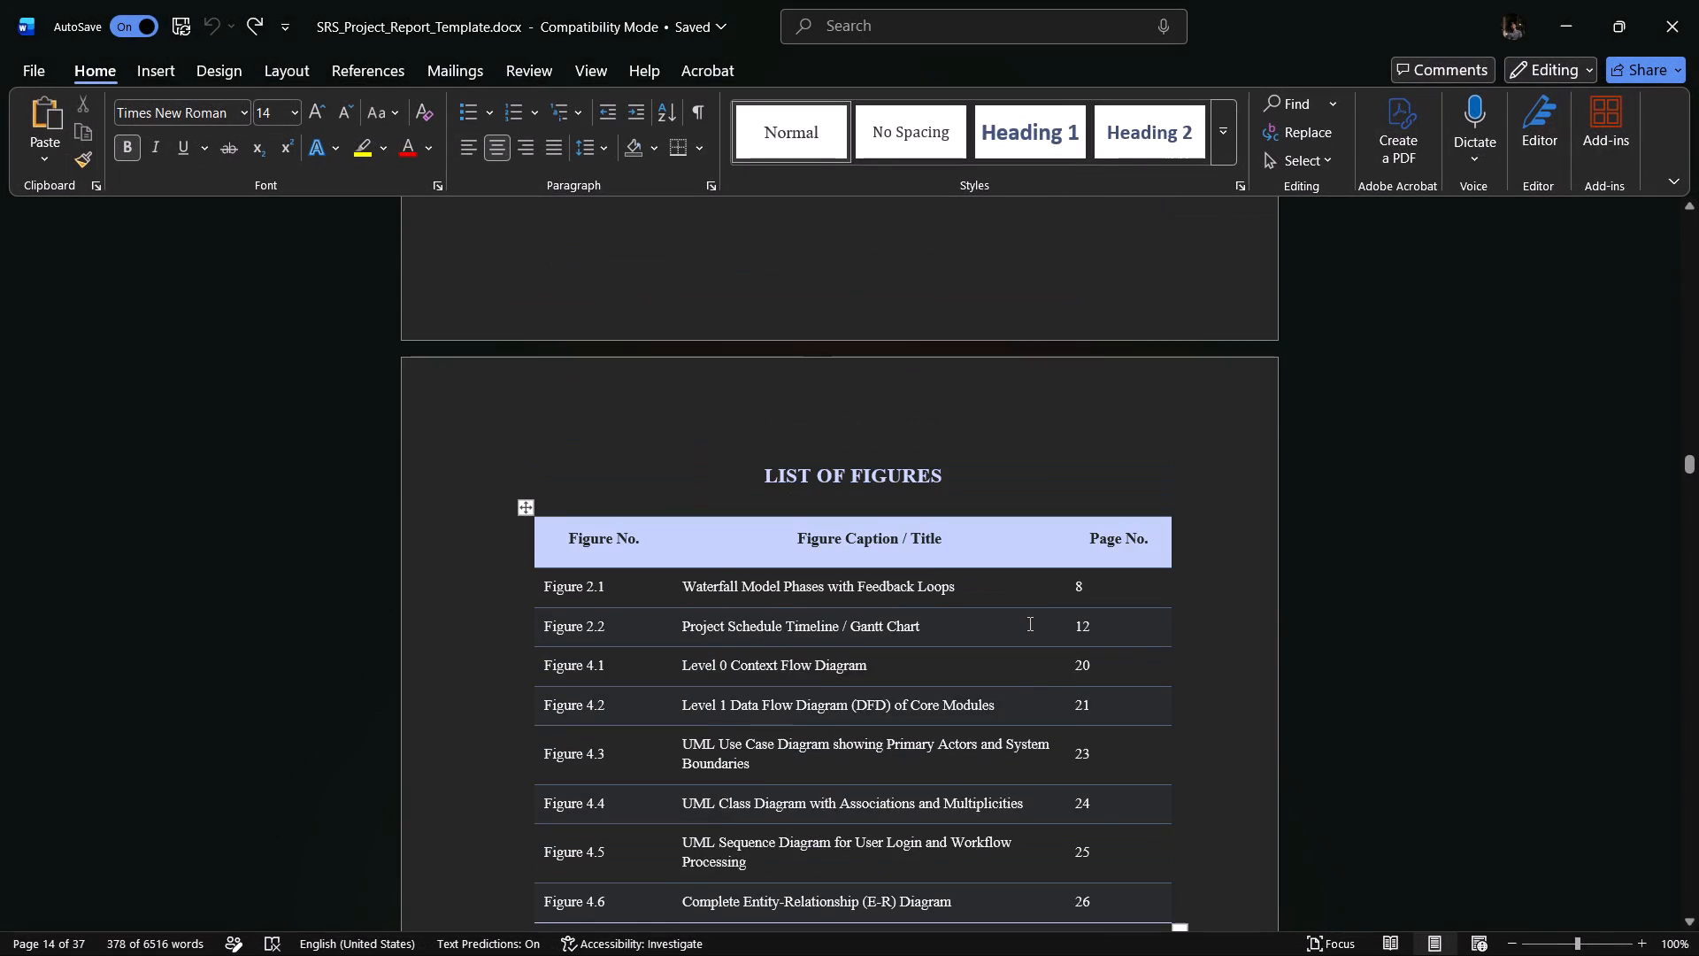
{"action": "scroll", "coordinate": [1028, 623], "scroll_direction": "down", "scroll_amount": 5}
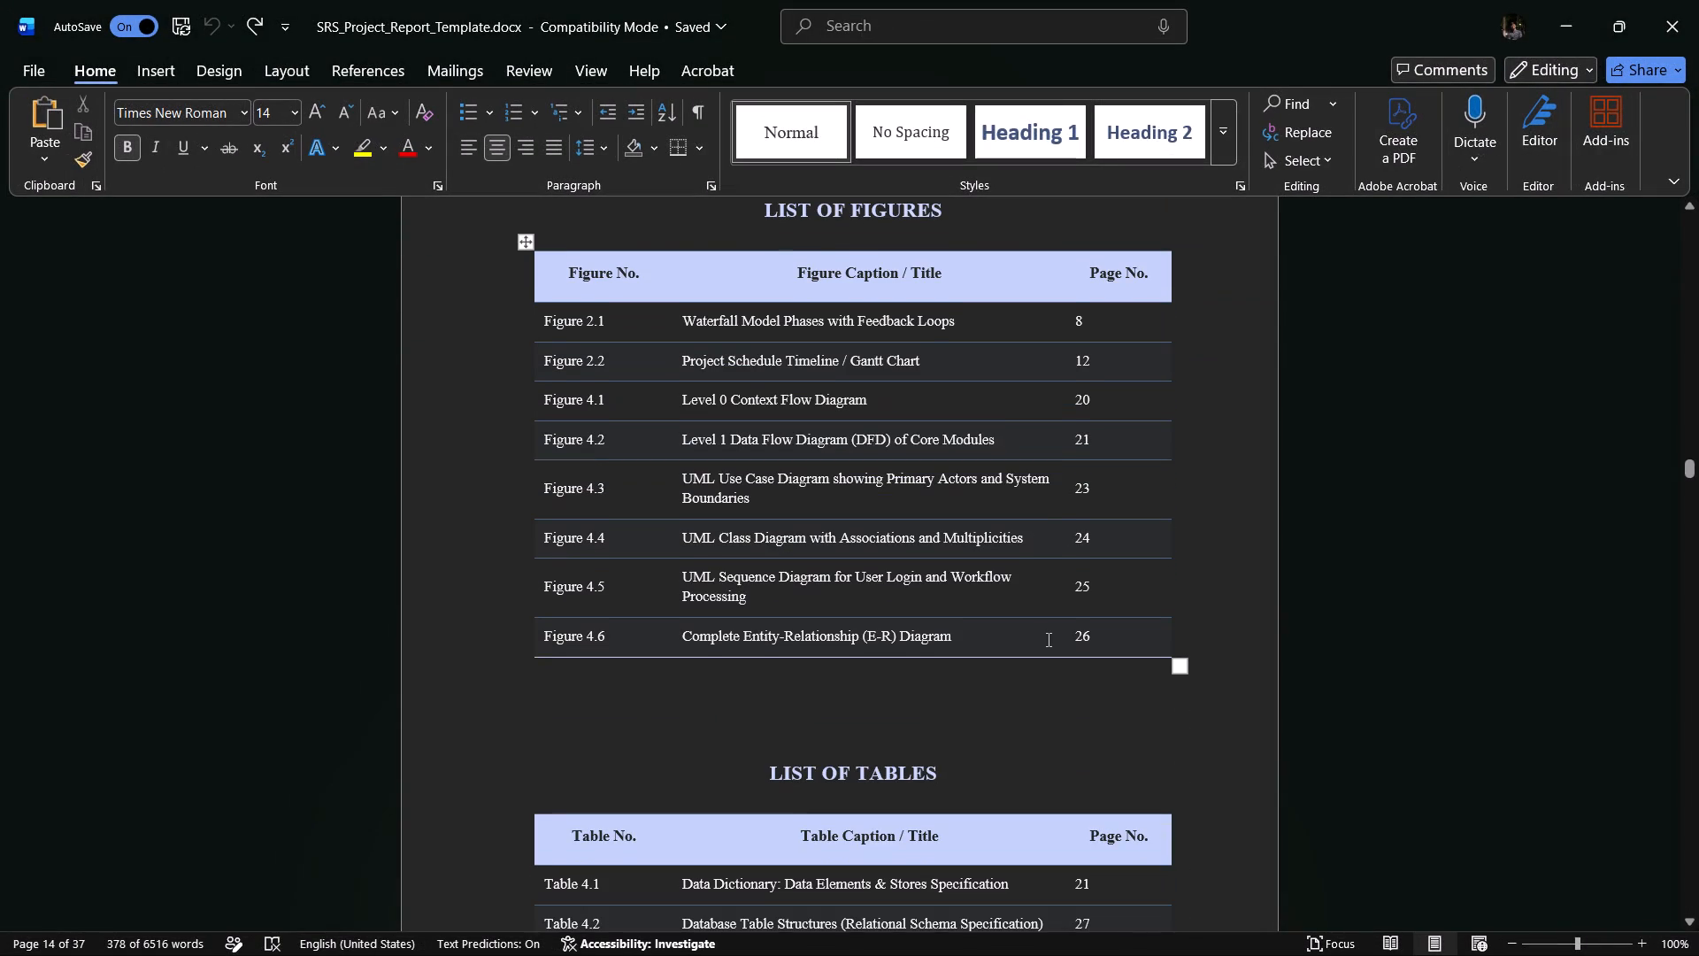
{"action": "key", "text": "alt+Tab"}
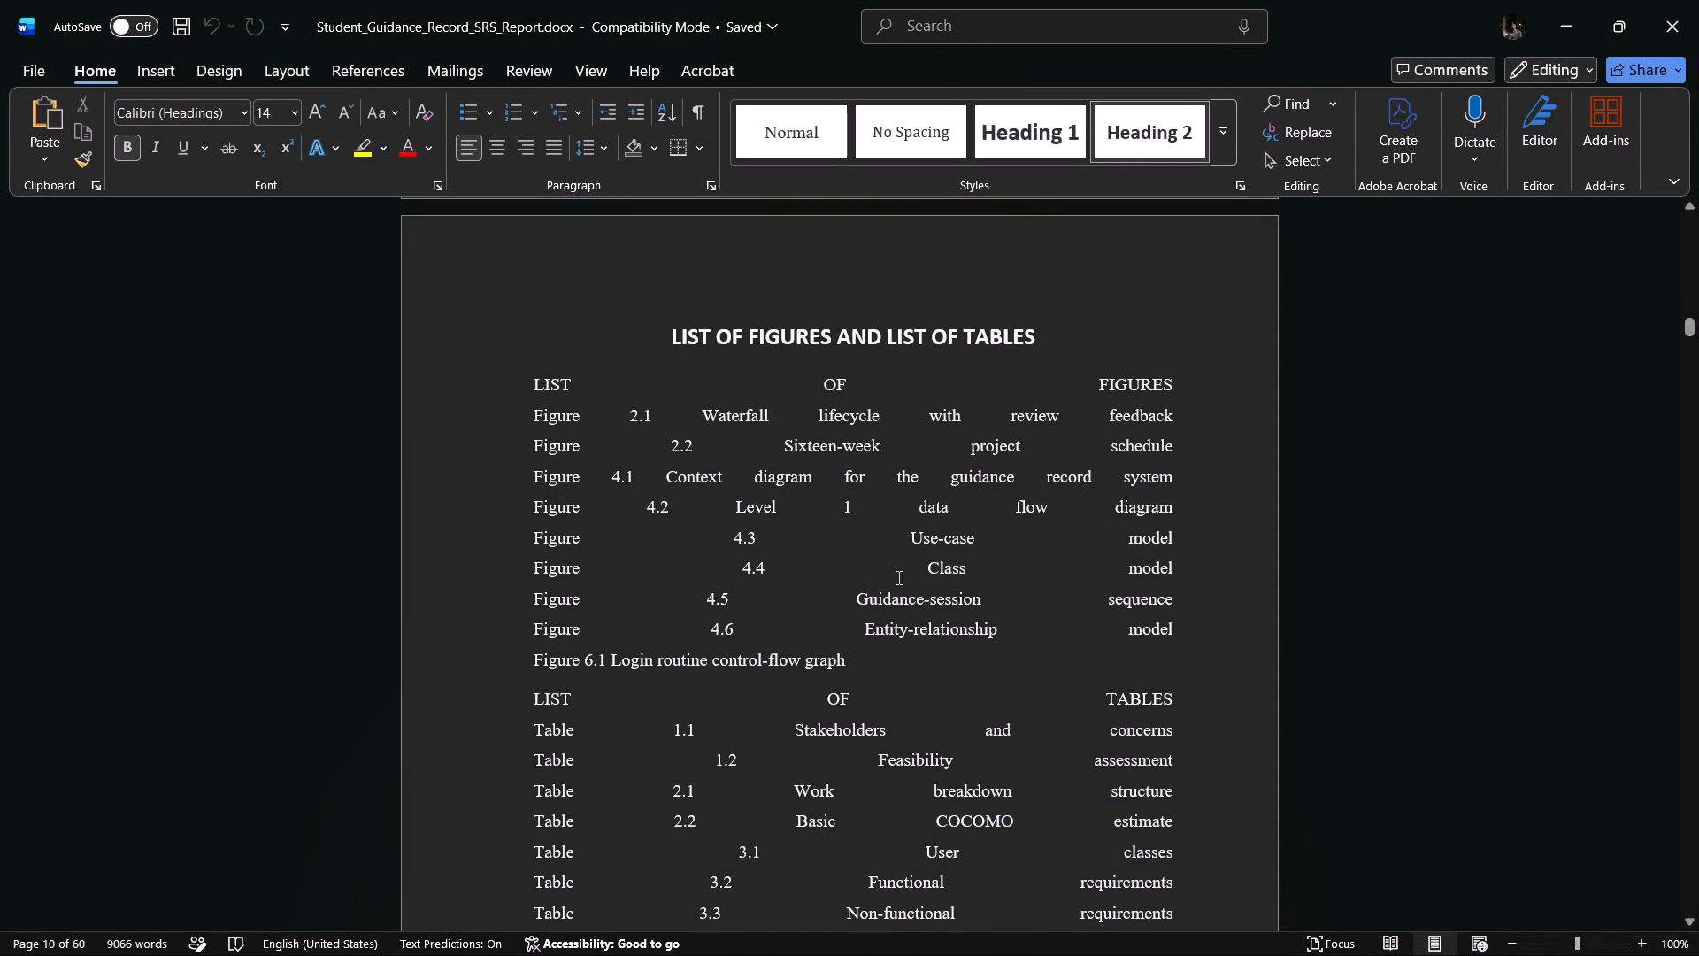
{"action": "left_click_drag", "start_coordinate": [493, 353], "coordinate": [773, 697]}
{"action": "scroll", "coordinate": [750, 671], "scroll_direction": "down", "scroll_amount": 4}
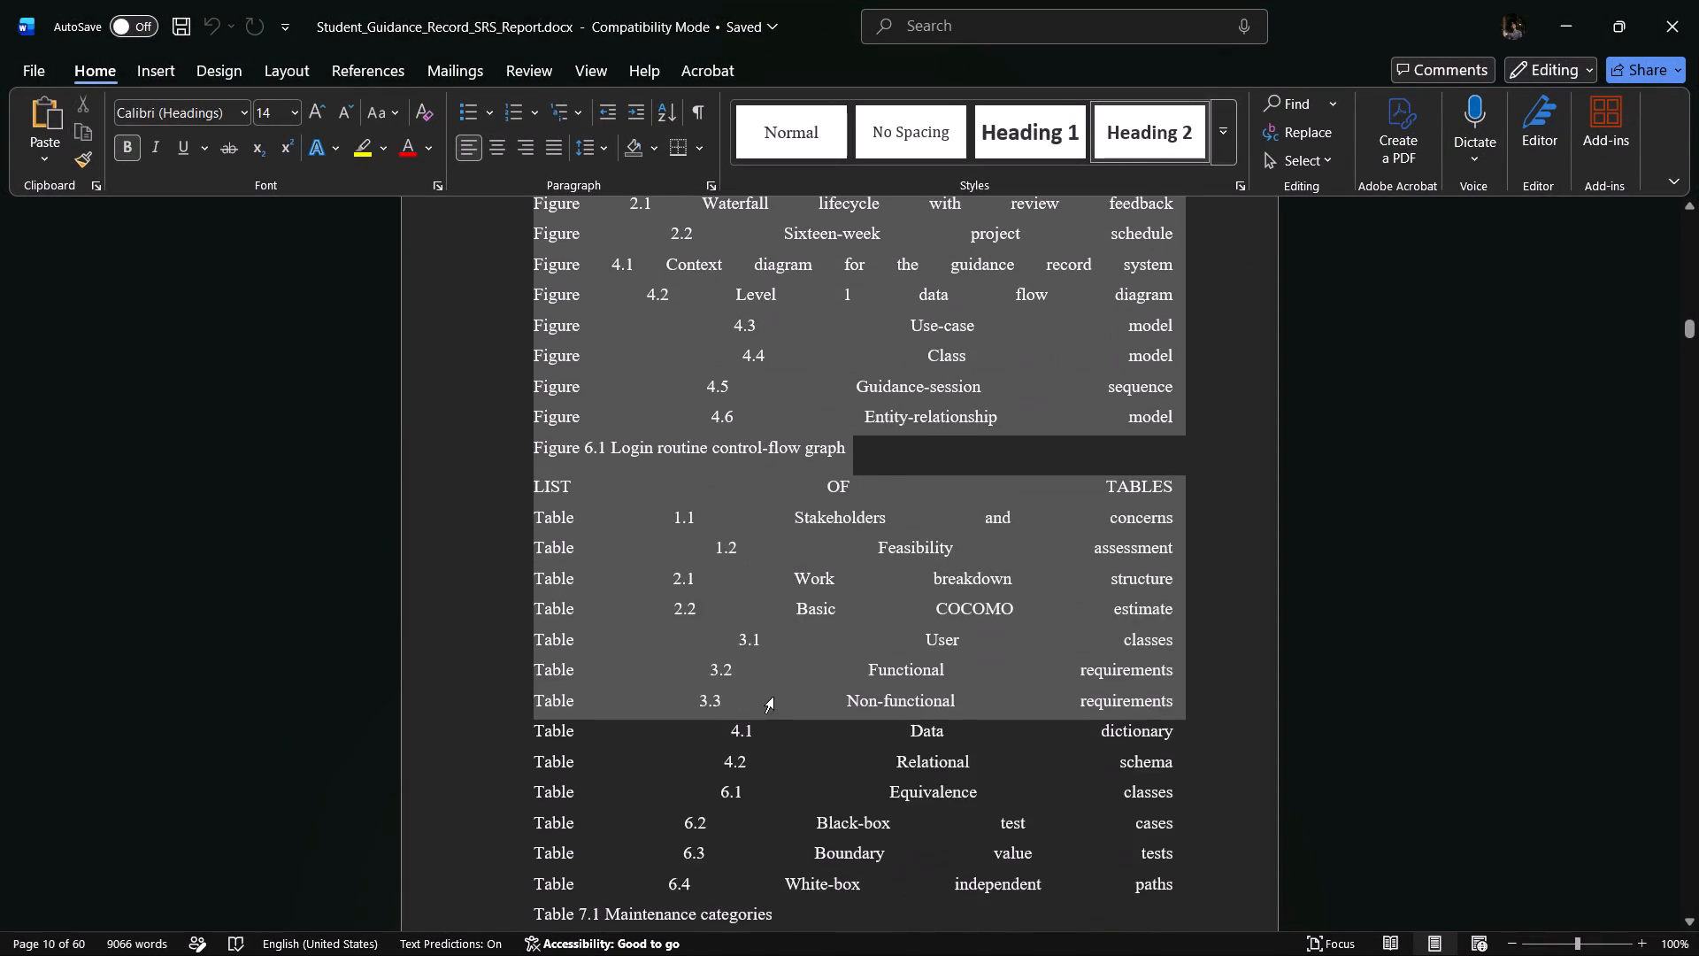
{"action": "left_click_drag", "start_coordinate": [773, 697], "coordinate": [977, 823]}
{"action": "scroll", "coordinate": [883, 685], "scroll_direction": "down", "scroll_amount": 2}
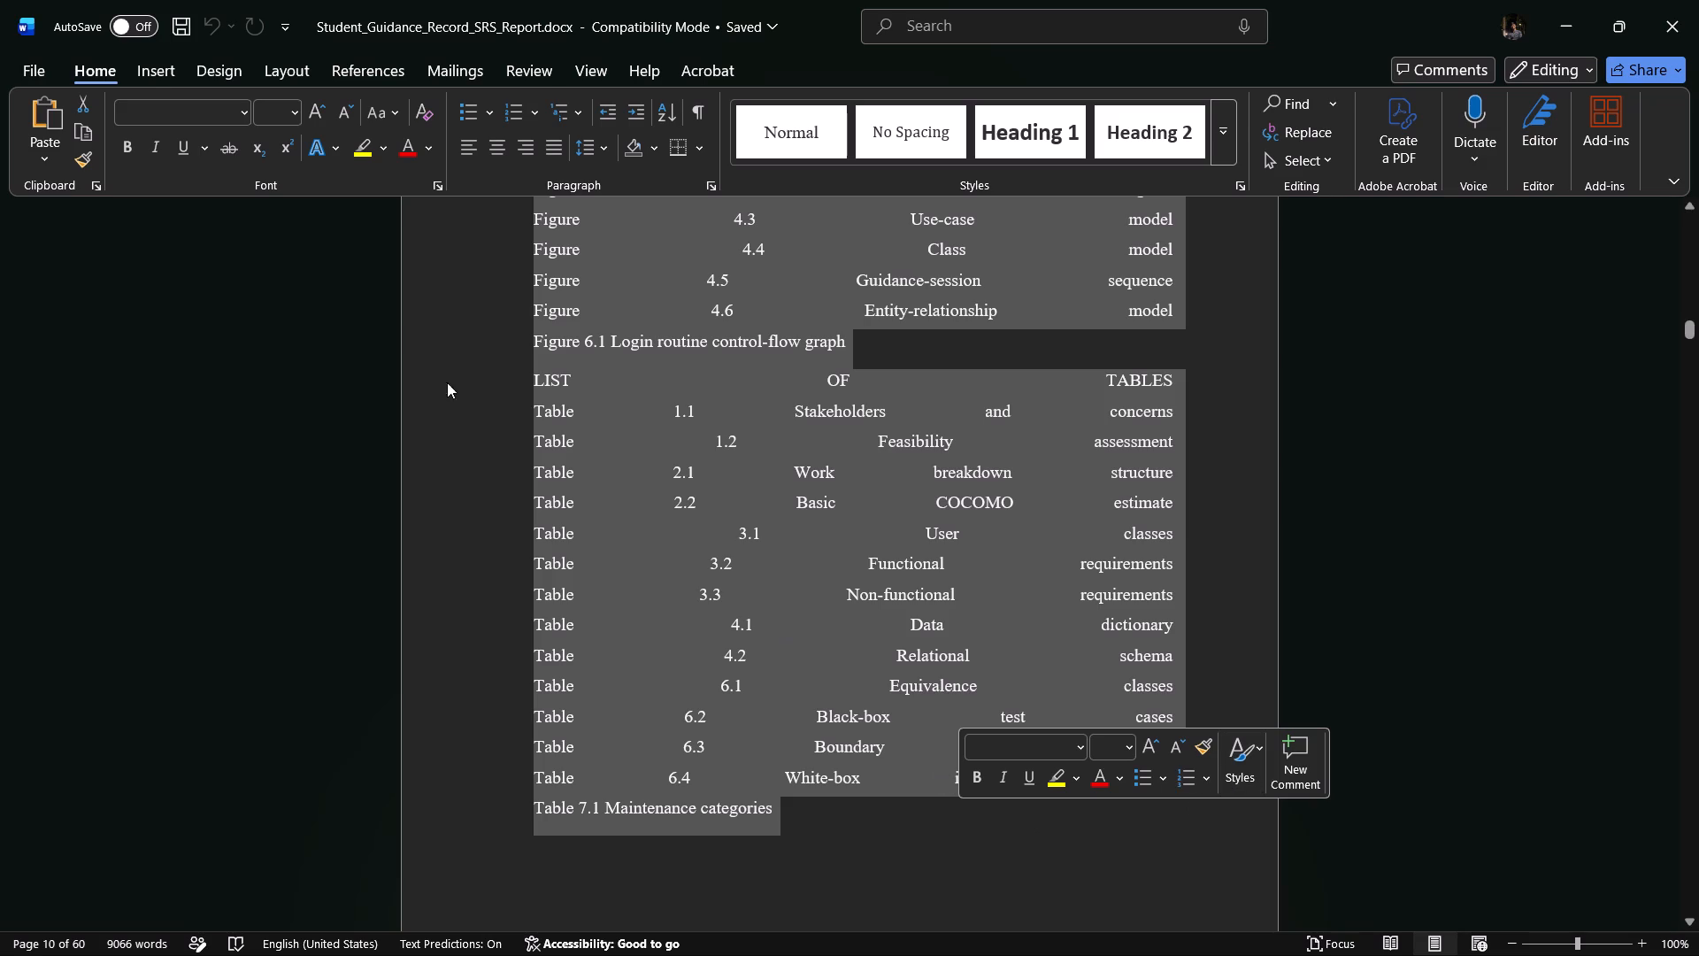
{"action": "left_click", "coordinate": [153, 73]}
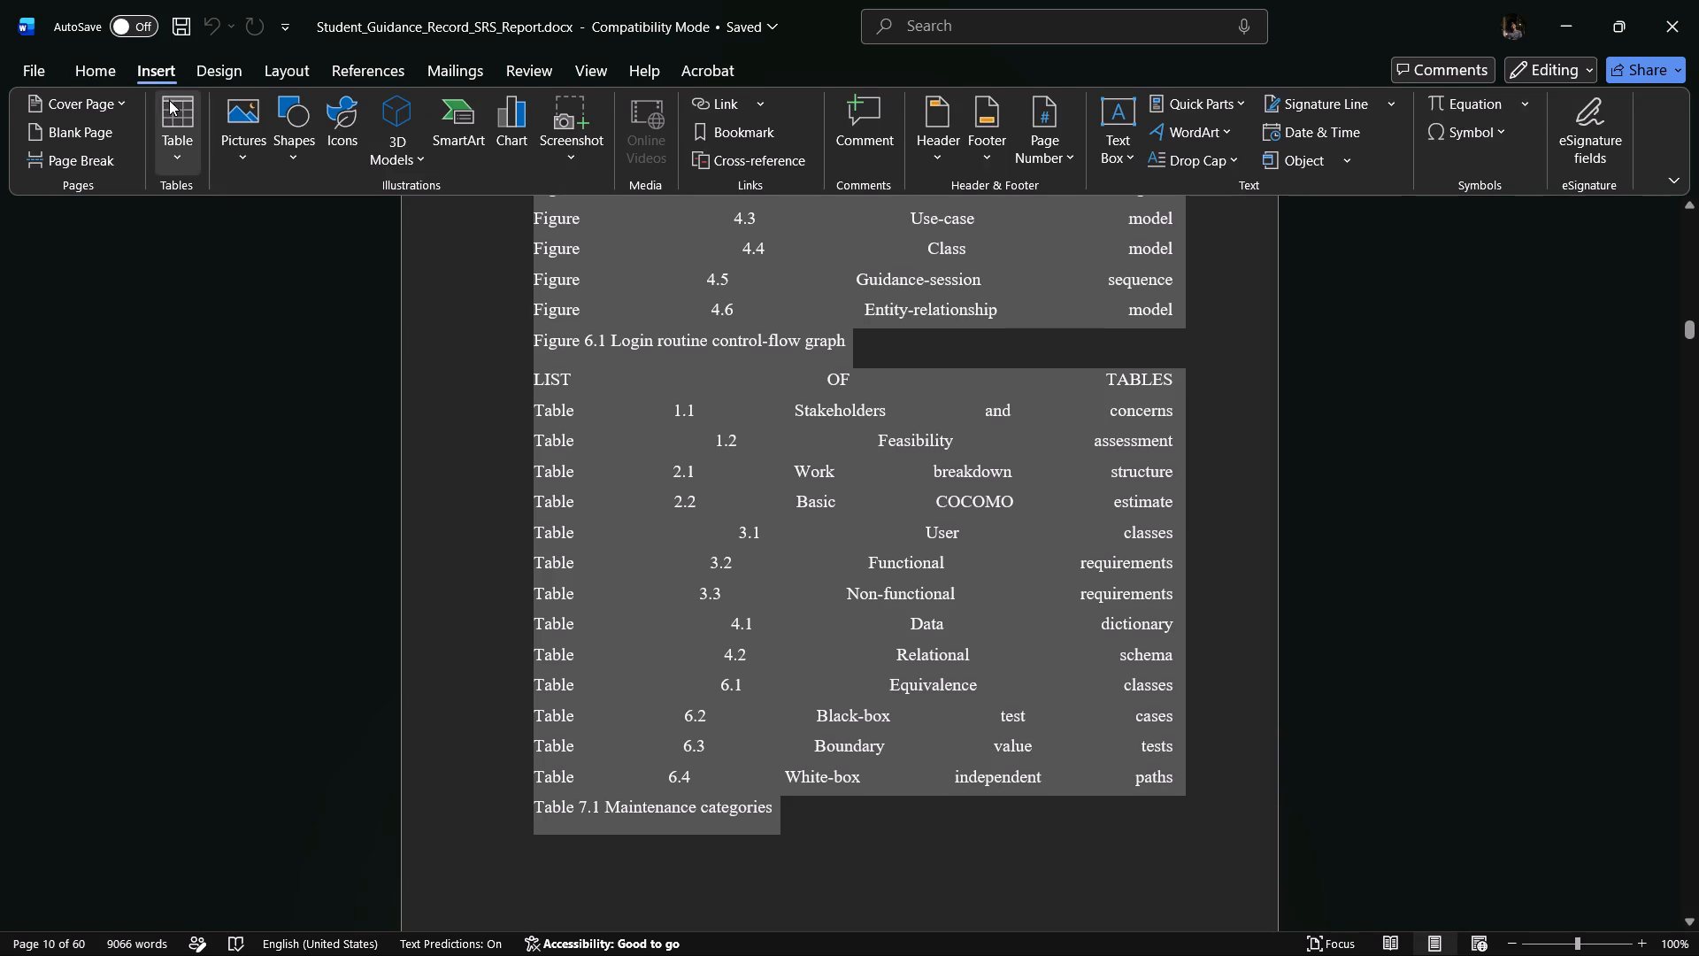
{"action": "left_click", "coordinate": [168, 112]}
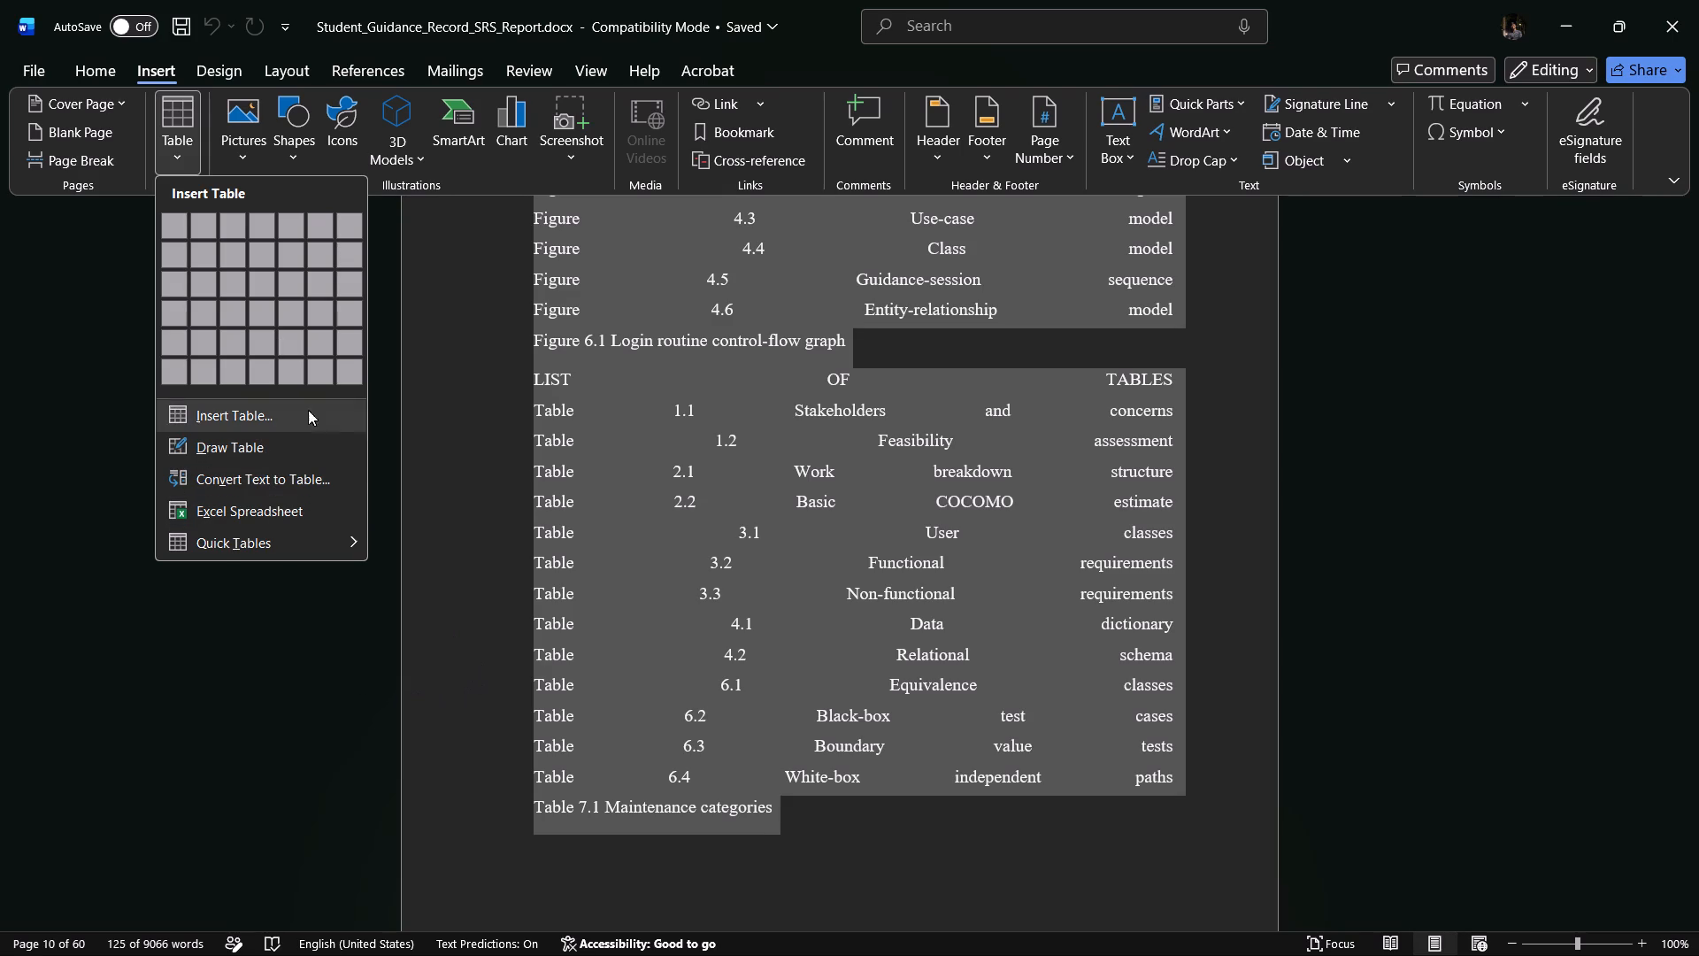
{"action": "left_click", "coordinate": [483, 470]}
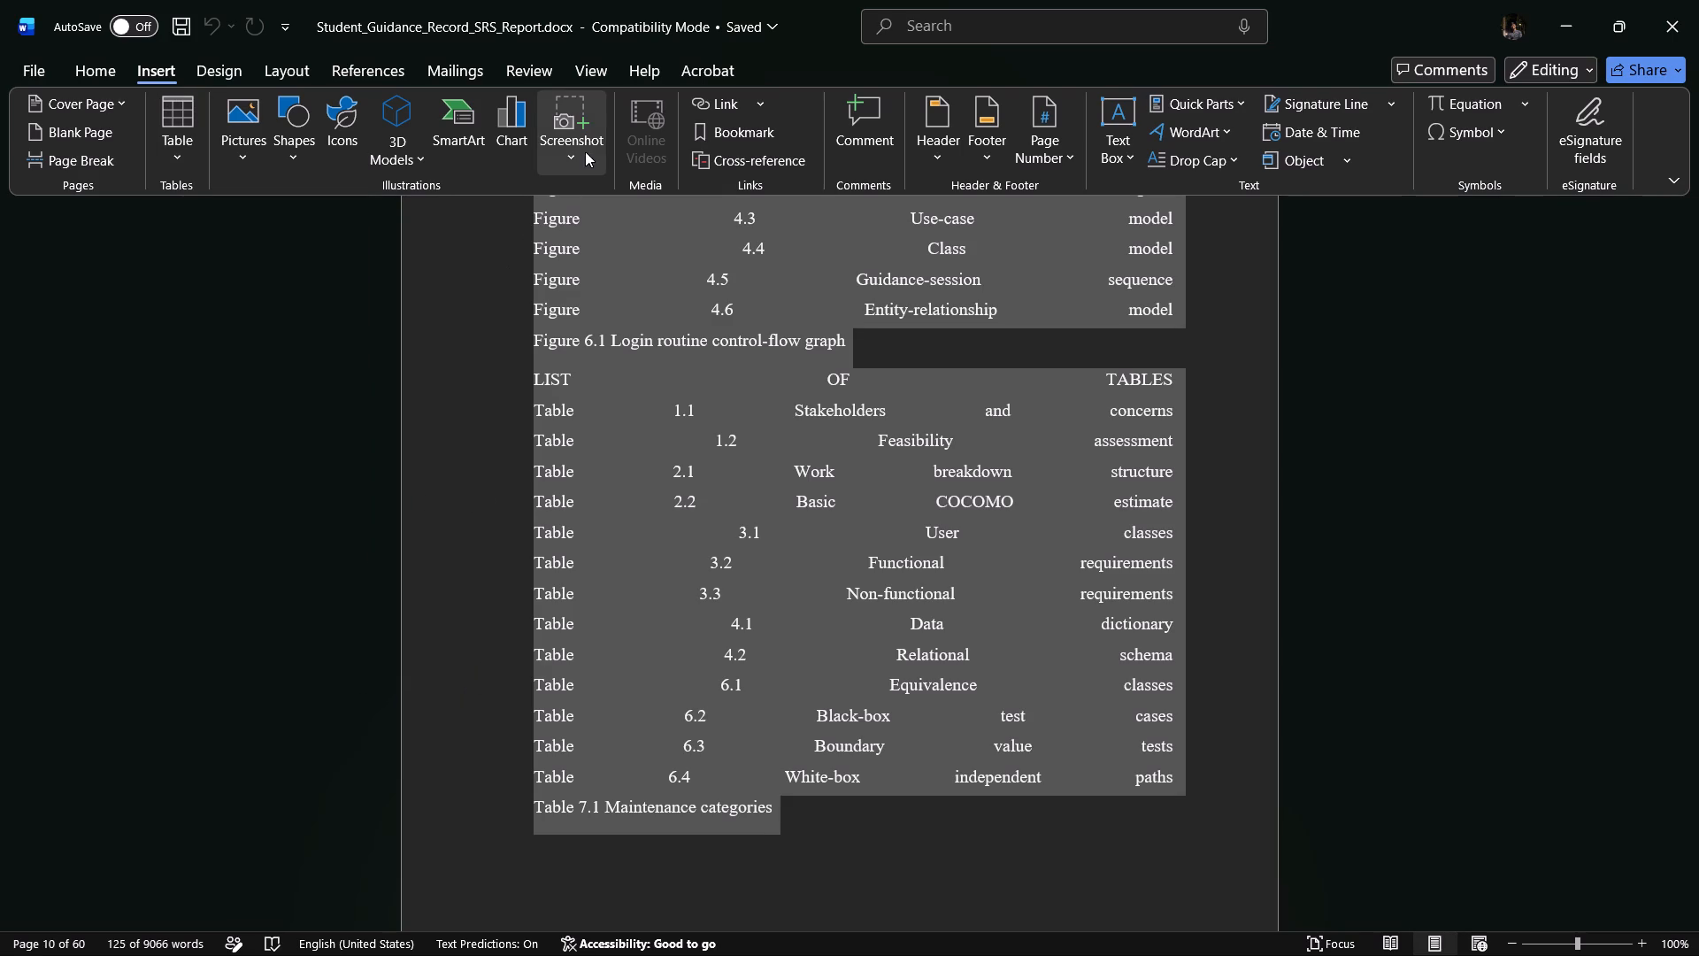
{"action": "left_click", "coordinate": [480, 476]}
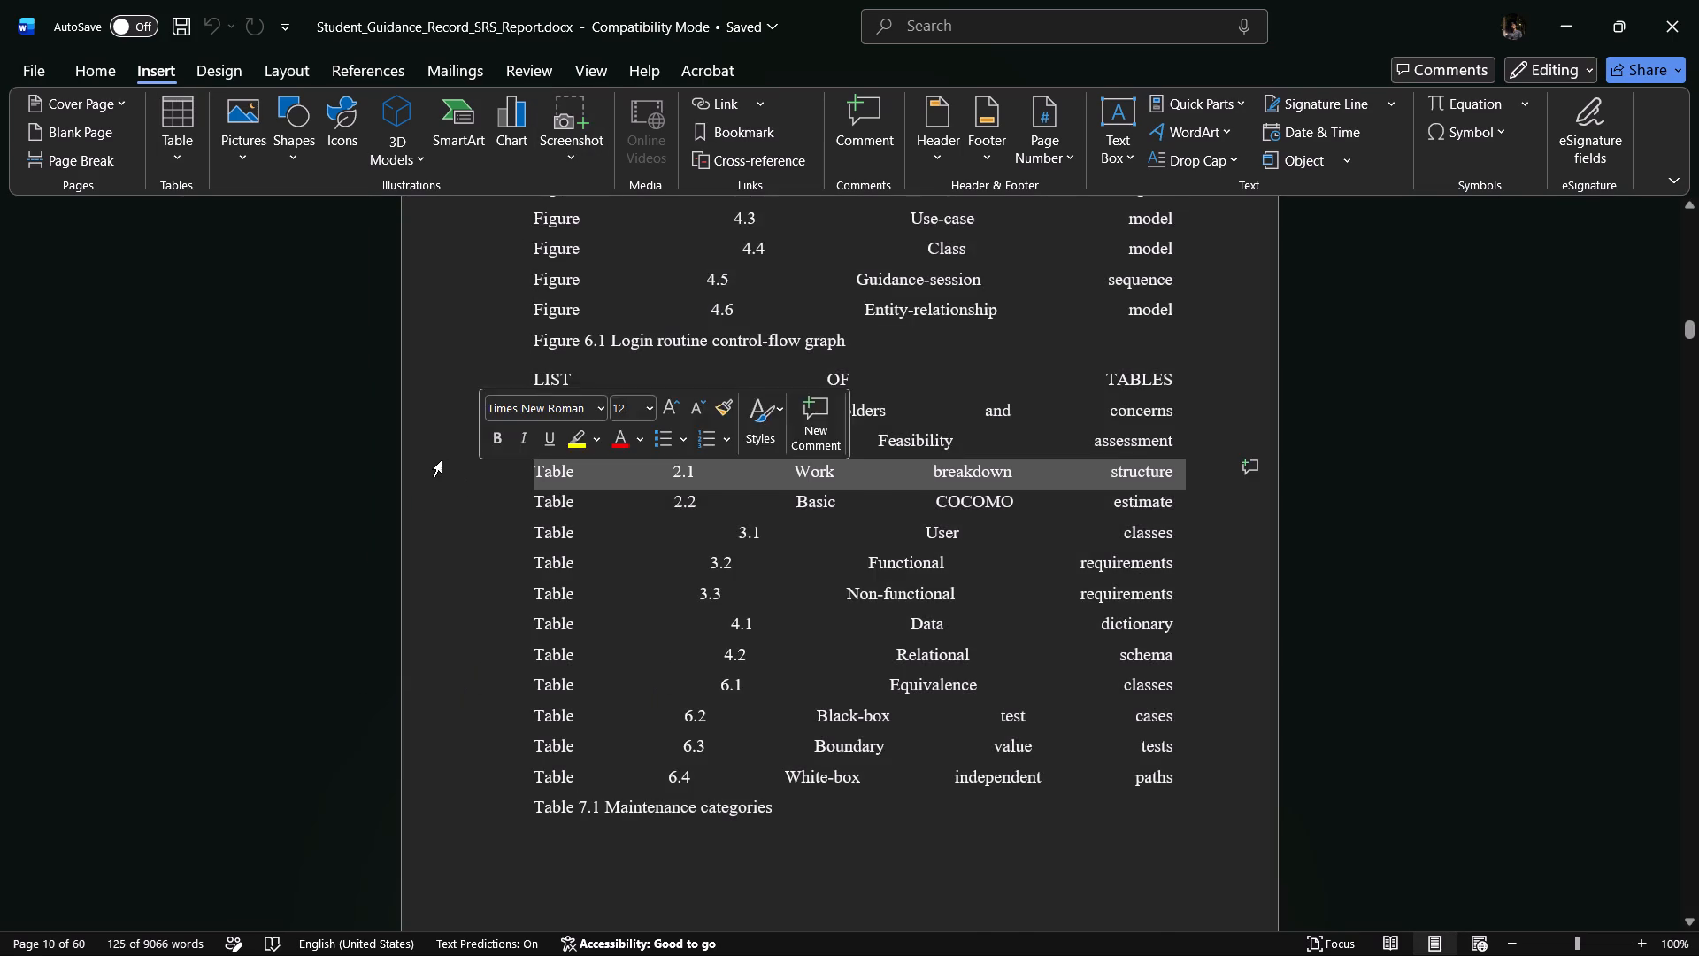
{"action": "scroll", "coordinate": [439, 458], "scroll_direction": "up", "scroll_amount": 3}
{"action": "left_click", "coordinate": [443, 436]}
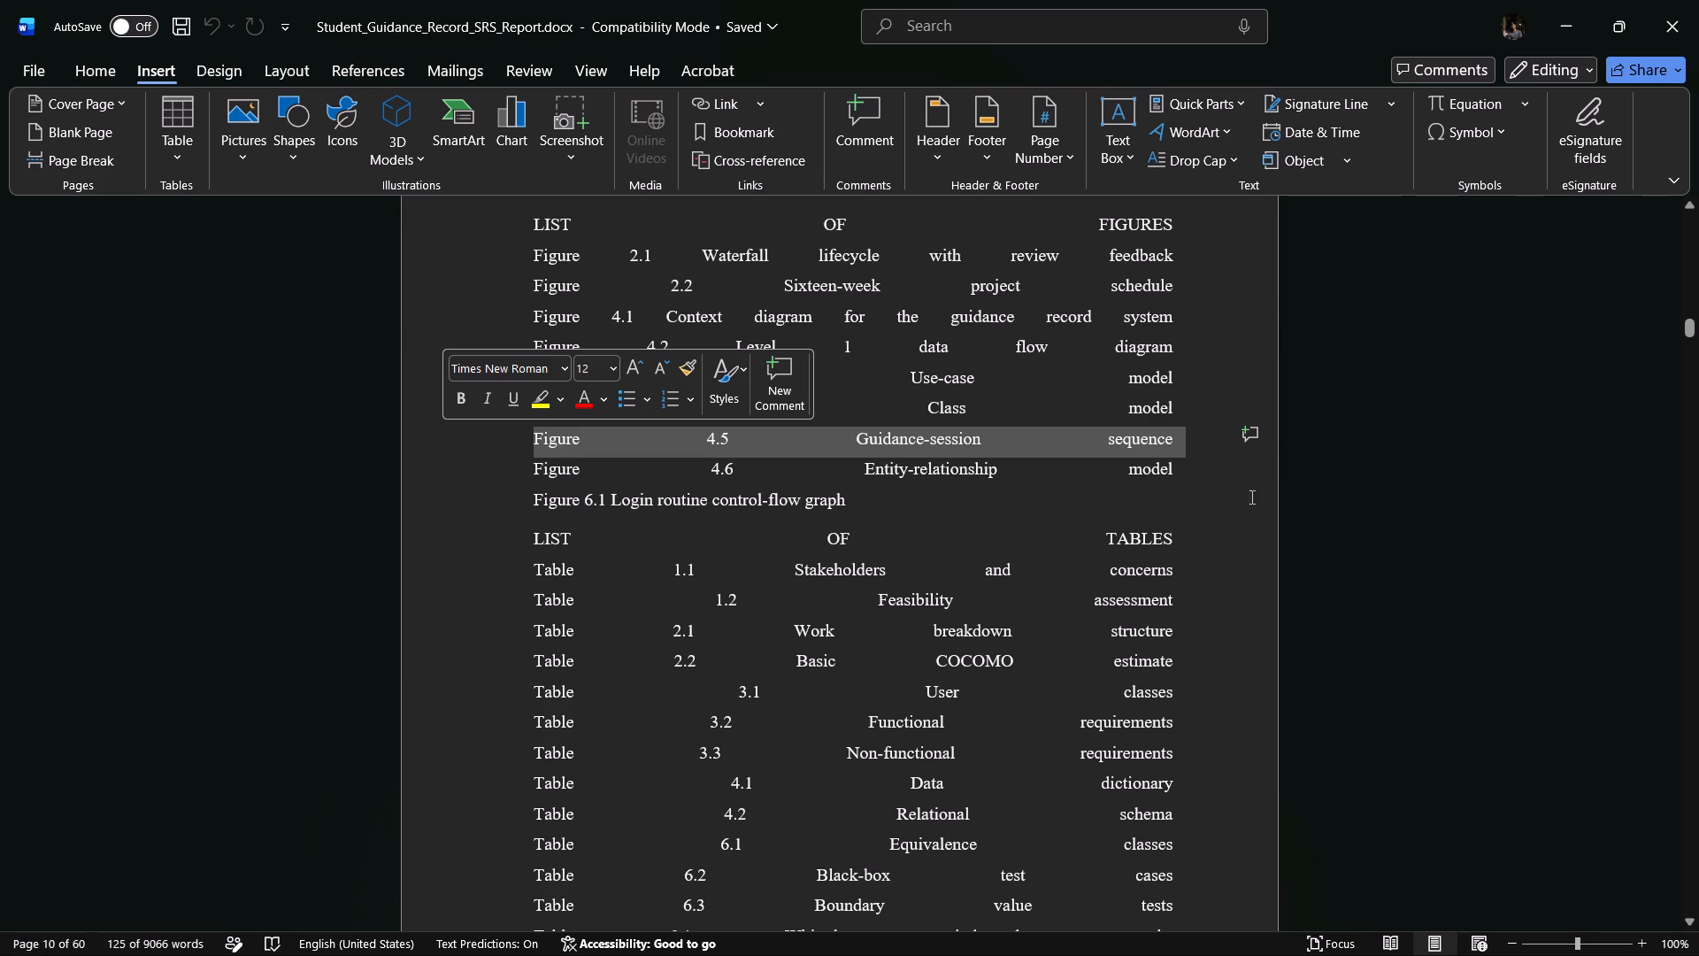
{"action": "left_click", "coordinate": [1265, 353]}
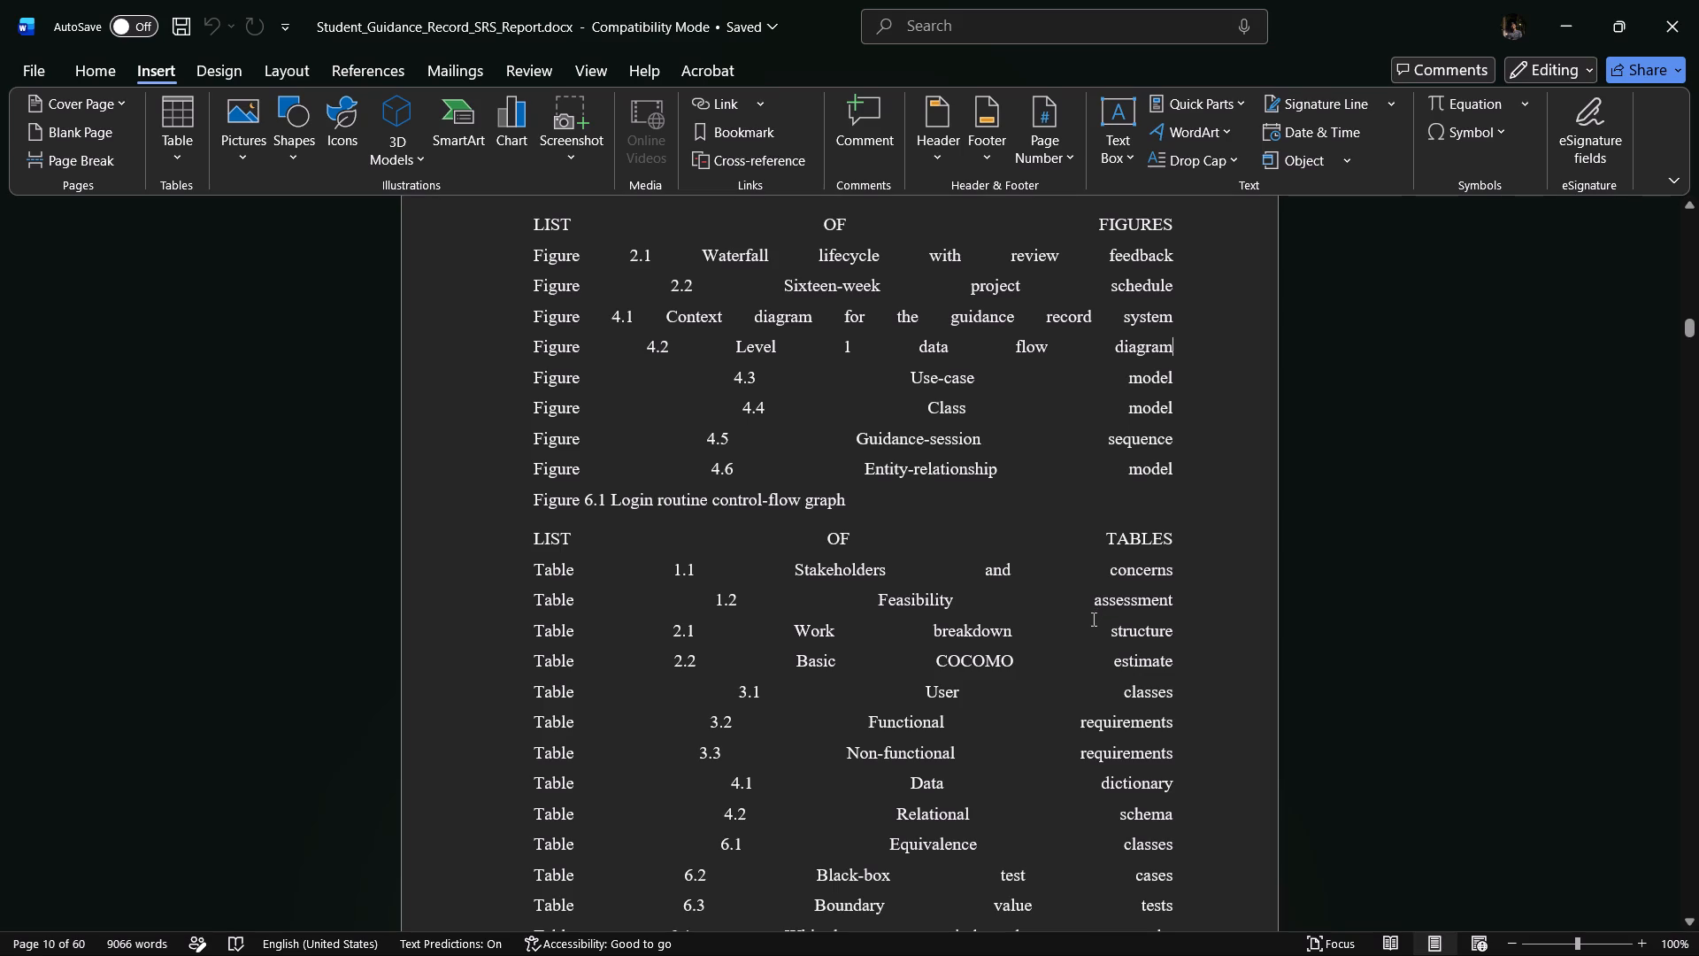
Copy the LIST OF FIGURES heading from SRS_Project_Report_Template.
{"action": "key", "text": "alt+Tab"}
{"action": "scroll", "coordinate": [964, 675], "scroll_direction": "up", "scroll_amount": 3}
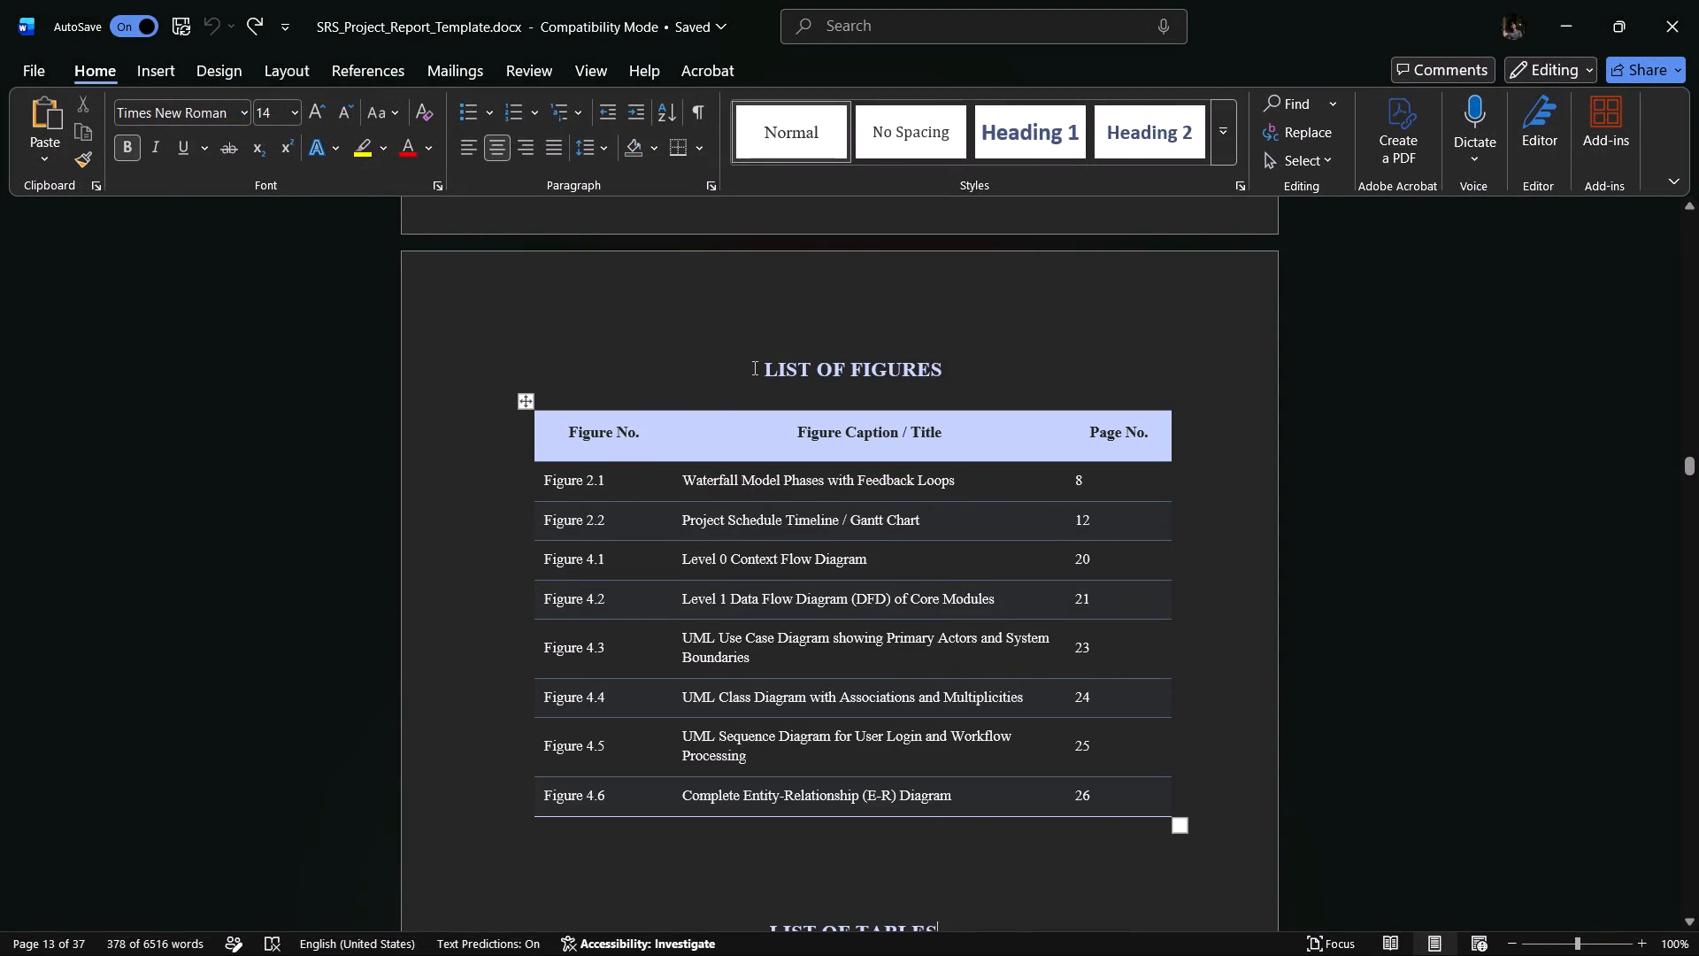
{"action": "left_click_drag", "start_coordinate": [754, 367], "coordinate": [934, 362]}
{"action": "key", "text": "ctrl+c"}
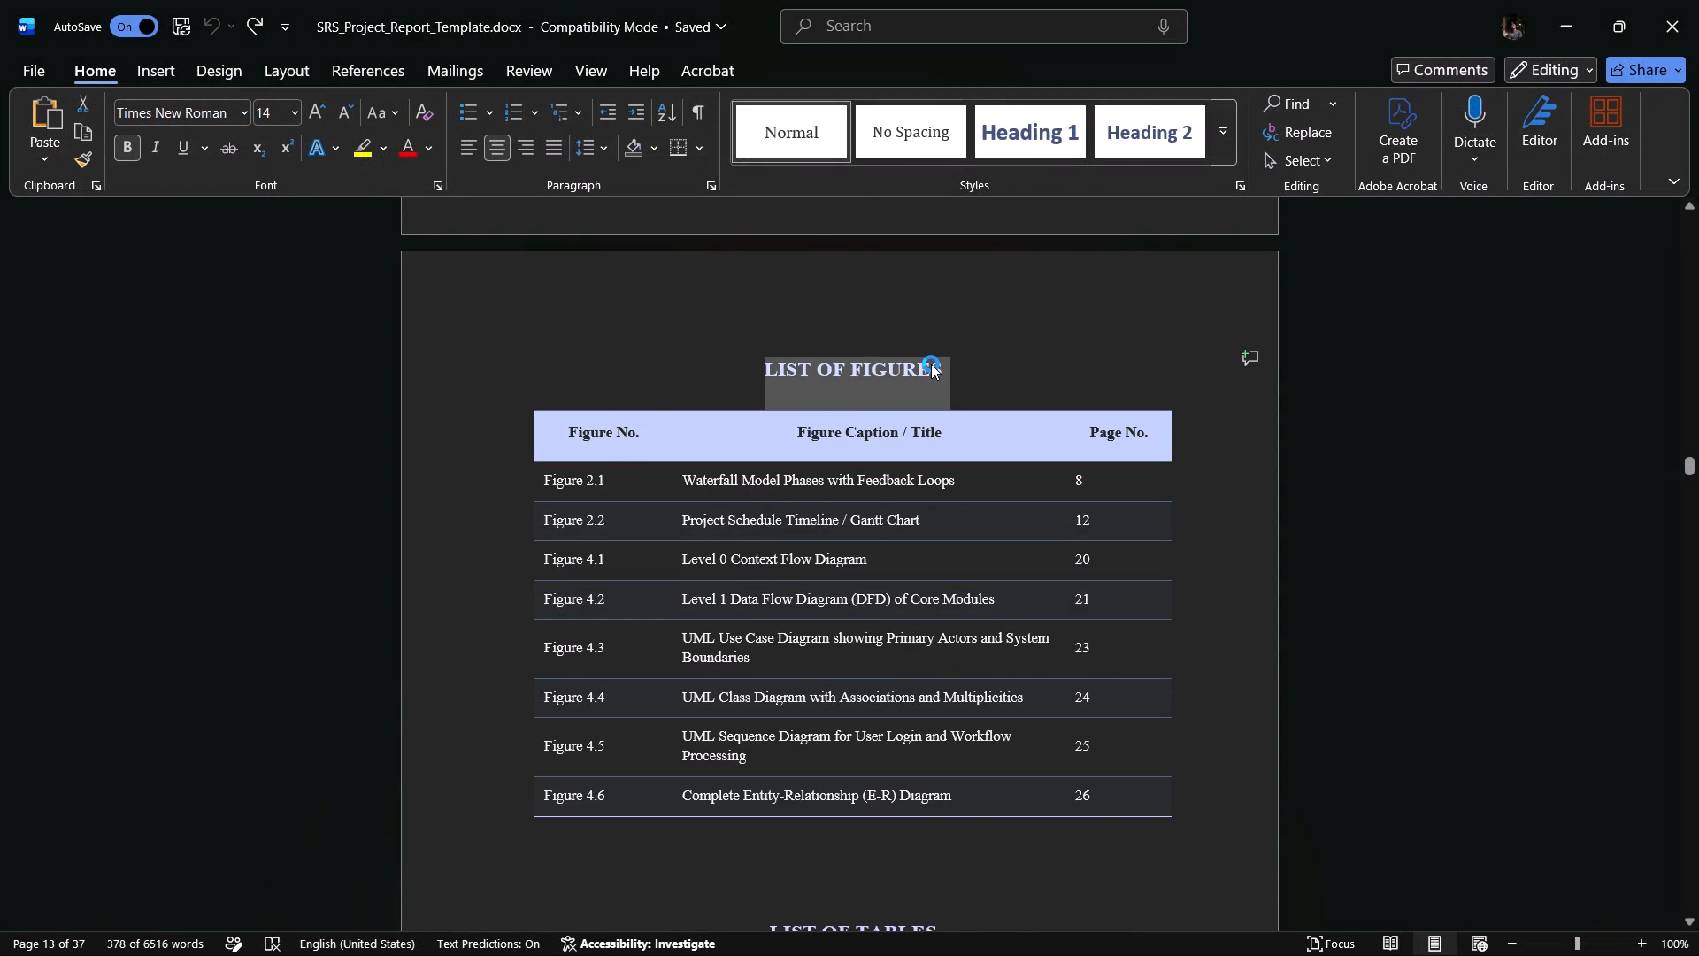
In A PROJECT REPORT, add blank lines after the last table to reach a new page and paste the LIST OF FIGURES heading there.
{"action": "key", "text": "alt+Tab"}
{"action": "key", "text": "alt+Tab"}
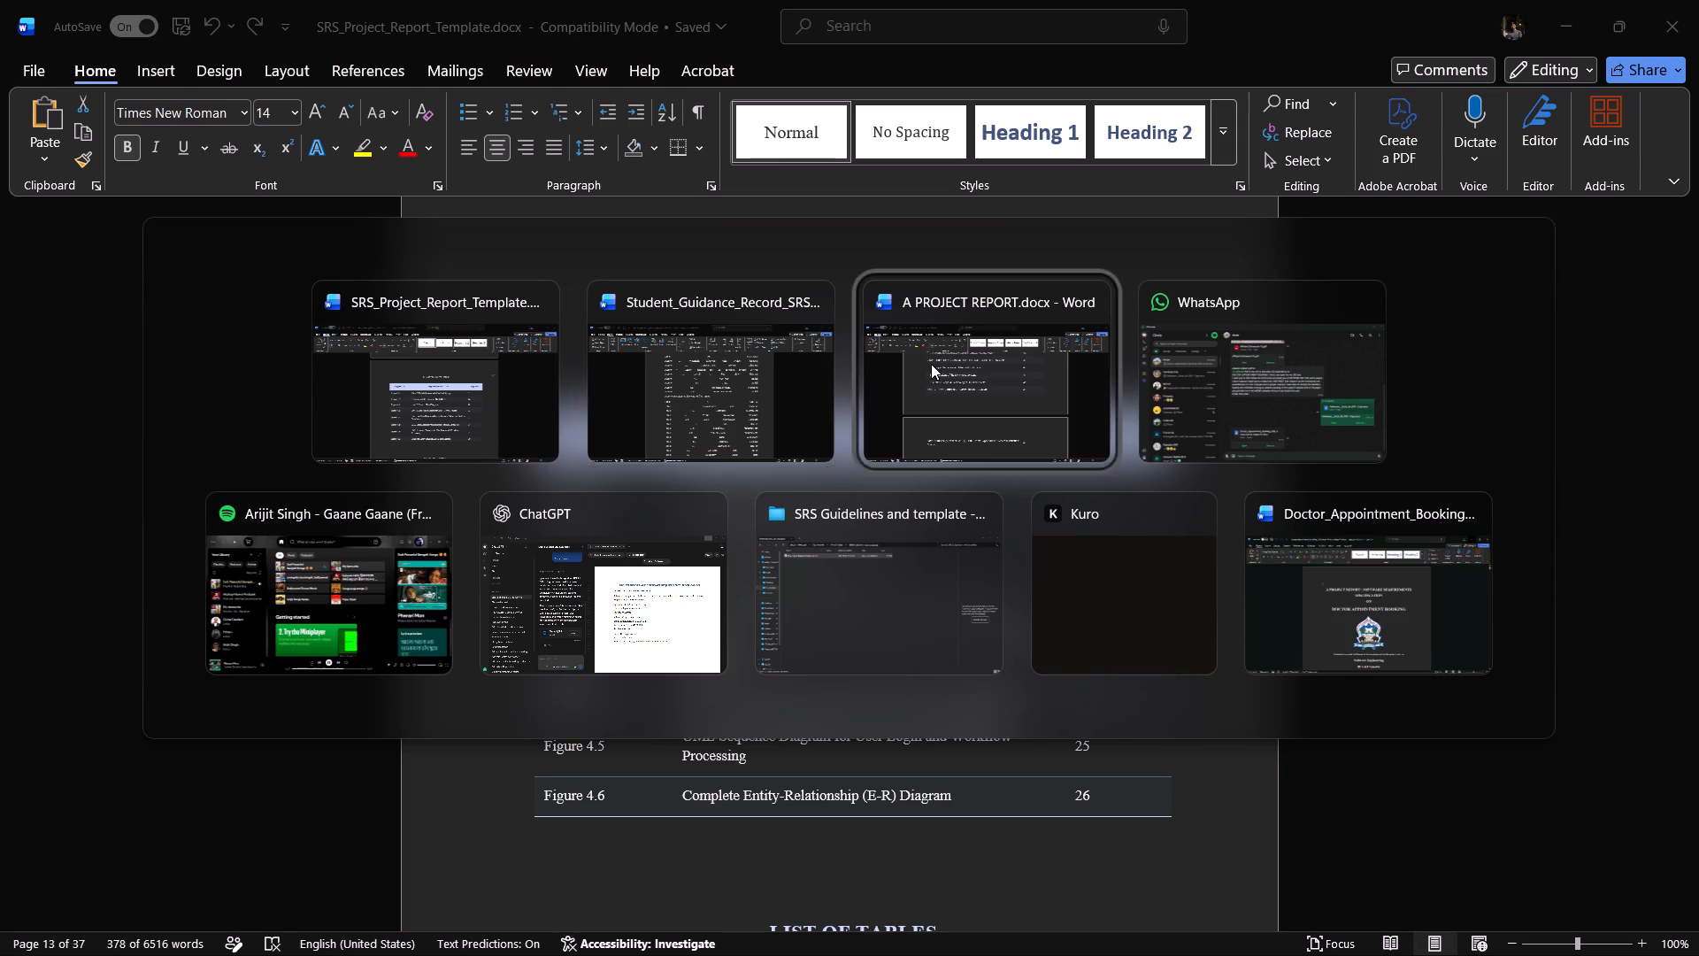
{"action": "scroll", "coordinate": [926, 454], "scroll_direction": "down", "scroll_amount": 9}
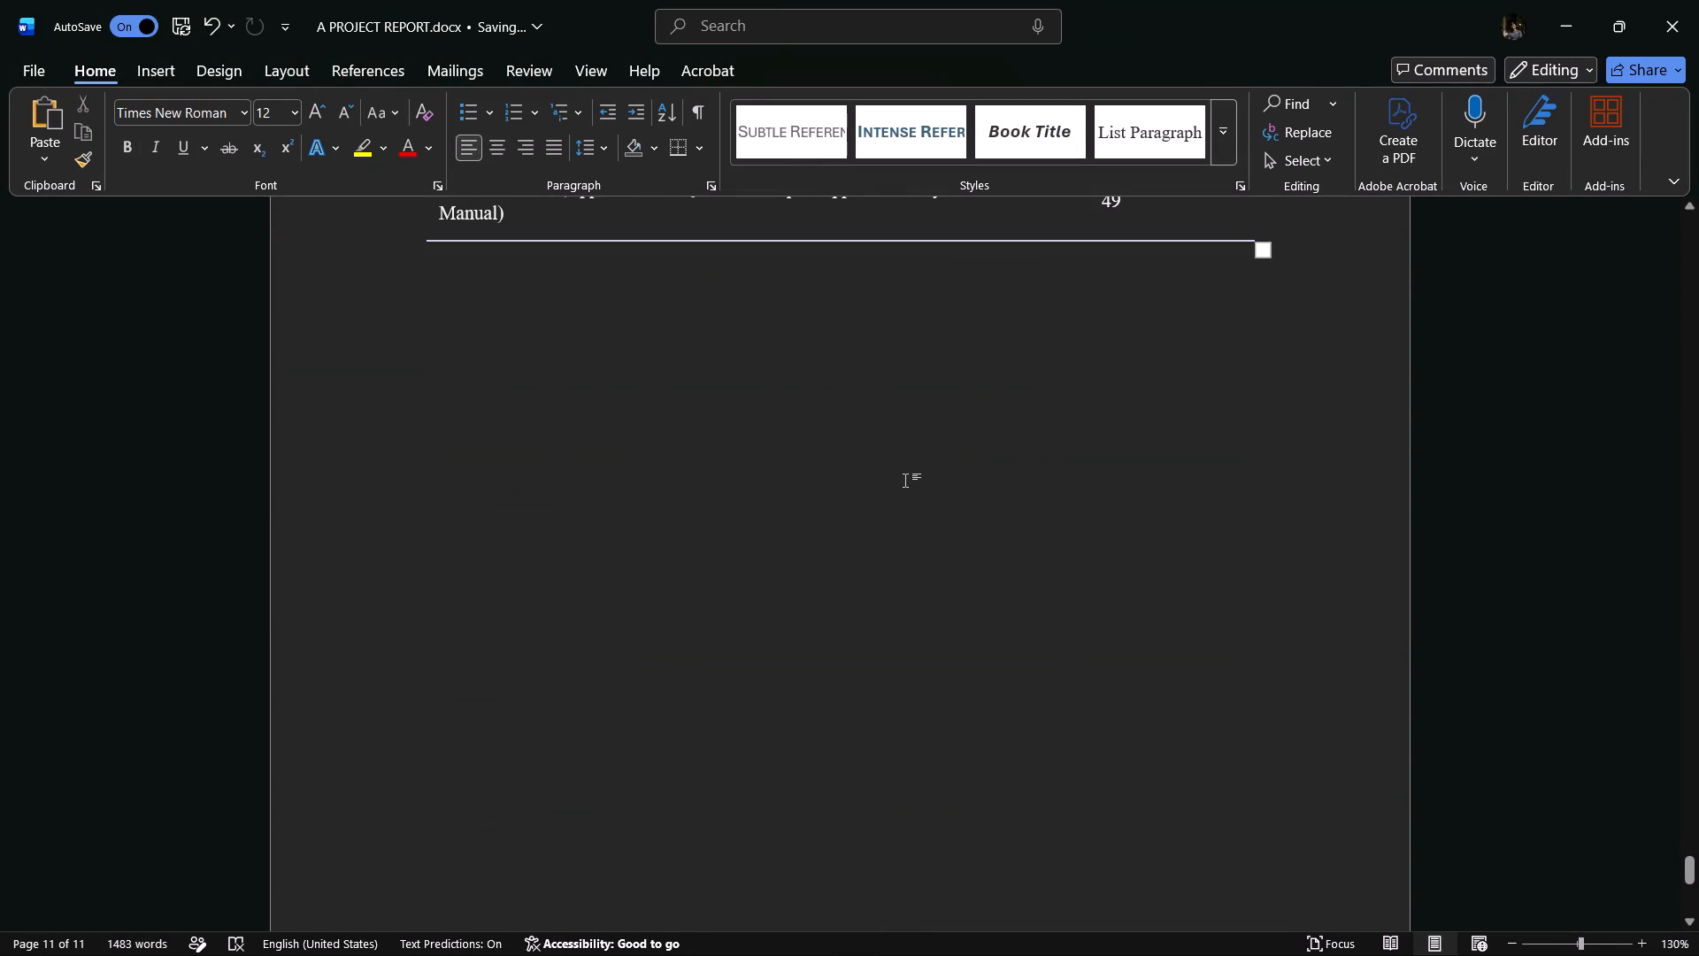
{"action": "key", "text": "Return"}
{"action": "key", "text": "Return"}
{"action": "key", "text": "Return"}
{"action": "key", "text": "Return"}
{"action": "key", "text": "Return"}
{"action": "key", "text": "Return"}
{"action": "key", "text": "Return"}
{"action": "key", "text": "Return"}
{"action": "key", "text": "Return"}
{"action": "key", "text": "Return"}
{"action": "key", "text": "Return"}
{"action": "key", "text": "Return"}
{"action": "key", "text": "Return"}
{"action": "key", "text": "Return"}
{"action": "key", "text": "Return"}
{"action": "key", "text": "Return"}
{"action": "key", "text": "Return"}
{"action": "key", "text": "Return"}
{"action": "key", "text": "Return"}
{"action": "key", "text": "Return"}
{"action": "key", "text": "Return"}
{"action": "key", "text": "Return"}
{"action": "key", "text": "Return"}
{"action": "key", "text": "Return"}
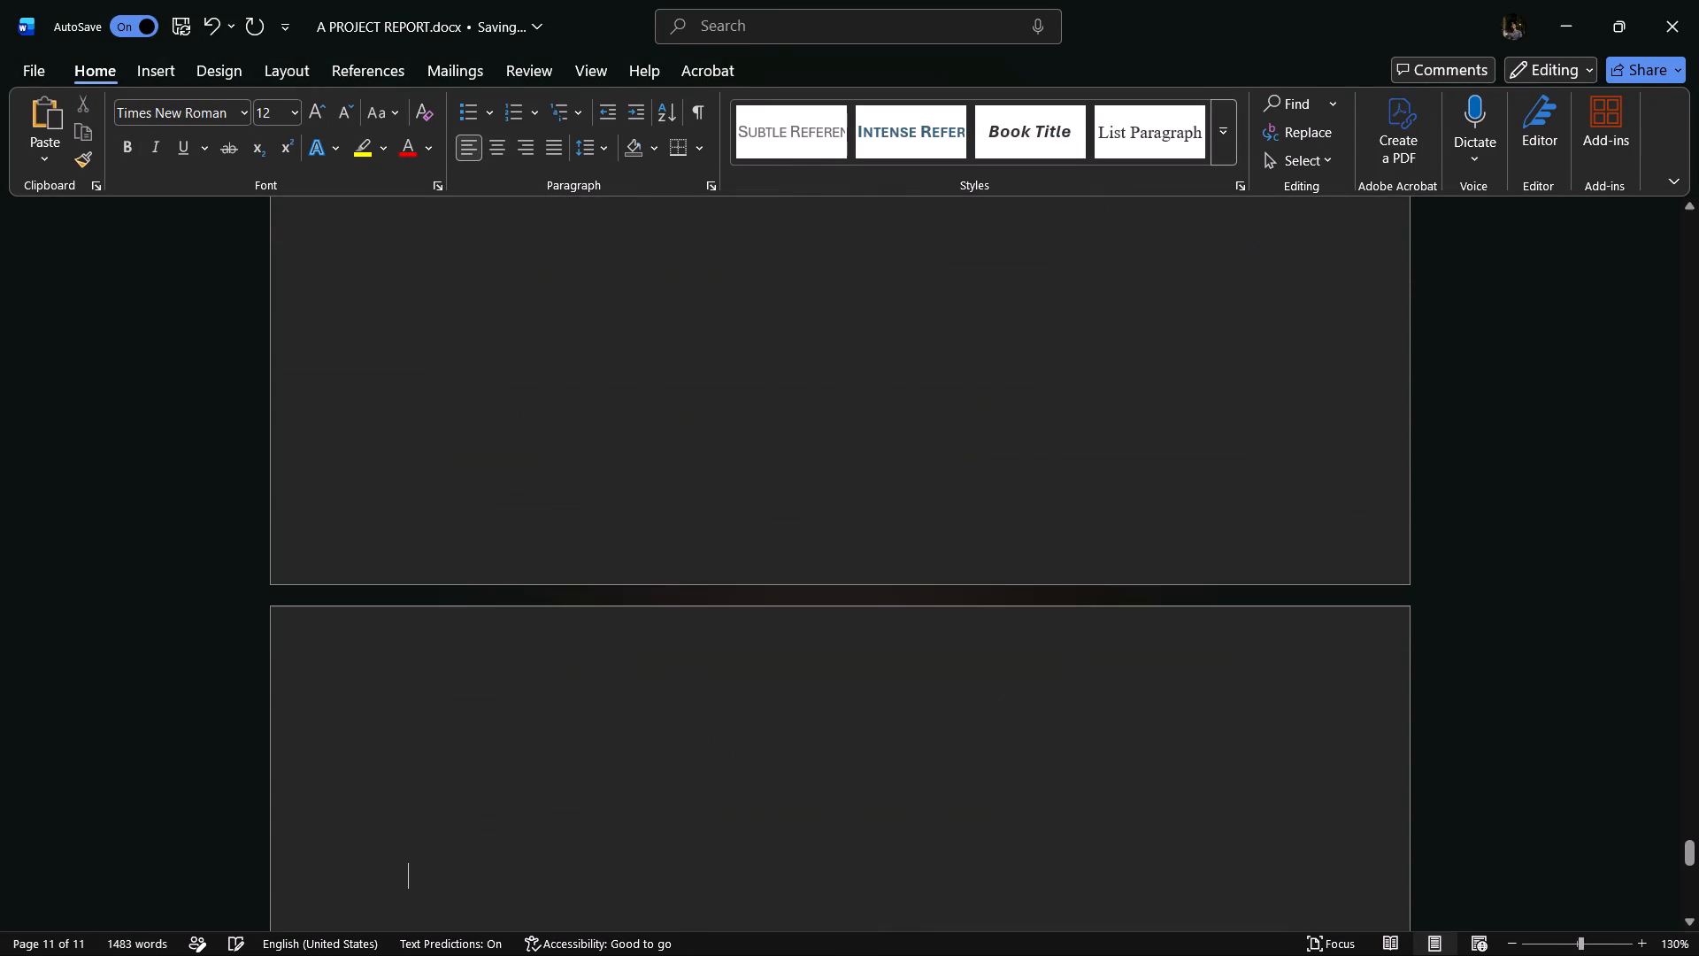
{"action": "key", "text": "BackSpace"}
{"action": "key", "text": "BackSpace"}
{"action": "key", "text": "BackSpace"}
{"action": "key", "text": "BackSpace"}
{"action": "key", "text": "Return"}
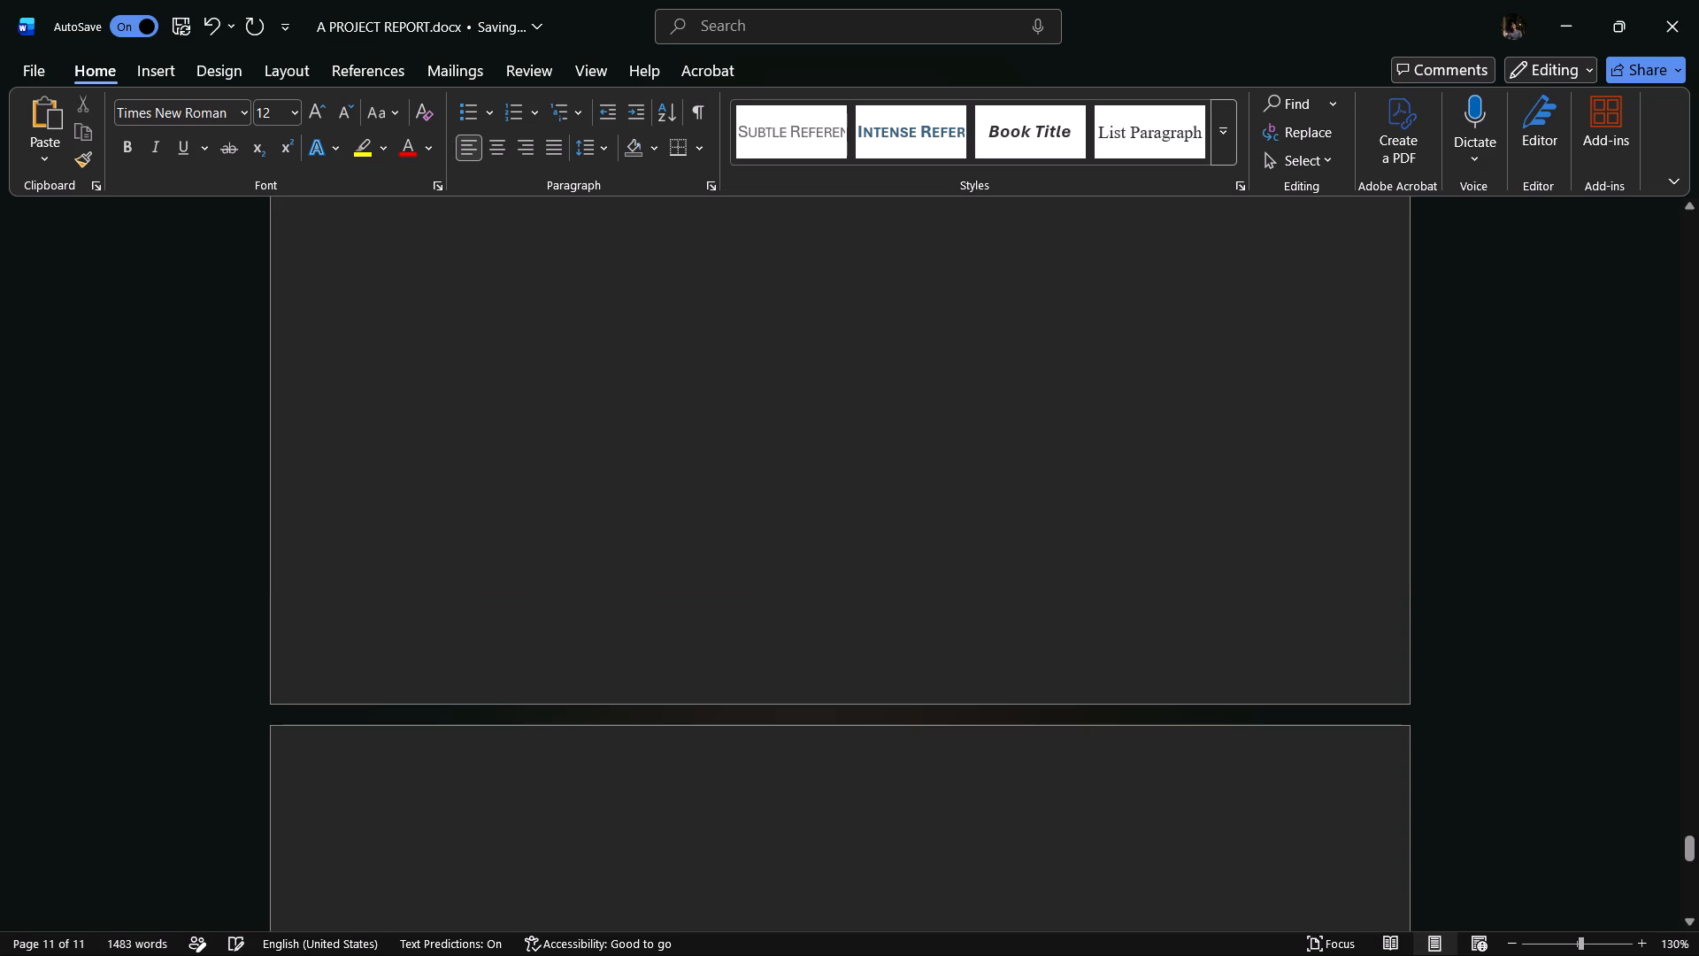
{"action": "key", "text": "ctrl+v"}
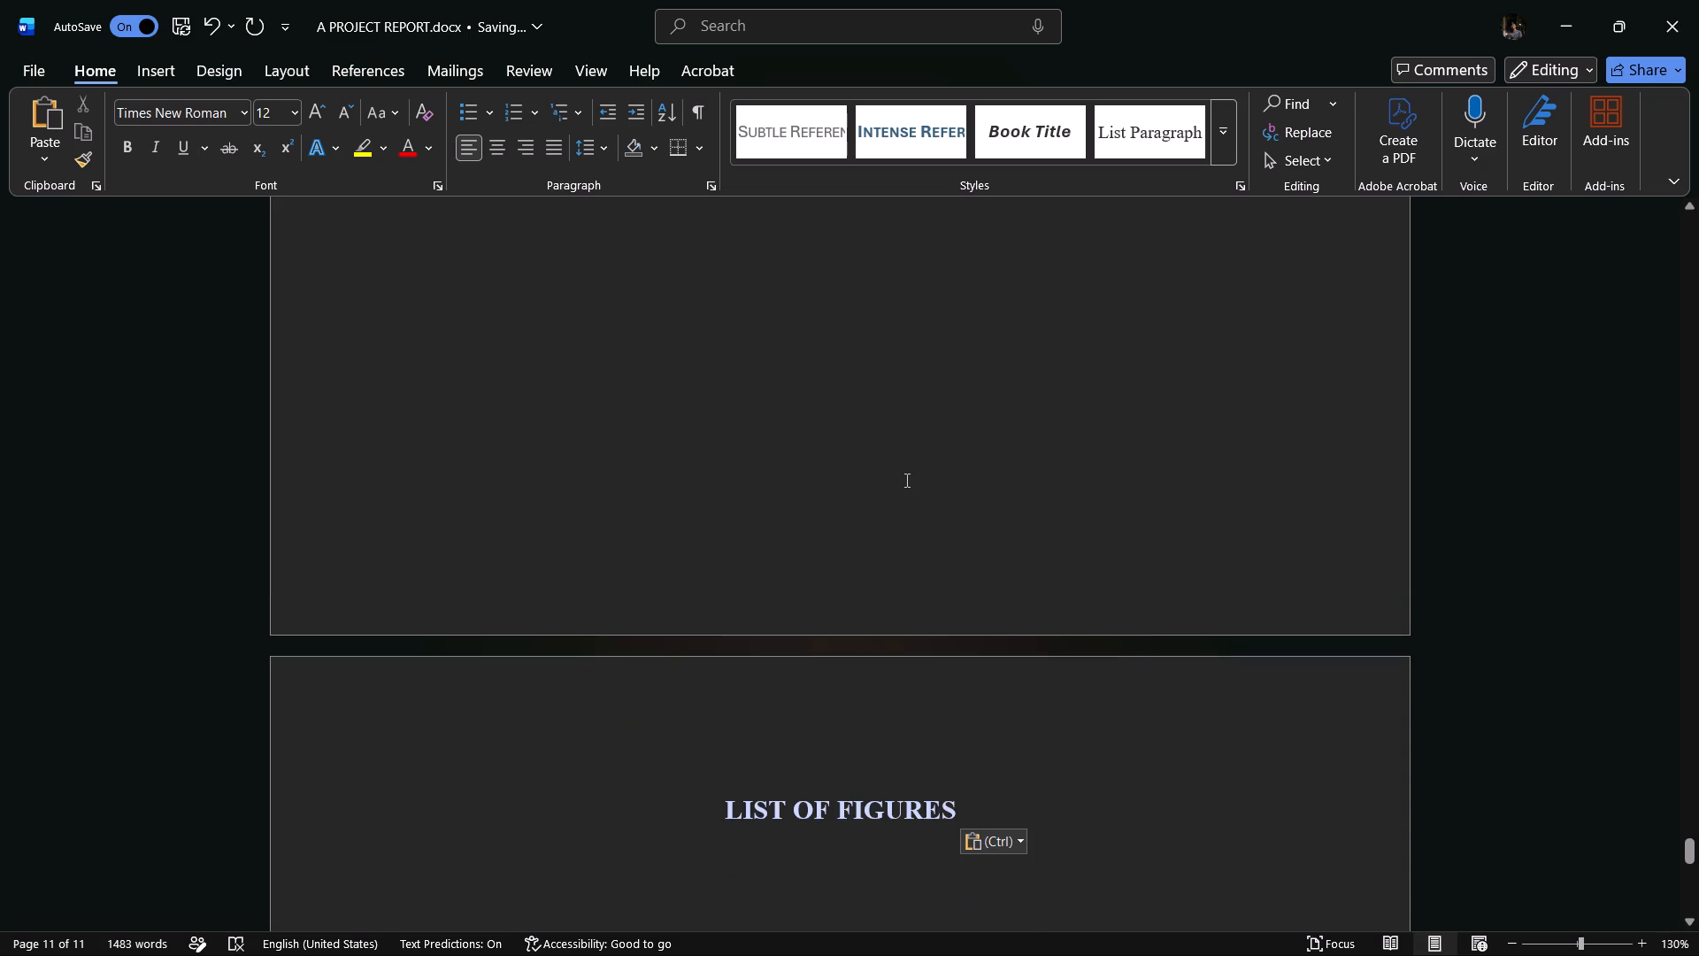
Copy the List of Figures table from SRS_Project_Report_Template and paste it under the LIST OF FIGURES heading in A PROJECT REPORT.
{"action": "key", "text": "alt+Tab"}
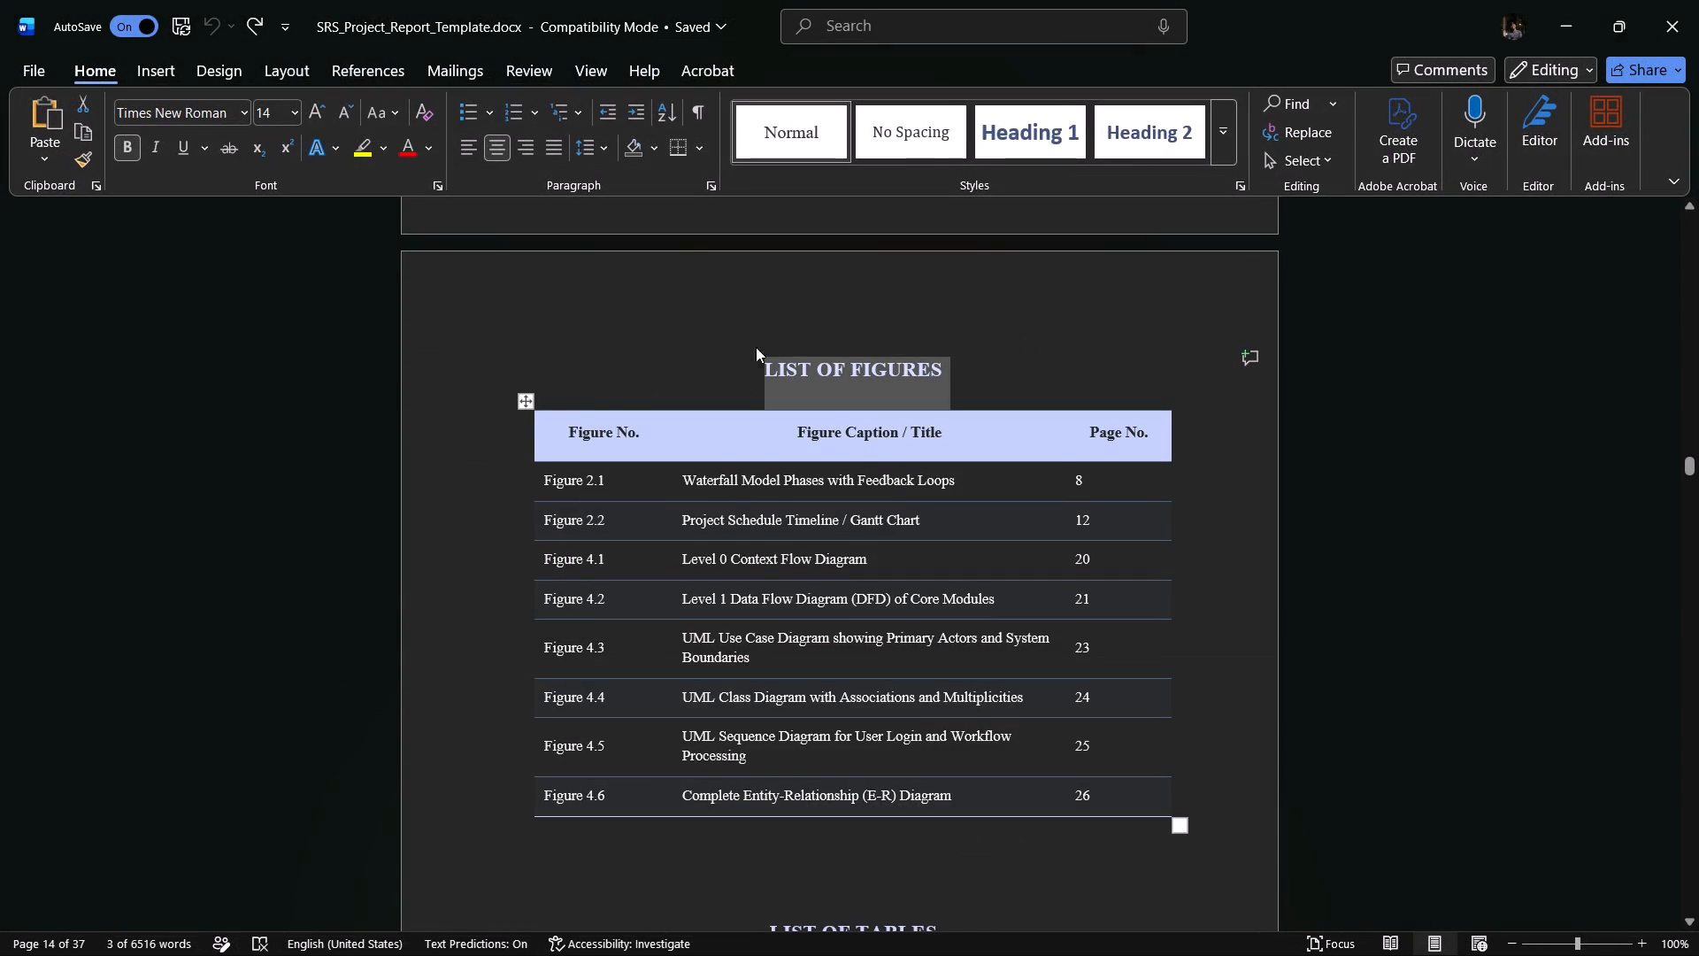
{"action": "left_click", "coordinate": [515, 400]}
{"action": "left_click", "coordinate": [552, 453]}
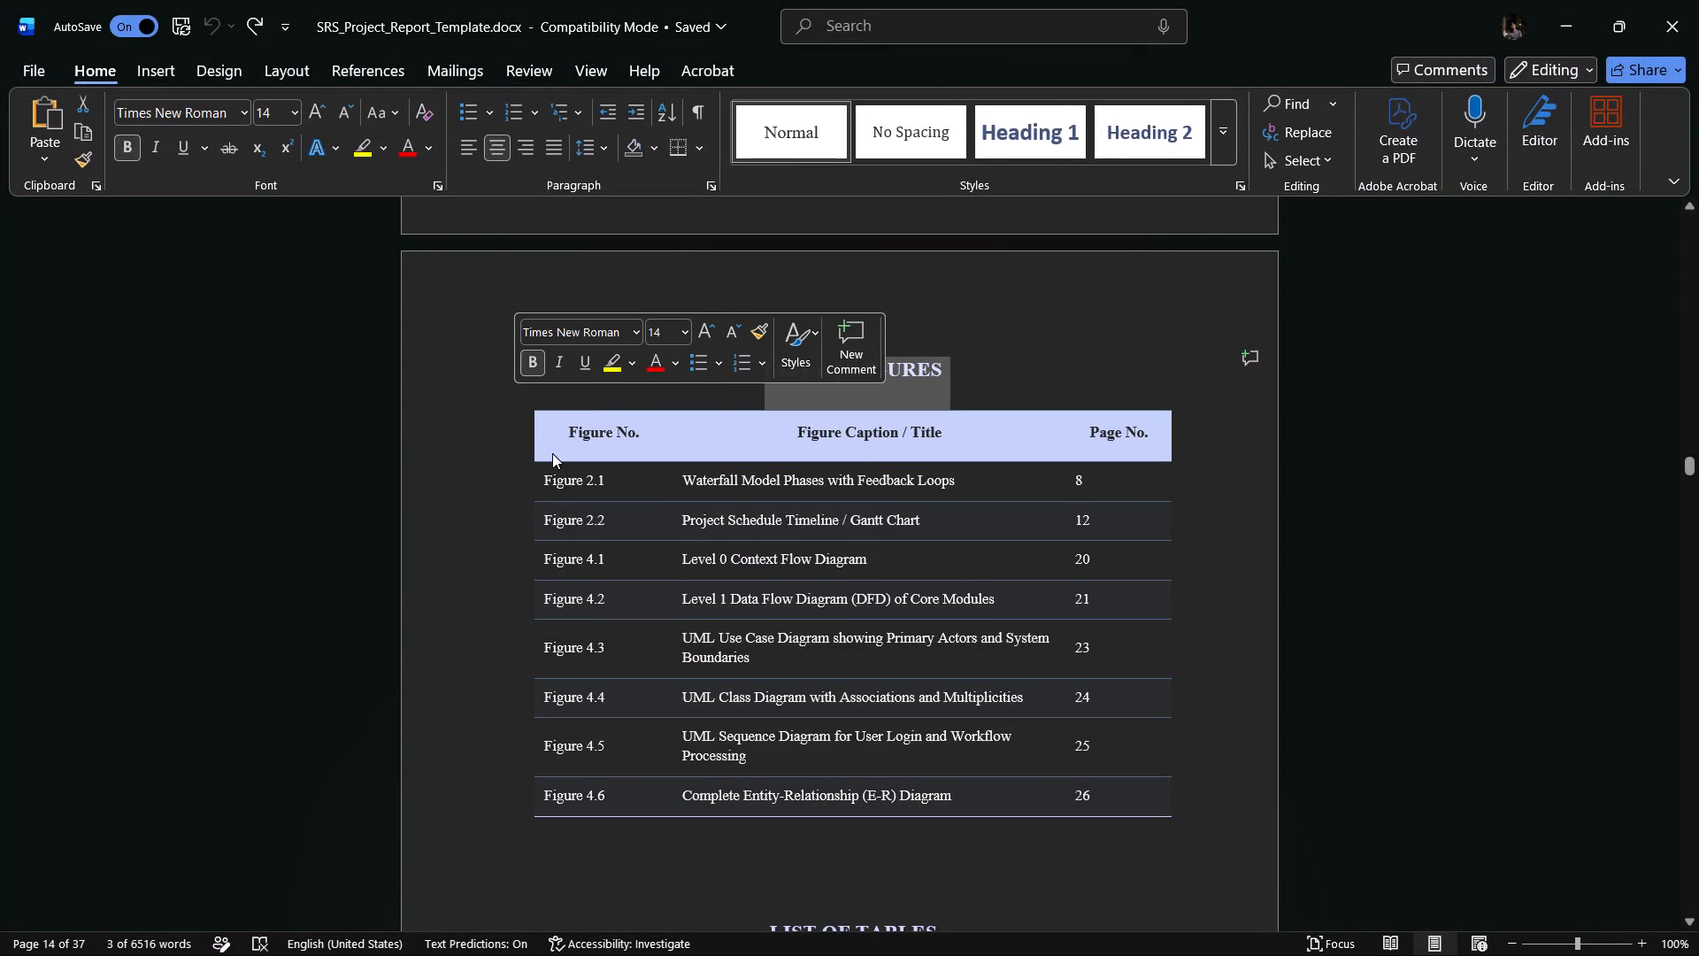
{"action": "left_click", "coordinate": [527, 405]}
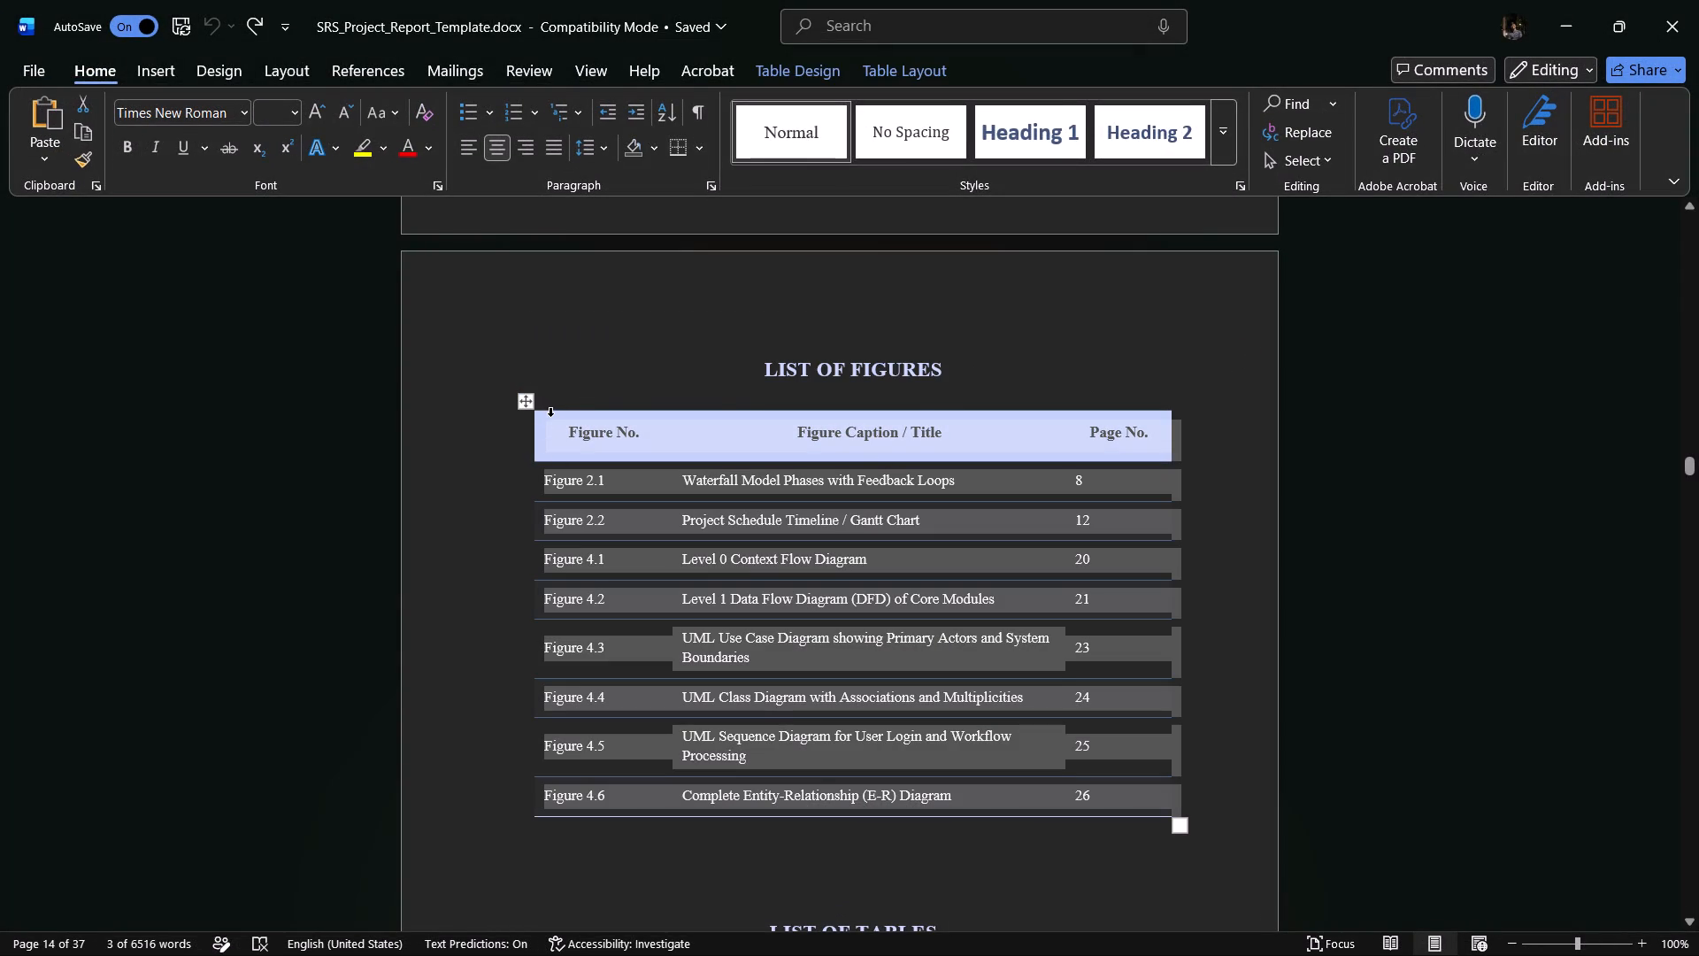
{"action": "key", "text": "ctrl+c"}
{"action": "key", "text": "alt+Tab"}
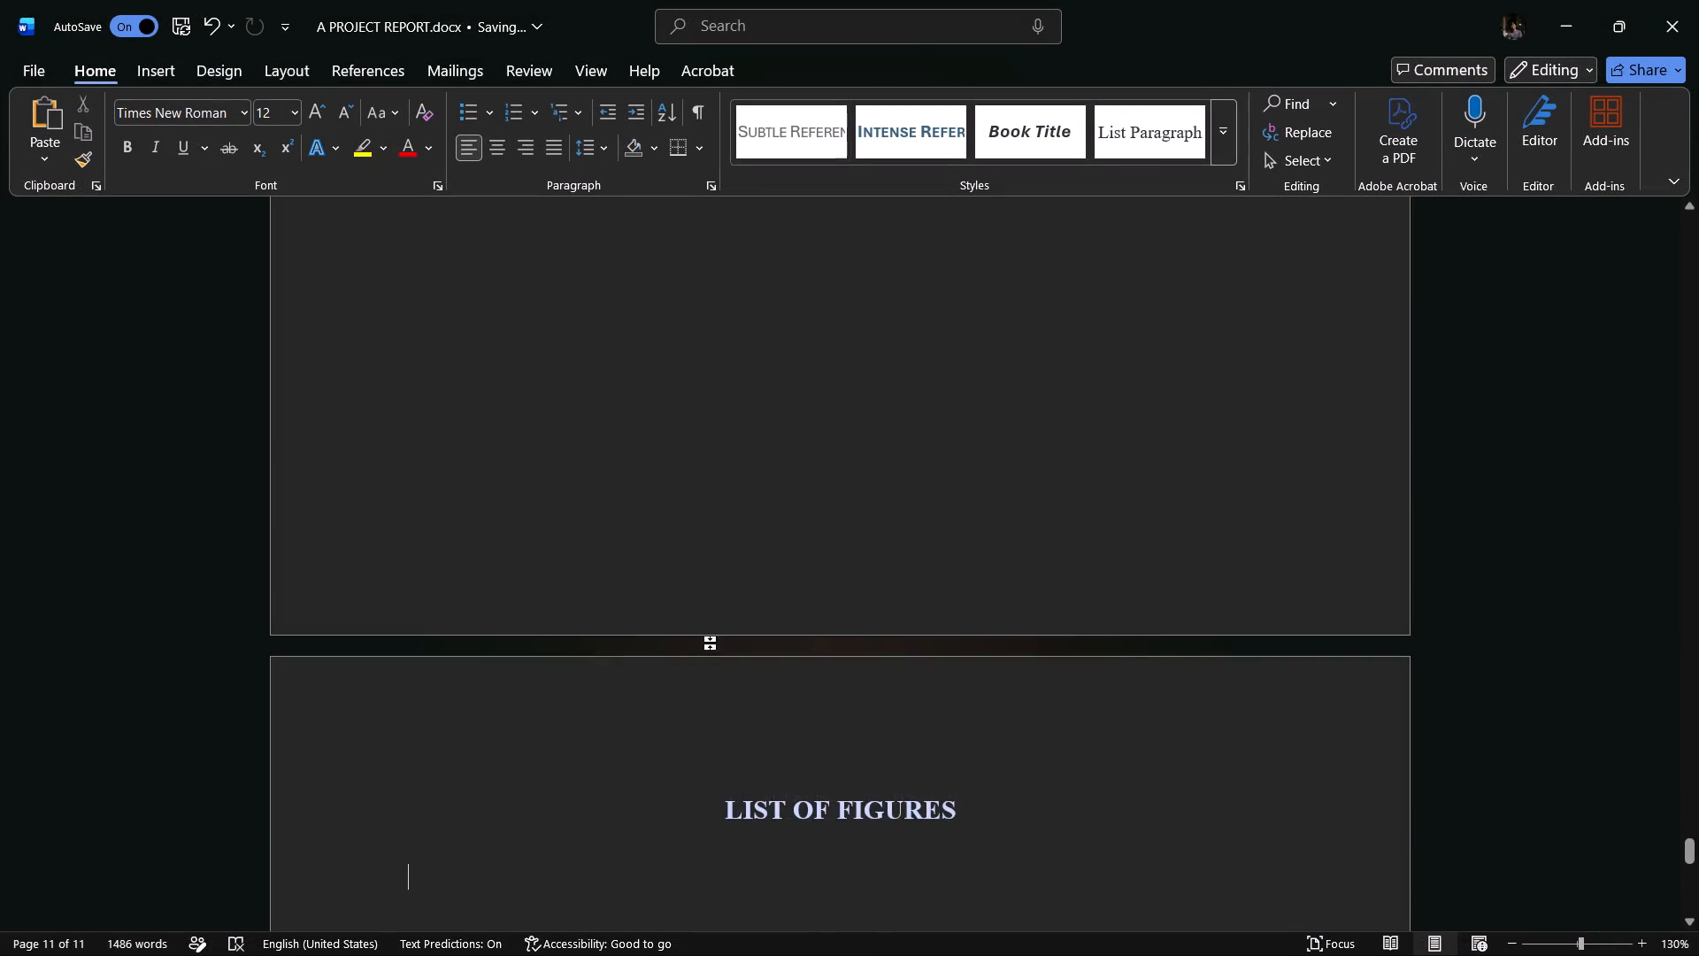
{"action": "scroll", "coordinate": [711, 643], "scroll_direction": "down", "scroll_amount": 5}
{"action": "key", "text": "ctrl+v"}
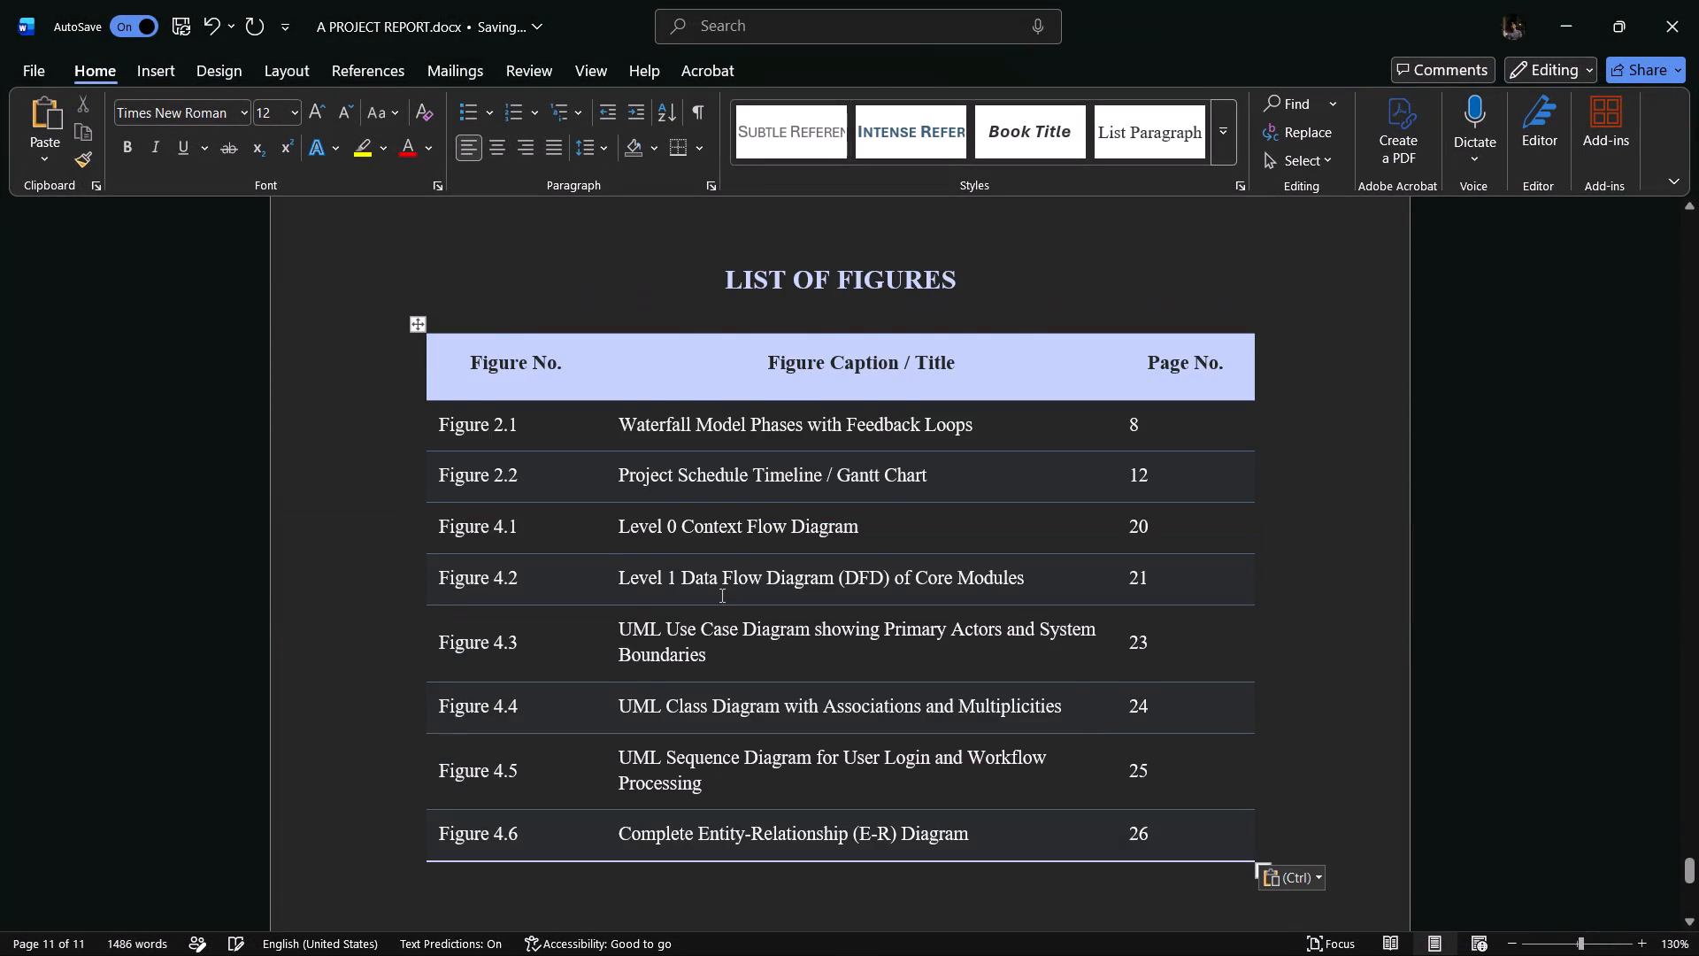
Add two blank lines below the figures table and paste the LIST OF TABLES heading copied from SRS_Project_Report_Template.
{"action": "scroll", "coordinate": [720, 595], "scroll_direction": "down", "scroll_amount": 4}
{"action": "key", "text": "Return"}
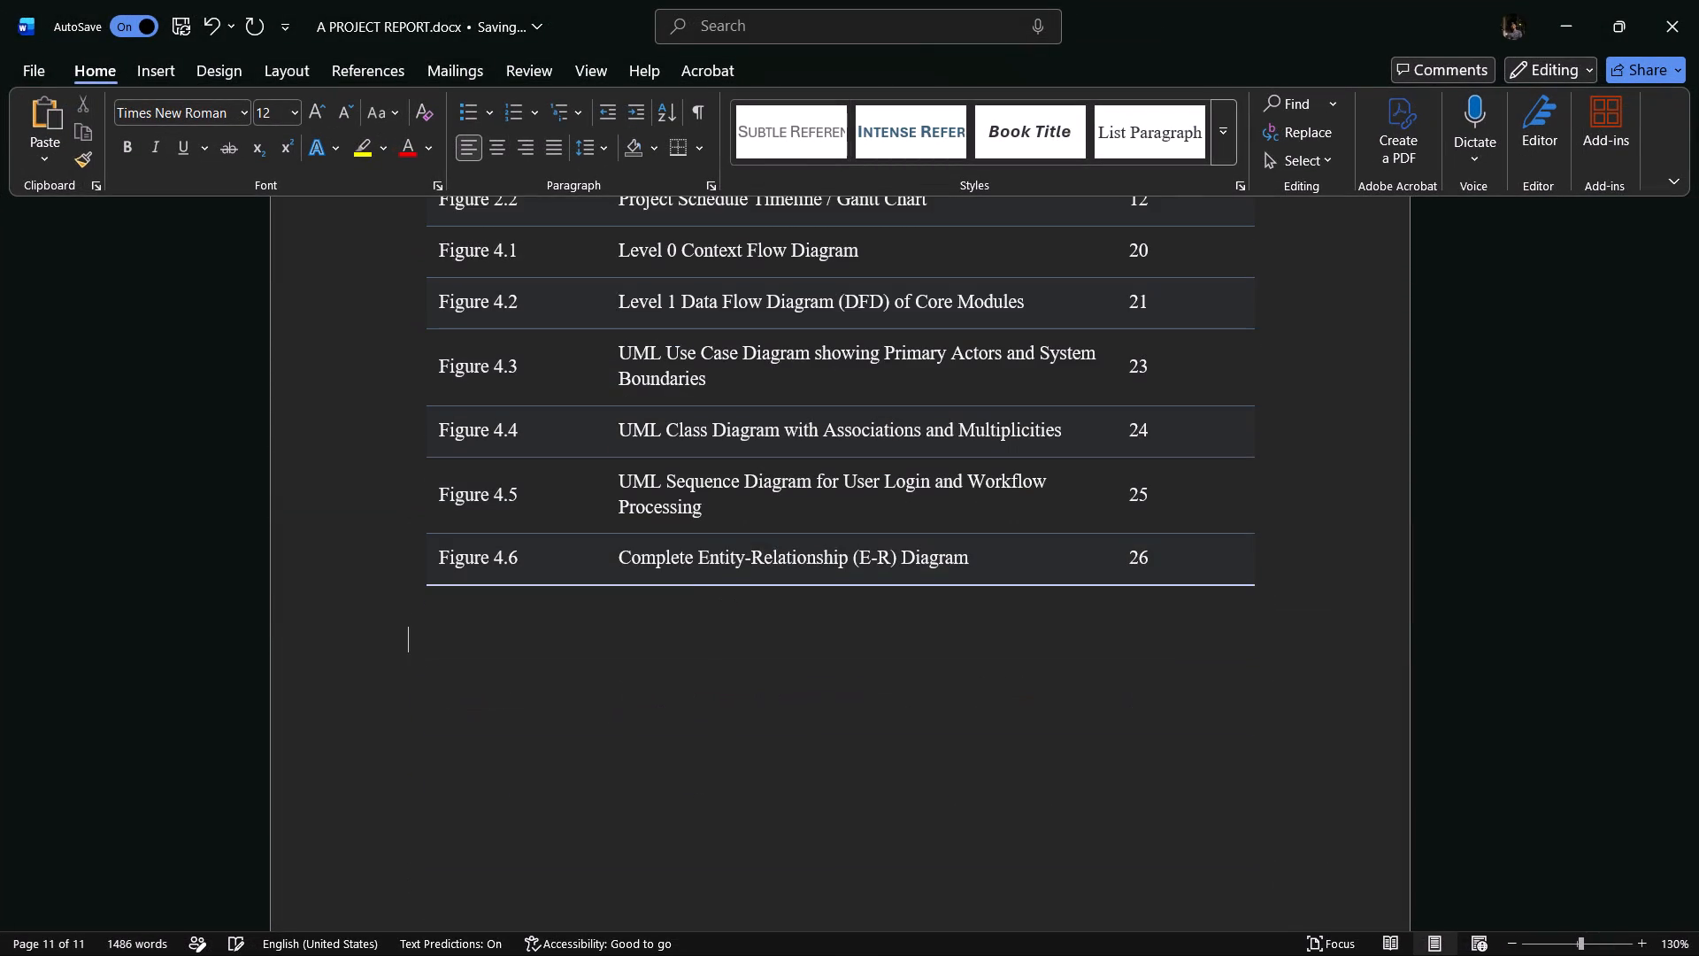
{"action": "key", "text": "Return"}
{"action": "key", "text": "alt+Tab"}
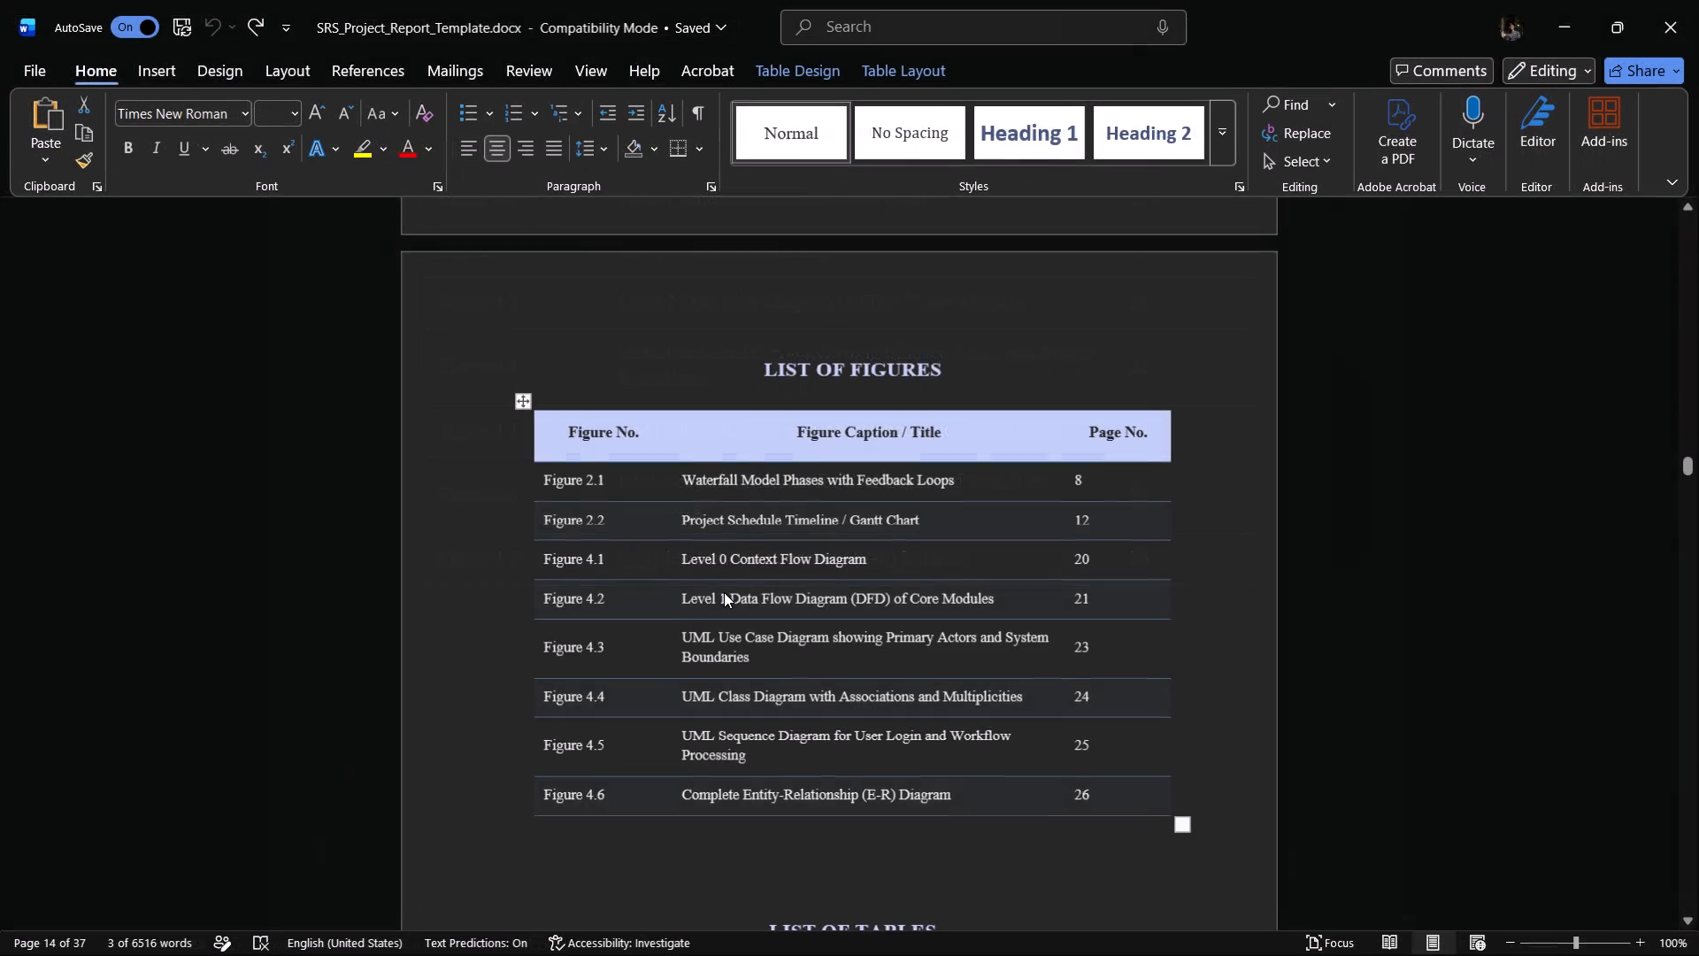
{"action": "scroll", "coordinate": [711, 696], "scroll_direction": "down", "scroll_amount": 4}
{"action": "scroll", "coordinate": [770, 891], "scroll_direction": "down", "scroll_amount": 4}
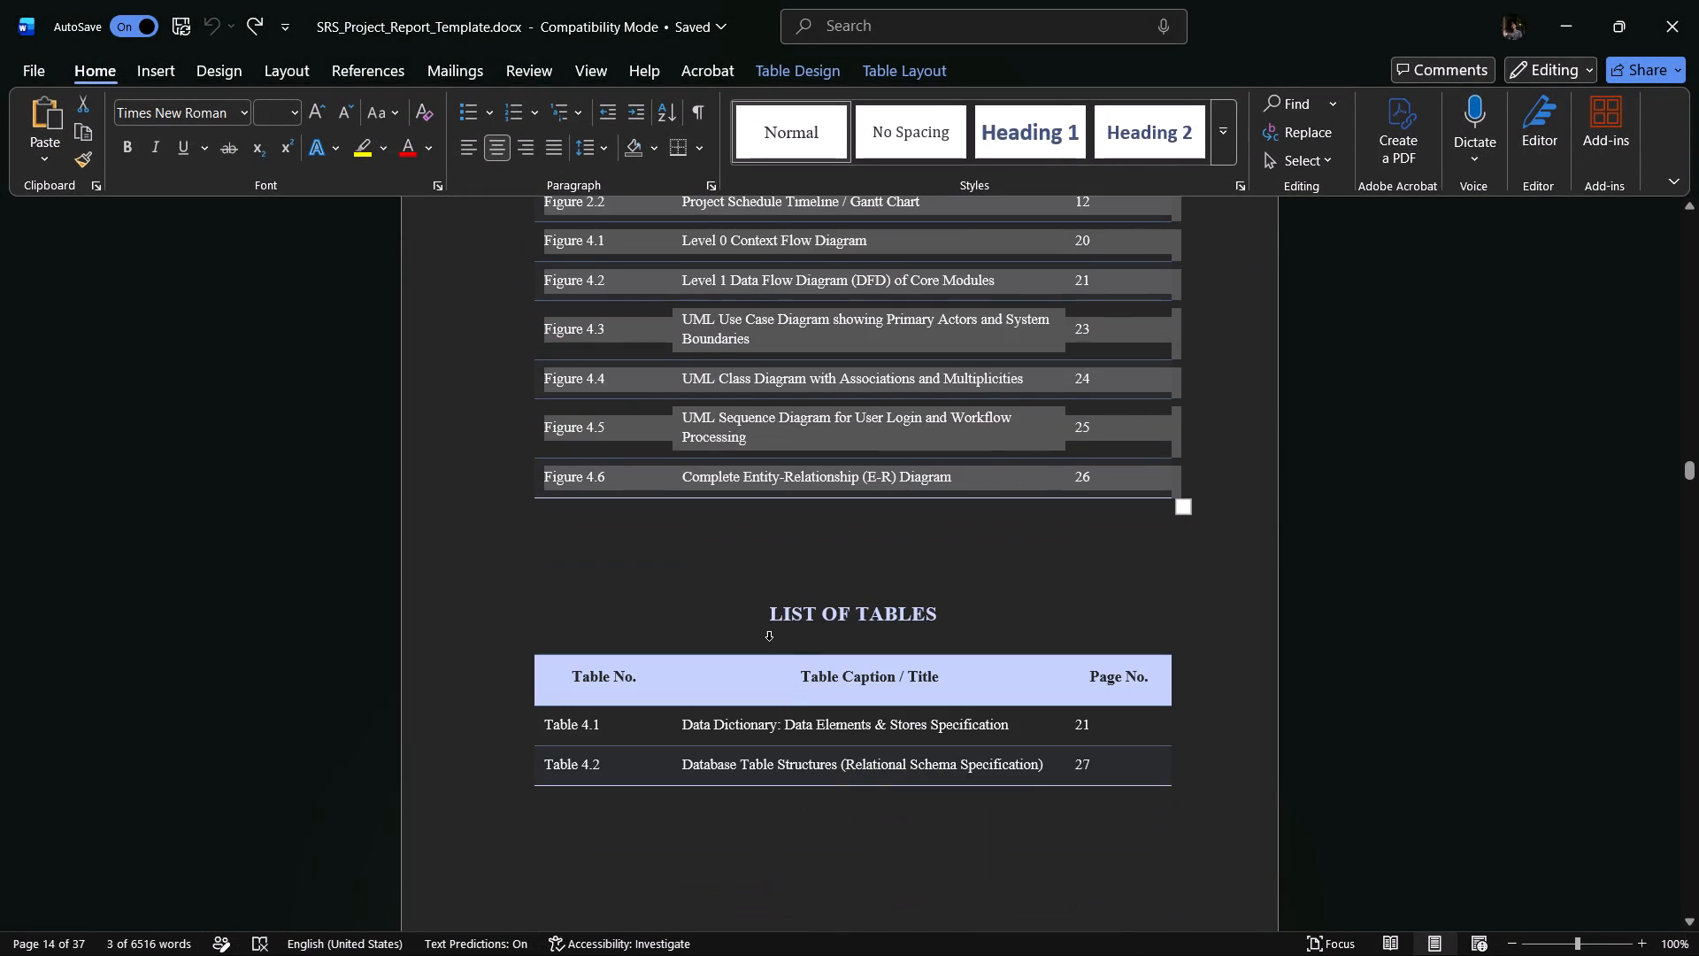
{"action": "left_click", "coordinate": [769, 640]}
{"action": "left_click_drag", "start_coordinate": [757, 633], "coordinate": [934, 602]}
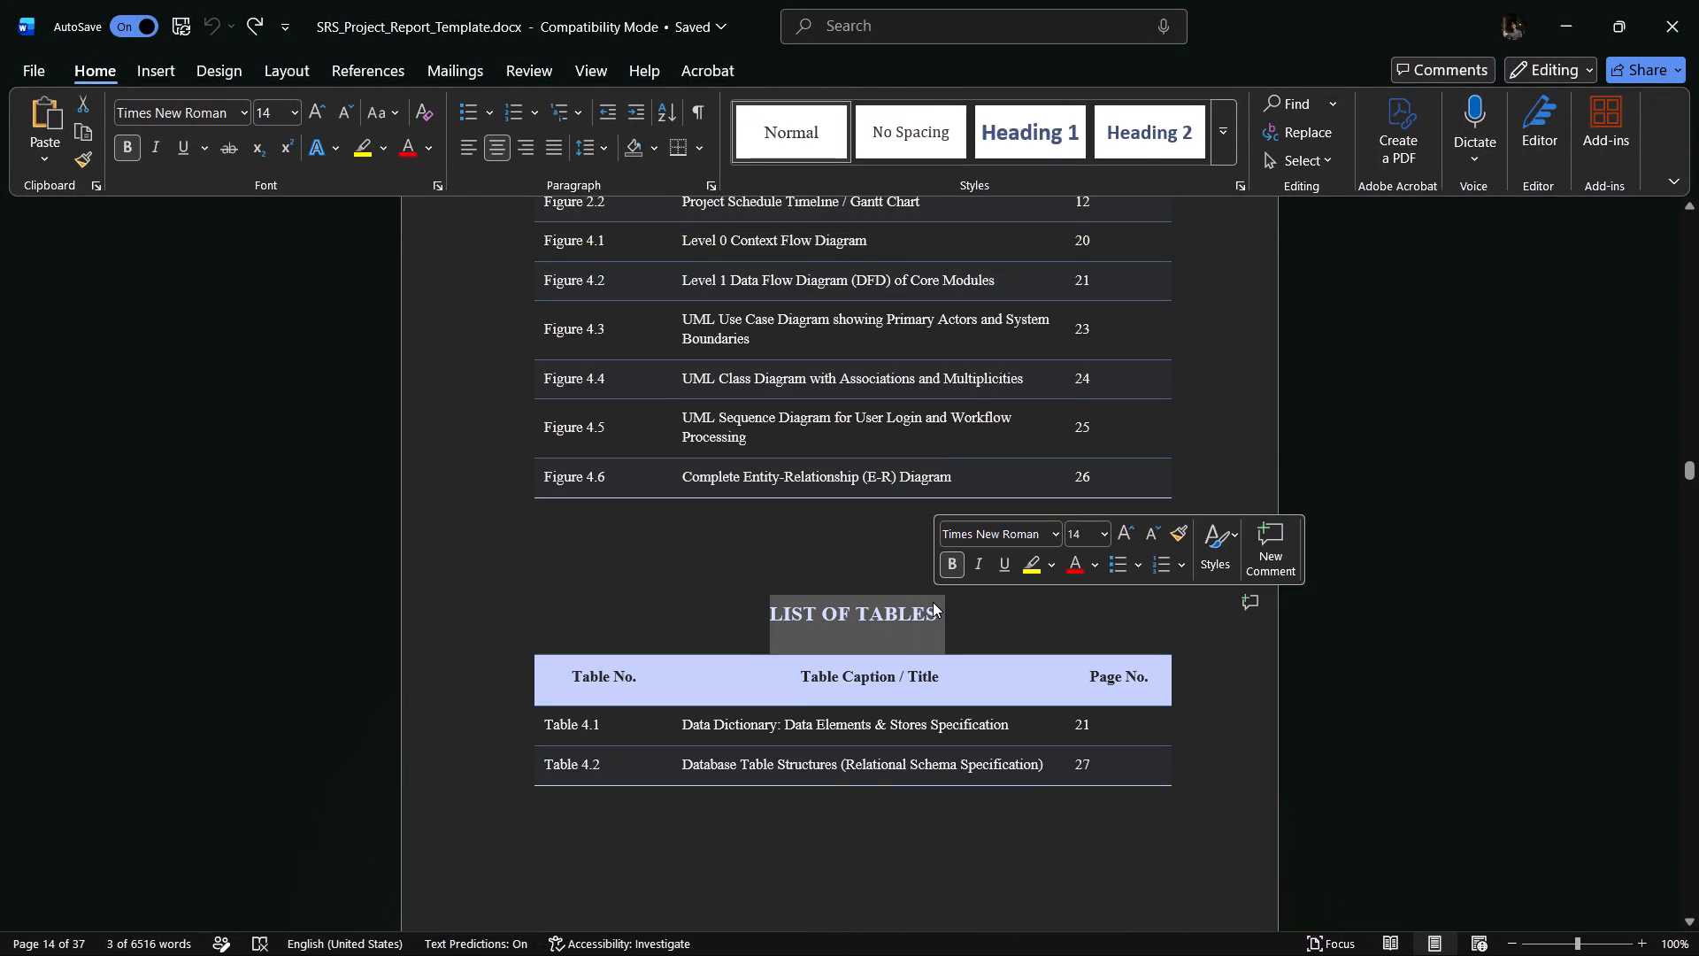
{"action": "key", "text": "ctrl+c"}
{"action": "key", "text": "alt+Tab"}
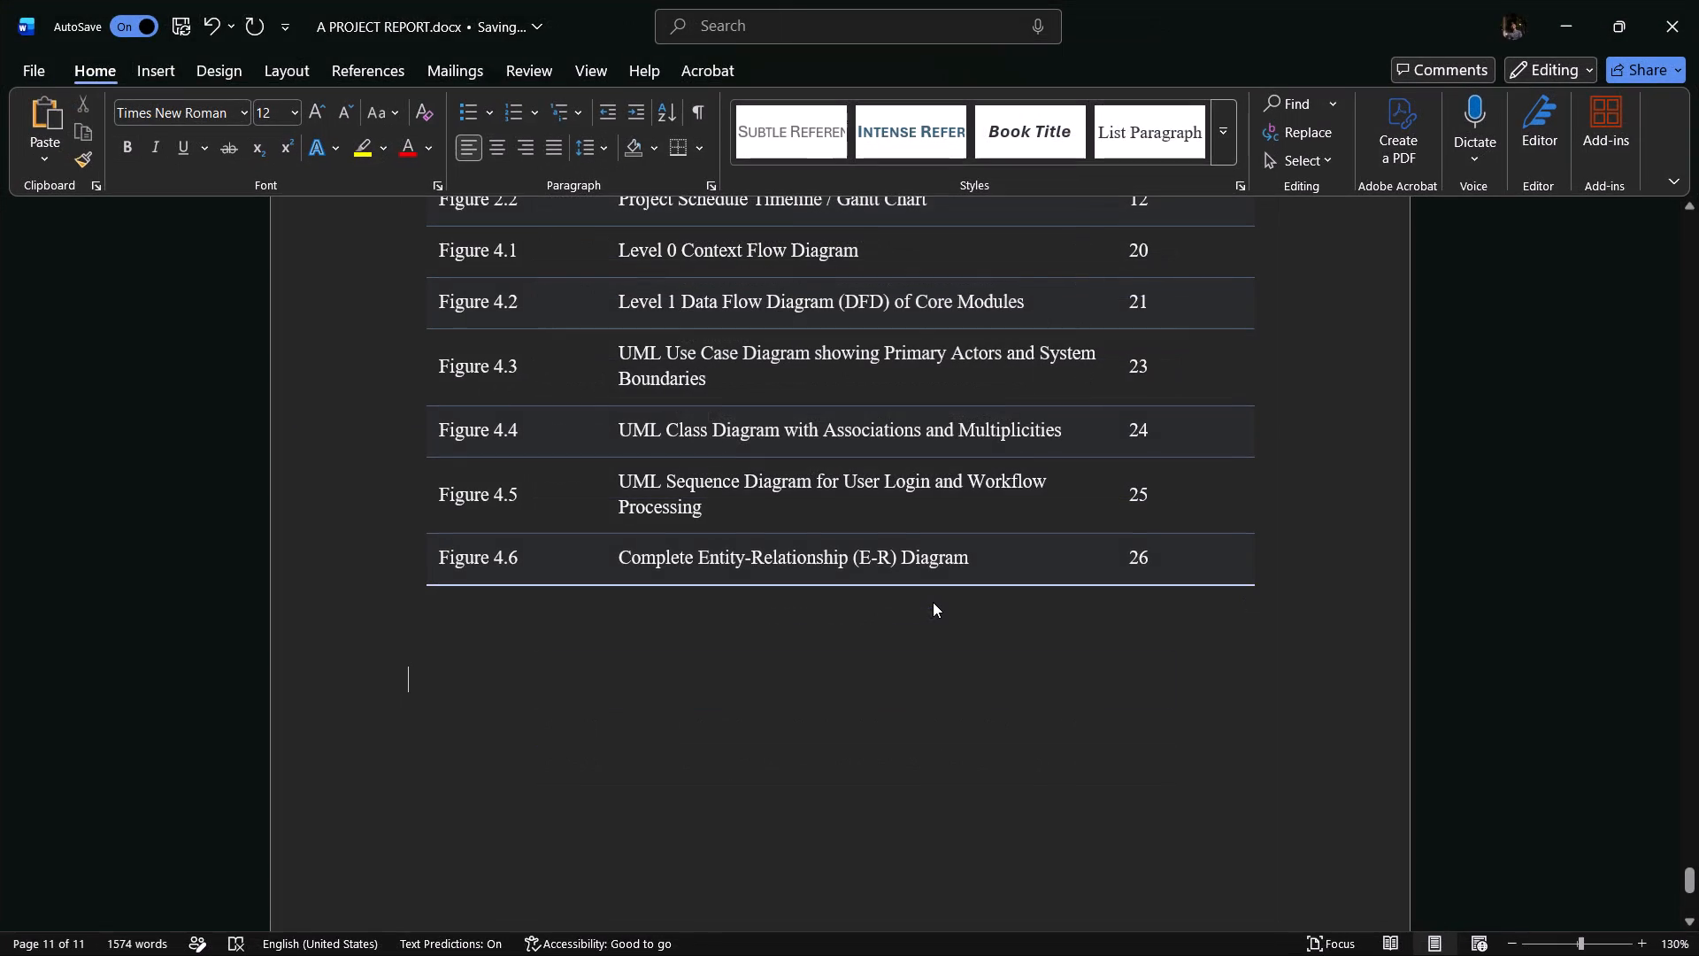
{"action": "key", "text": "ctrl+v"}
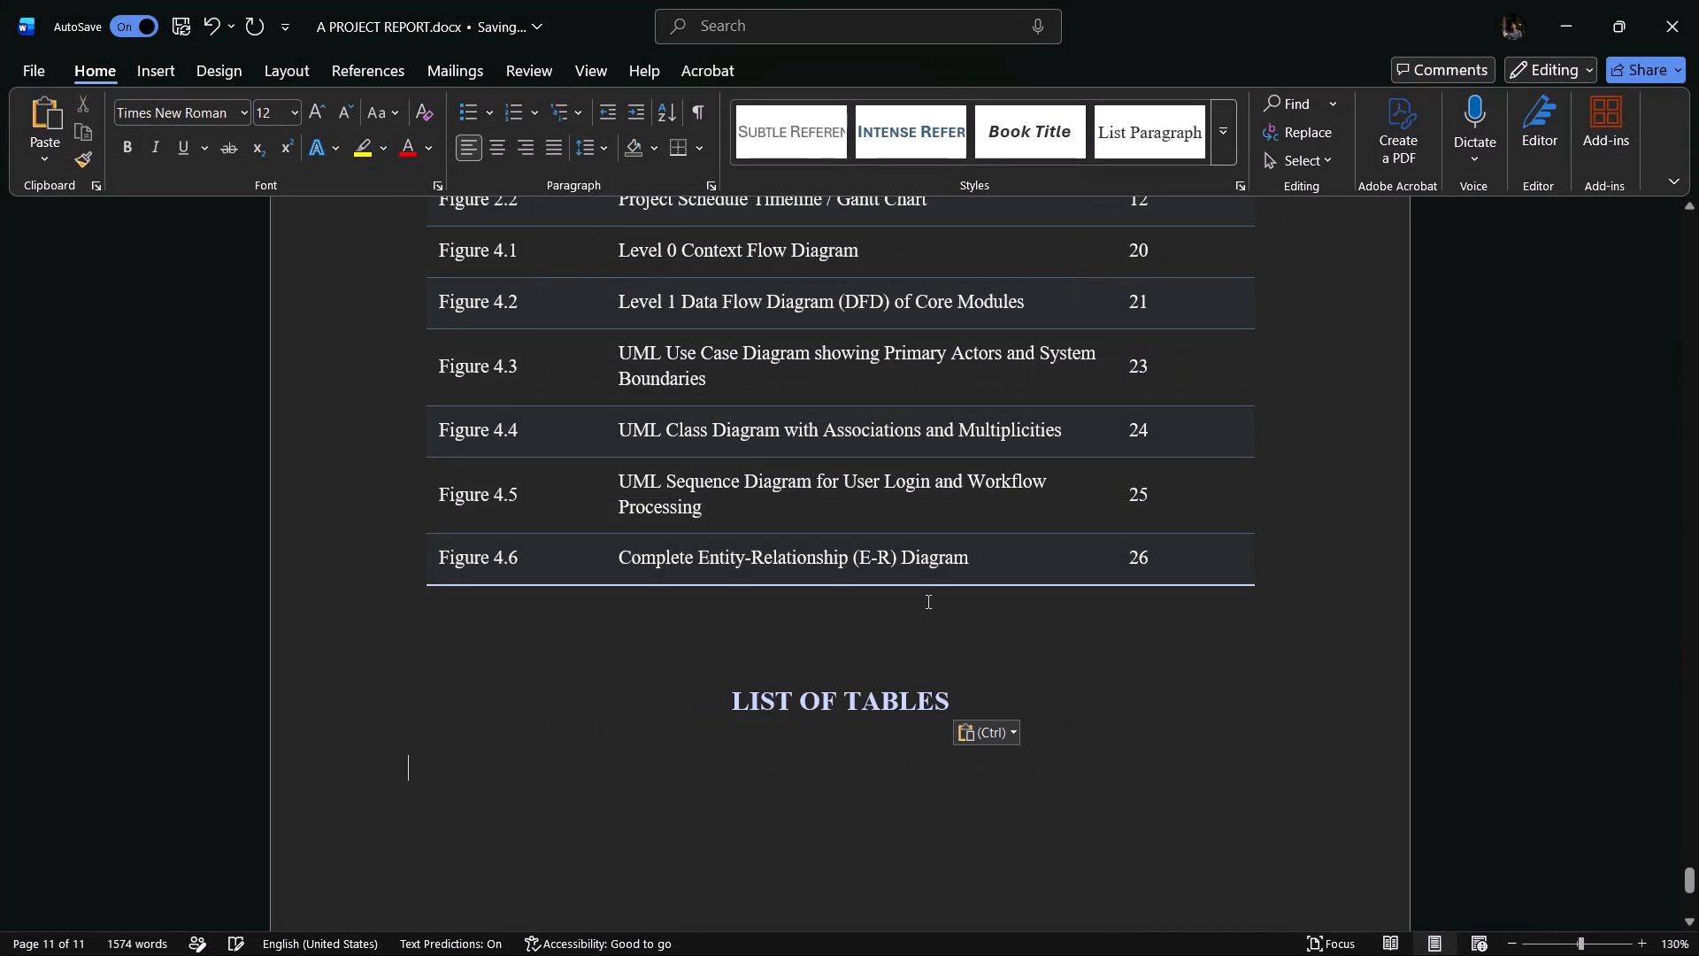
Copy the List of Tables table from SRS_Project_Report_Template and paste it under the LIST OF TABLES heading in A PROJECT REPORT.
{"action": "key", "text": "alt+Tab"}
{"action": "scroll", "coordinate": [933, 630], "scroll_direction": "down", "scroll_amount": 3}
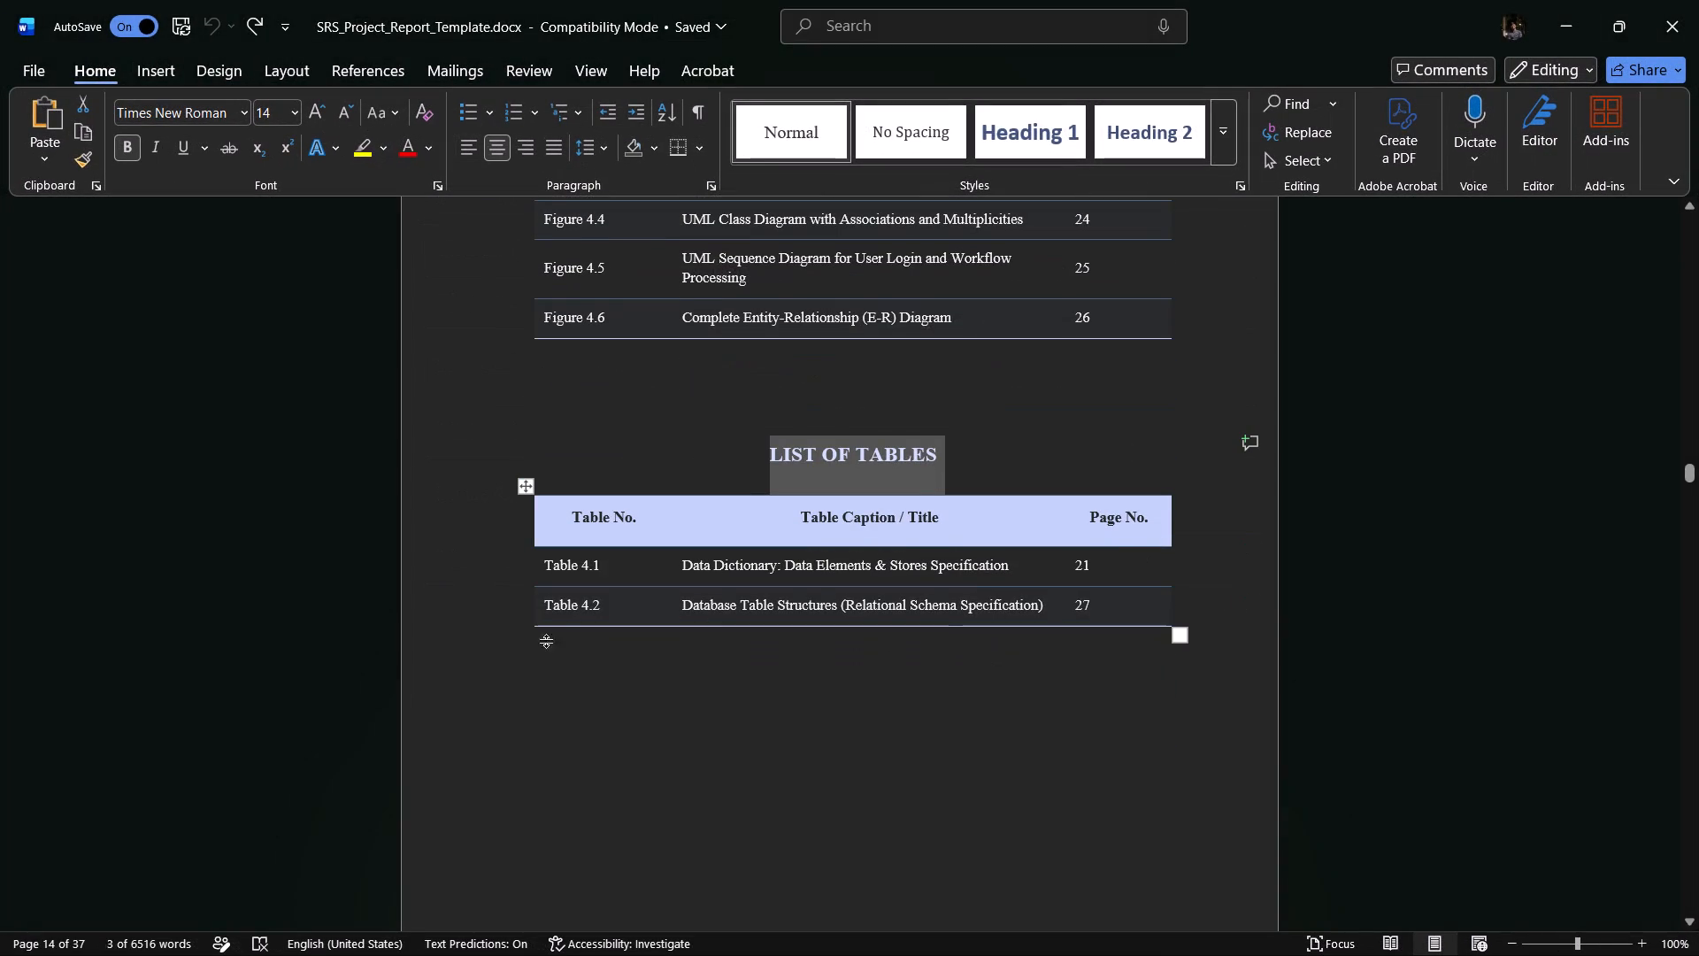
{"action": "left_click", "coordinate": [523, 486]}
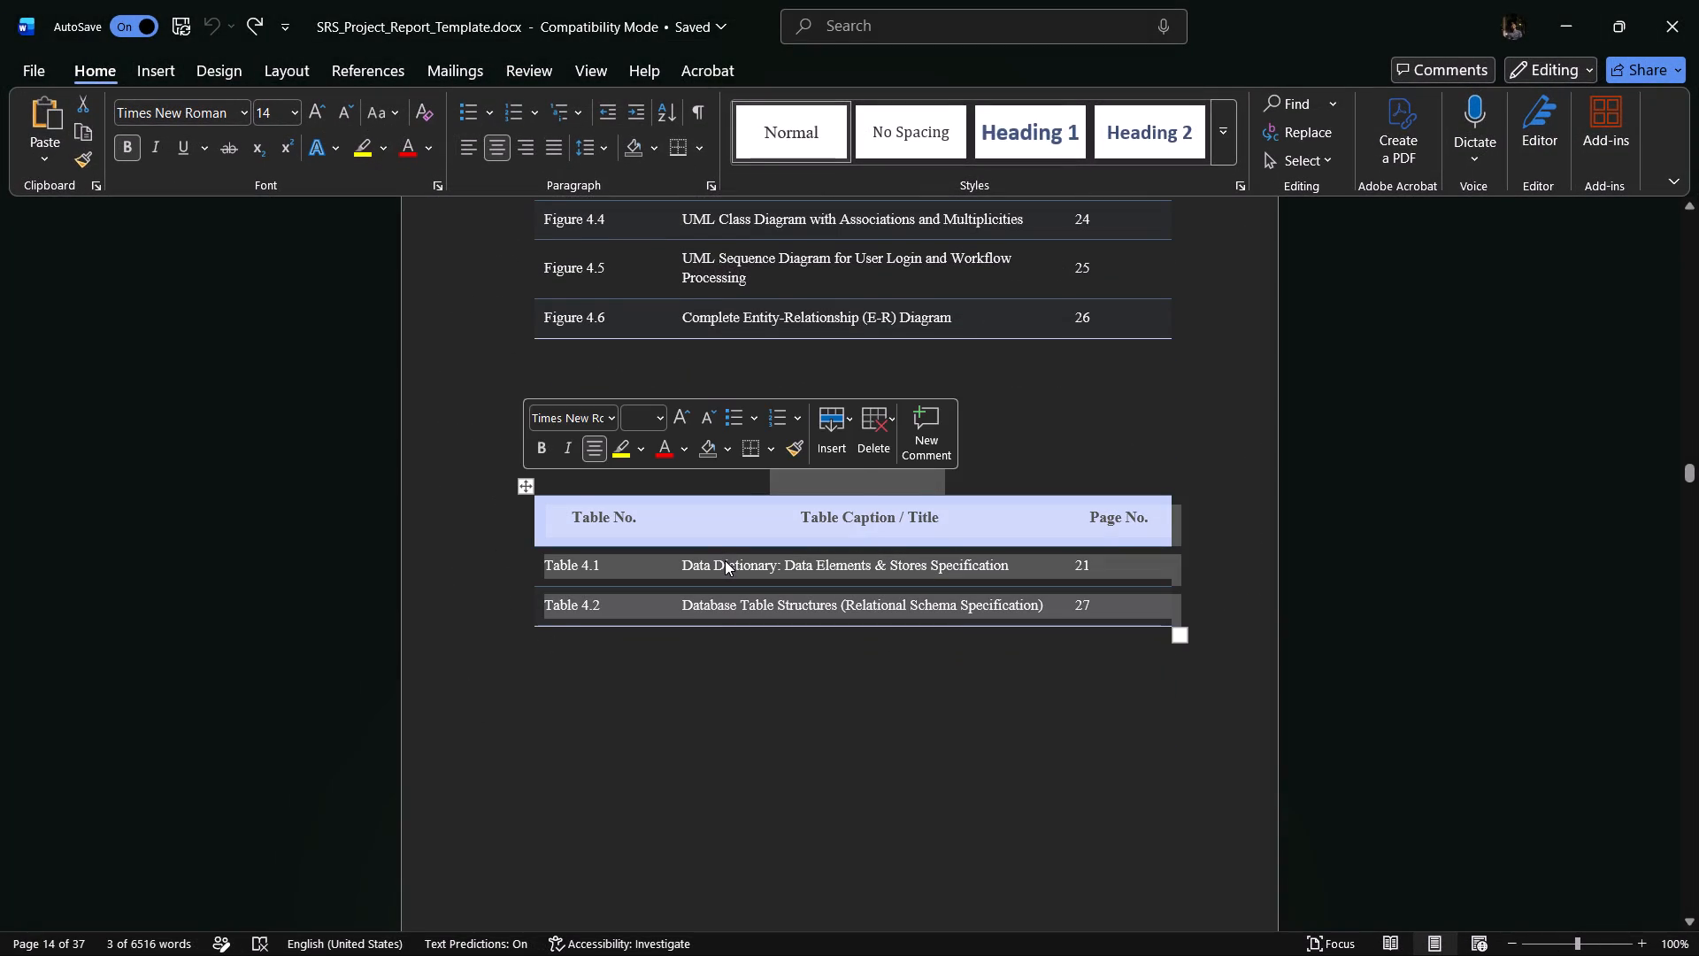
{"action": "key", "text": "ctrl+c"}
{"action": "key", "text": "alt+Tab"}
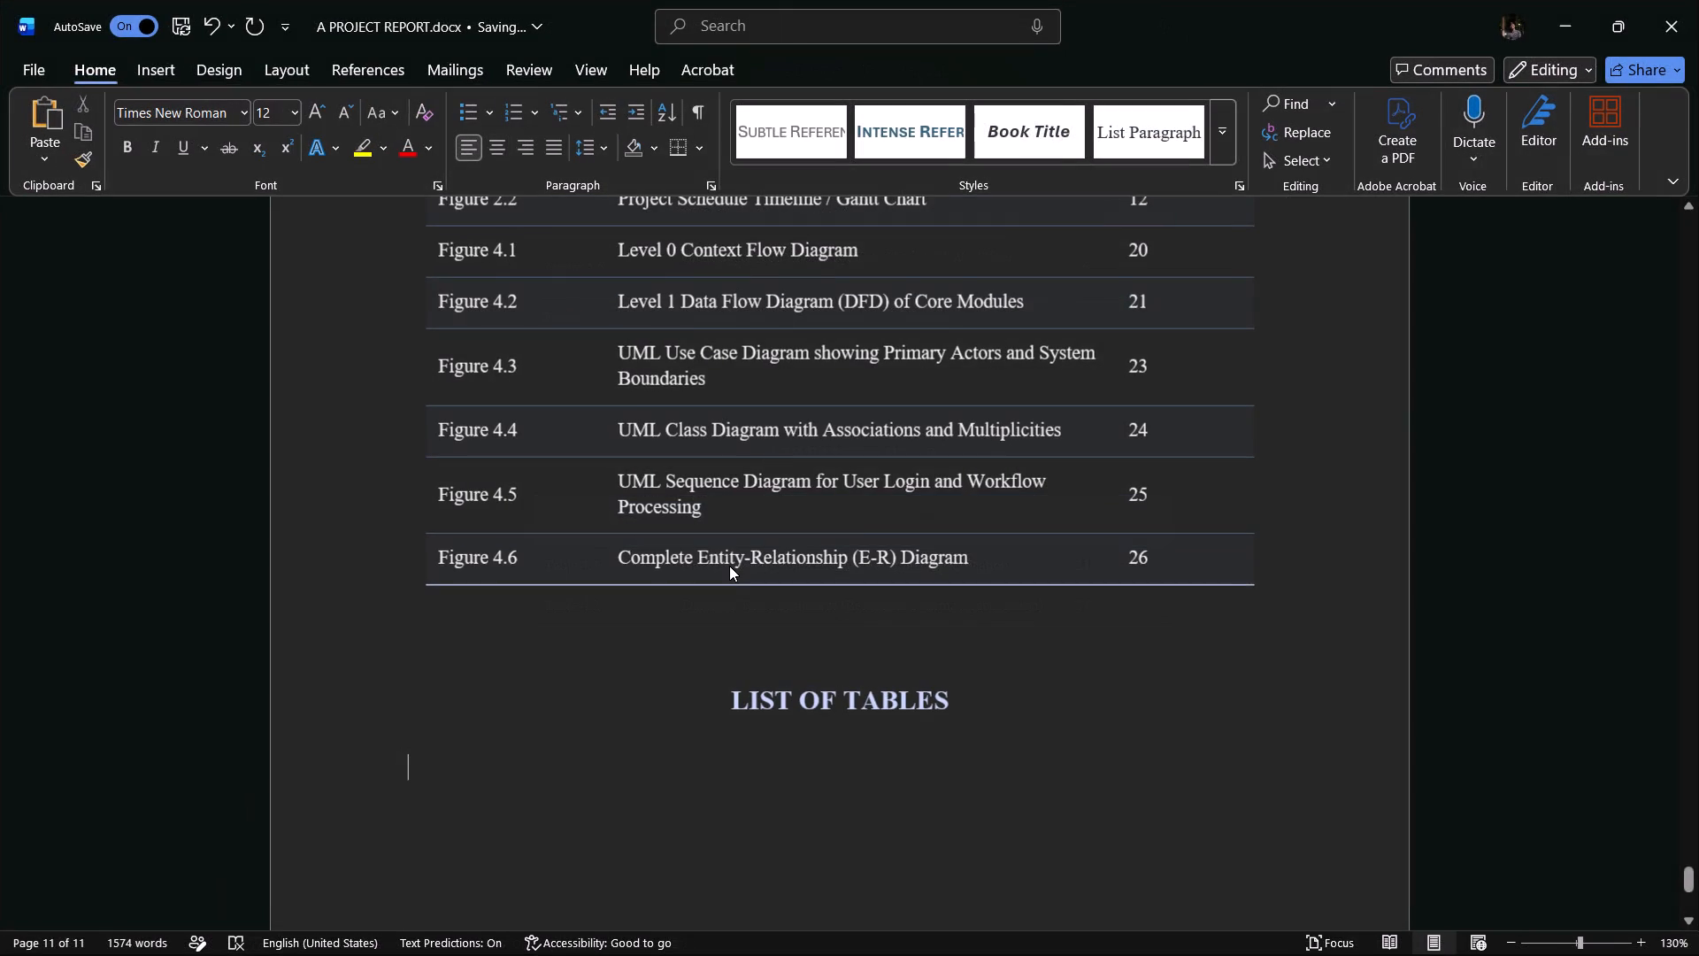
{"action": "key", "text": "ctrl+v"}
{"action": "scroll", "coordinate": [747, 577], "scroll_direction": "down", "scroll_amount": 5}
{"action": "scroll", "coordinate": [750, 582], "scroll_direction": "up", "scroll_amount": 3}
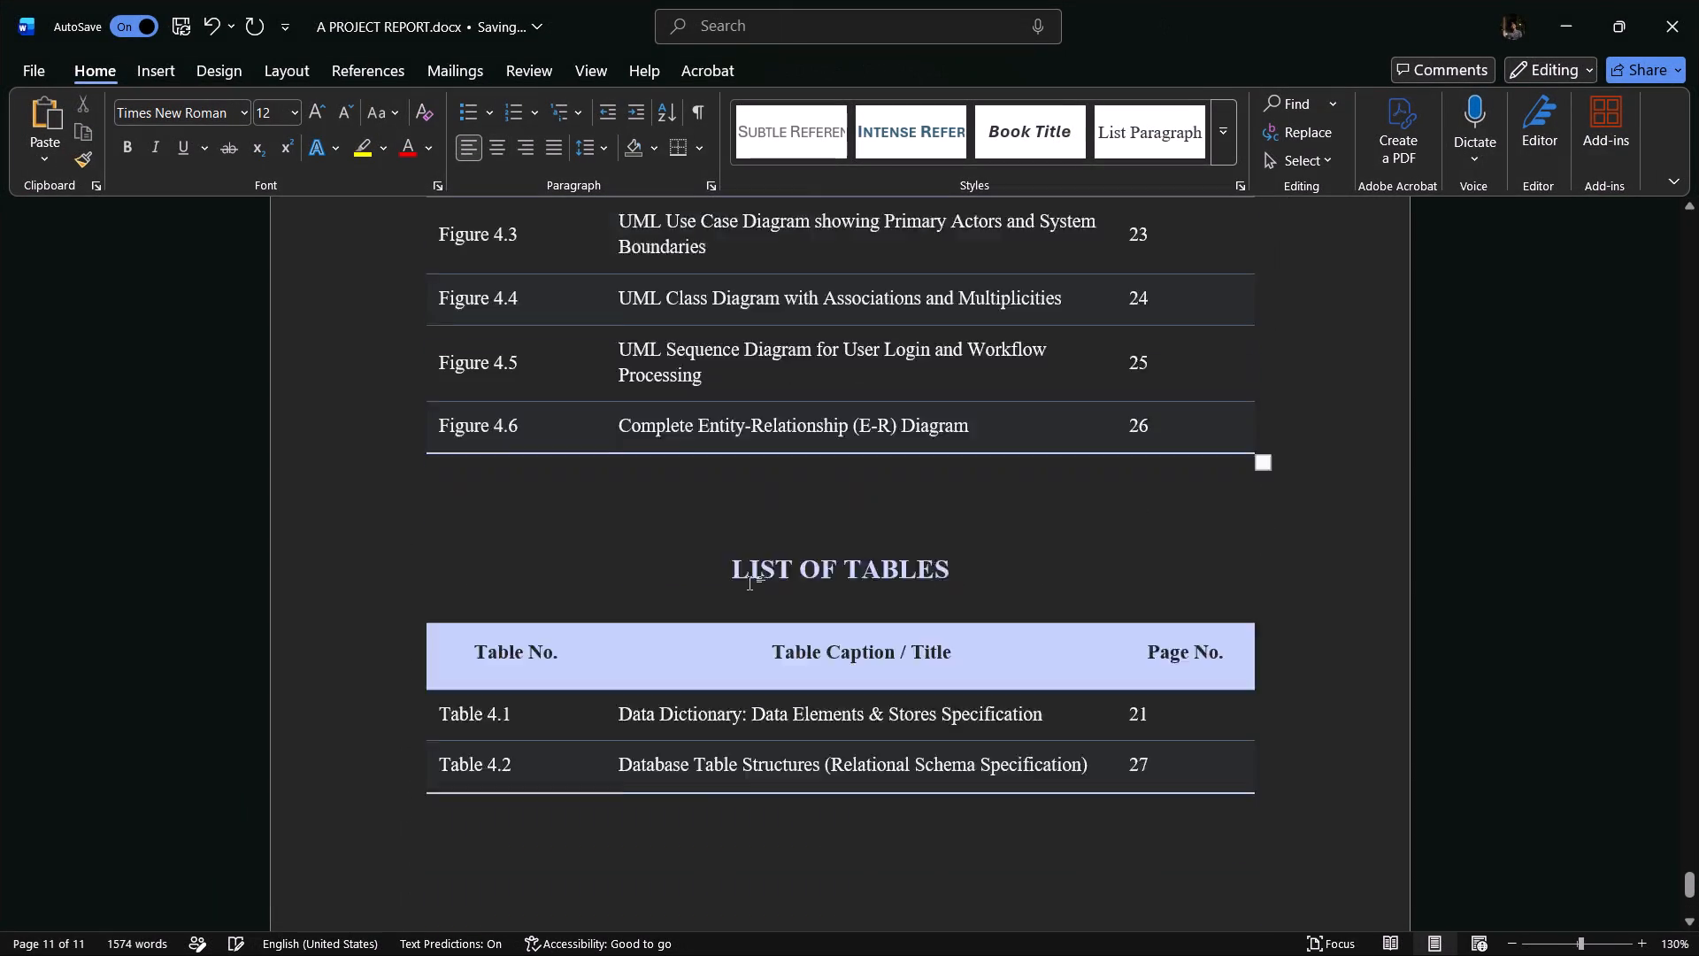
{"action": "scroll", "coordinate": [750, 582], "scroll_direction": "up", "scroll_amount": 10}
{"action": "scroll", "coordinate": [754, 584], "scroll_direction": "down", "scroll_amount": 2}
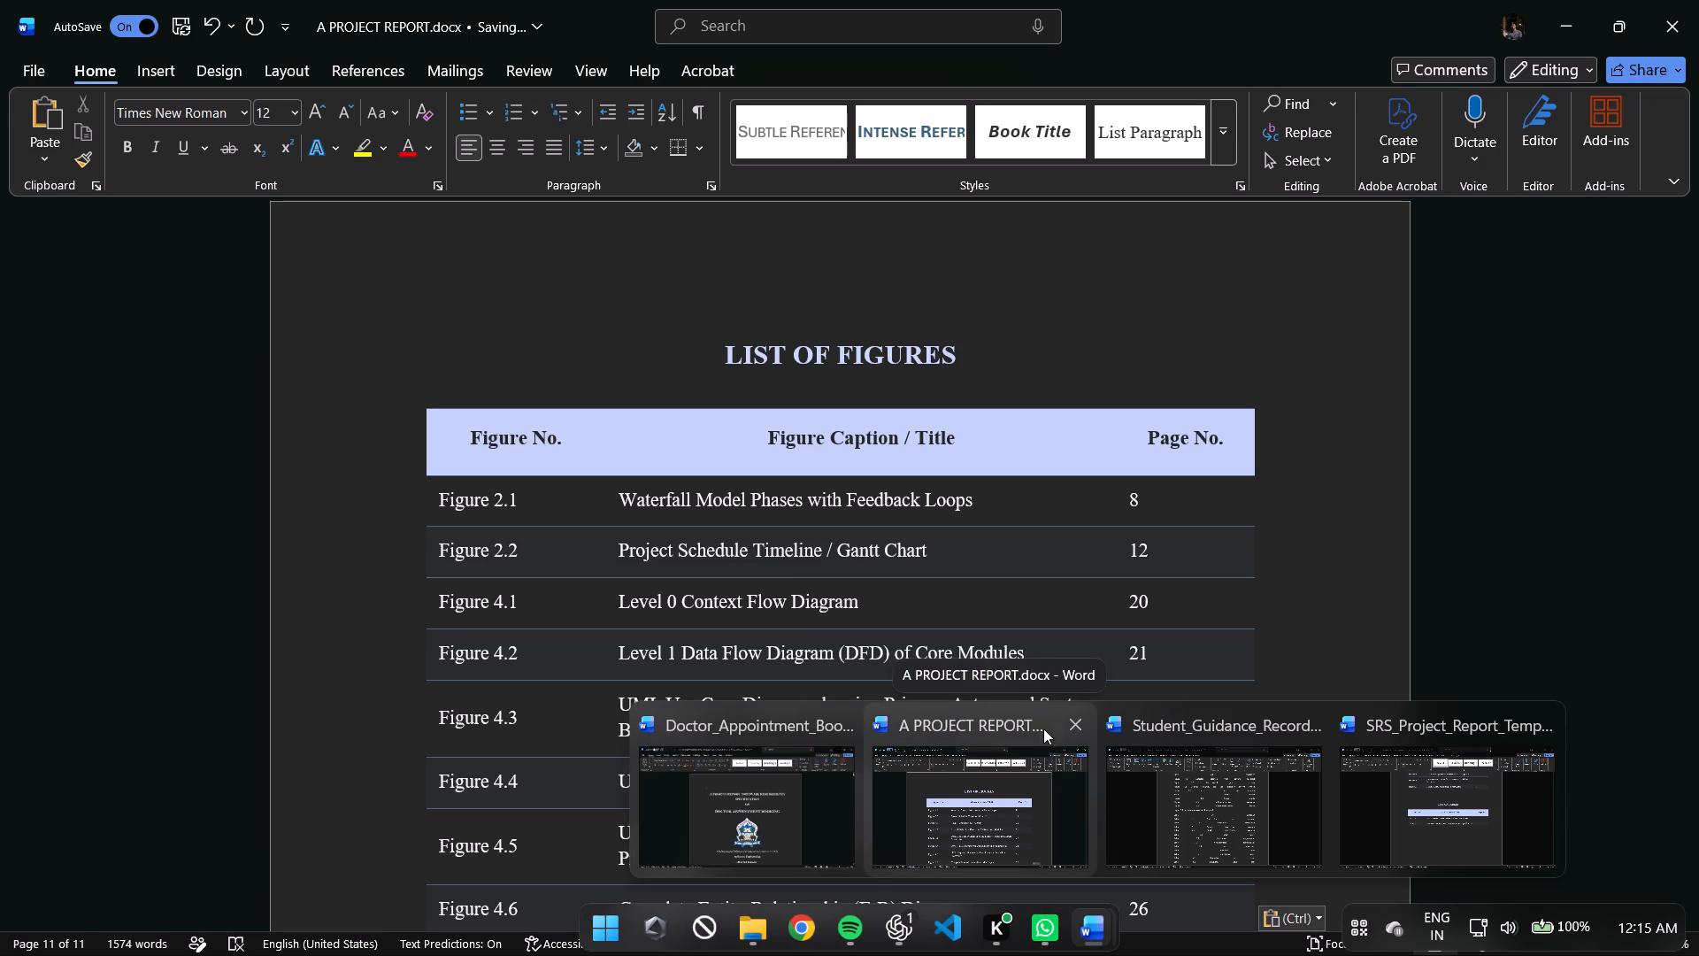
{"action": "left_click", "coordinate": [1343, 461]}
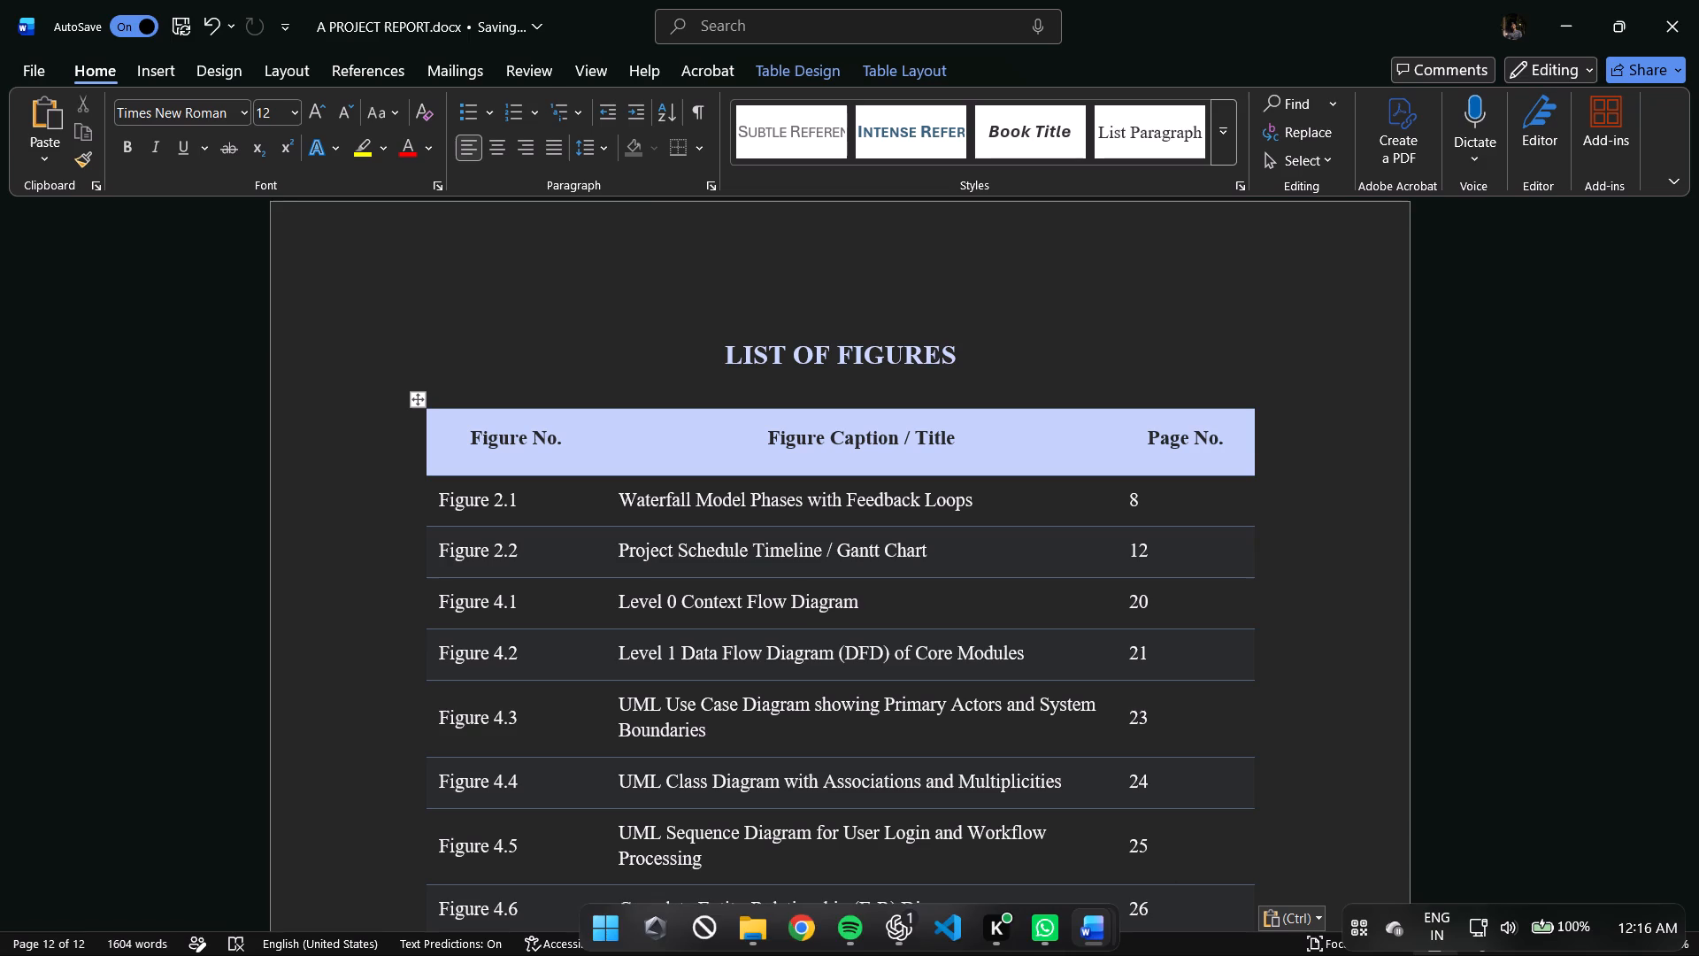
Compare the figure entries in Student_Guidance_Record_SRS_Report with the LIST OF FIGURES table in A PROJECT REPORT.
{"action": "left_click", "coordinate": [1084, 919]}
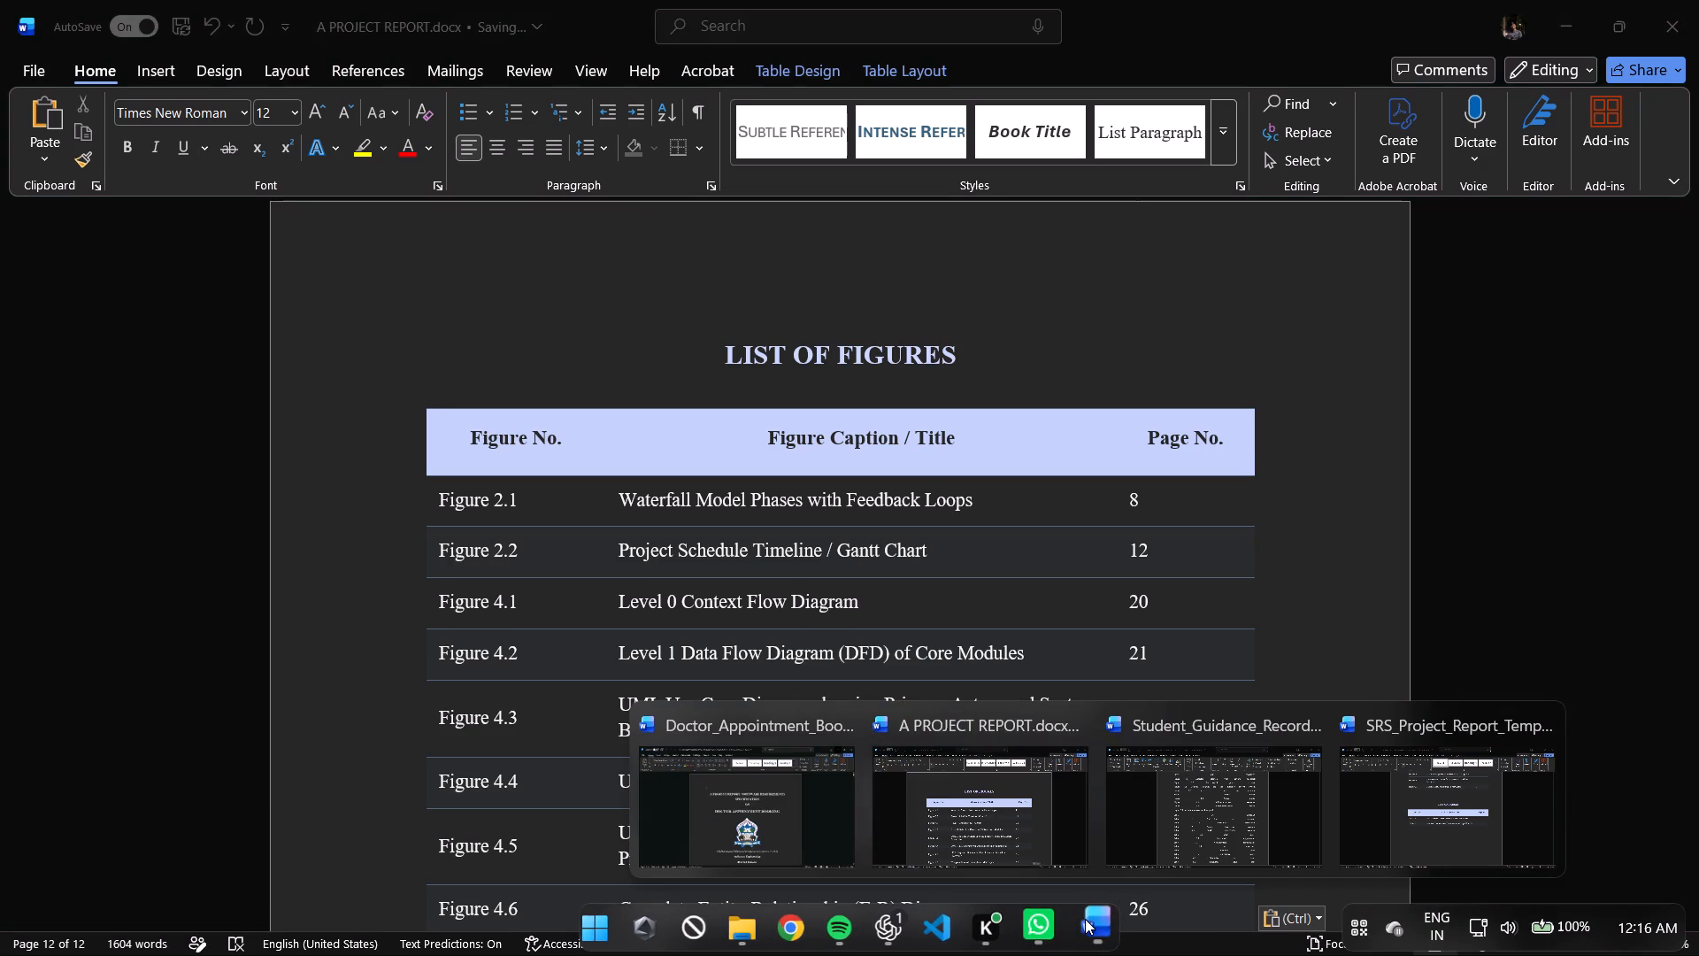
{"action": "left_click", "coordinate": [1219, 819]}
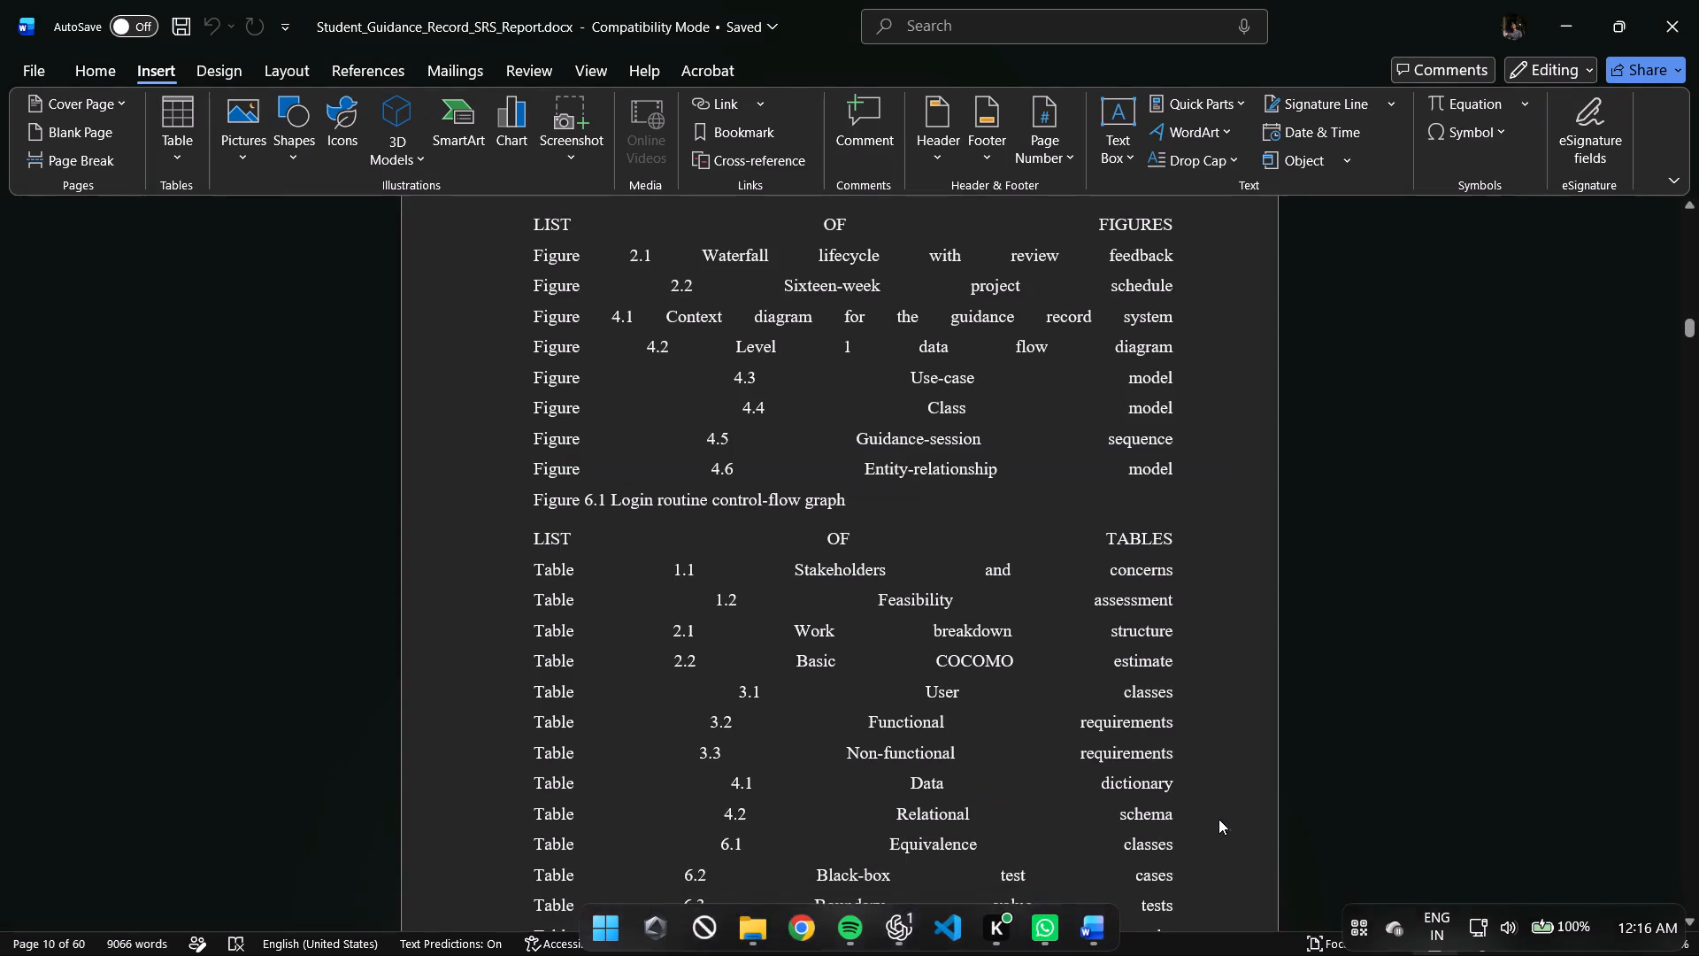
{"action": "scroll", "coordinate": [633, 491], "scroll_direction": "up", "scroll_amount": 2}
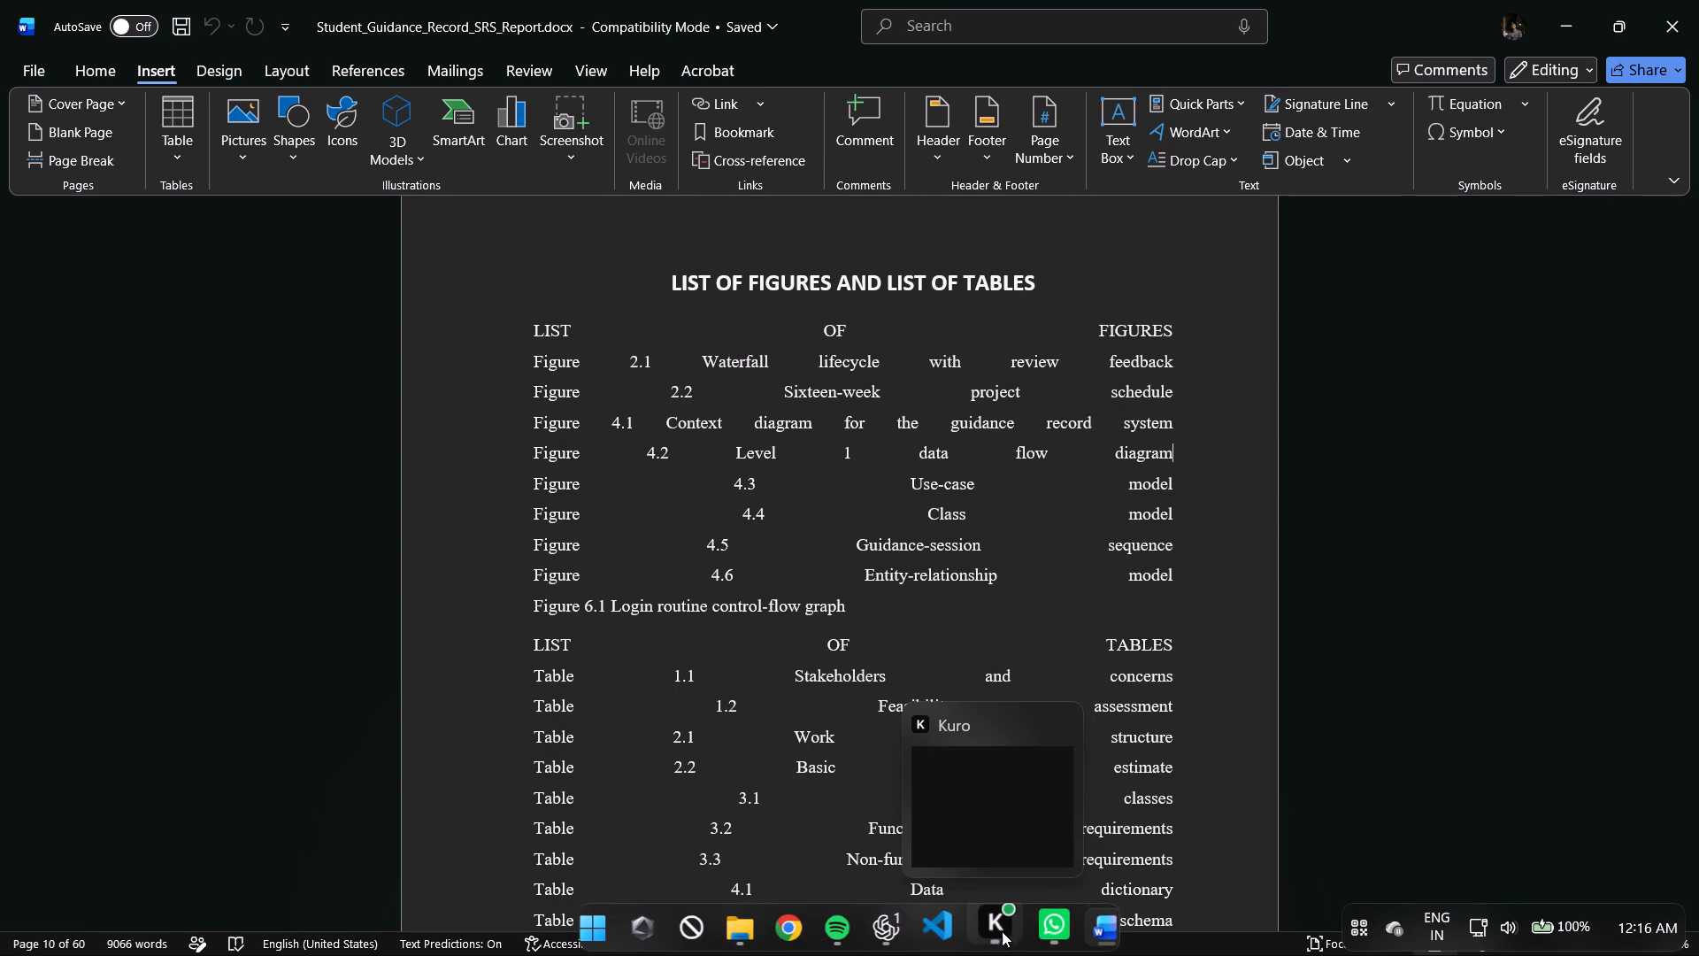
{"action": "left_click", "coordinate": [1086, 931]}
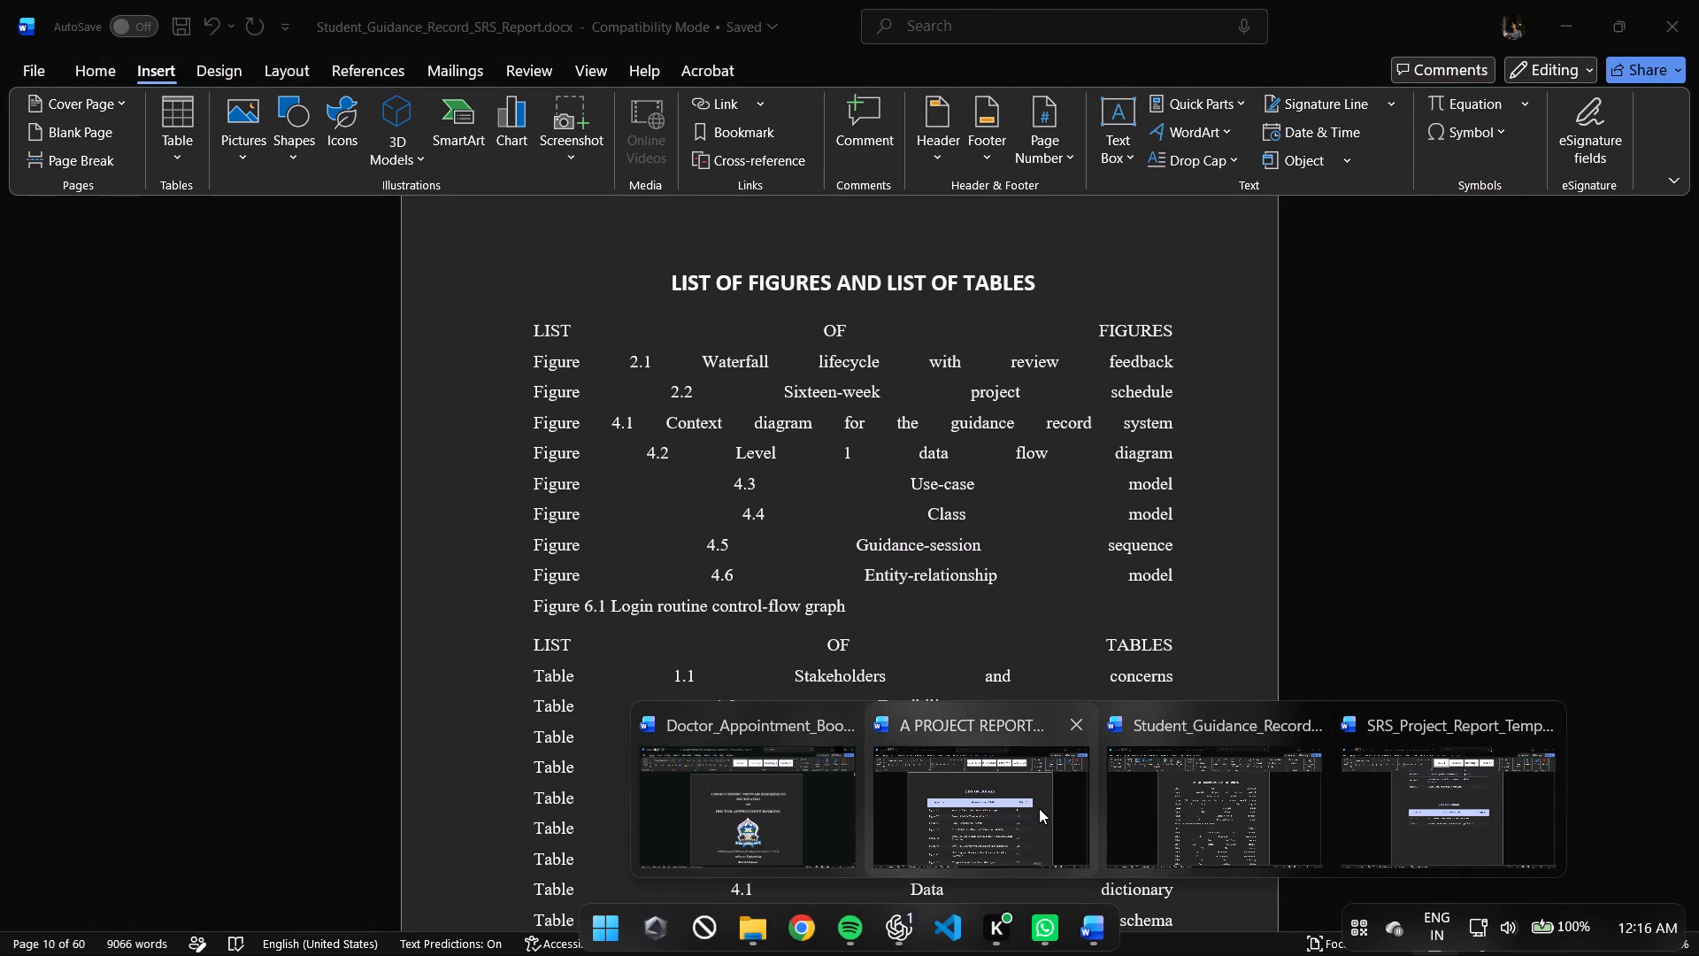
{"action": "left_click", "coordinate": [1039, 808]}
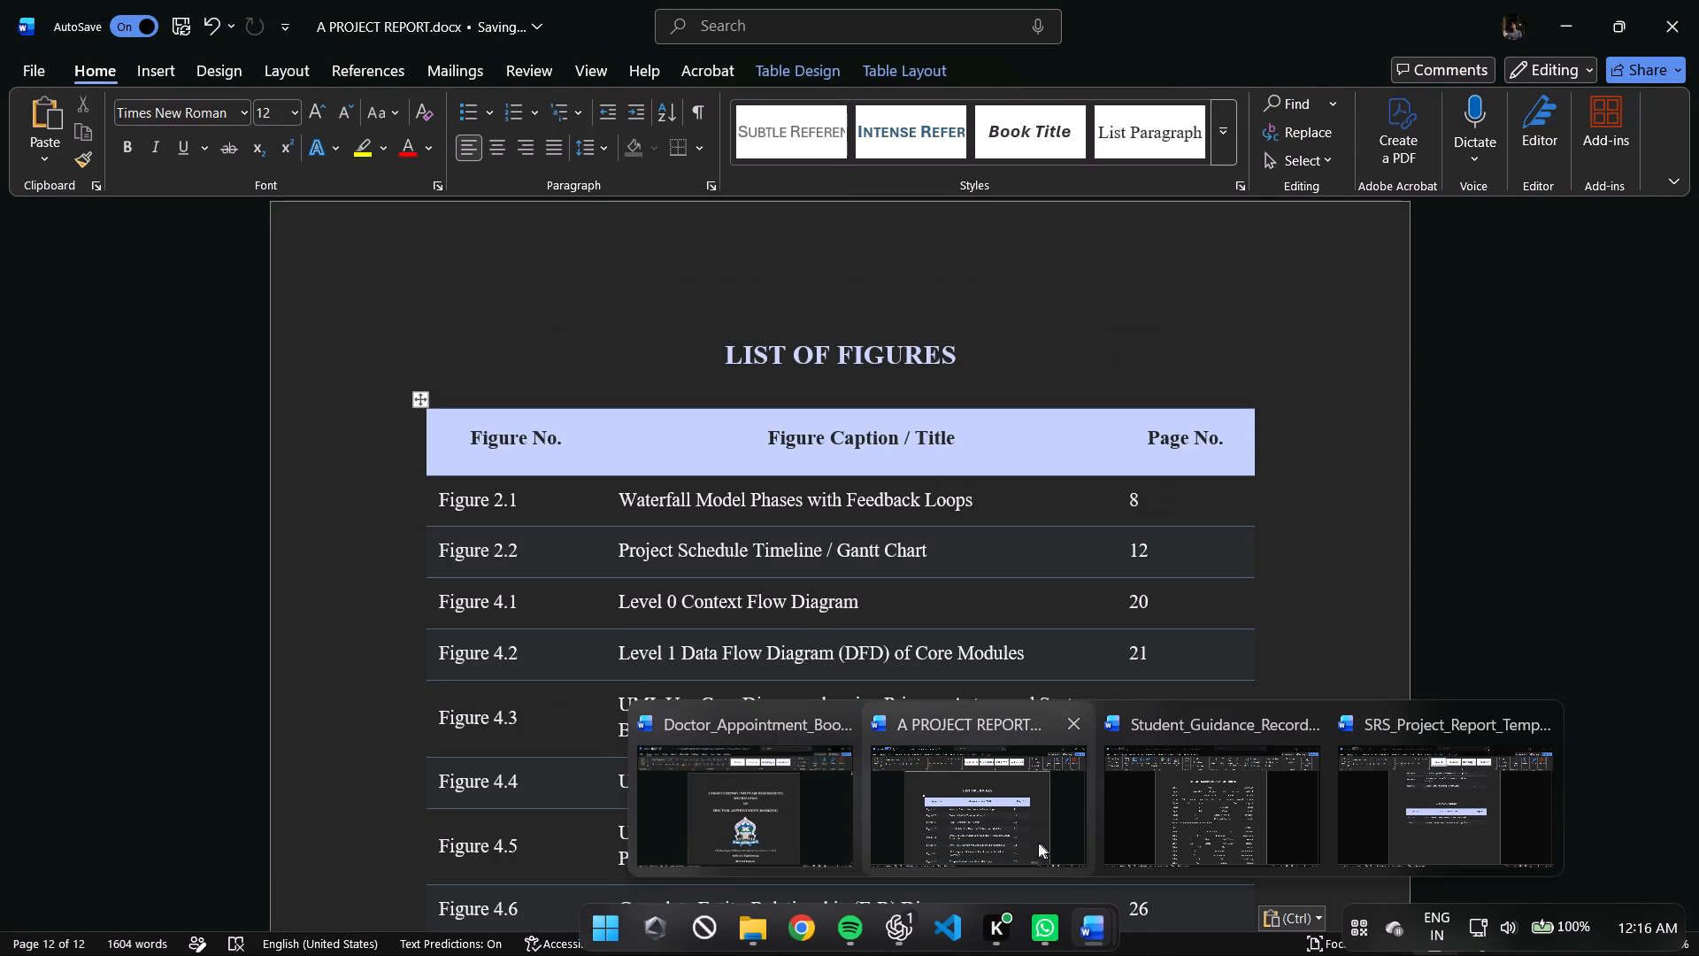
{"action": "left_click", "coordinate": [1188, 798]}
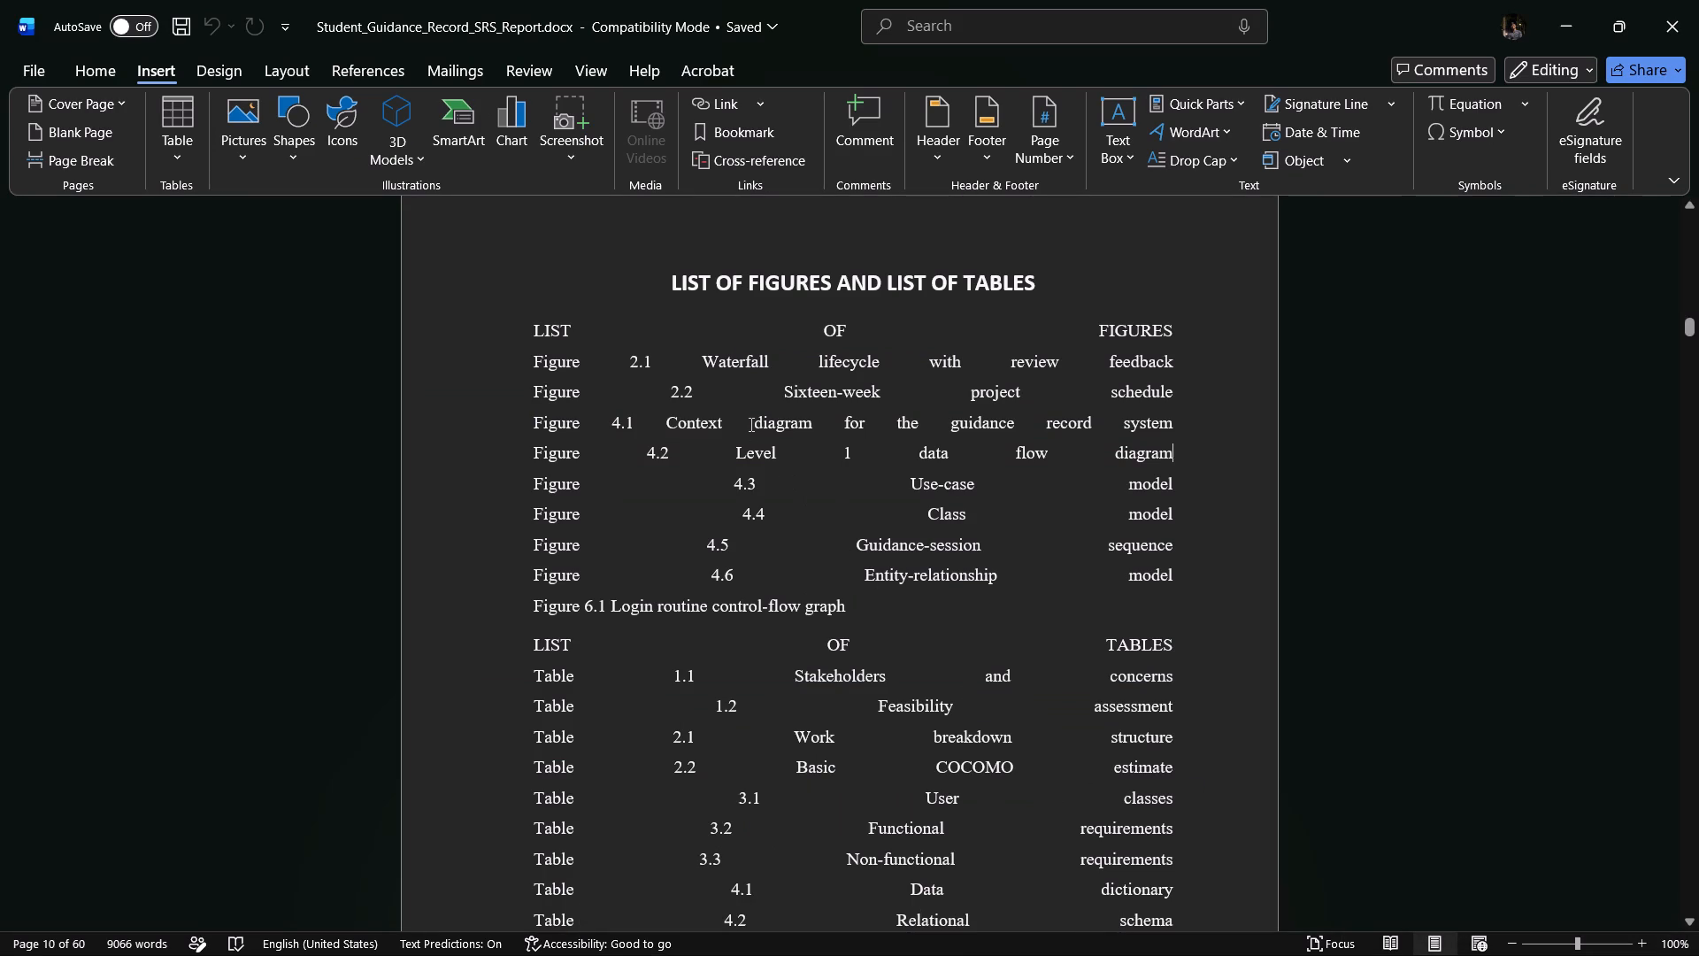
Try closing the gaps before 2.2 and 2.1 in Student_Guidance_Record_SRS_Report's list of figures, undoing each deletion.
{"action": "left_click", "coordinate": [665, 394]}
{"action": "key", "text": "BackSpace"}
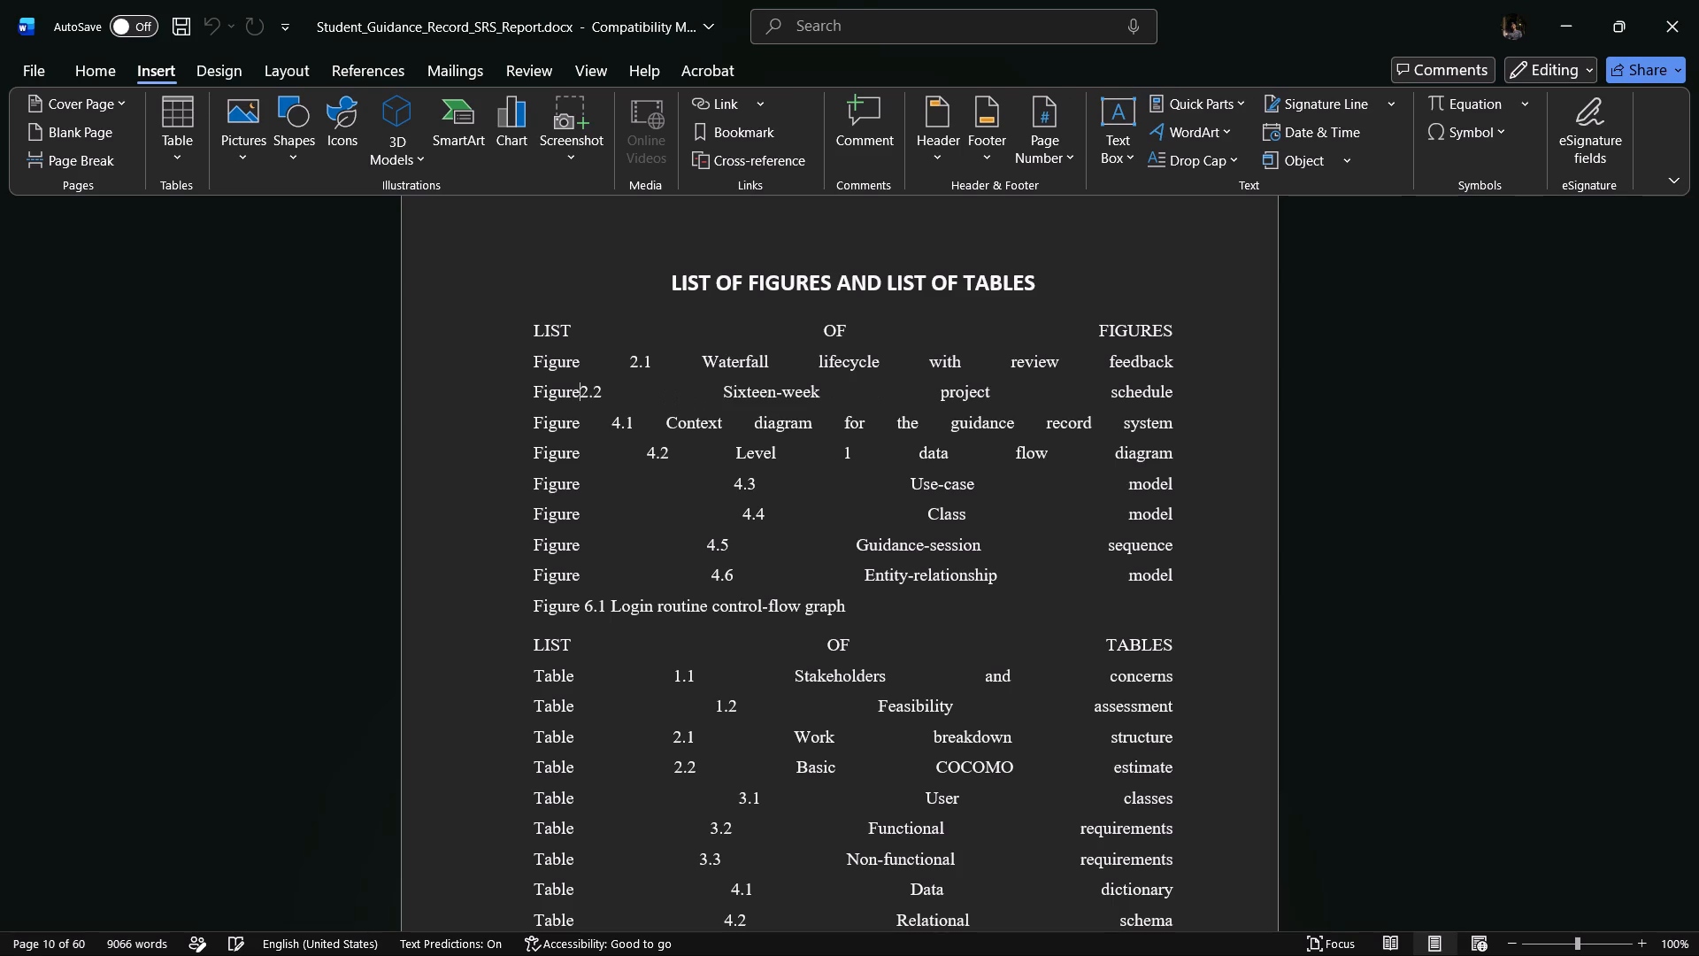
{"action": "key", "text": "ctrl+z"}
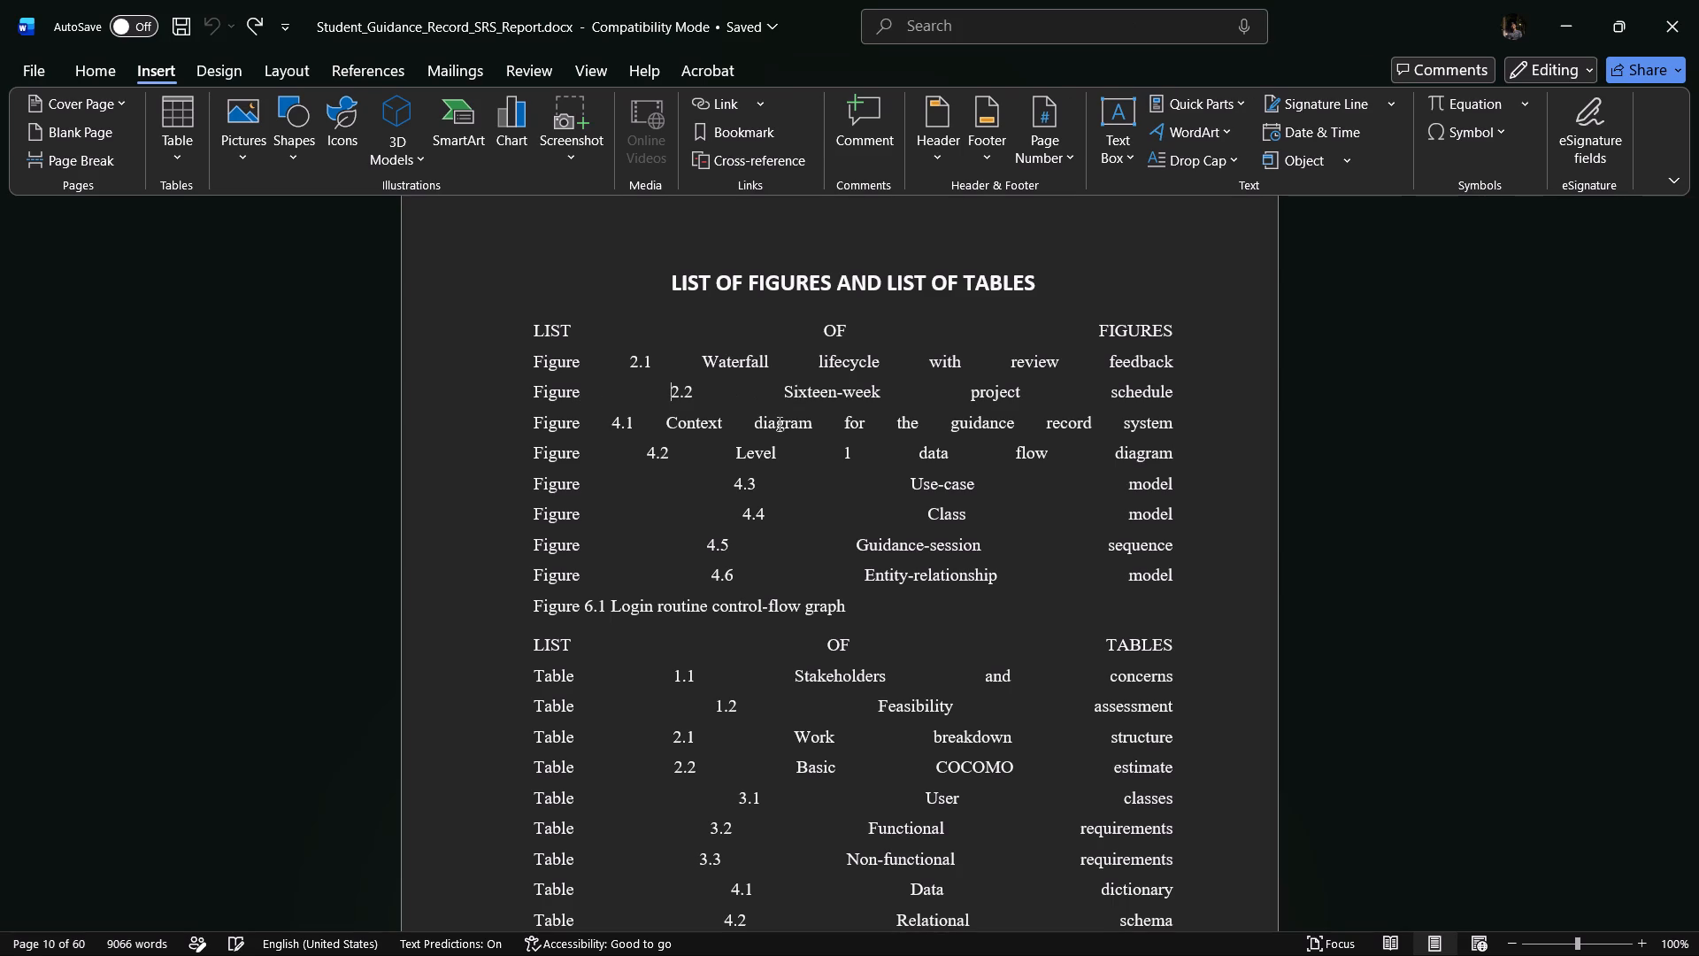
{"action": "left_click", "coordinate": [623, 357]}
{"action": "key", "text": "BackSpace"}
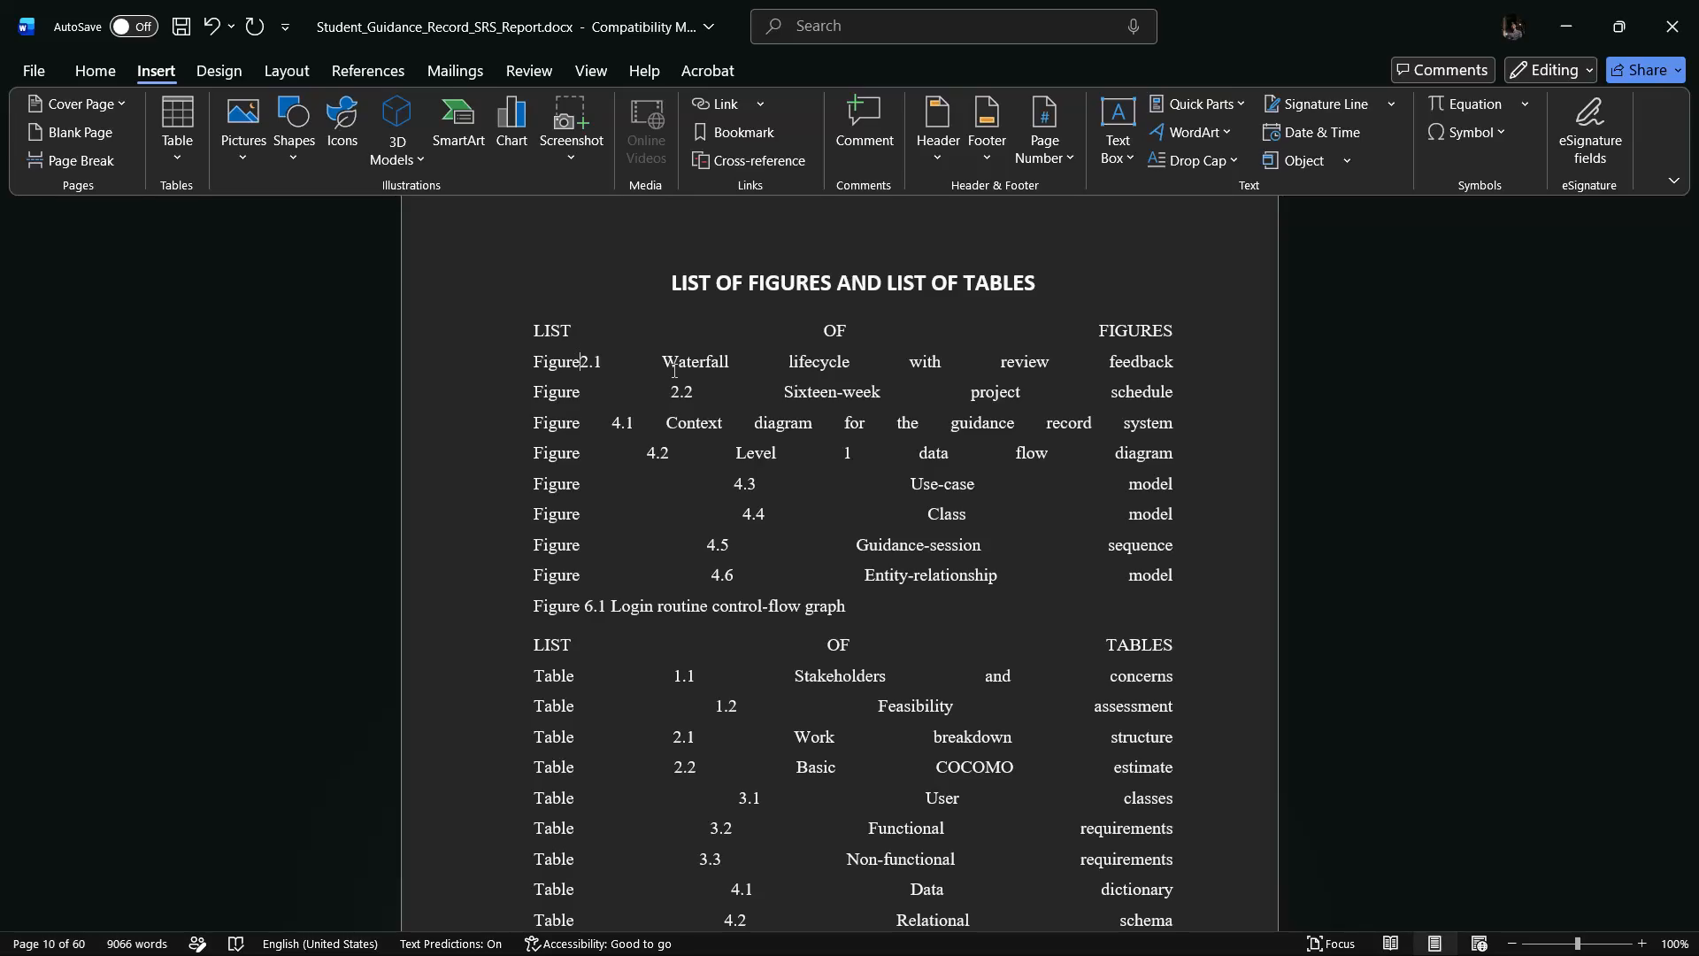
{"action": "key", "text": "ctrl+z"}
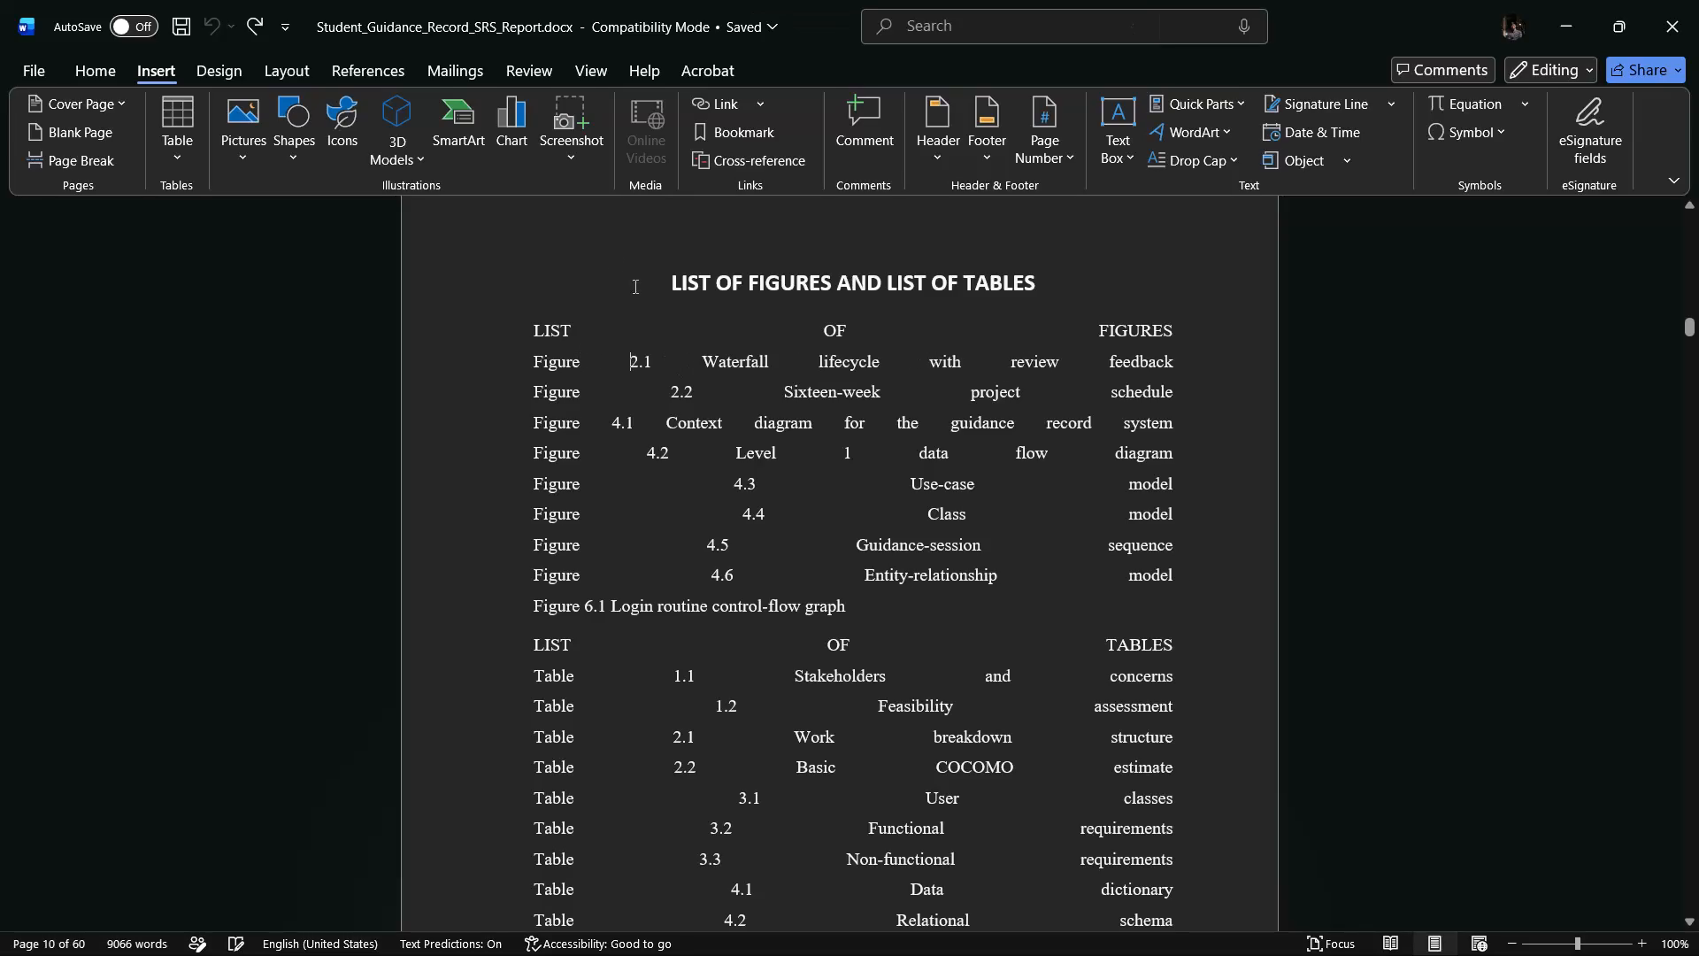
Select the Figure 2.1 to Figure 4.6 entries in Student_Guidance_Record_SRS_Report and apply bullet formatting to them.
{"action": "left_click_drag", "start_coordinate": [528, 365], "coordinate": [689, 429]}
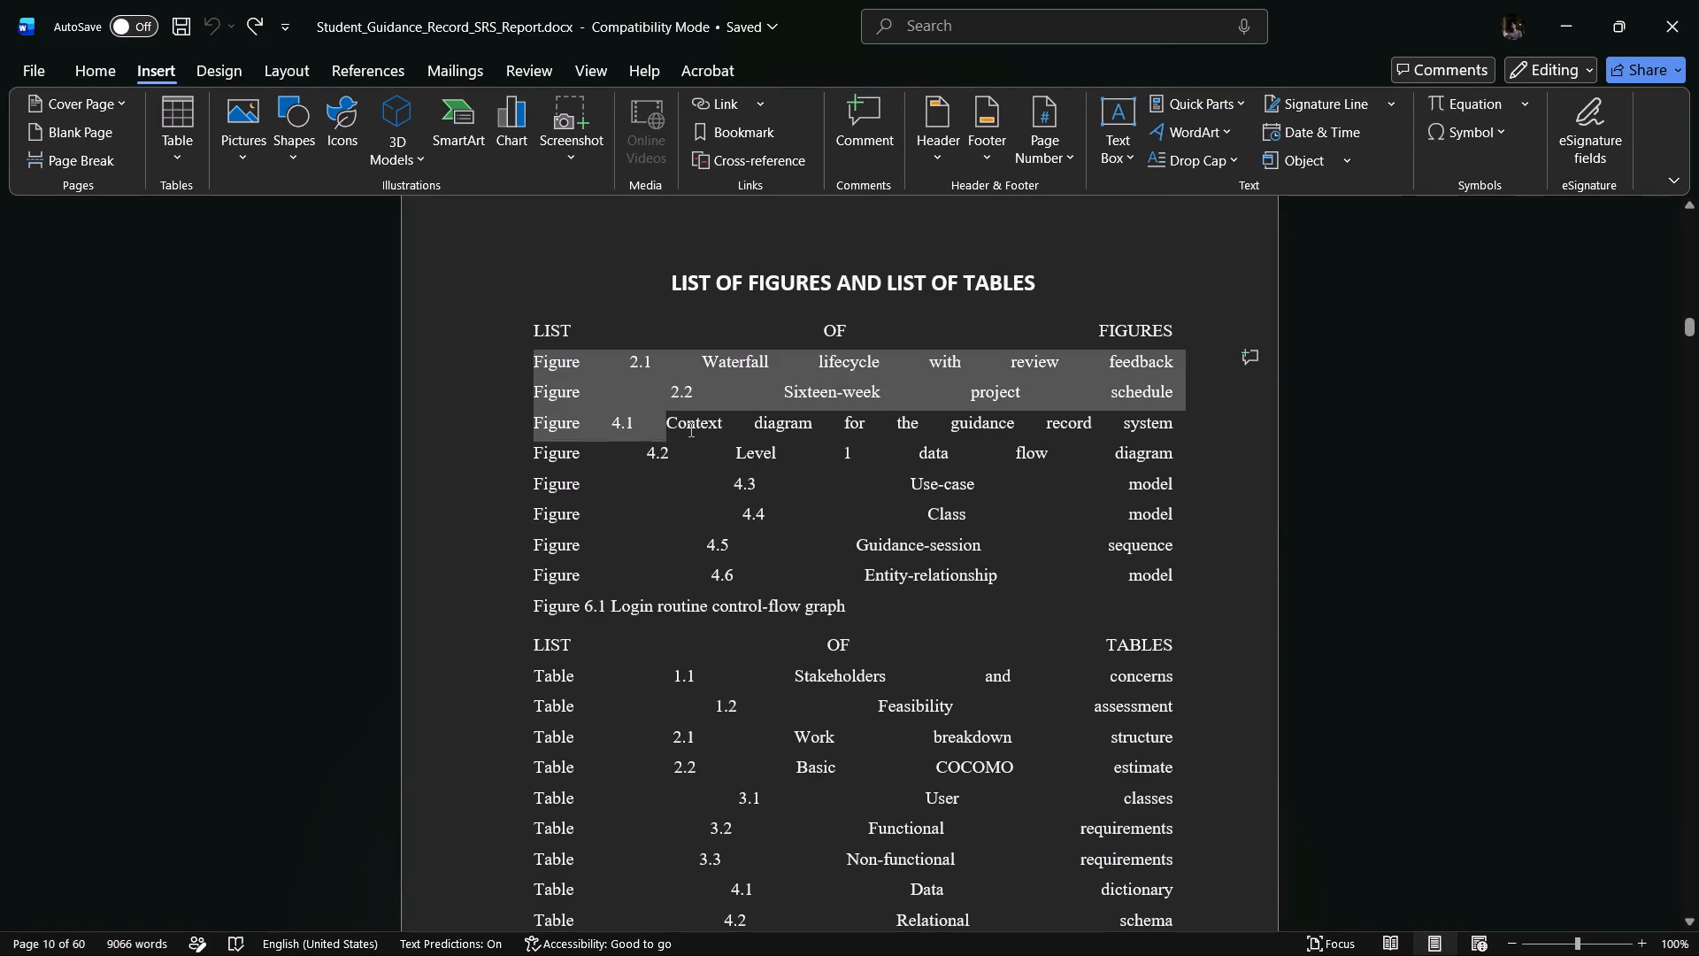
{"action": "left_click_drag", "start_coordinate": [689, 429], "coordinate": [1154, 574]}
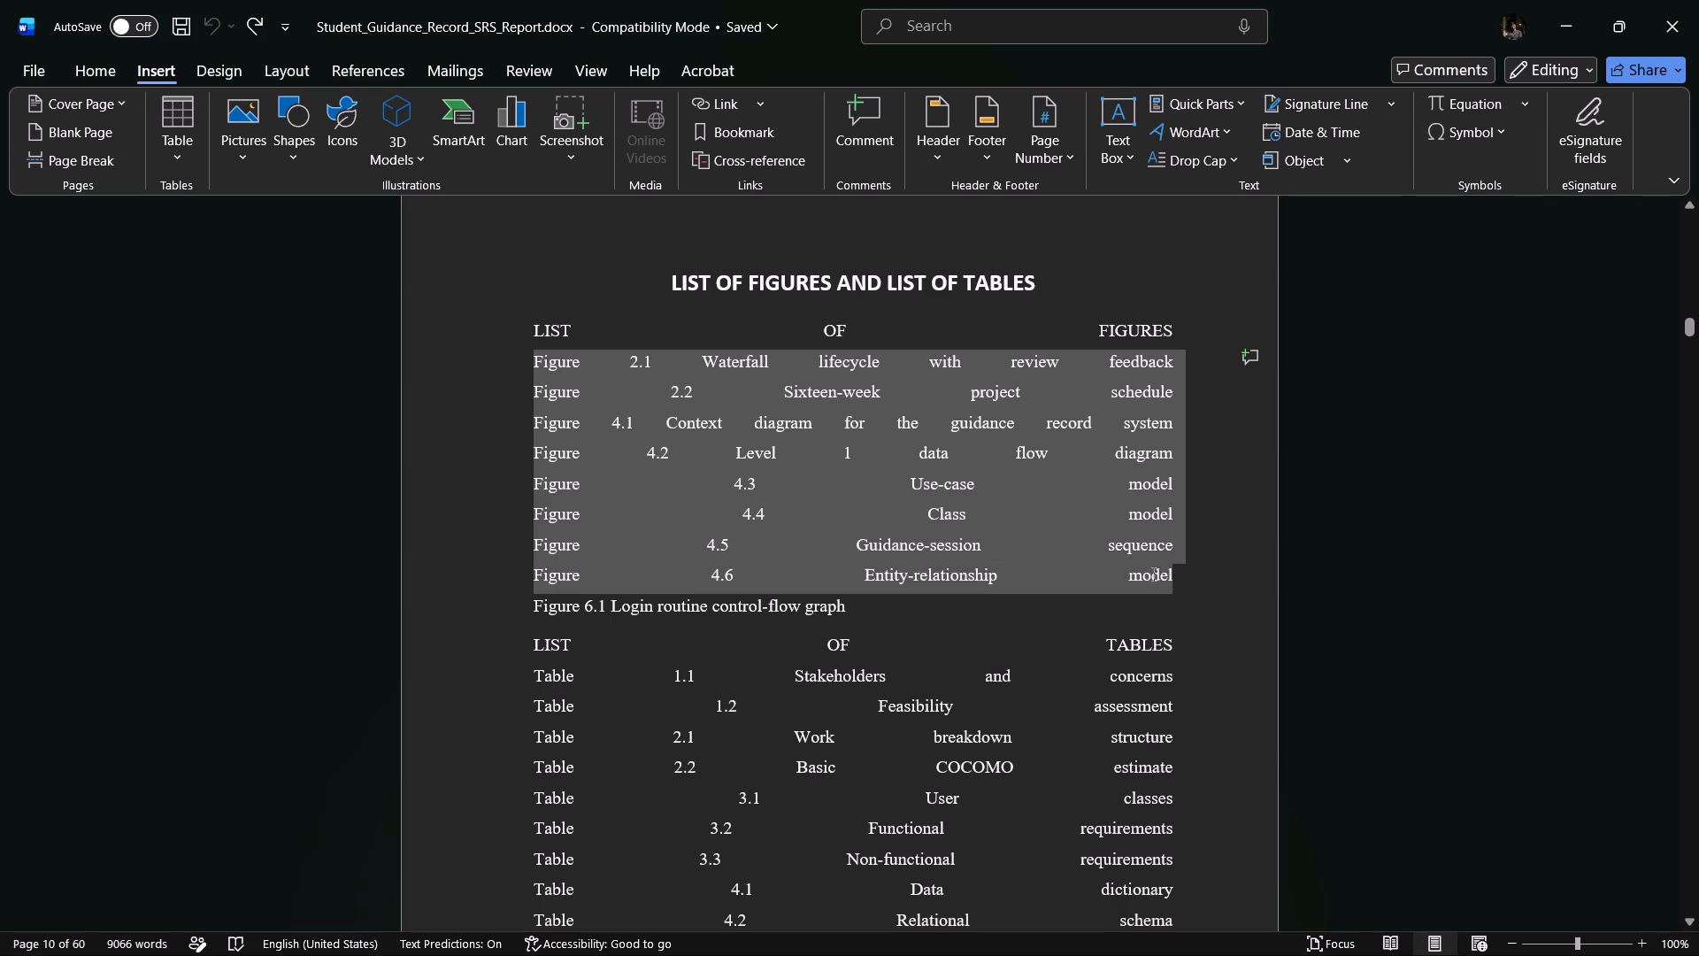
{"action": "left_click_drag", "start_coordinate": [1154, 574], "coordinate": [1196, 579]}
{"action": "left_click", "coordinate": [188, 125]}
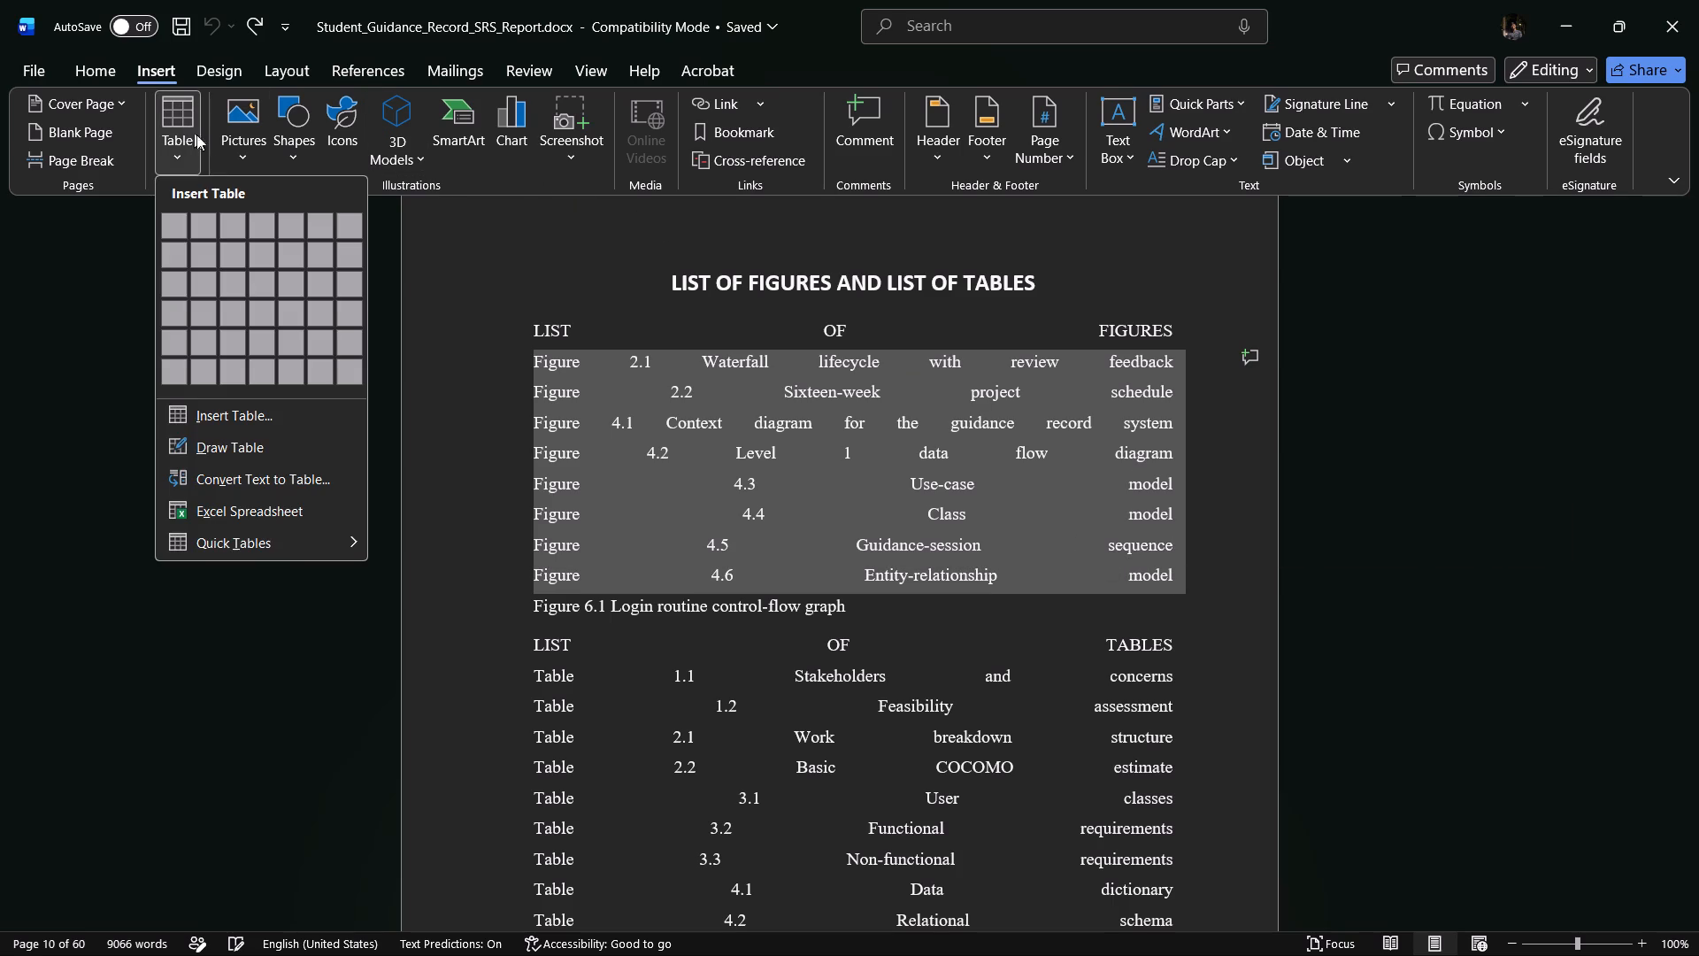
{"action": "double_click", "coordinate": [227, 235]}
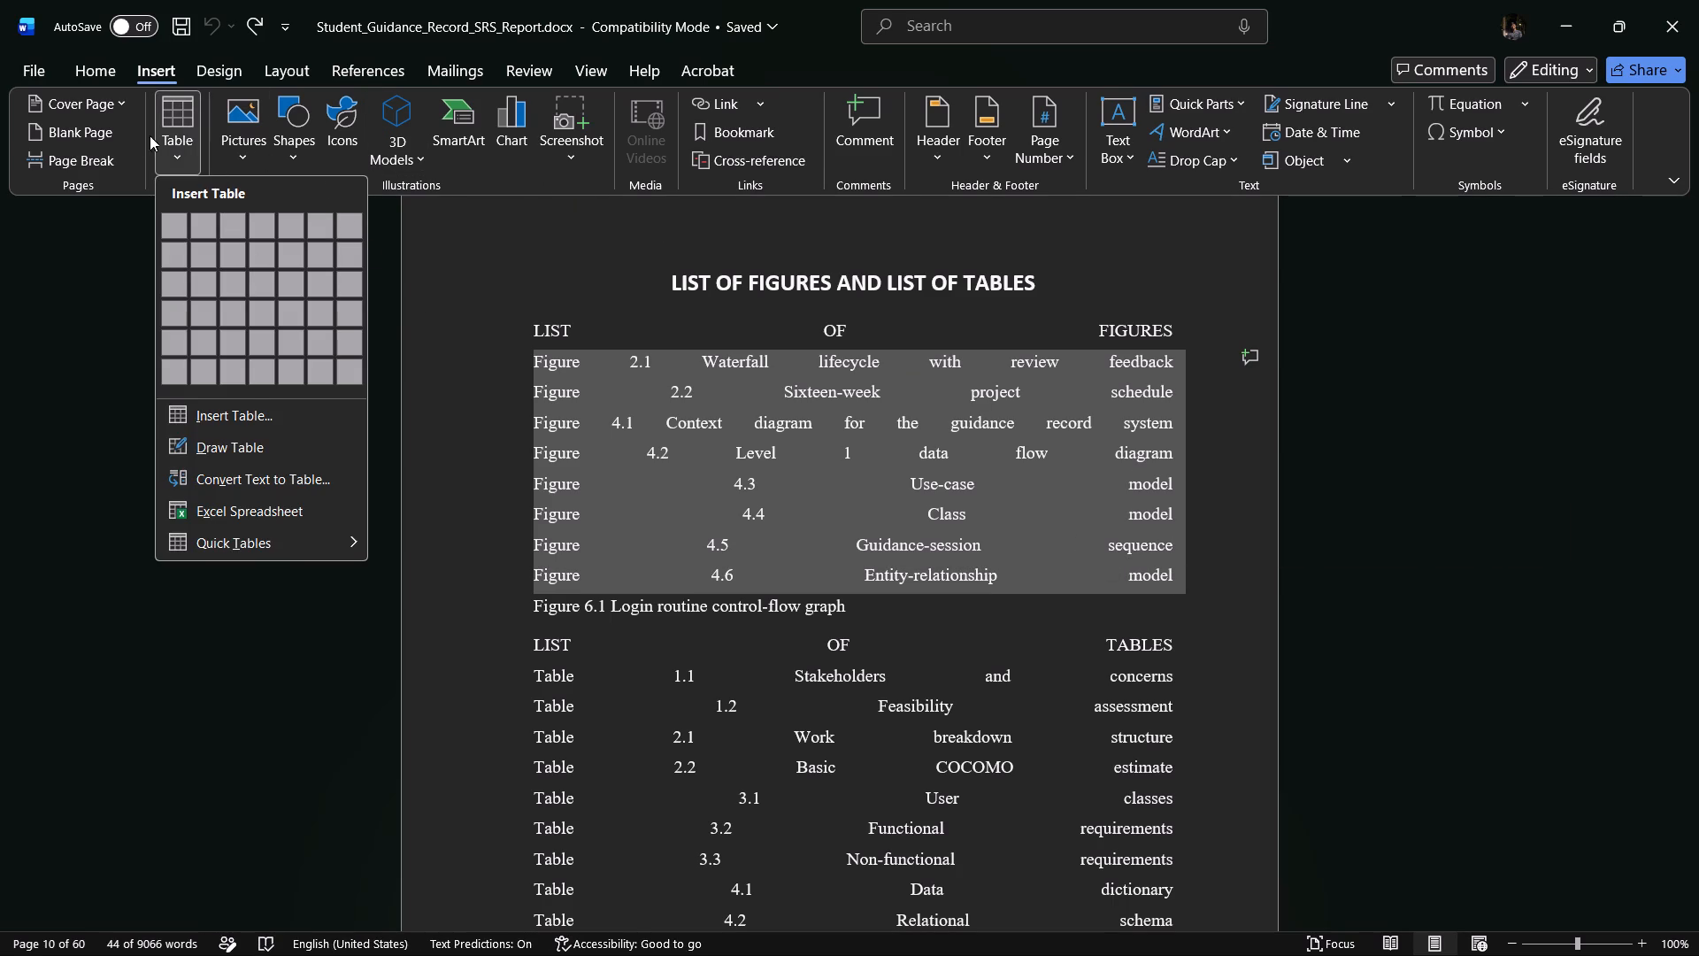
{"action": "left_click", "coordinate": [102, 81]}
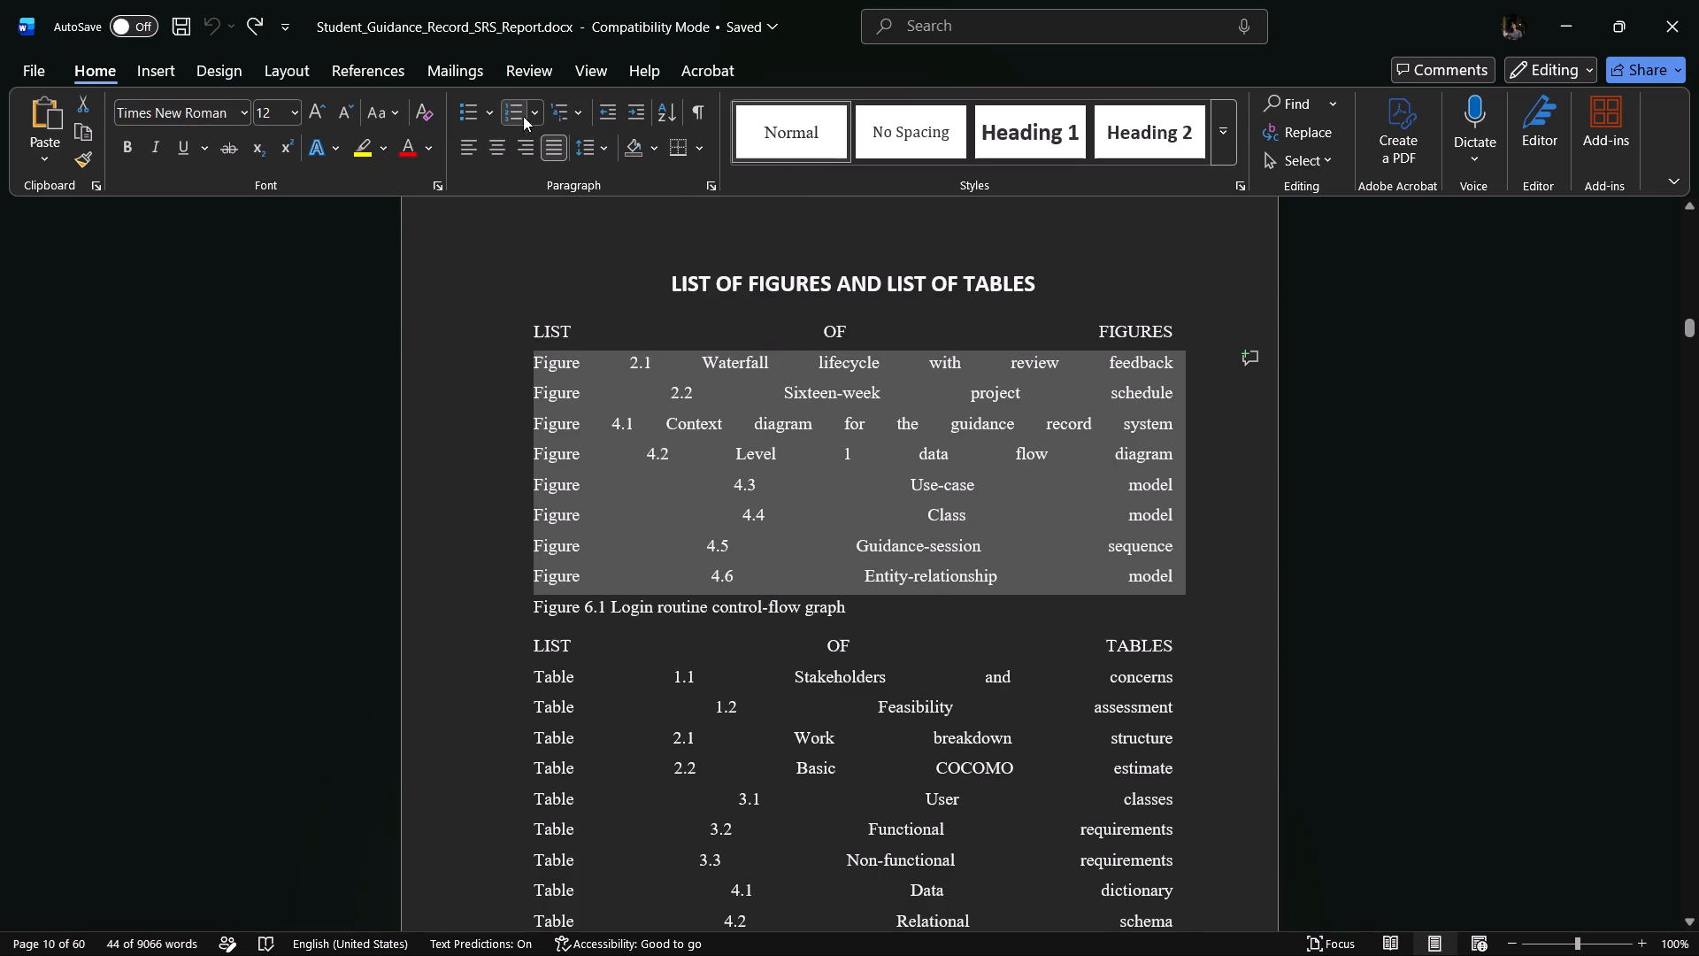
{"action": "left_click", "coordinate": [470, 107]}
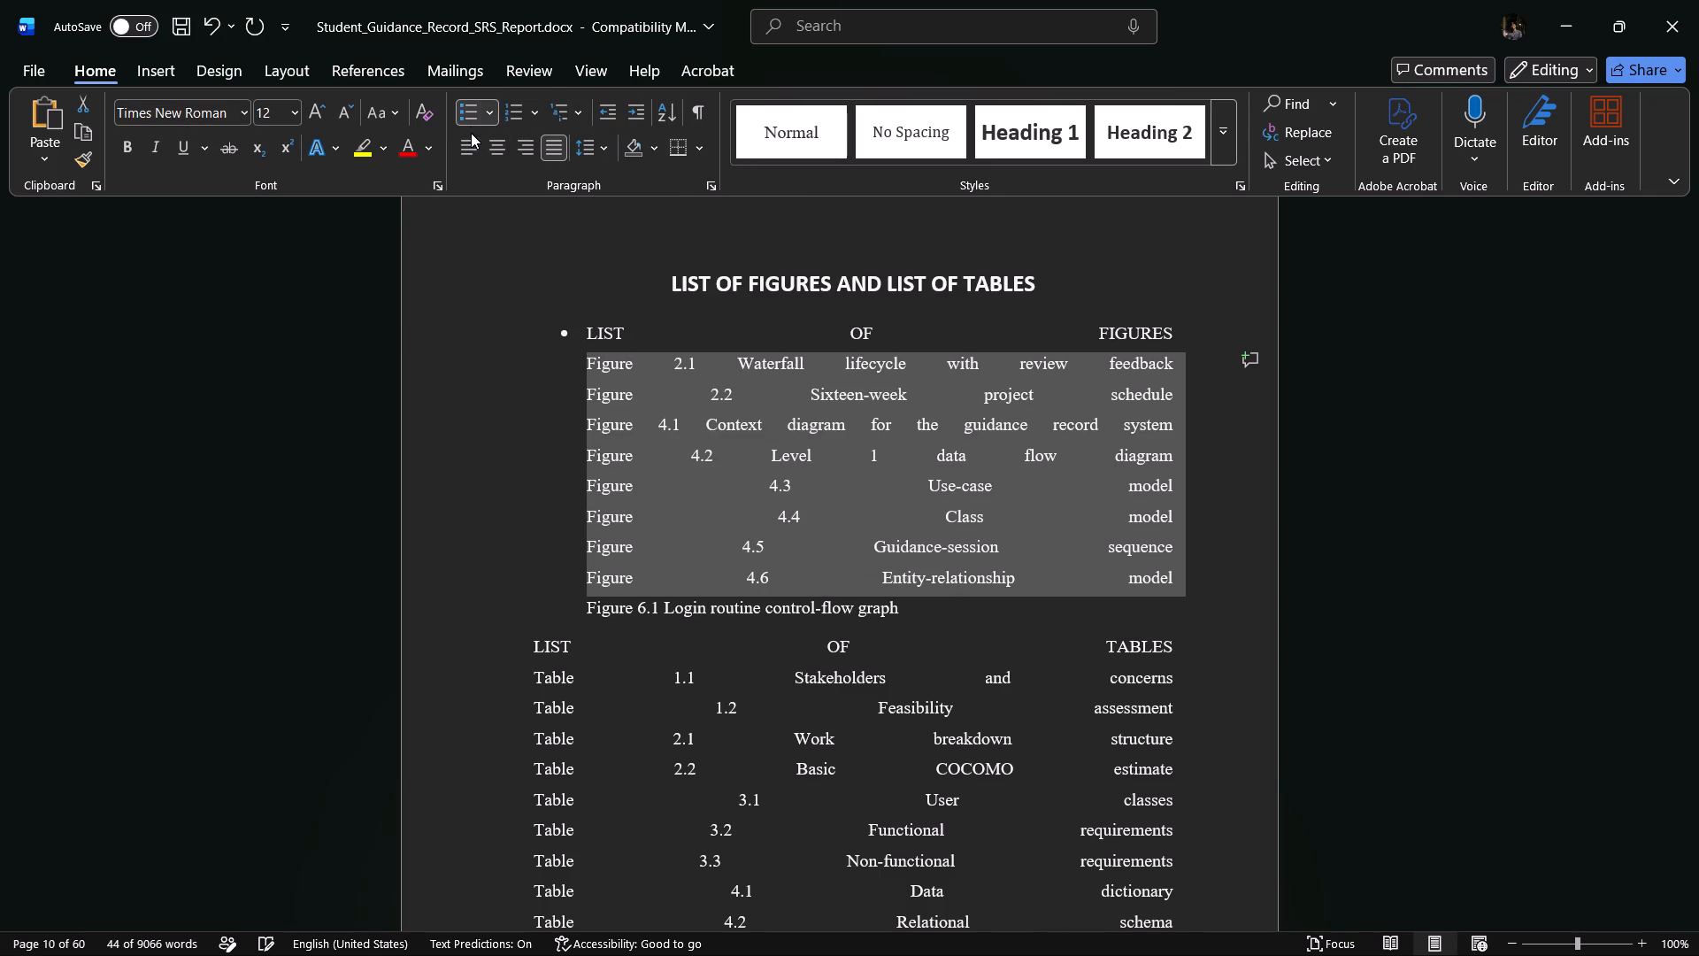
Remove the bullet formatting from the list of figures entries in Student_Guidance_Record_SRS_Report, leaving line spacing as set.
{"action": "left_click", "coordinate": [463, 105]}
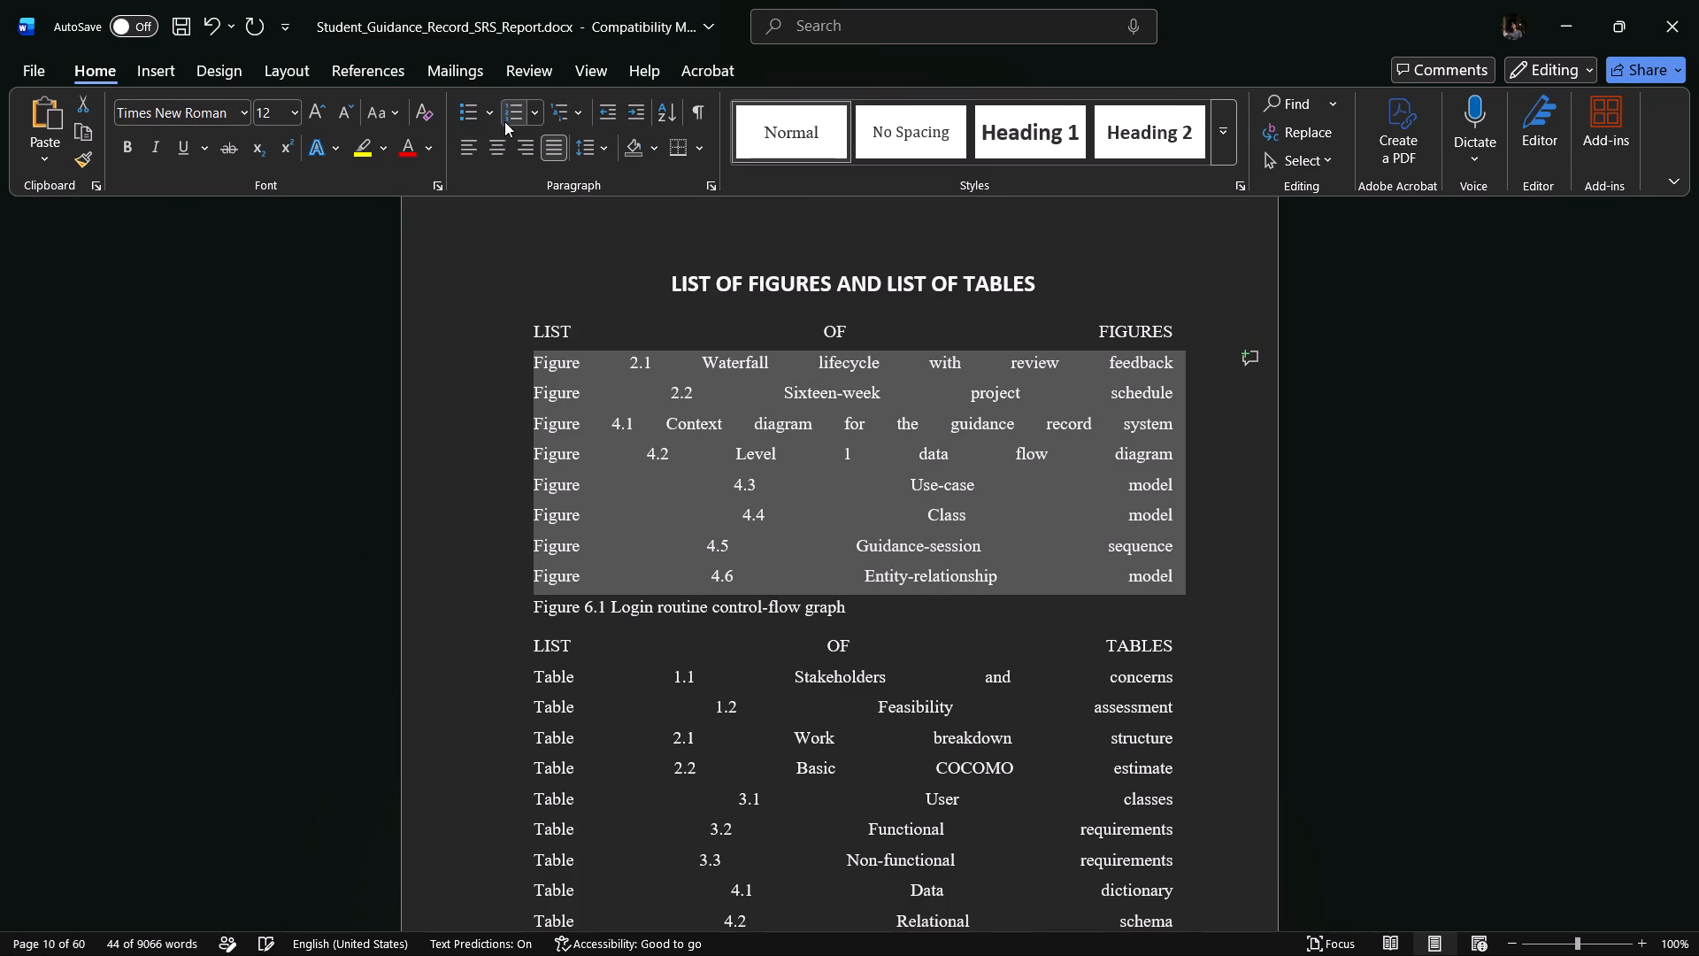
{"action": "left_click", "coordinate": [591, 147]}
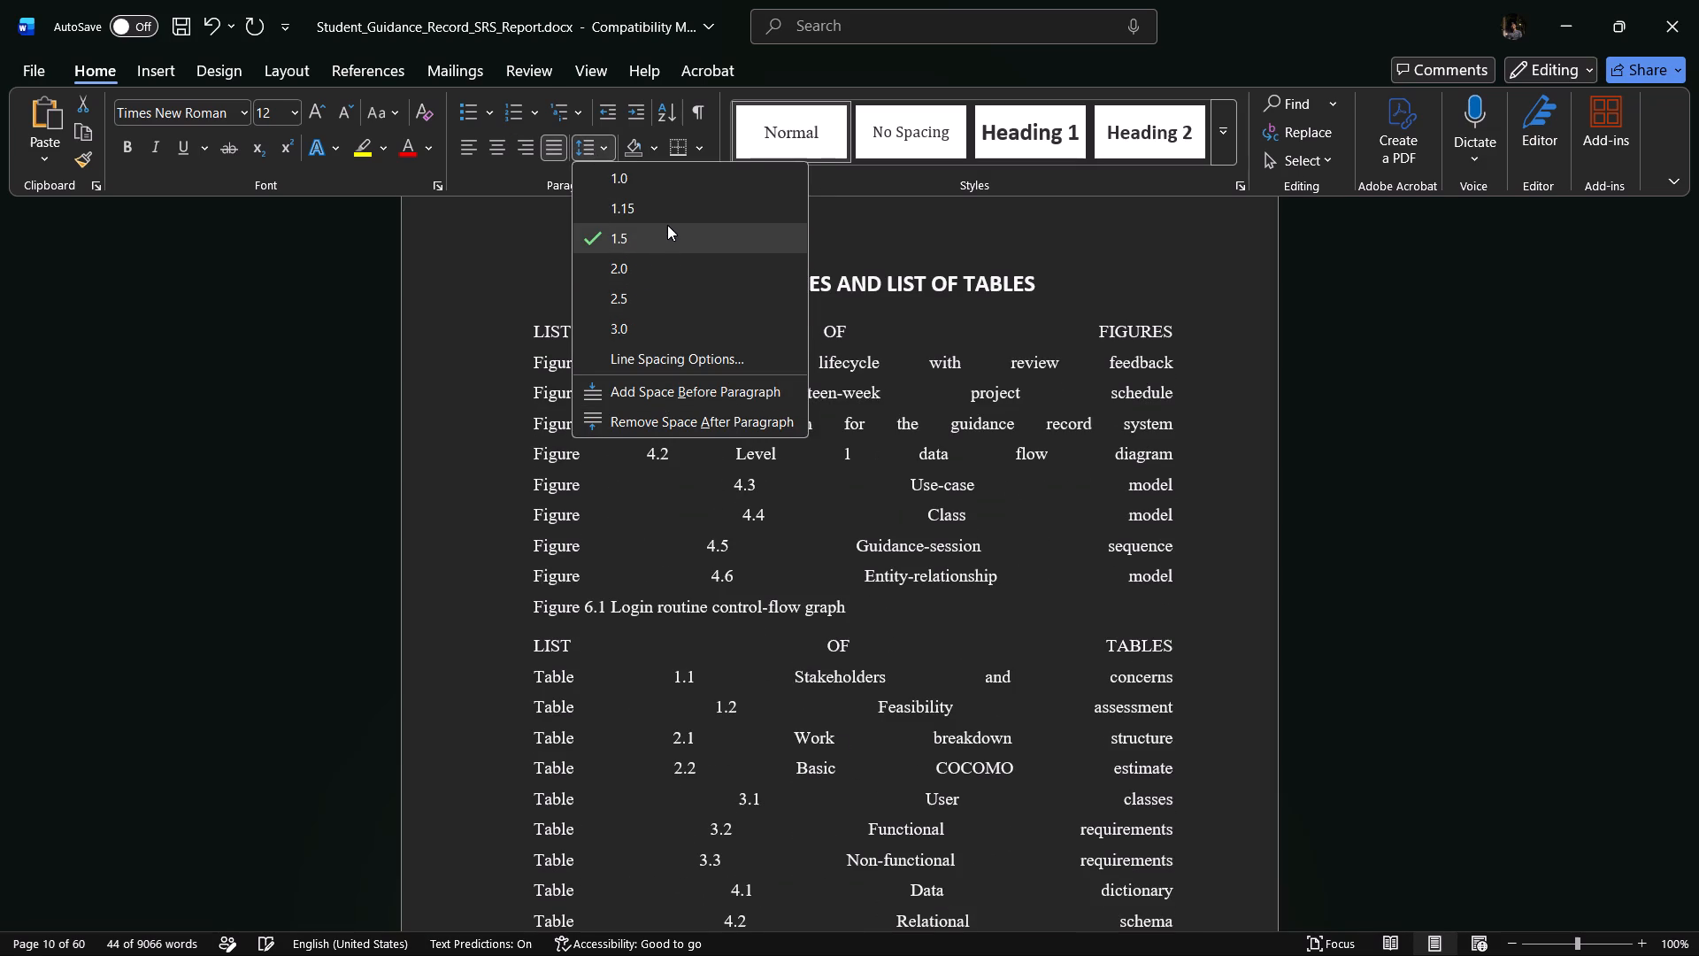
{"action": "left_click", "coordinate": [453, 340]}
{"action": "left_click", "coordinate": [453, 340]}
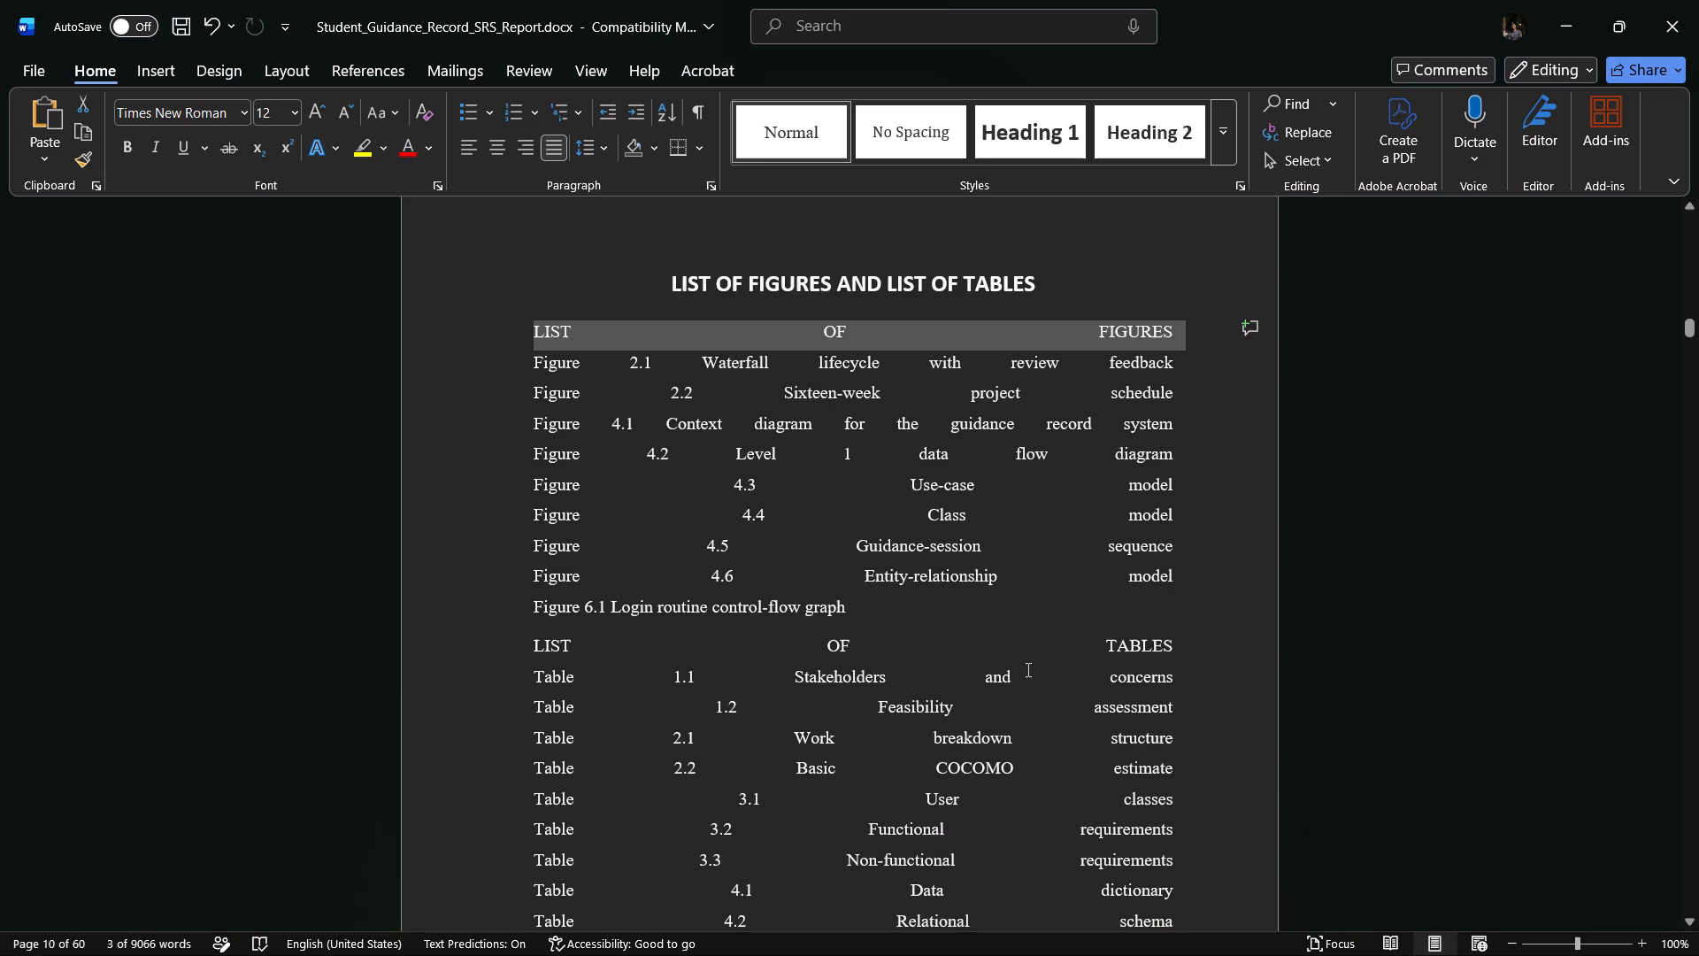
Compare the LIST OF FIGURES and LIST OF TABLES in A PROJECT REPORT with the entries in Student_Guidance_Record_SRS_Report.
{"action": "key", "text": "alt+Tab"}
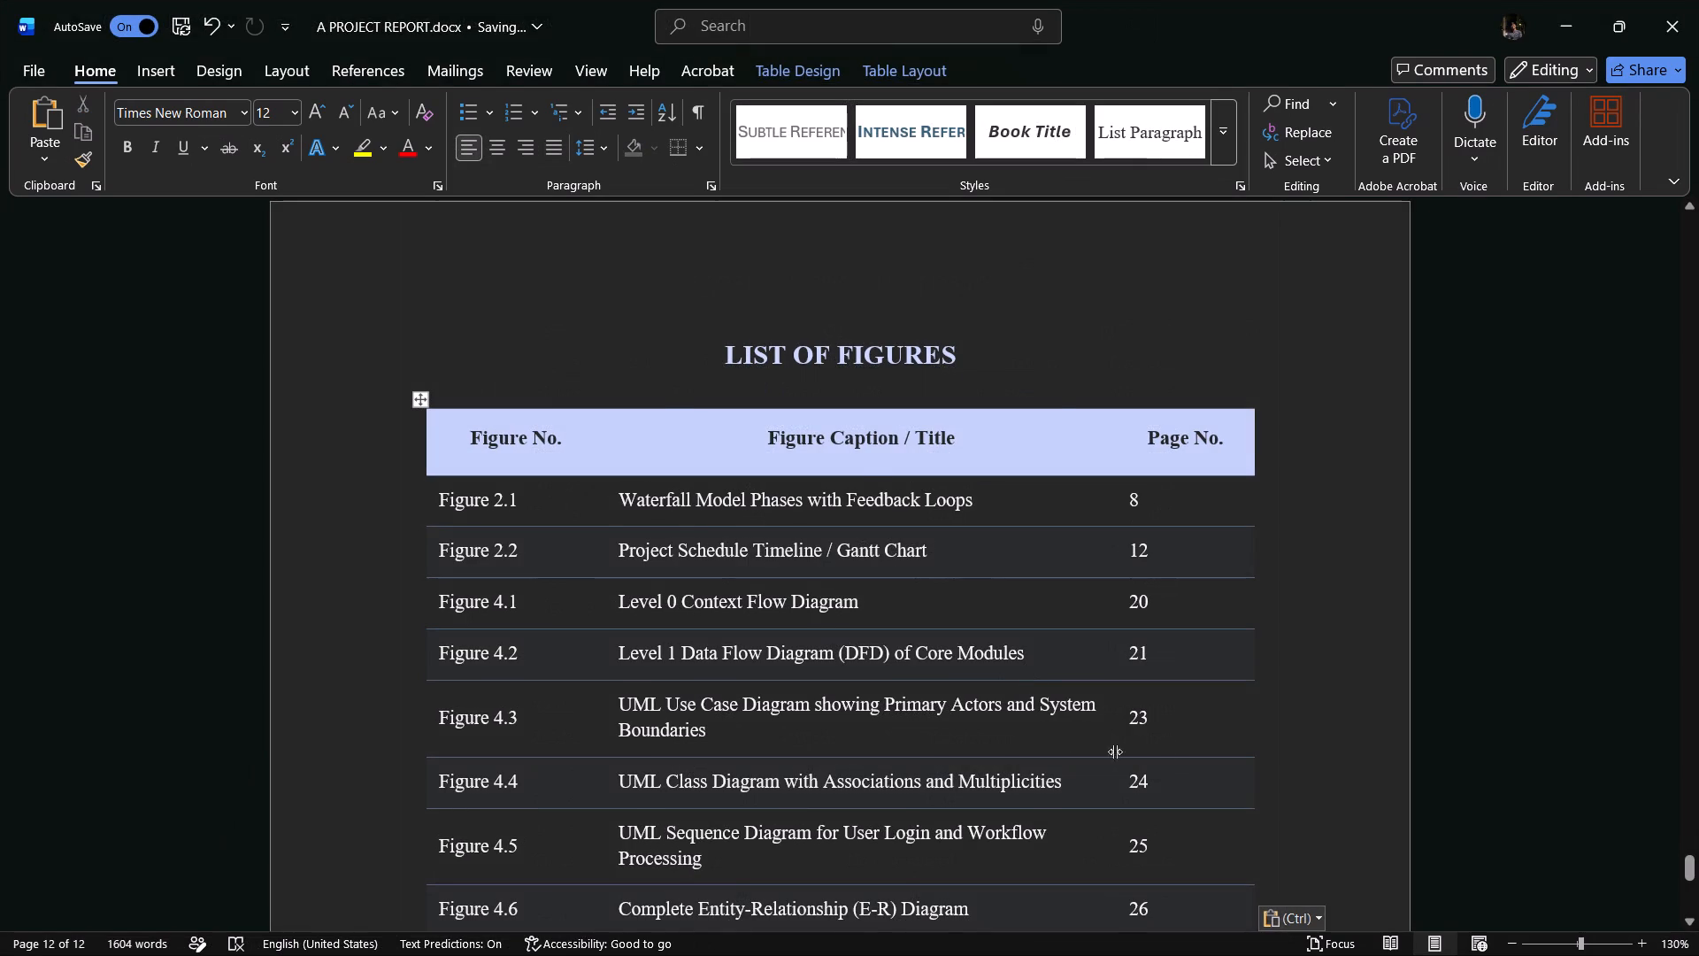
{"action": "scroll", "coordinate": [1180, 748], "scroll_direction": "down", "scroll_amount": 10}
{"action": "scroll", "coordinate": [1173, 754], "scroll_direction": "up", "scroll_amount": 4}
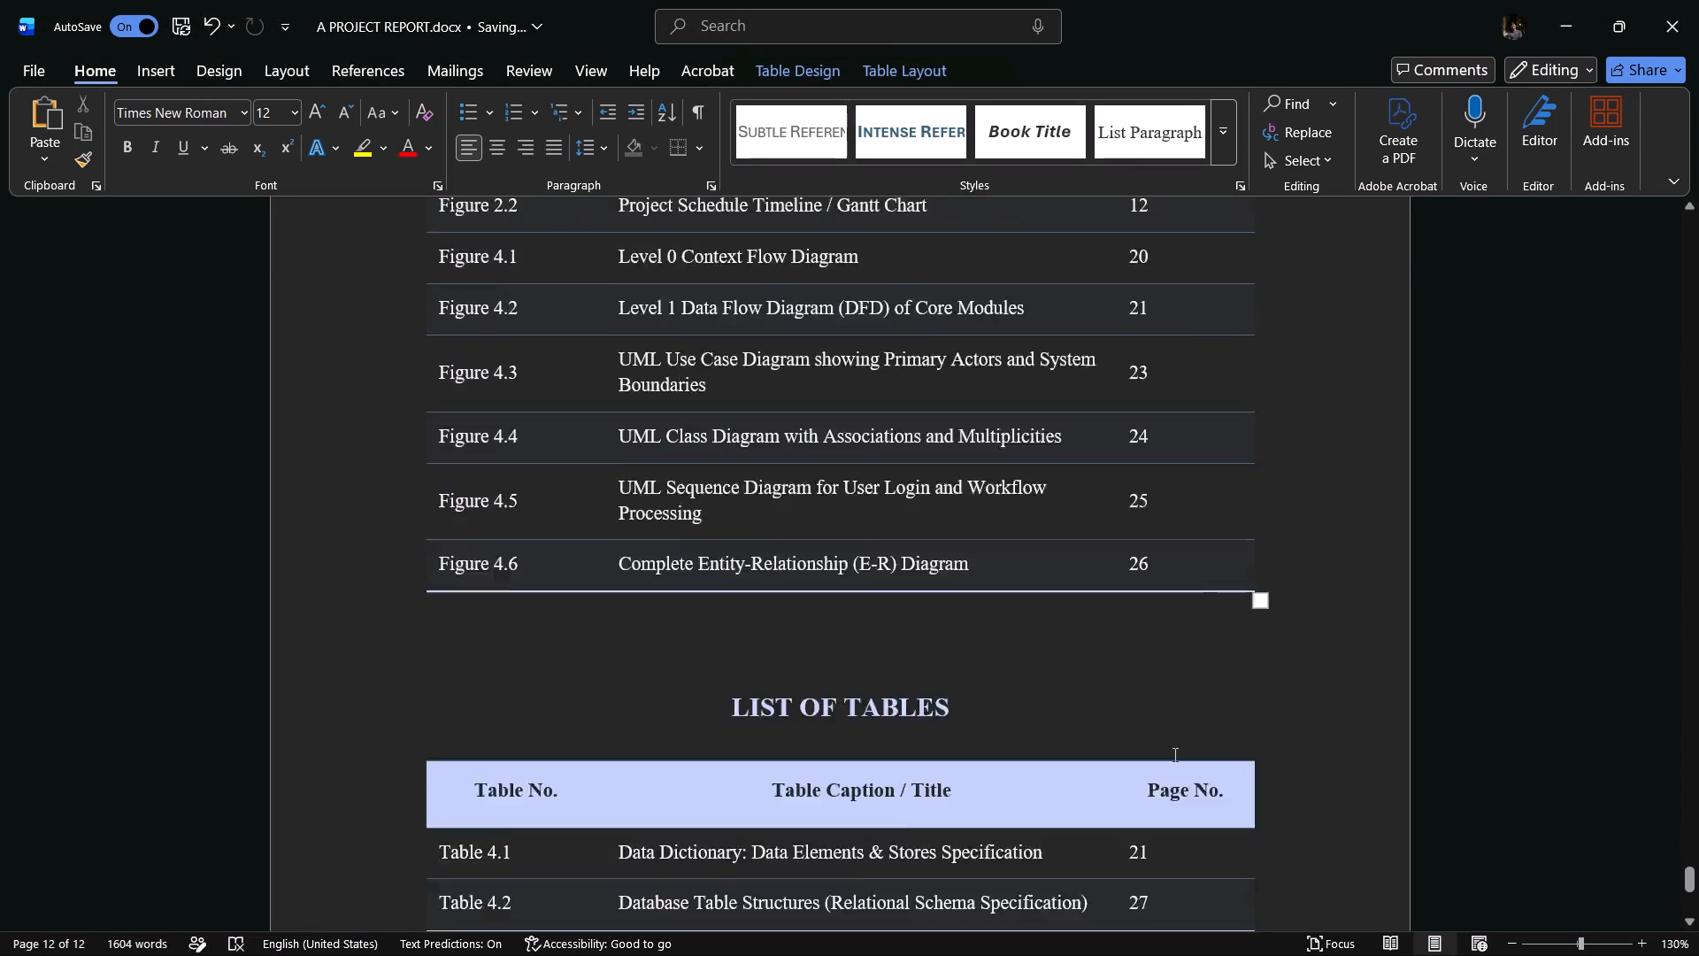
{"action": "scroll", "coordinate": [1173, 754], "scroll_direction": "up", "scroll_amount": 7}
{"action": "scroll", "coordinate": [1173, 754], "scroll_direction": "down", "scroll_amount": 3}
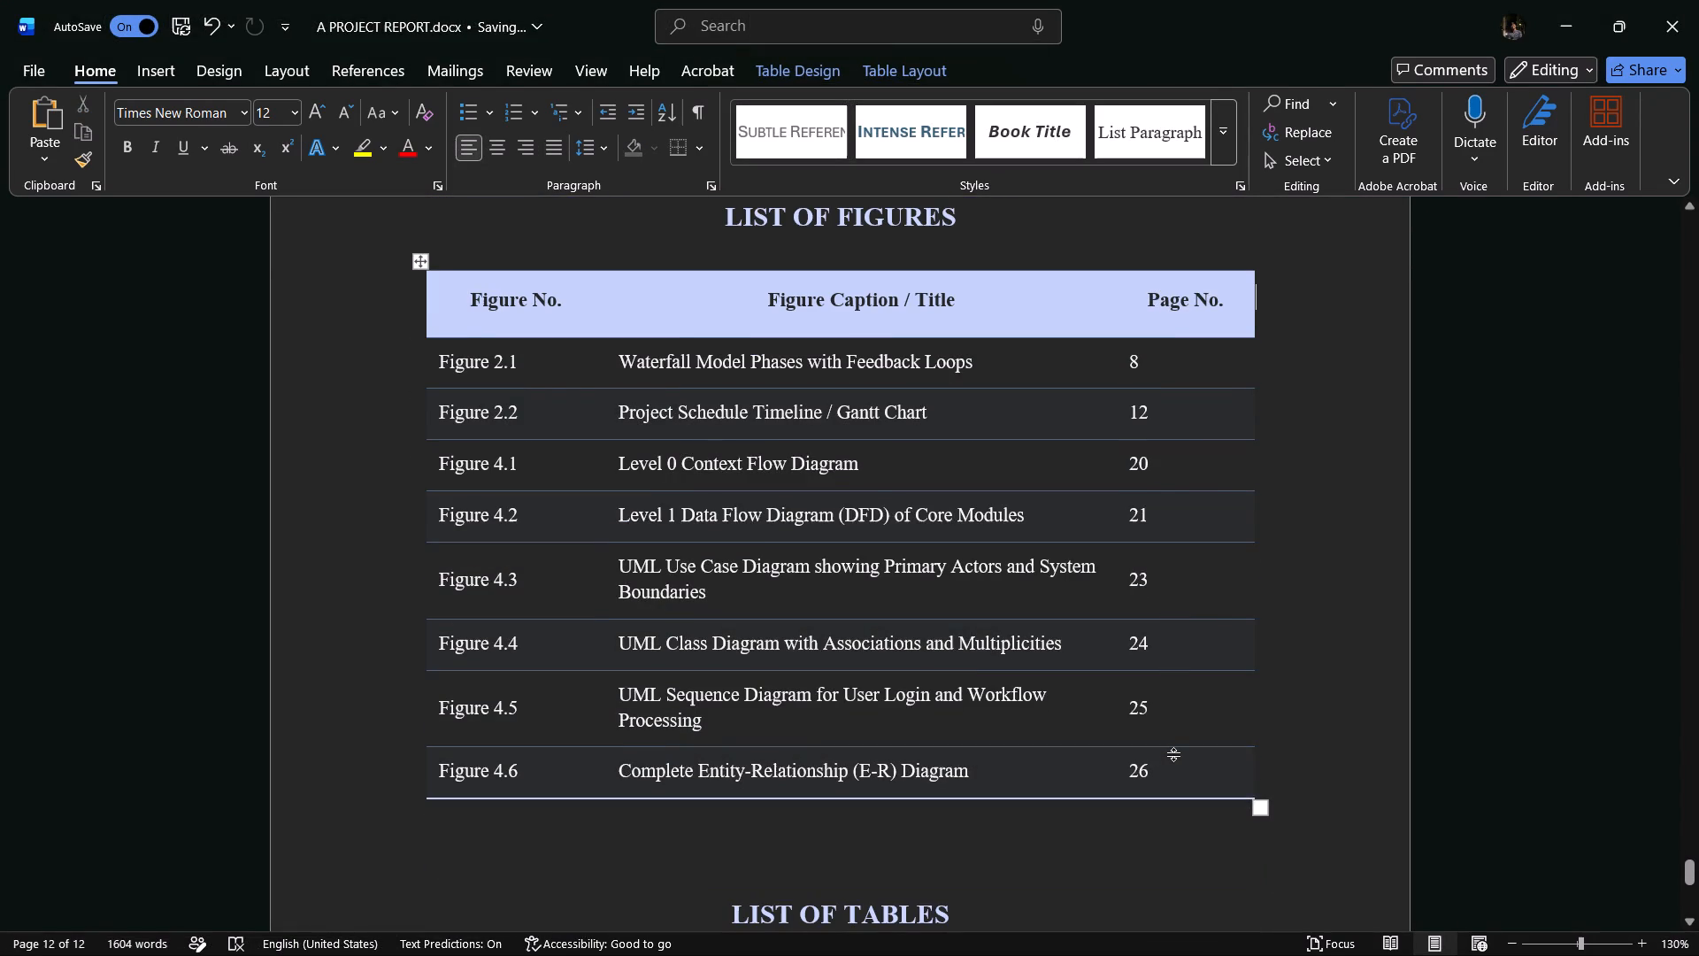
{"action": "key", "text": "alt+Tab"}
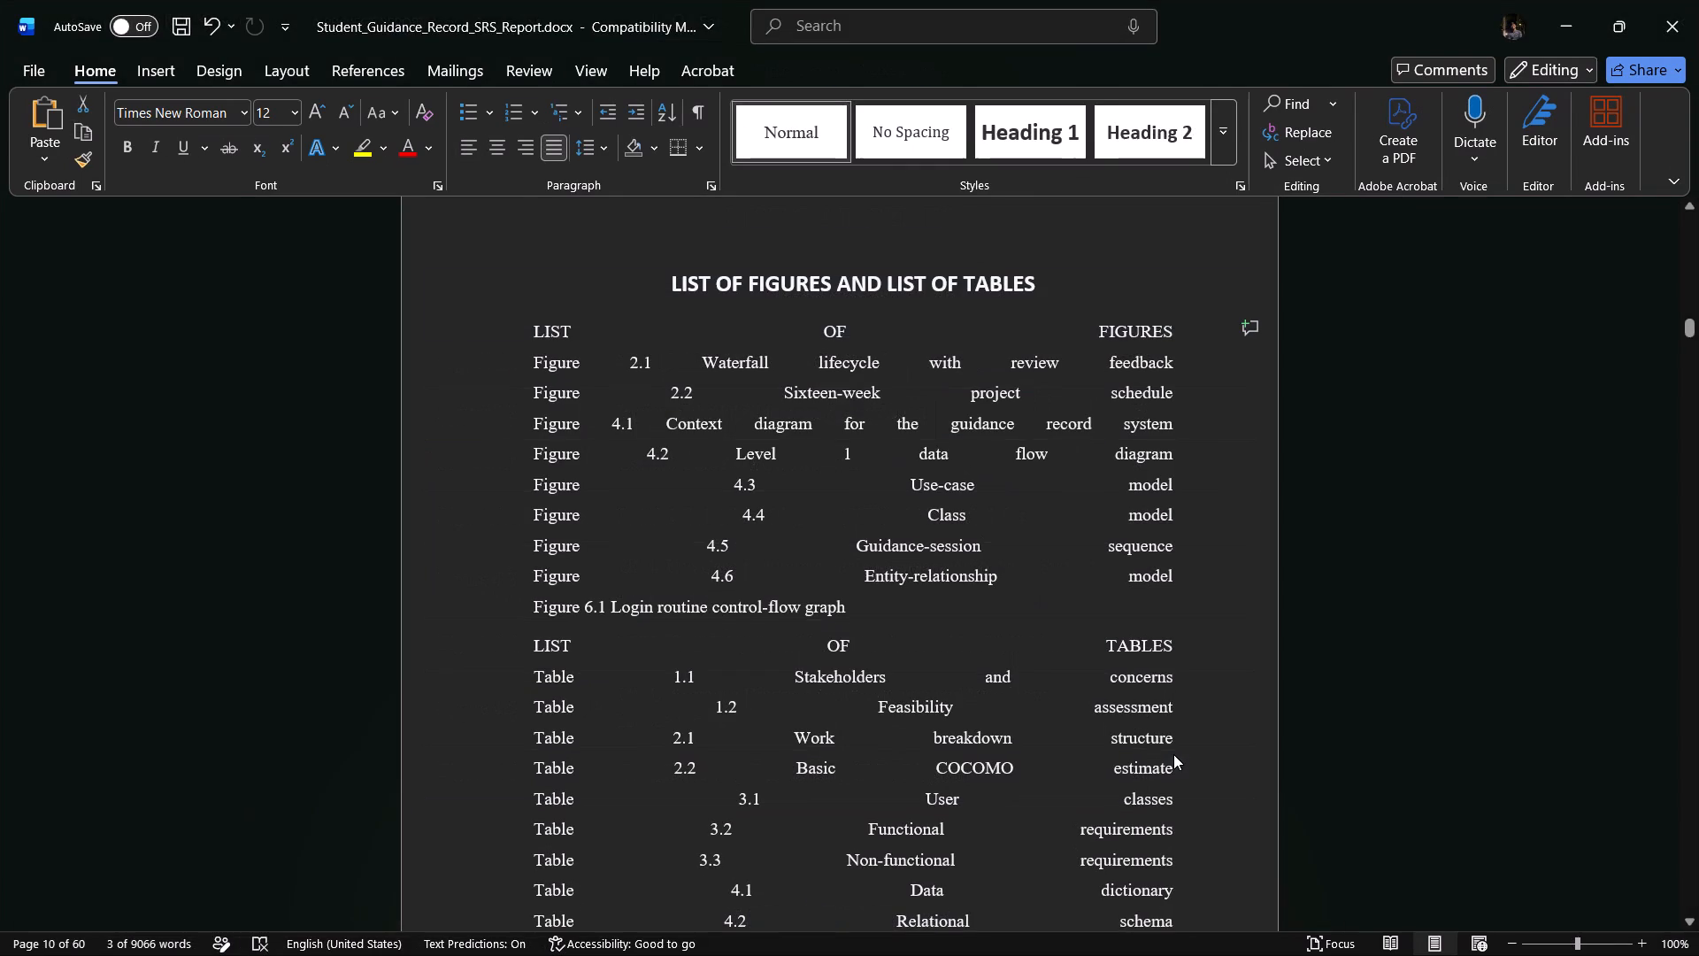
{"action": "left_click", "coordinate": [1220, 570]}
{"action": "key", "text": "alt+Tab"}
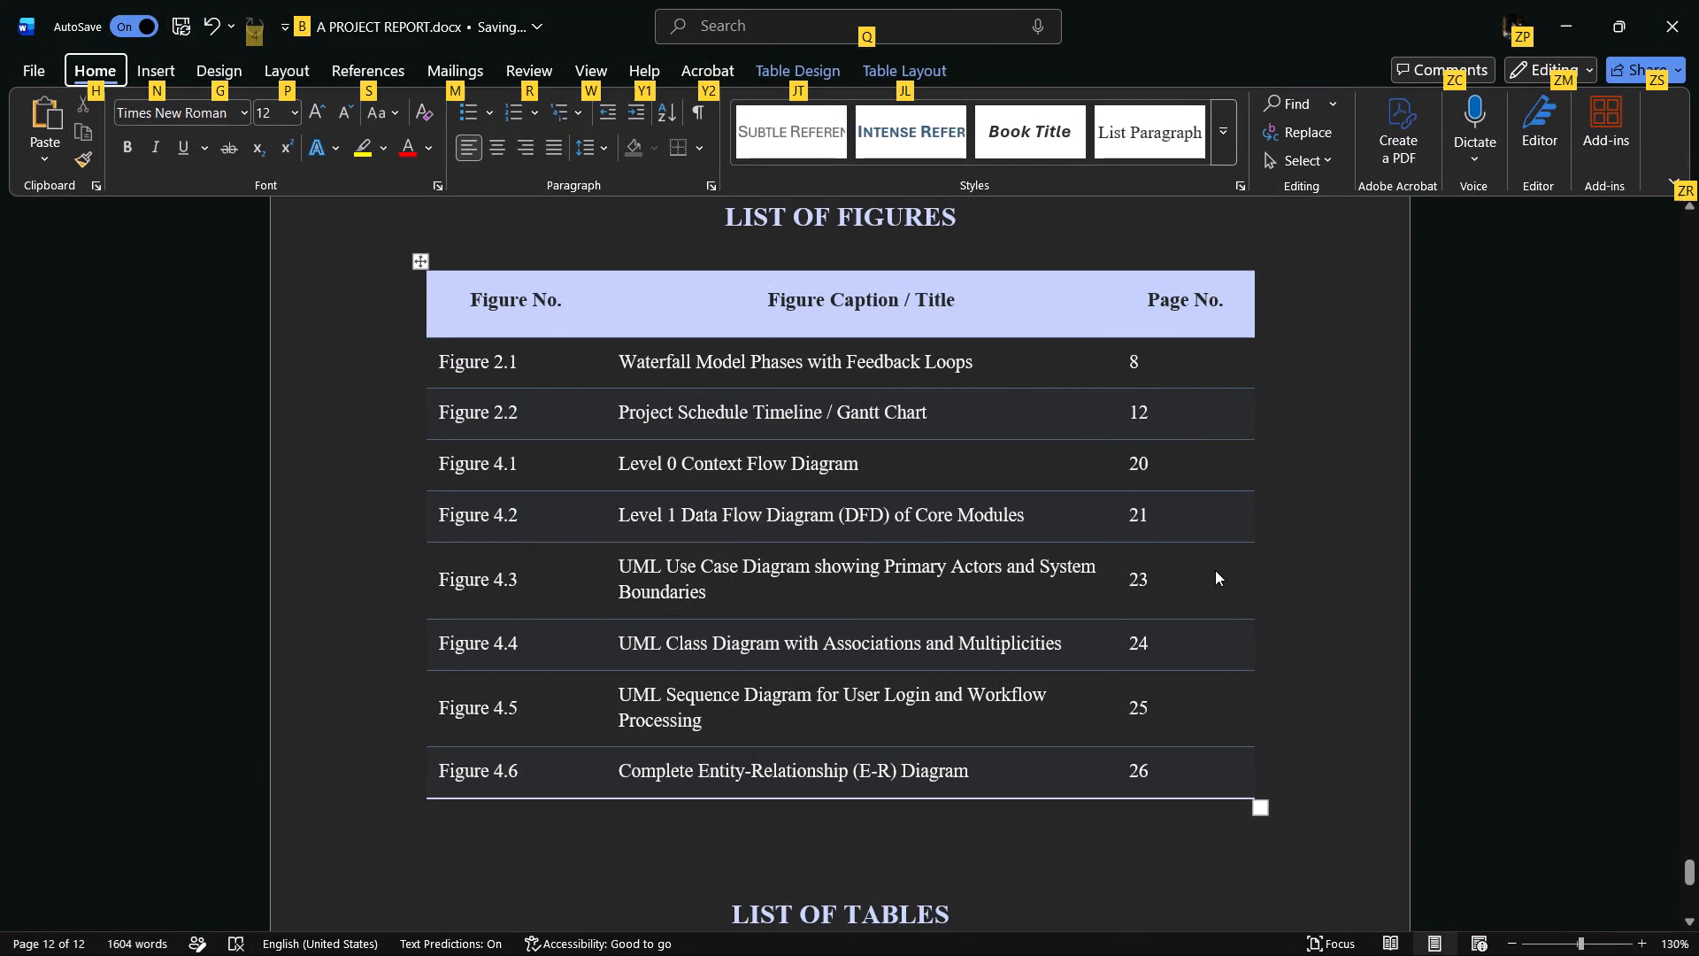
{"action": "key", "text": "alt+Tab"}
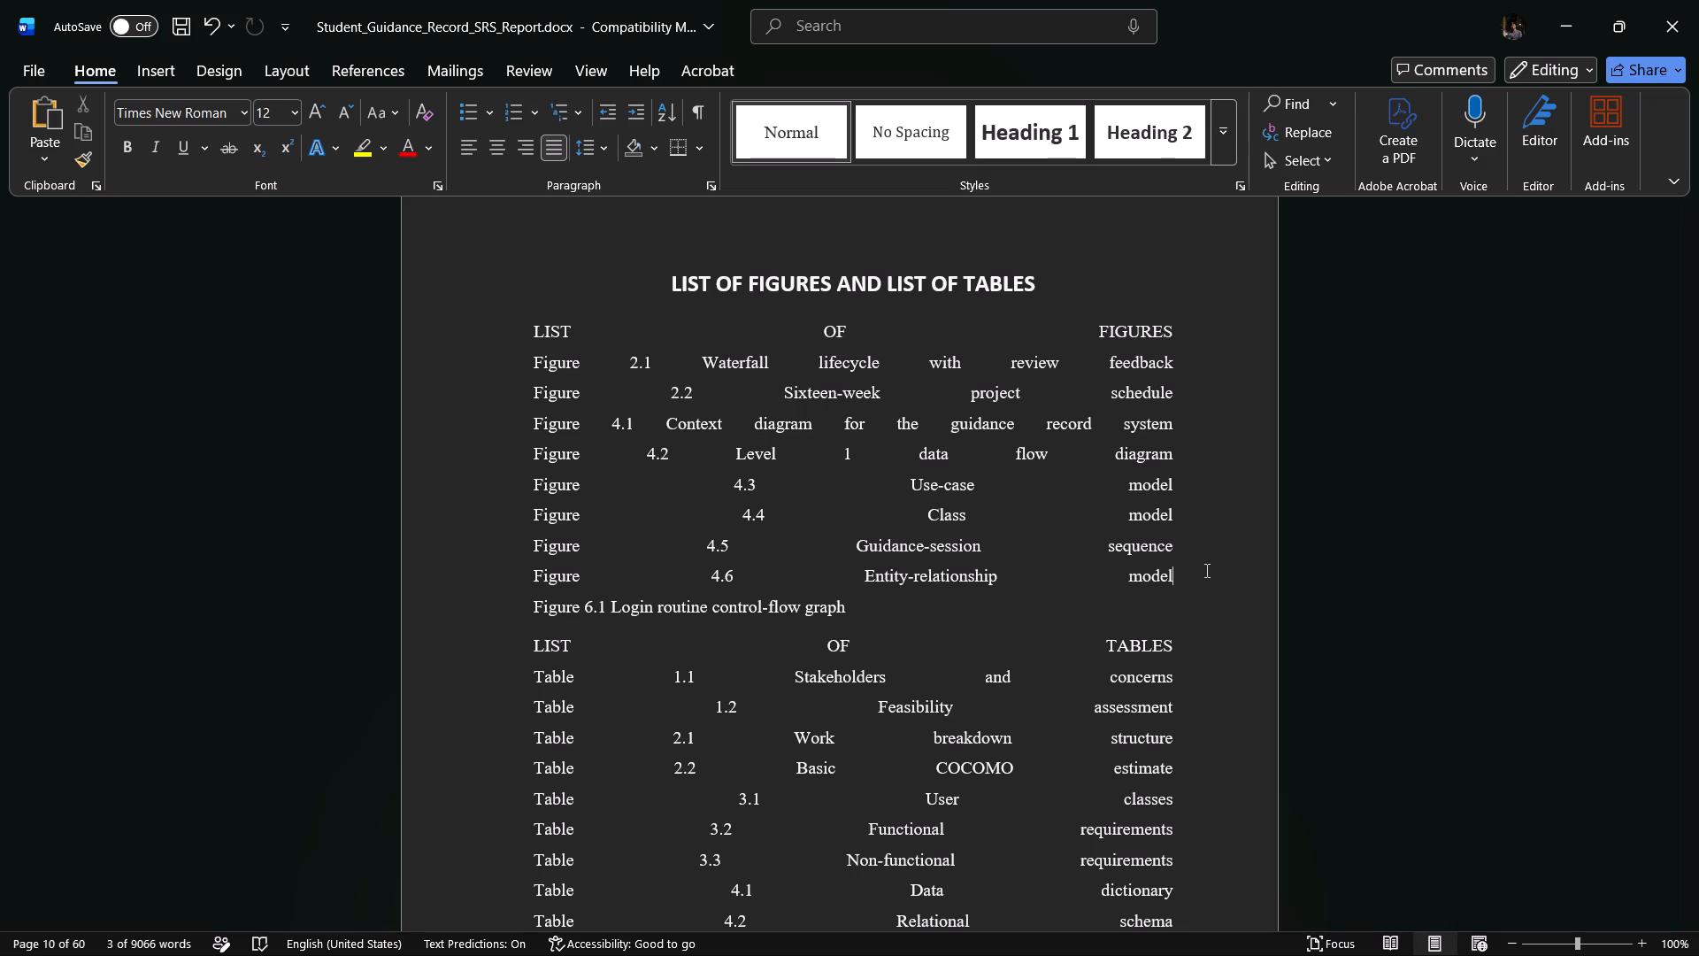
{"action": "key", "text": "alt+Tab"}
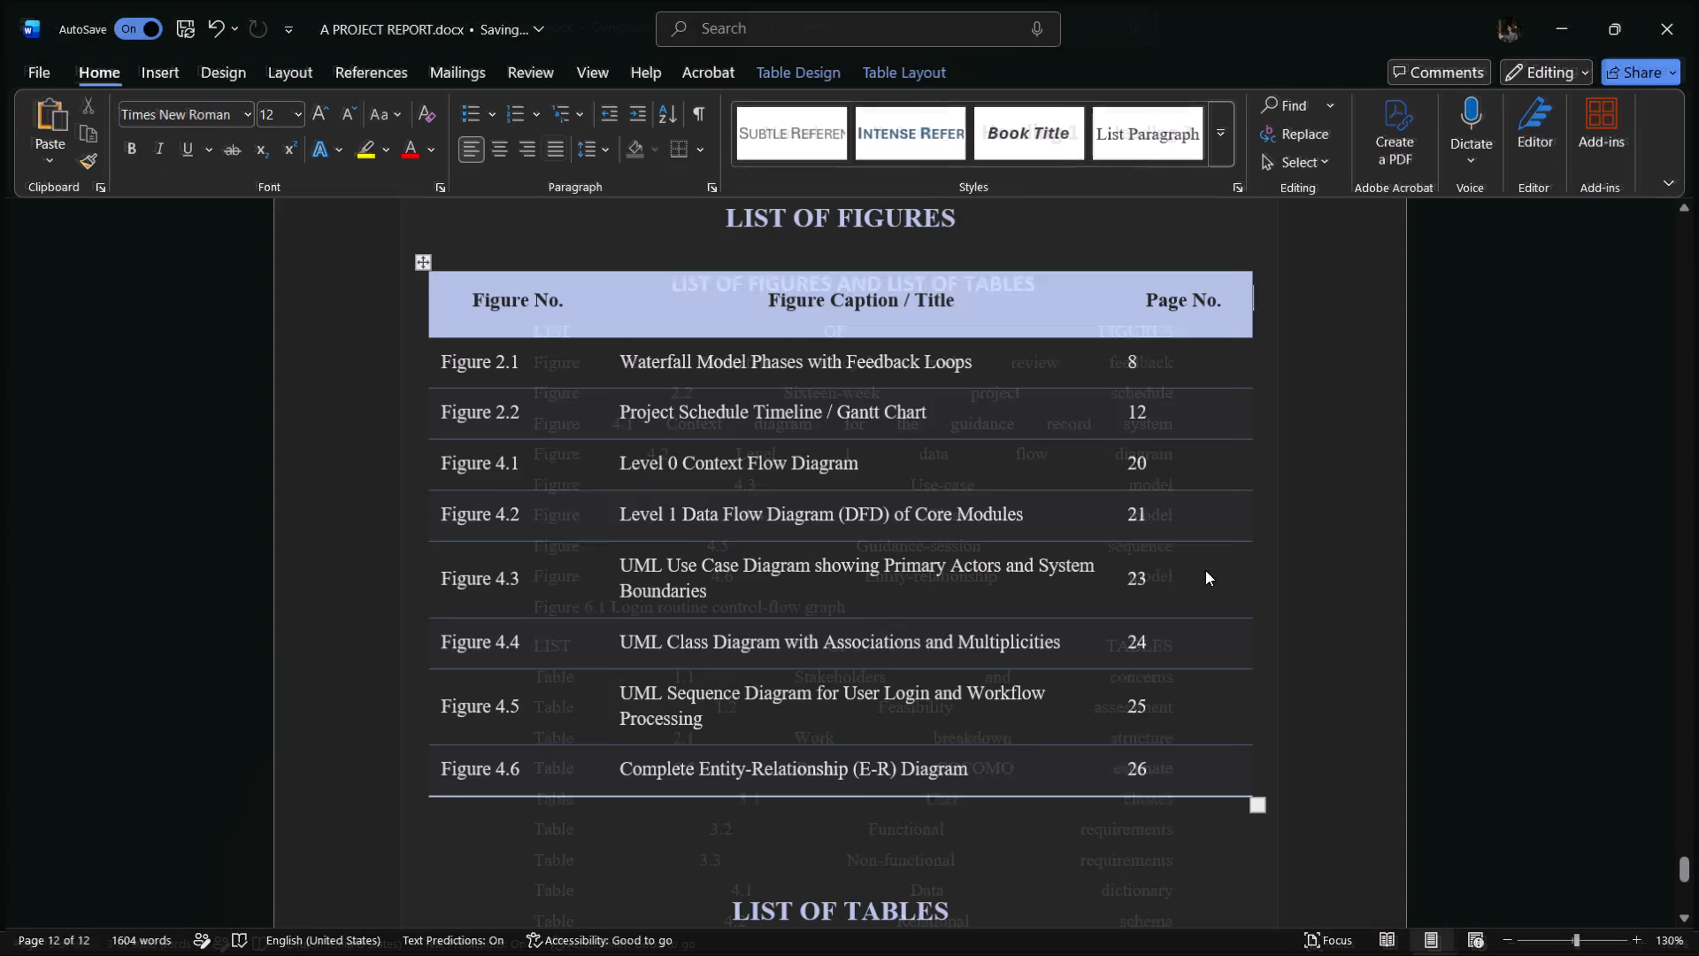
Switch to the Doctor Appointment Booking SRS report and examine its front matter, from the certificates through the continued table of contents.
{"action": "key", "text": "alt+Tab"}
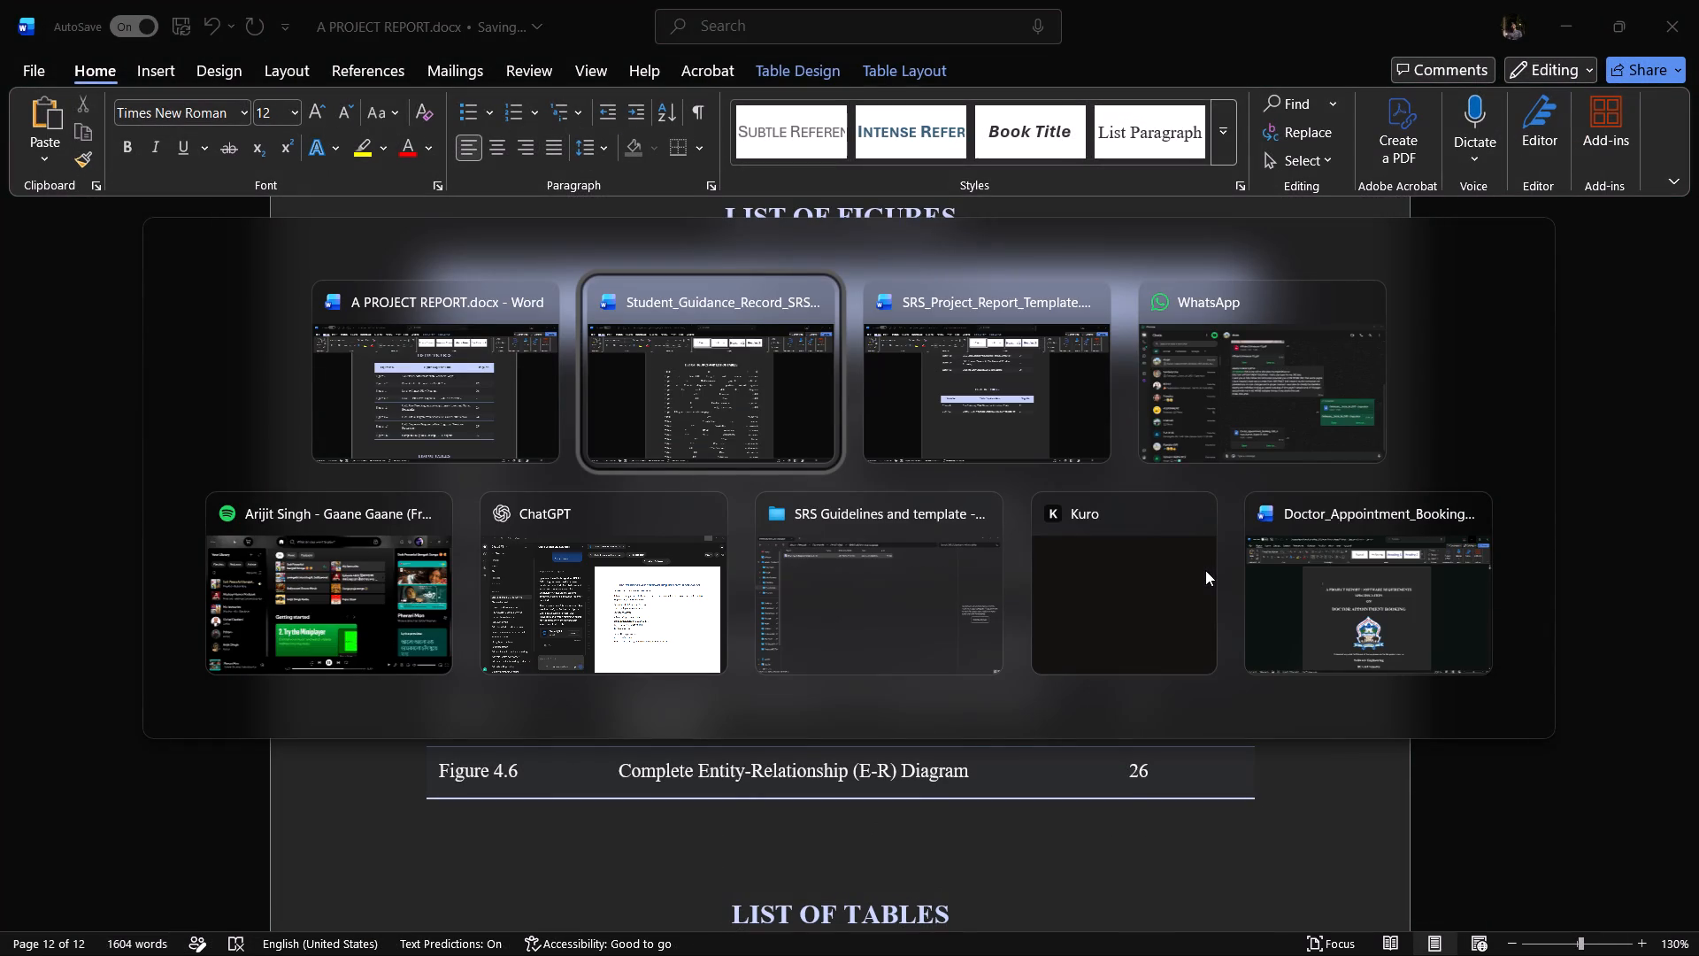
{"action": "key", "text": "alt+Tab"}
{"action": "key", "text": "alt+Tab"}
{"action": "key", "text": "alt+Tab"}
{"action": "key", "text": "alt+Tab"}
{"action": "key", "text": "alt+Tab"}
{"action": "key", "text": "alt+Tab"}
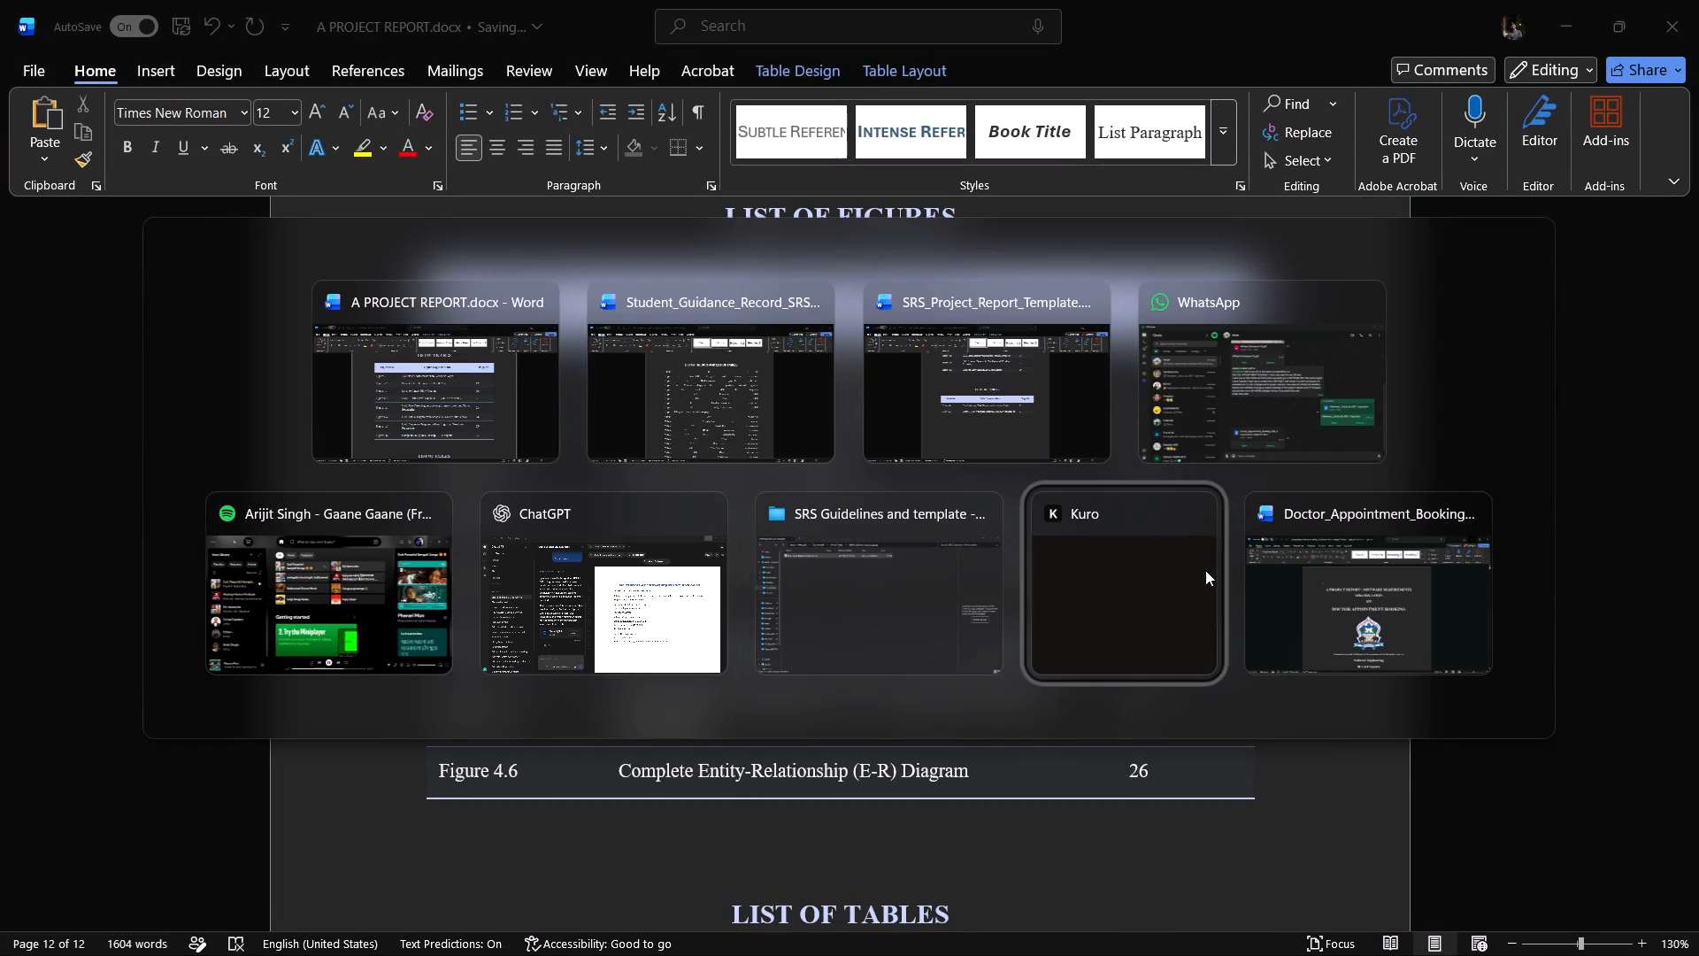
{"action": "key", "text": "alt+Tab"}
{"action": "scroll", "coordinate": [1198, 575], "scroll_direction": "down", "scroll_amount": 14}
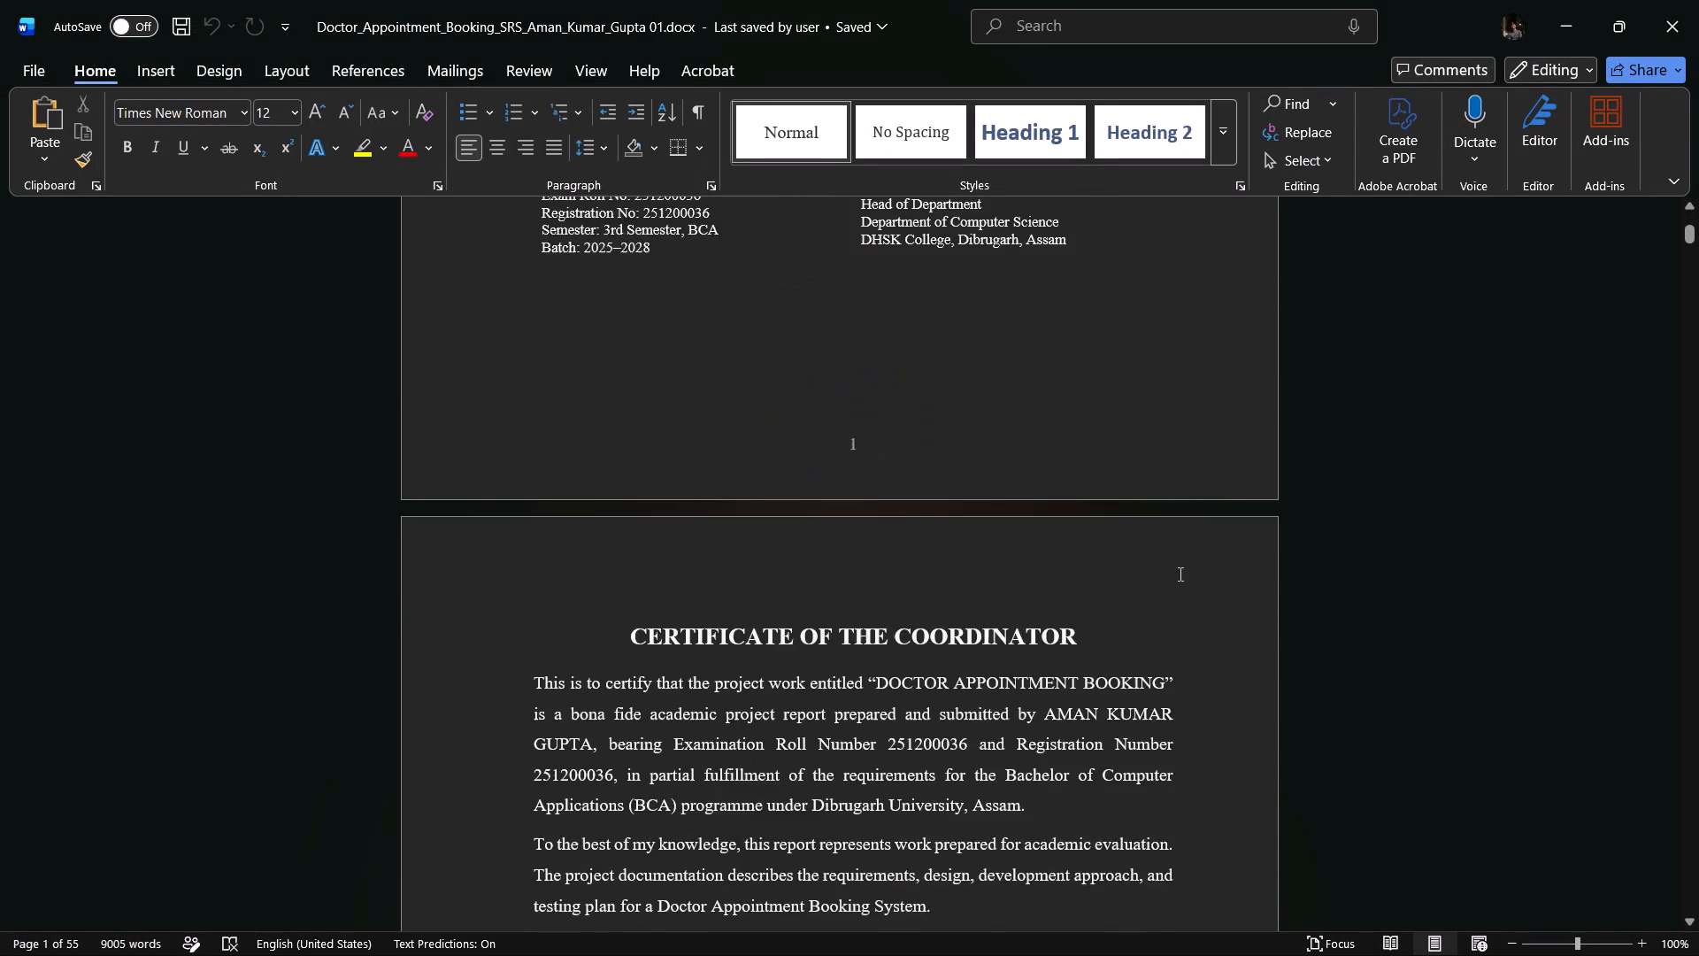
{"action": "scroll", "coordinate": [1179, 574], "scroll_direction": "down", "scroll_amount": 20}
{"action": "scroll", "coordinate": [1179, 574], "scroll_direction": "down", "scroll_amount": 12}
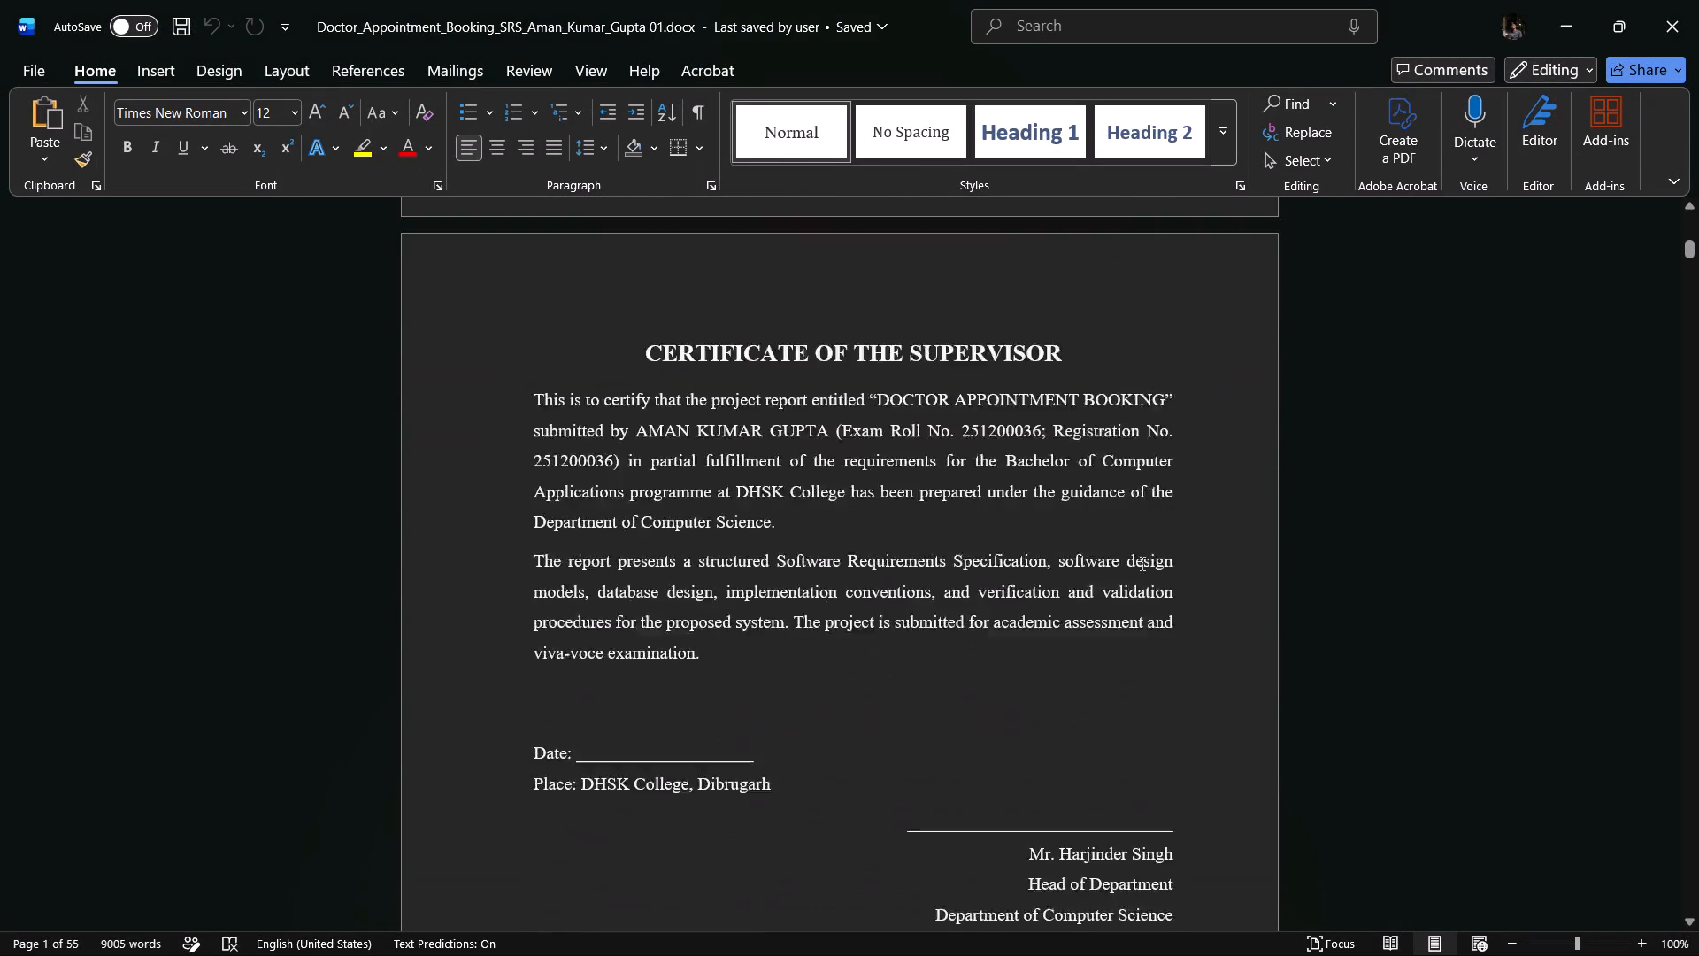
{"action": "scroll", "coordinate": [1141, 563], "scroll_direction": "down", "scroll_amount": 15}
{"action": "scroll", "coordinate": [1134, 571], "scroll_direction": "up", "scroll_amount": 2}
{"action": "scroll", "coordinate": [1134, 571], "scroll_direction": "down", "scroll_amount": 20}
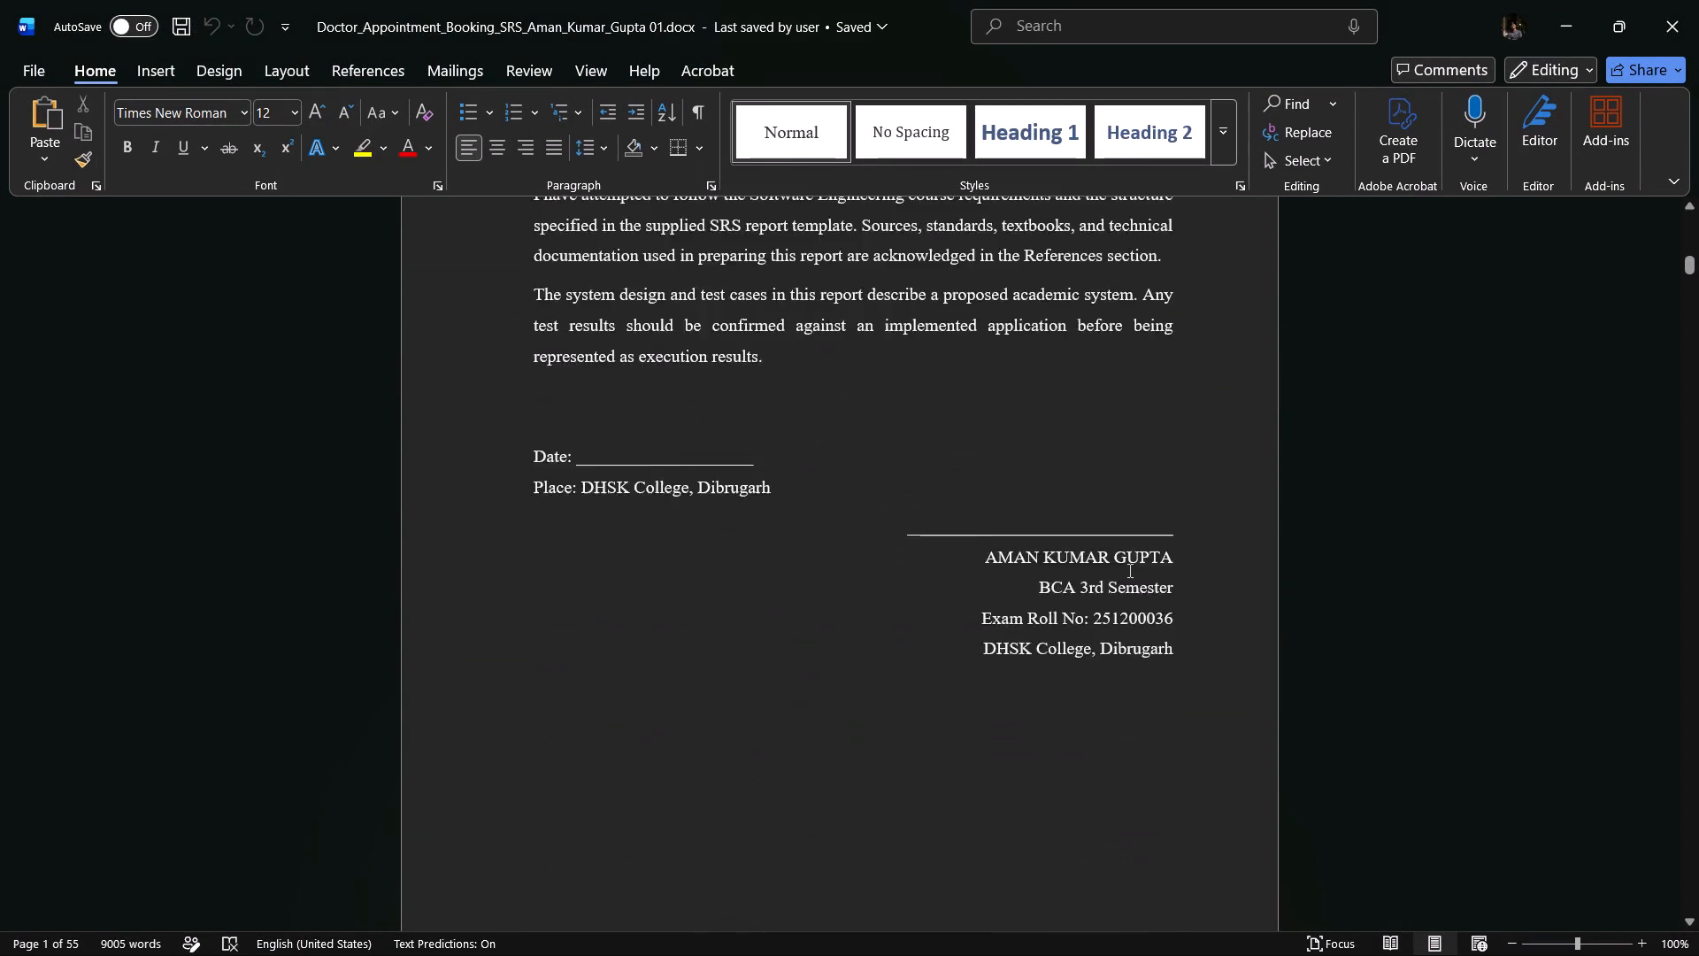
{"action": "scroll", "coordinate": [1128, 570], "scroll_direction": "down", "scroll_amount": 17}
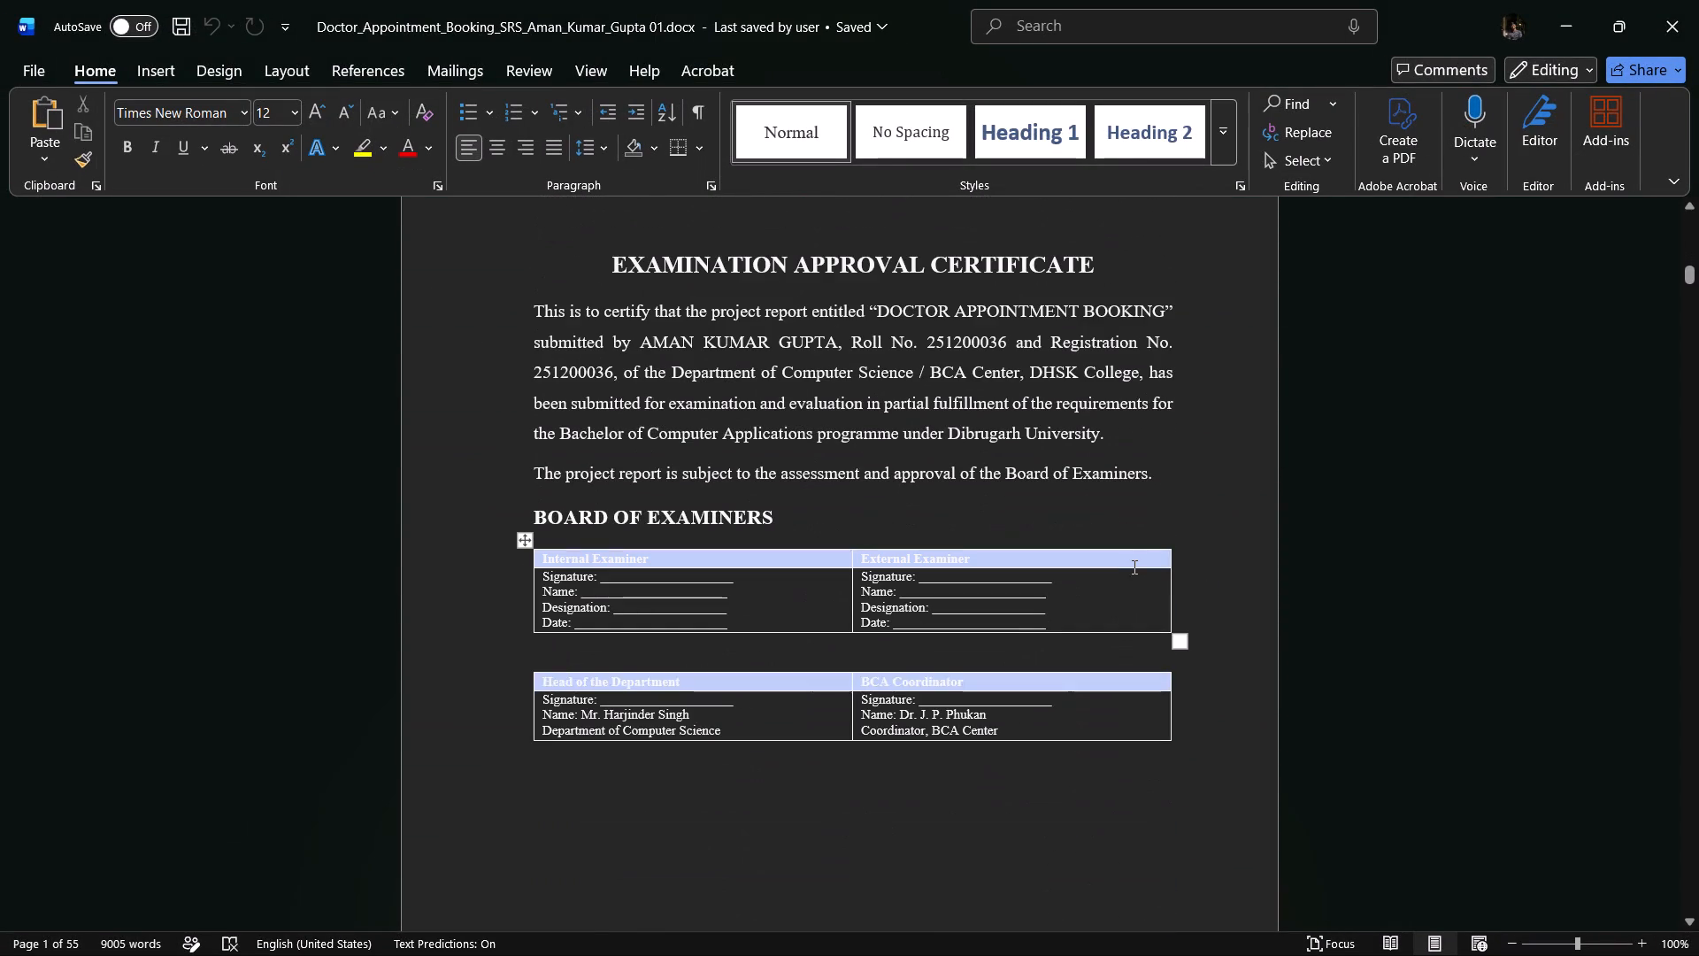
{"action": "scroll", "coordinate": [1133, 567], "scroll_direction": "down", "scroll_amount": 20}
{"action": "scroll", "coordinate": [1133, 567], "scroll_direction": "down", "scroll_amount": 15}
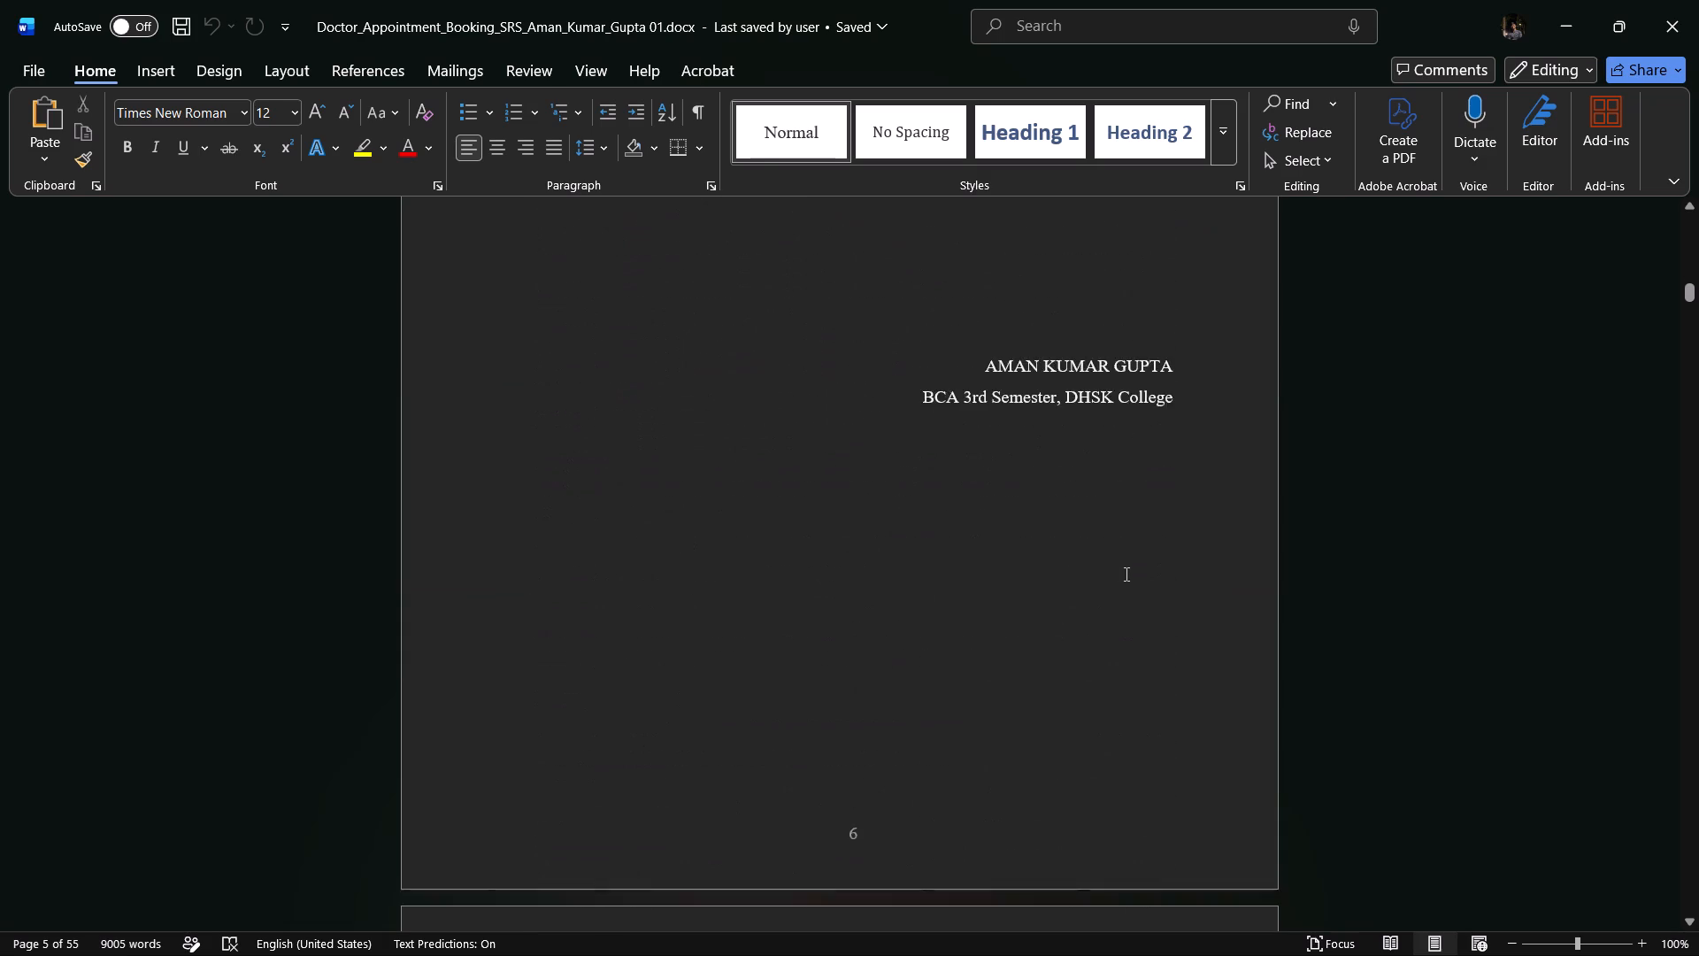
{"action": "scroll", "coordinate": [1125, 574], "scroll_direction": "down", "scroll_amount": 20}
{"action": "scroll", "coordinate": [1125, 574], "scroll_direction": "down", "scroll_amount": 17}
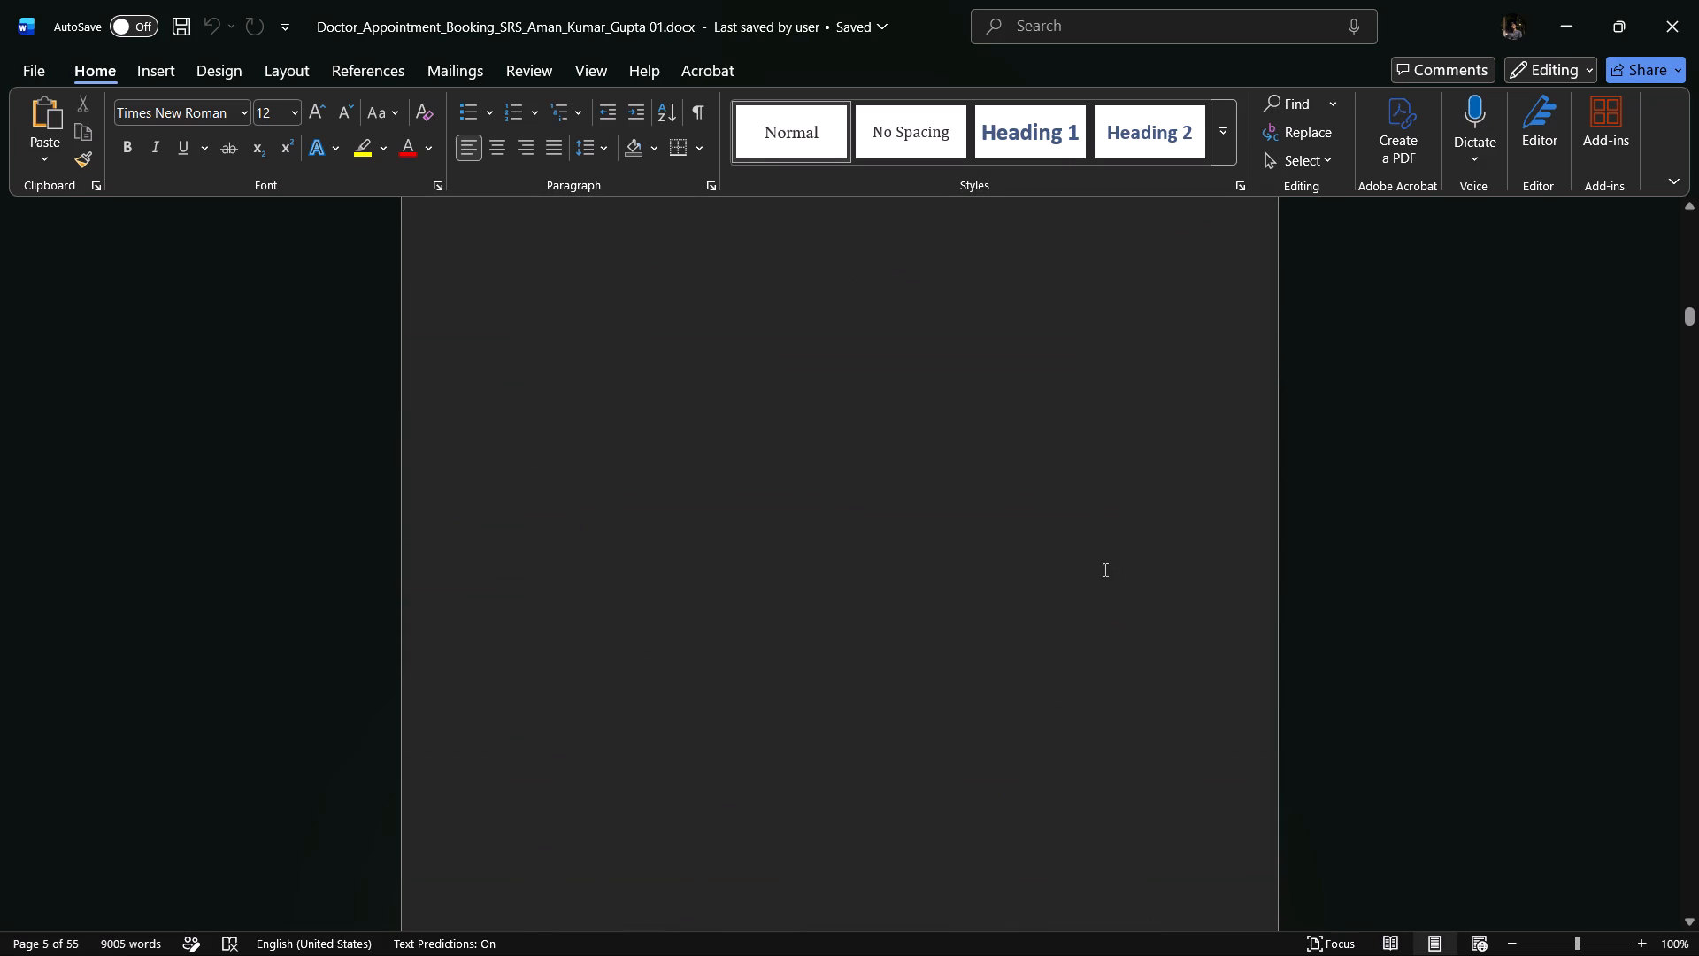
{"action": "scroll", "coordinate": [1103, 569], "scroll_direction": "down", "scroll_amount": 20}
{"action": "scroll", "coordinate": [1103, 569], "scroll_direction": "down", "scroll_amount": 4}
{"action": "scroll", "coordinate": [1098, 559], "scroll_direction": "up", "scroll_amount": 1}
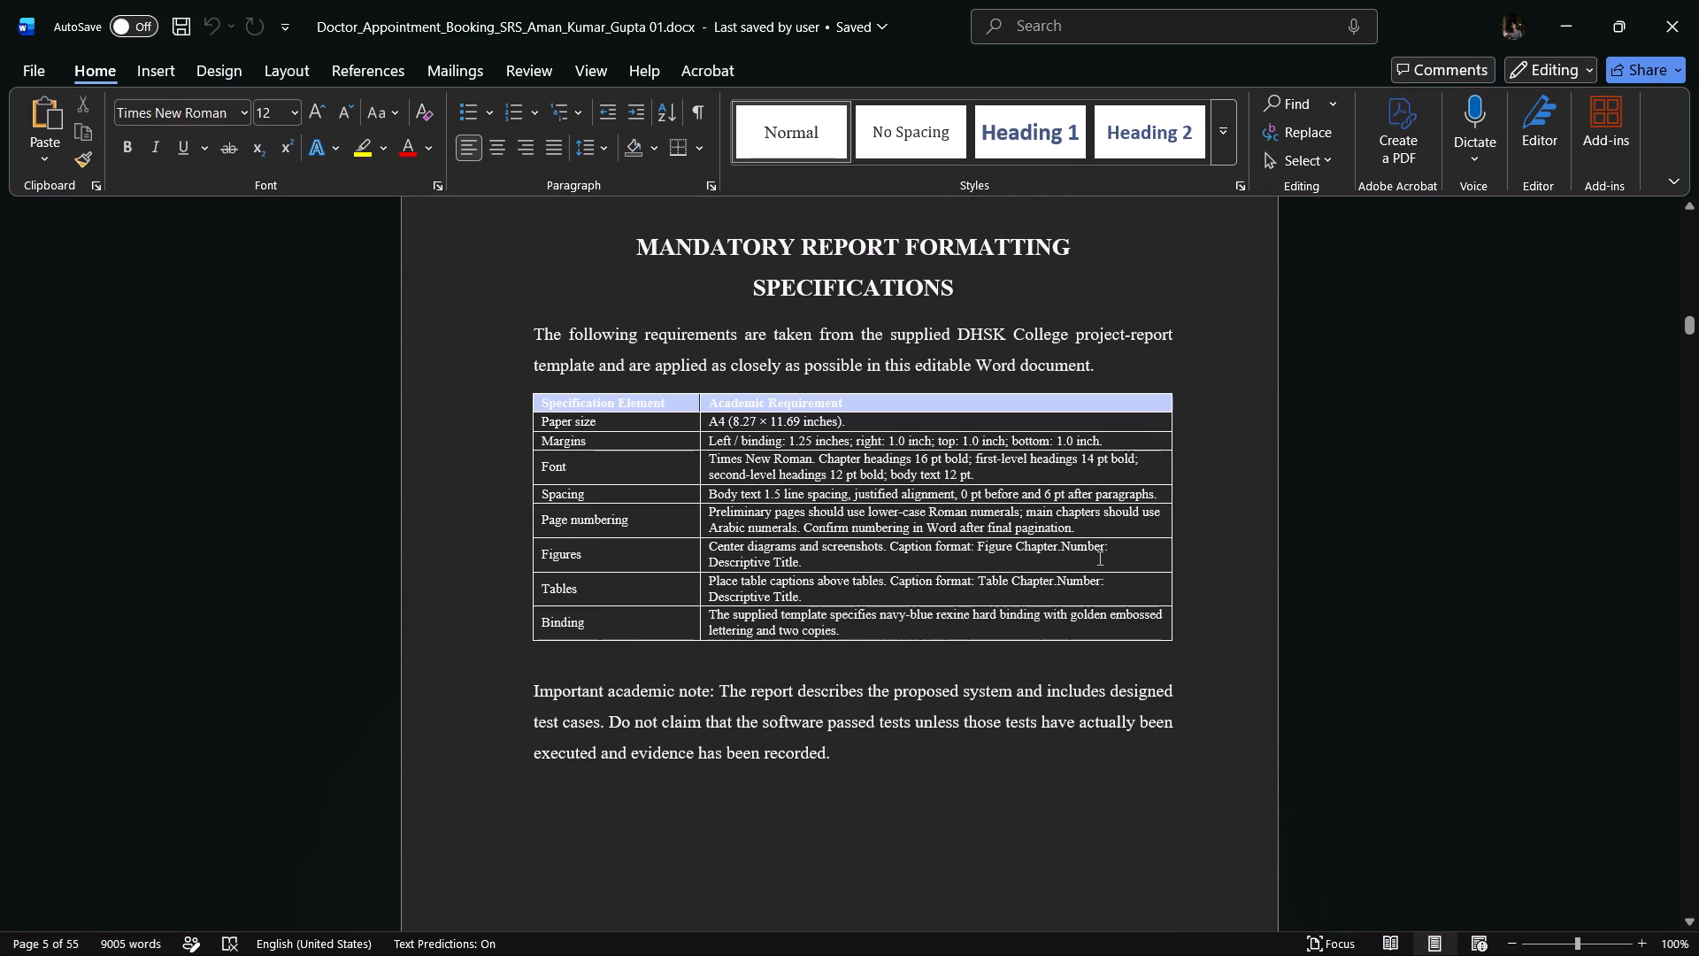
{"action": "scroll", "coordinate": [1100, 557], "scroll_direction": "down", "scroll_amount": 20}
{"action": "scroll", "coordinate": [1100, 557], "scroll_direction": "down", "scroll_amount": 4}
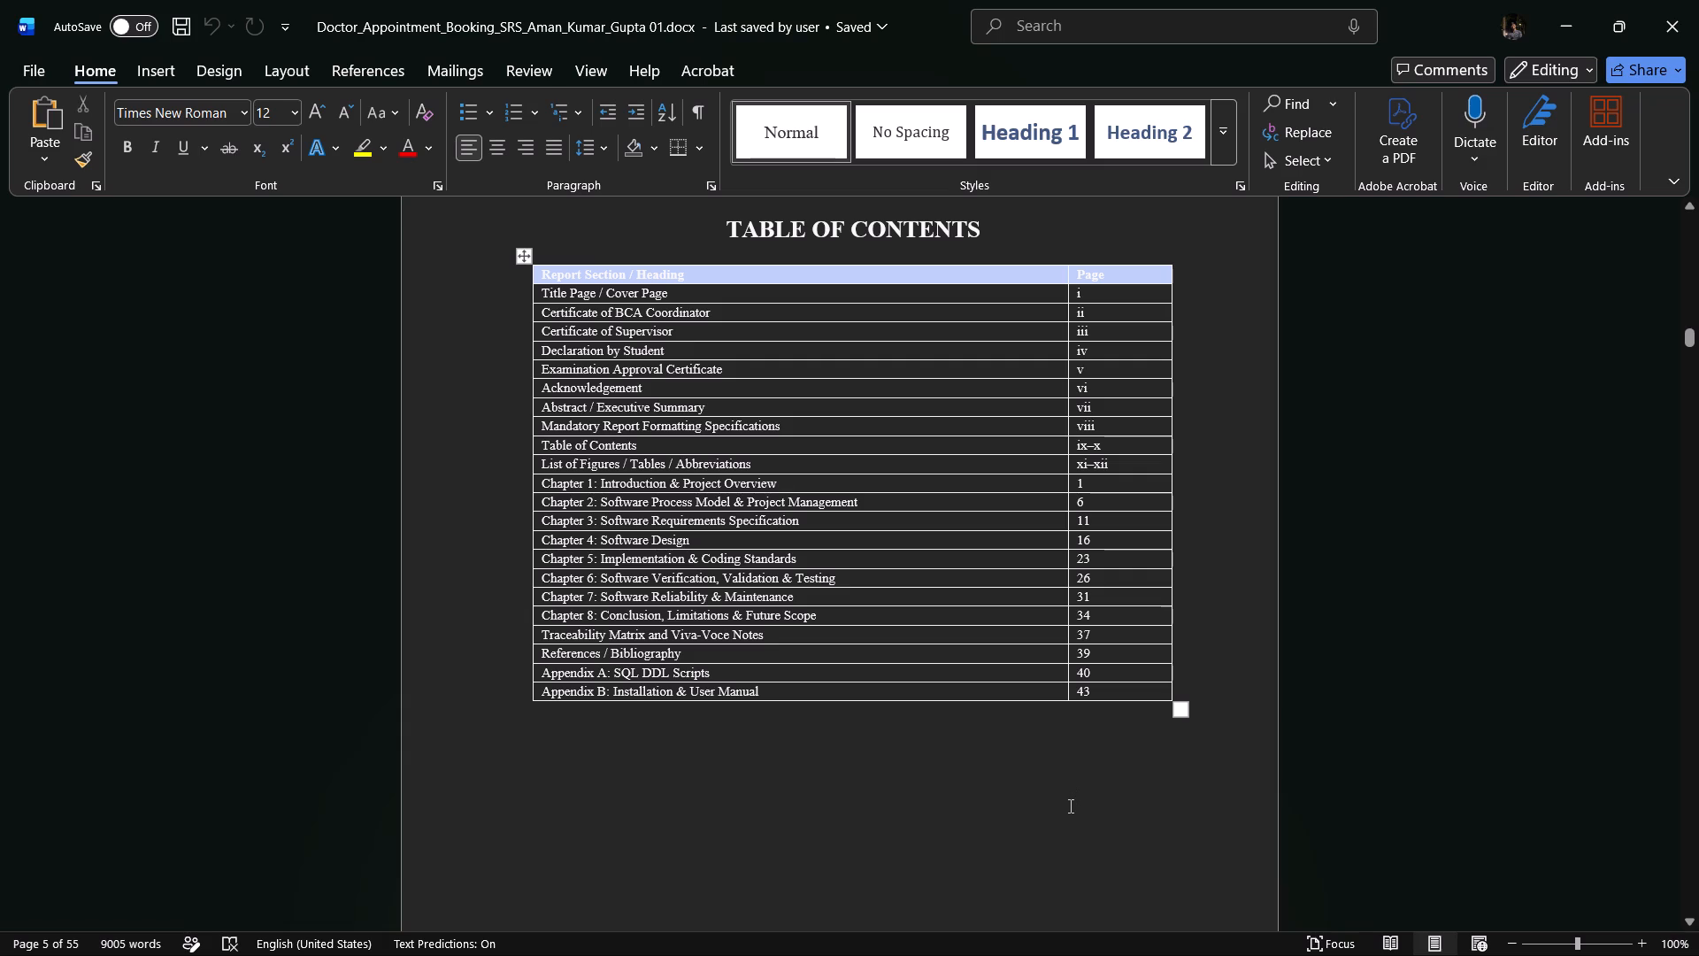
{"action": "scroll", "coordinate": [919, 955], "scroll_direction": "down", "scroll_amount": 7}
{"action": "scroll", "coordinate": [1095, 655], "scroll_direction": "down", "scroll_amount": 6}
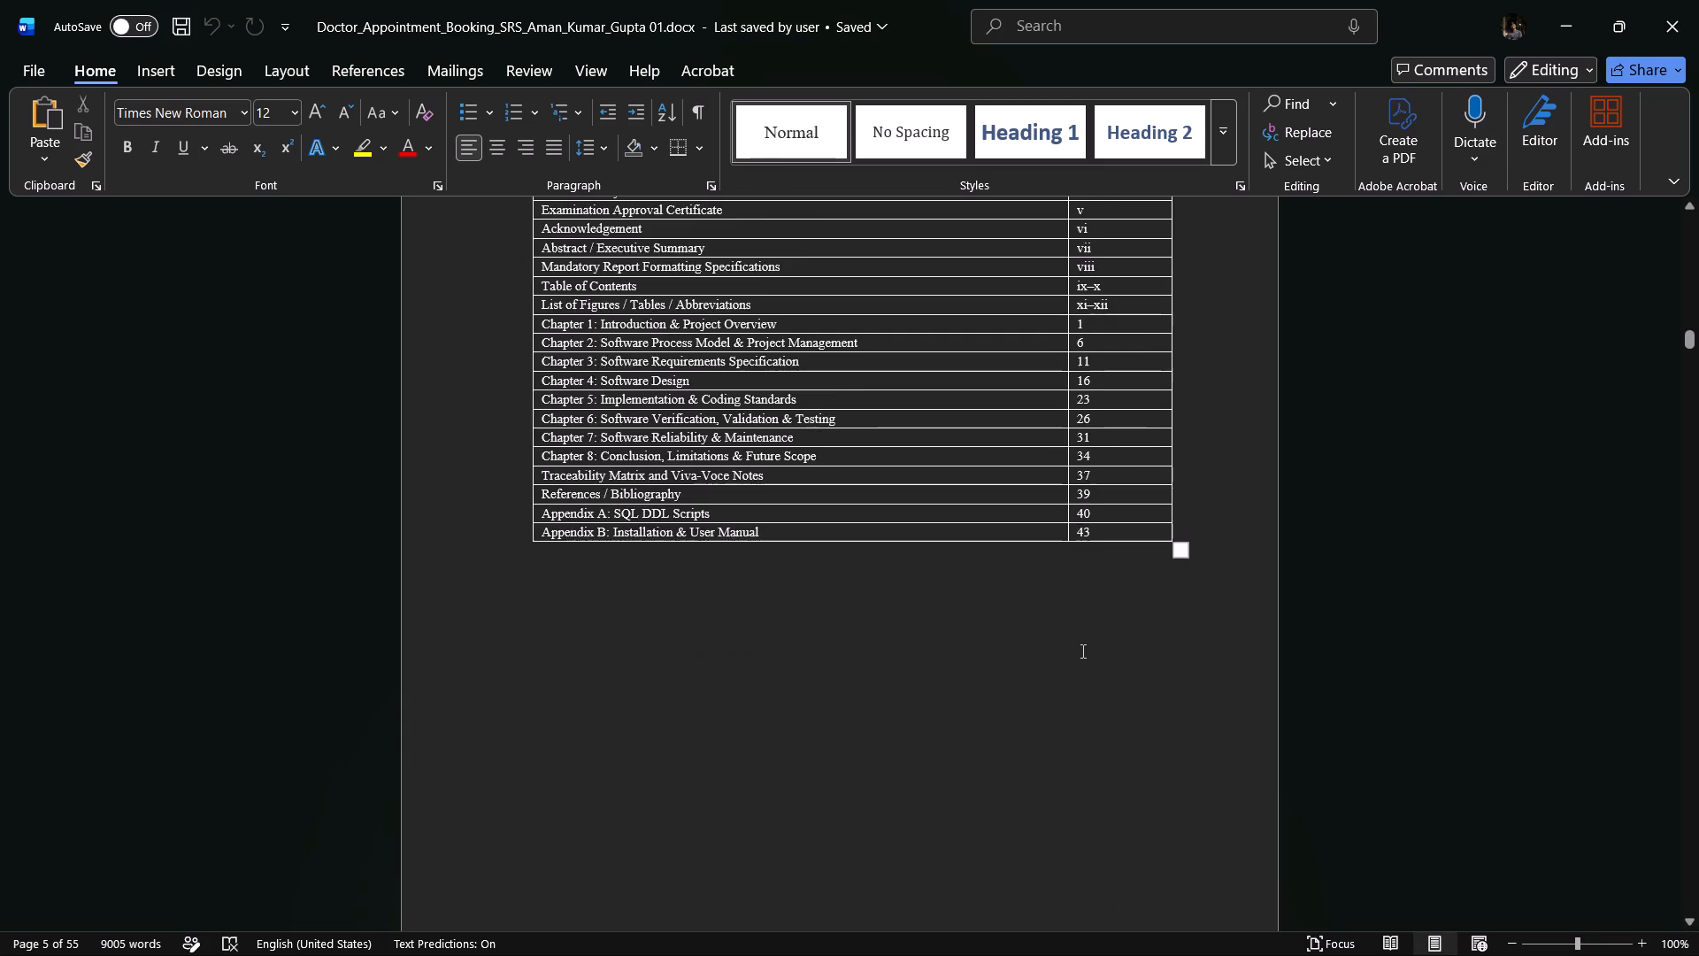
{"action": "scroll", "coordinate": [1079, 651], "scroll_direction": "down", "scroll_amount": 15}
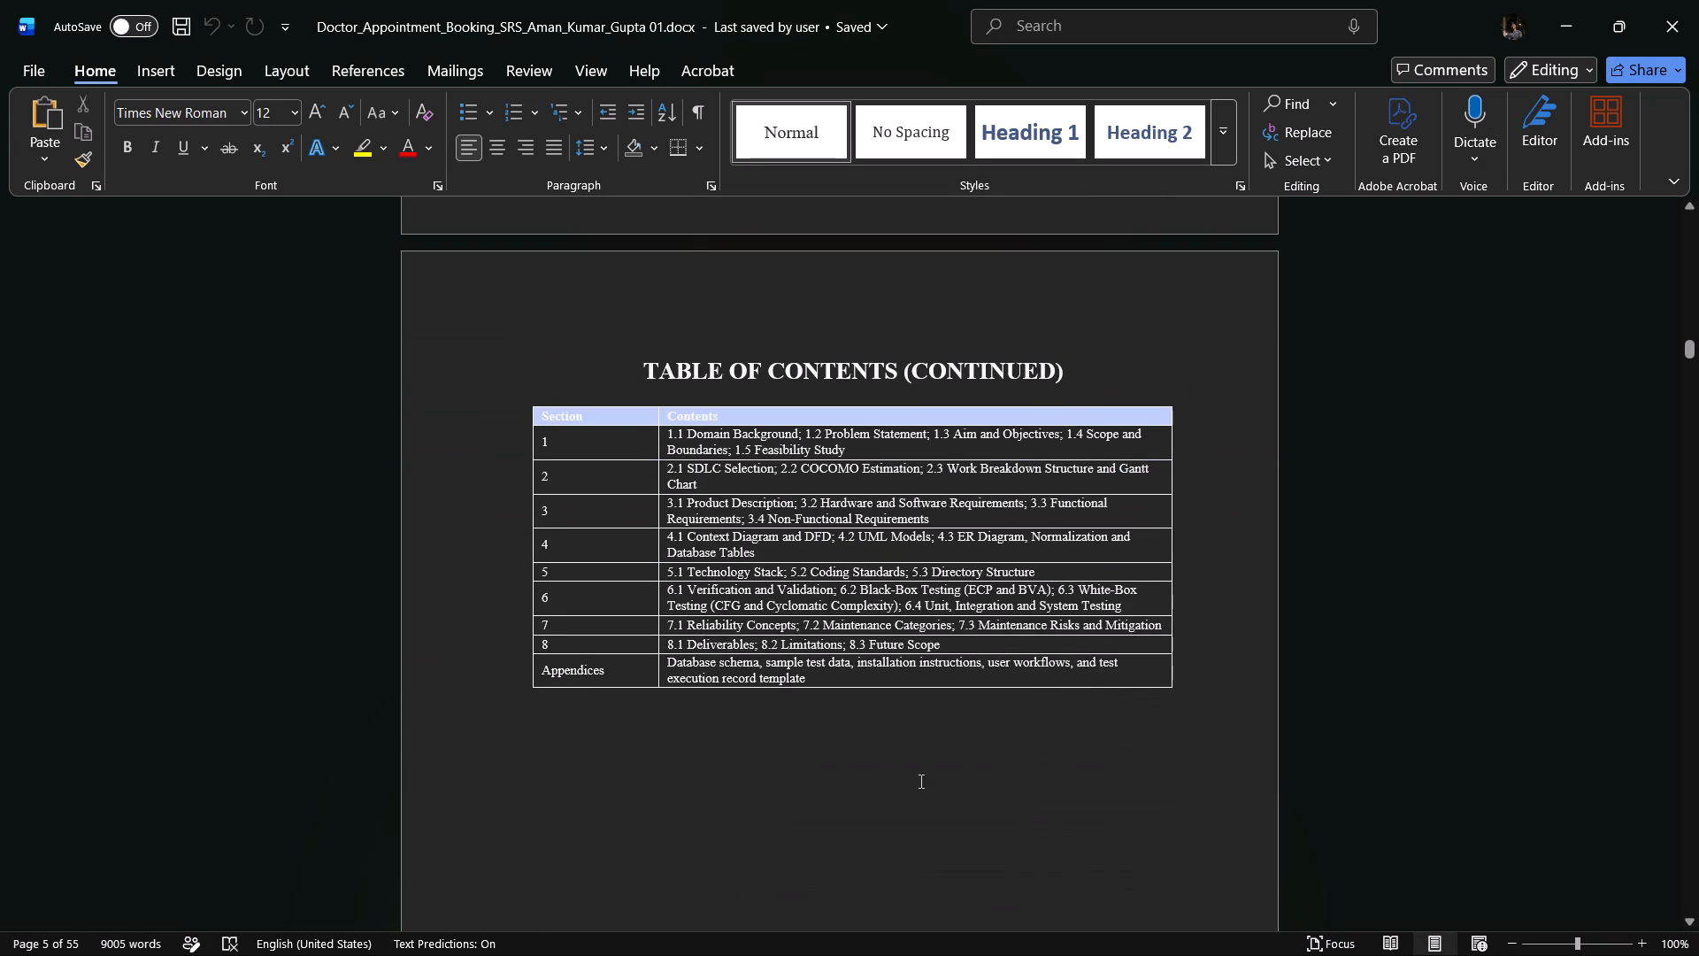
Check the list of figures in A PROJECT REPORT, Student_Guidance_Record_SRS_Report and SRS_Project_Report_Template against each other.
{"action": "key", "text": "alt+Tab"}
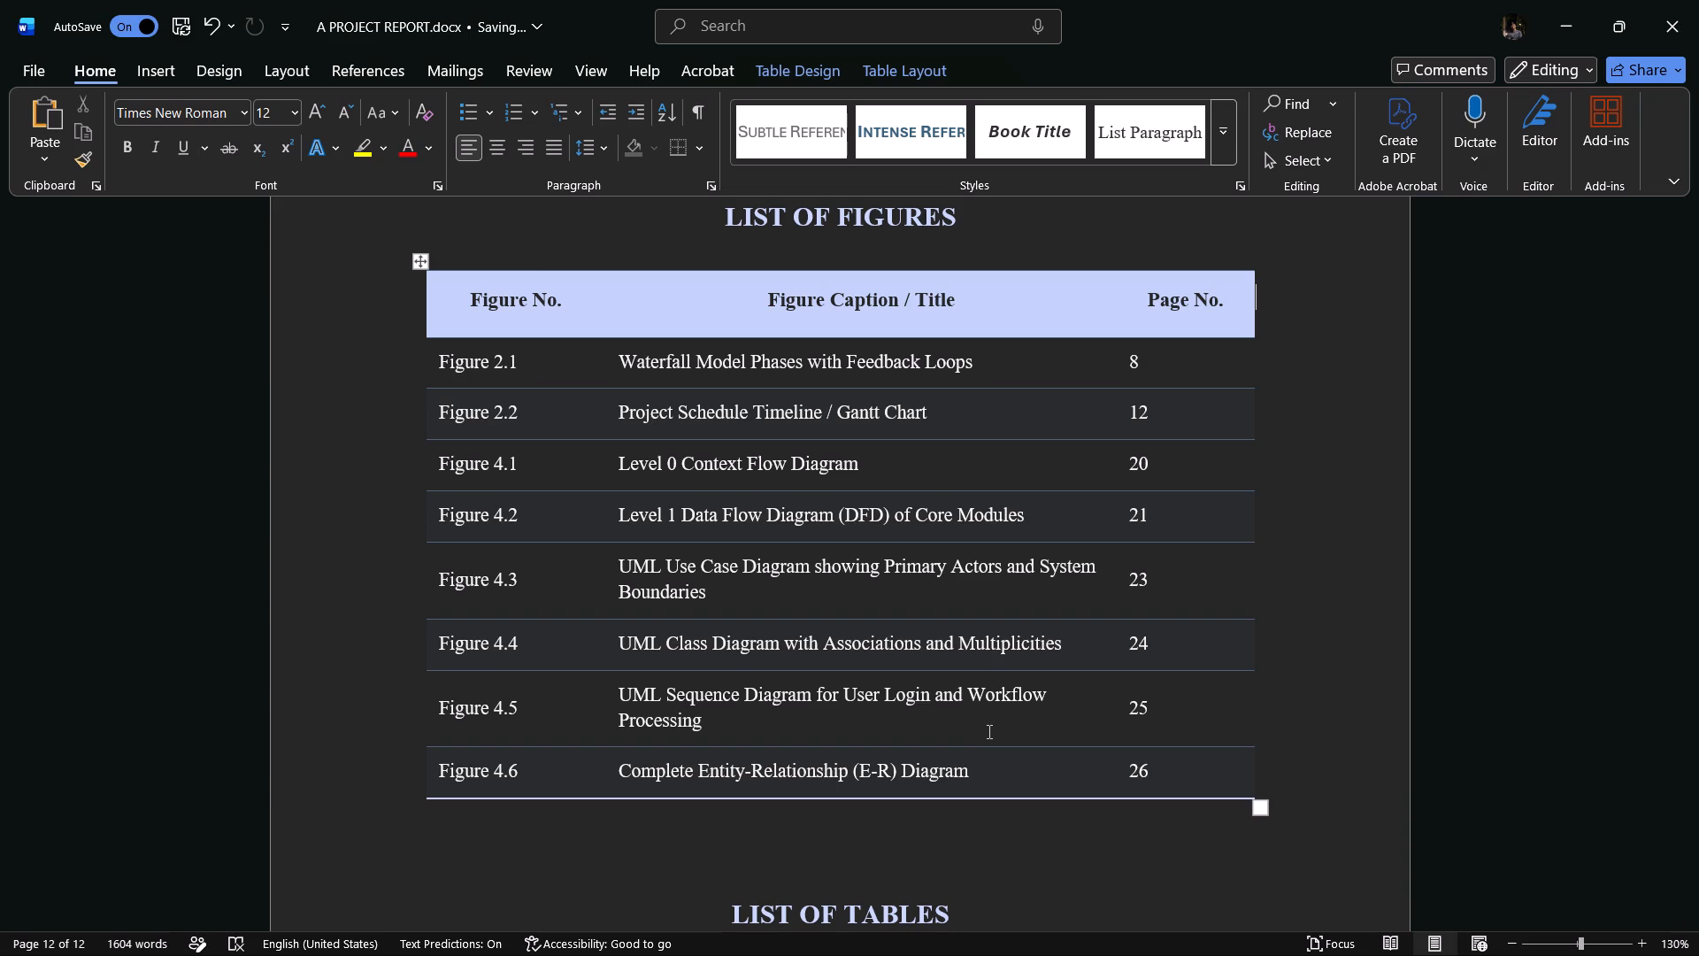
{"action": "key", "text": "alt+Tab"}
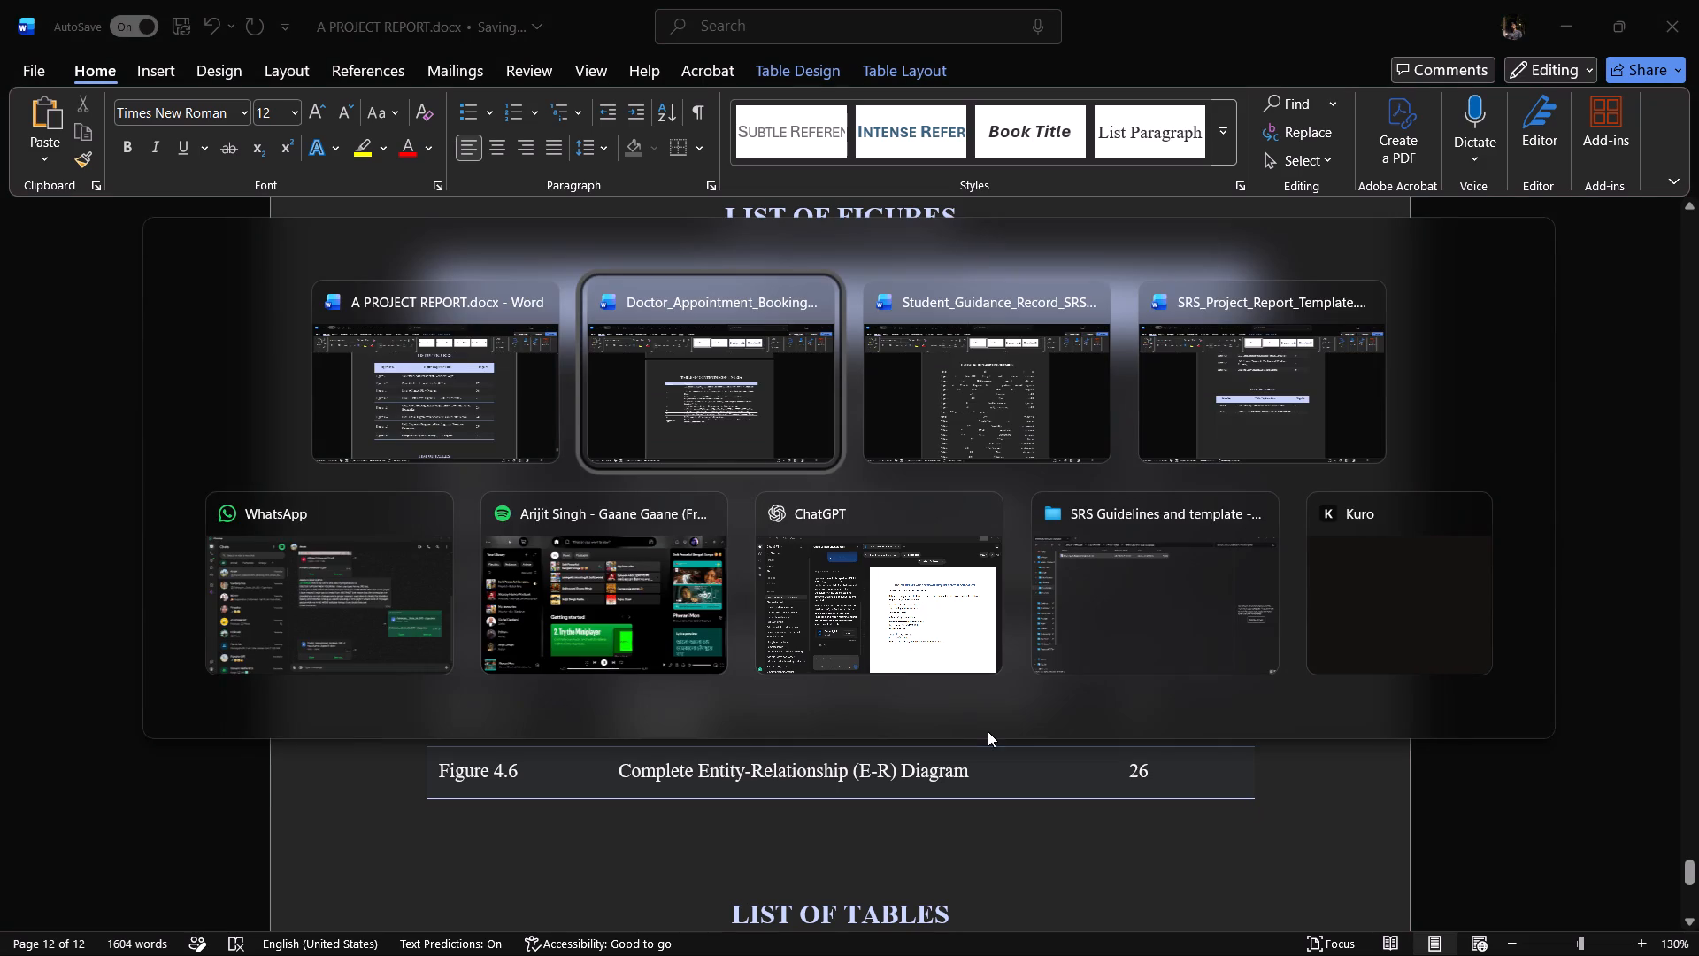
{"action": "key", "text": "alt+Tab"}
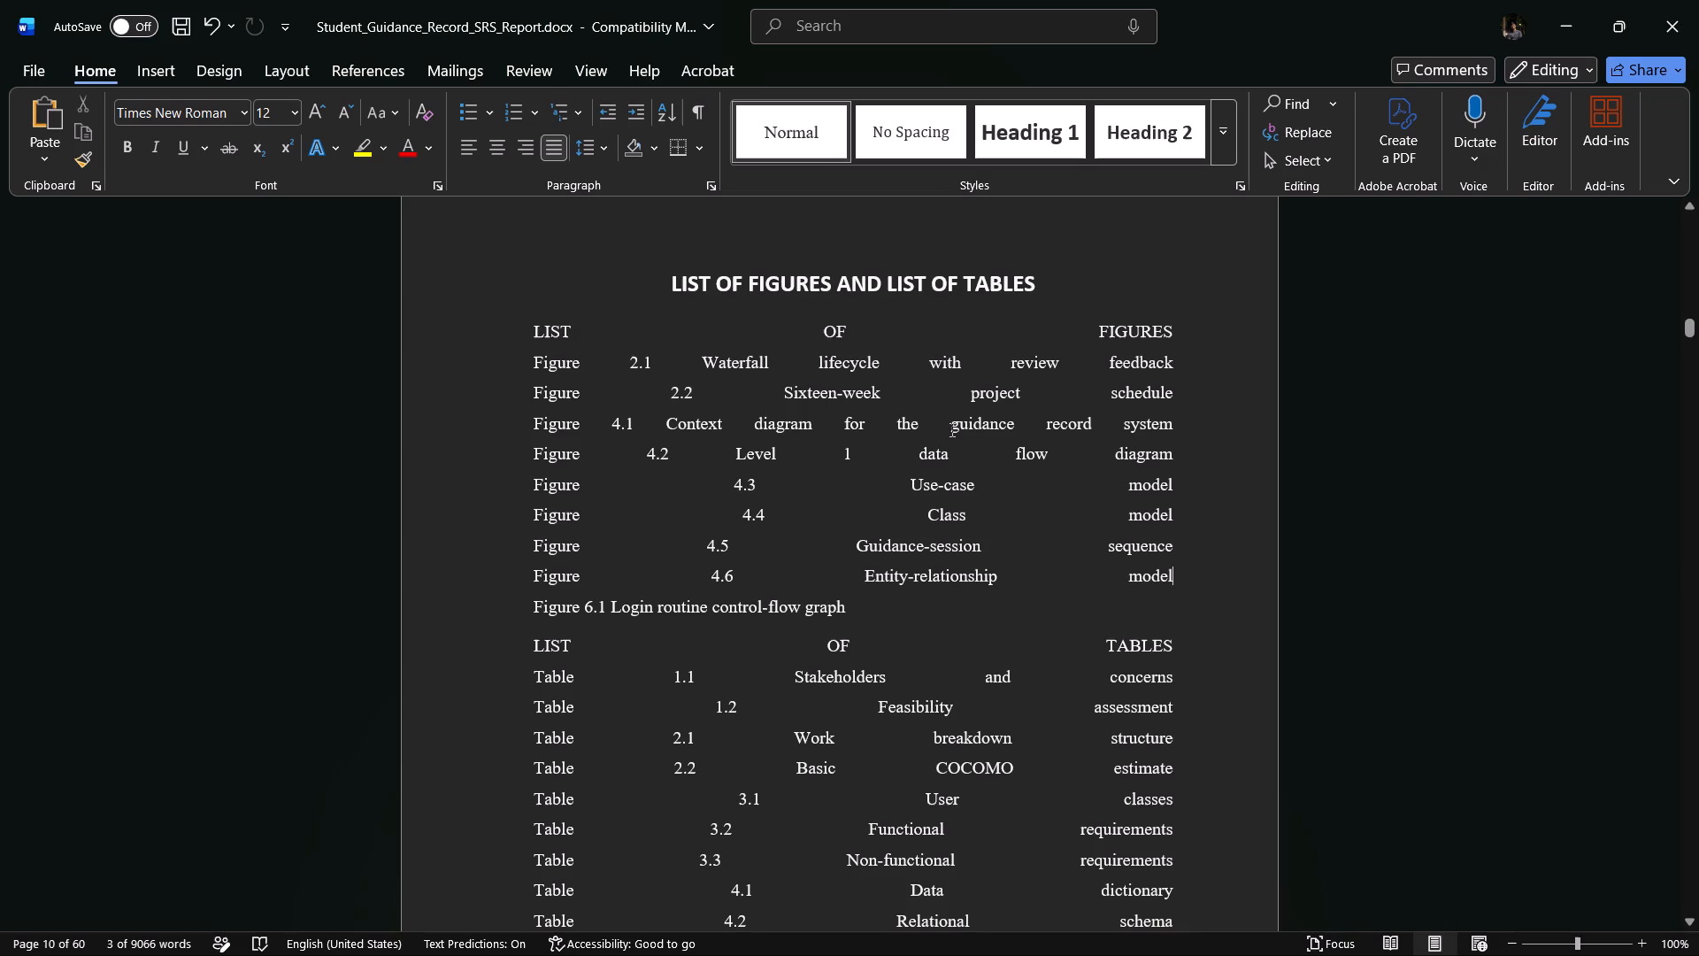
{"action": "key", "text": "alt+Tab"}
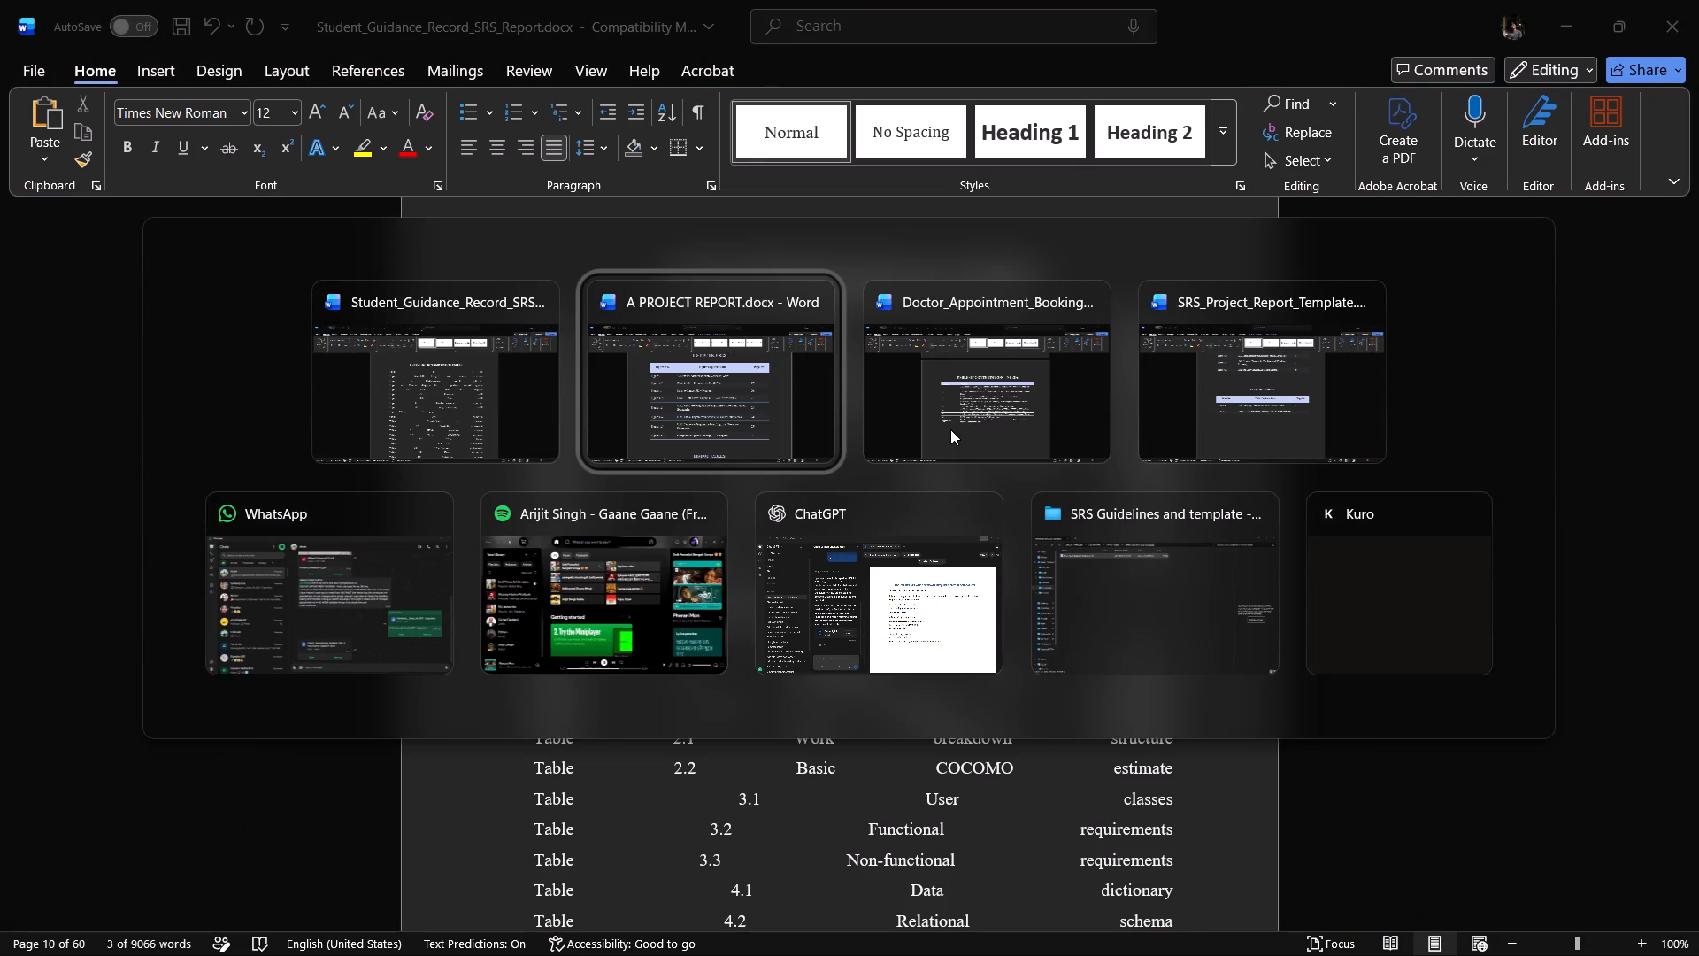
{"action": "key", "text": "alt+Tab"}
{"action": "key", "text": "alt+Tab"}
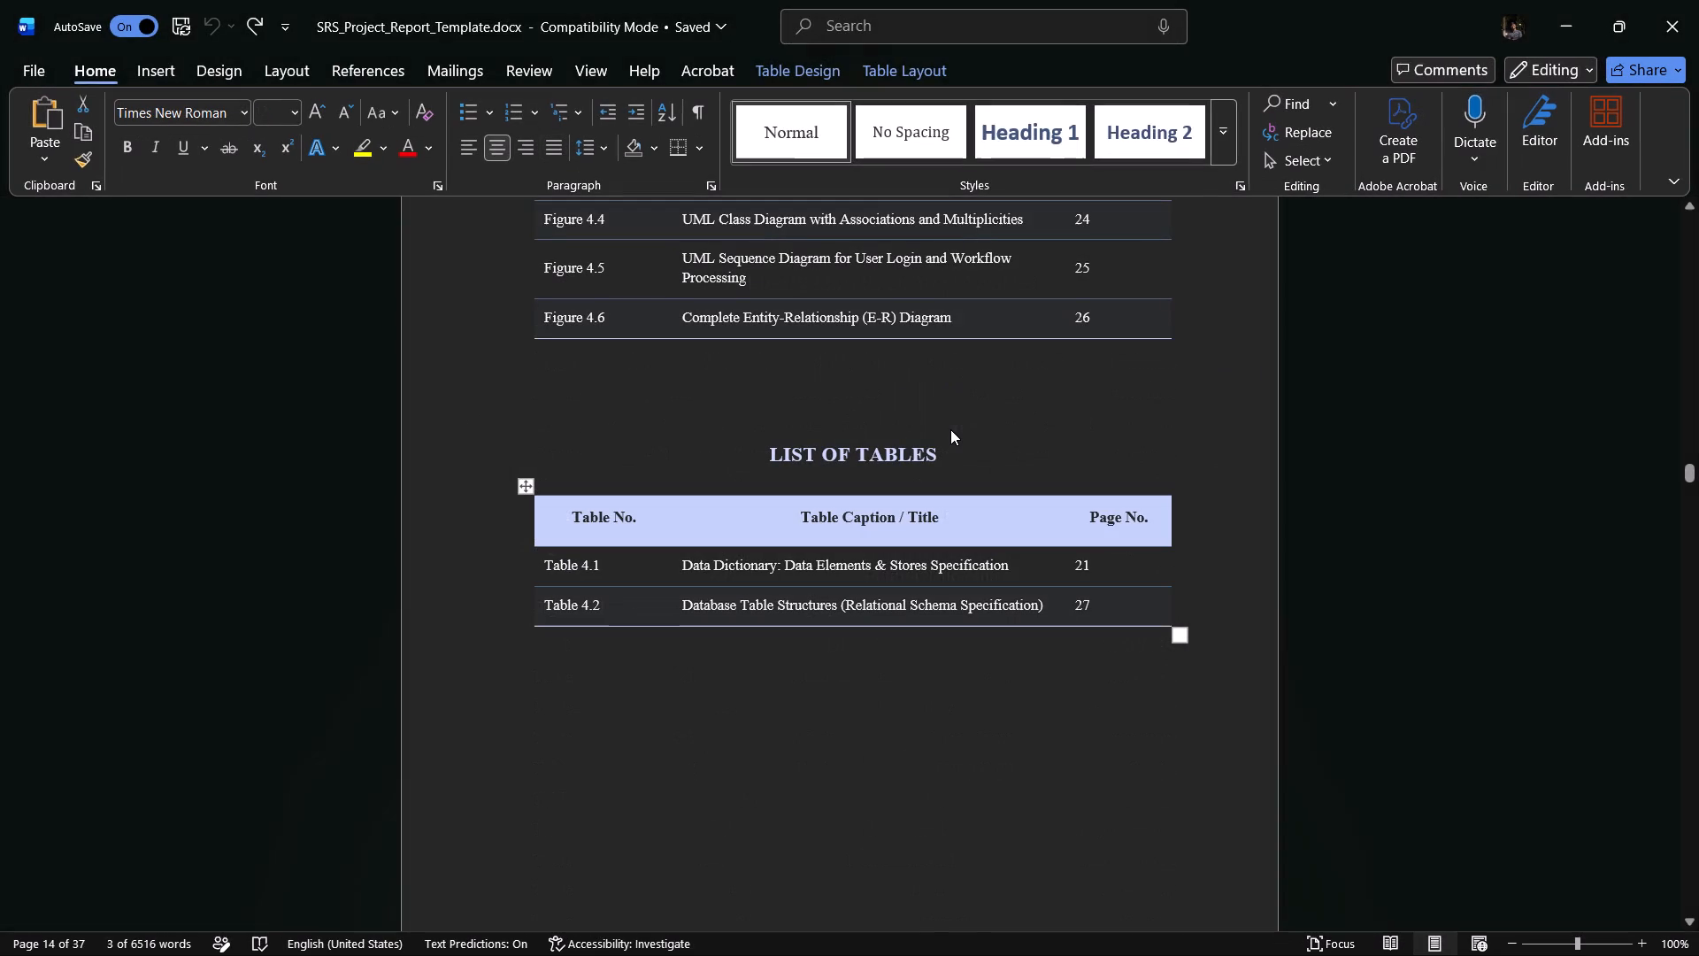
{"action": "scroll", "coordinate": [950, 429], "scroll_direction": "up", "scroll_amount": 4}
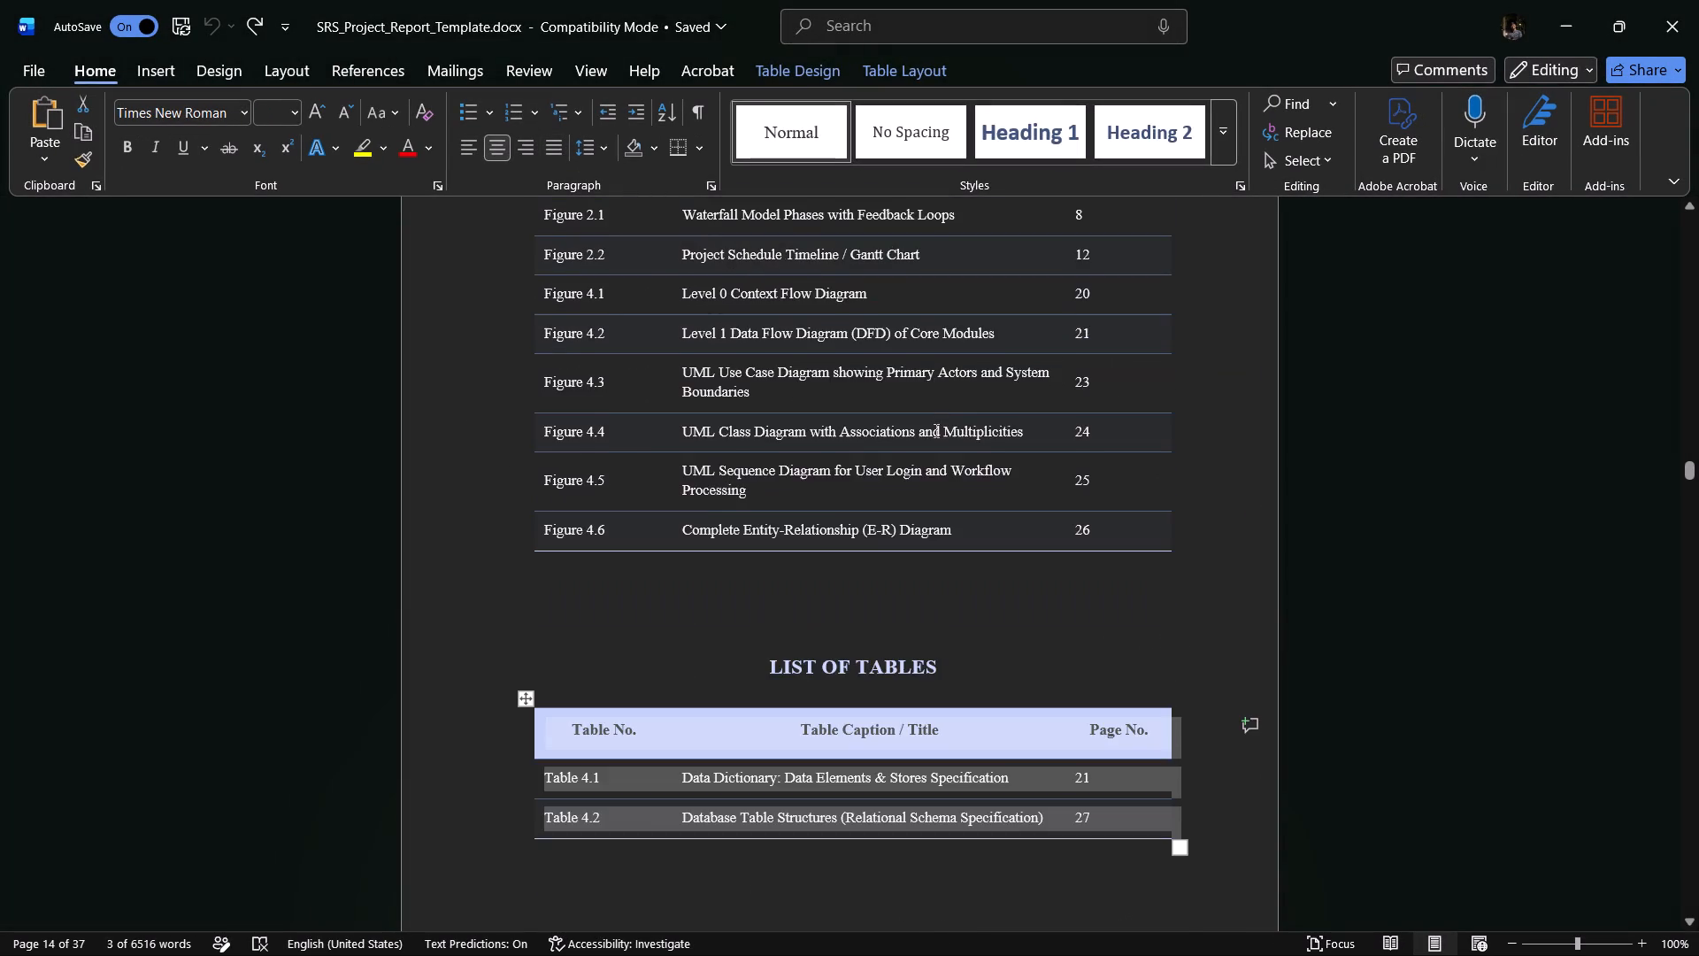
{"action": "scroll", "coordinate": [934, 430], "scroll_direction": "up", "scroll_amount": 4}
Copy the Figure 2.1 caption "Waterfall lifecycle with review feedback" from the list of figures in Student_Guidance_Record_SRS_Report.
{"action": "key", "text": "alt+Tab"}
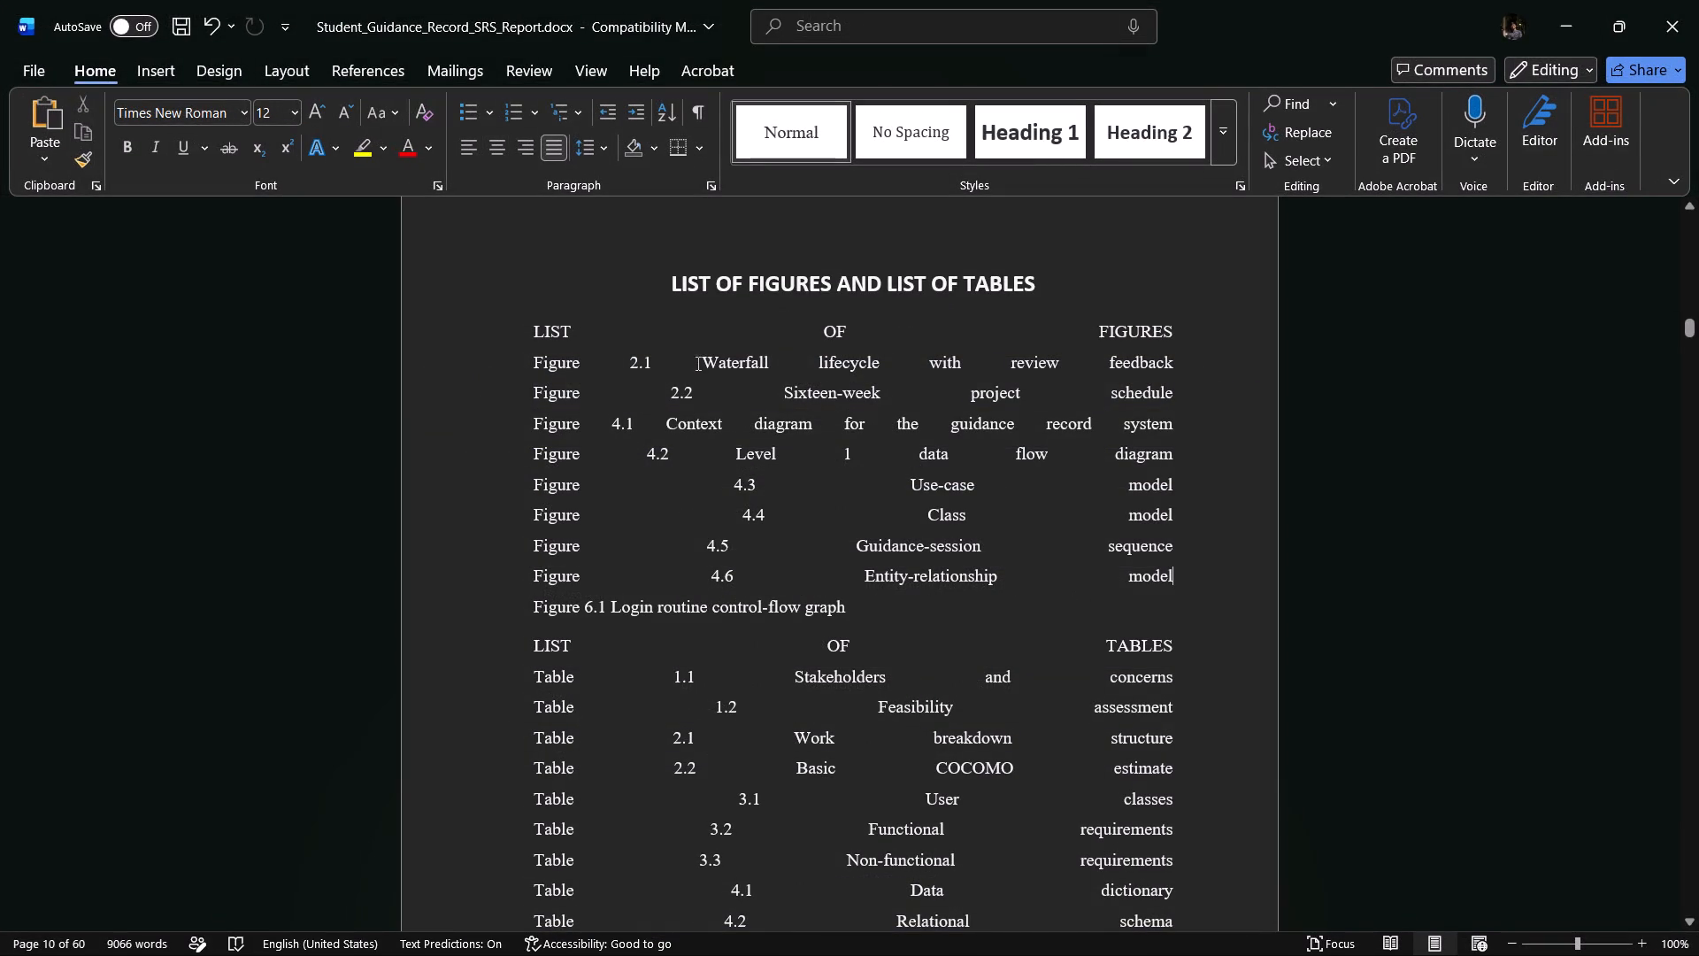
{"action": "left_click_drag", "start_coordinate": [696, 359], "coordinate": [1116, 366]}
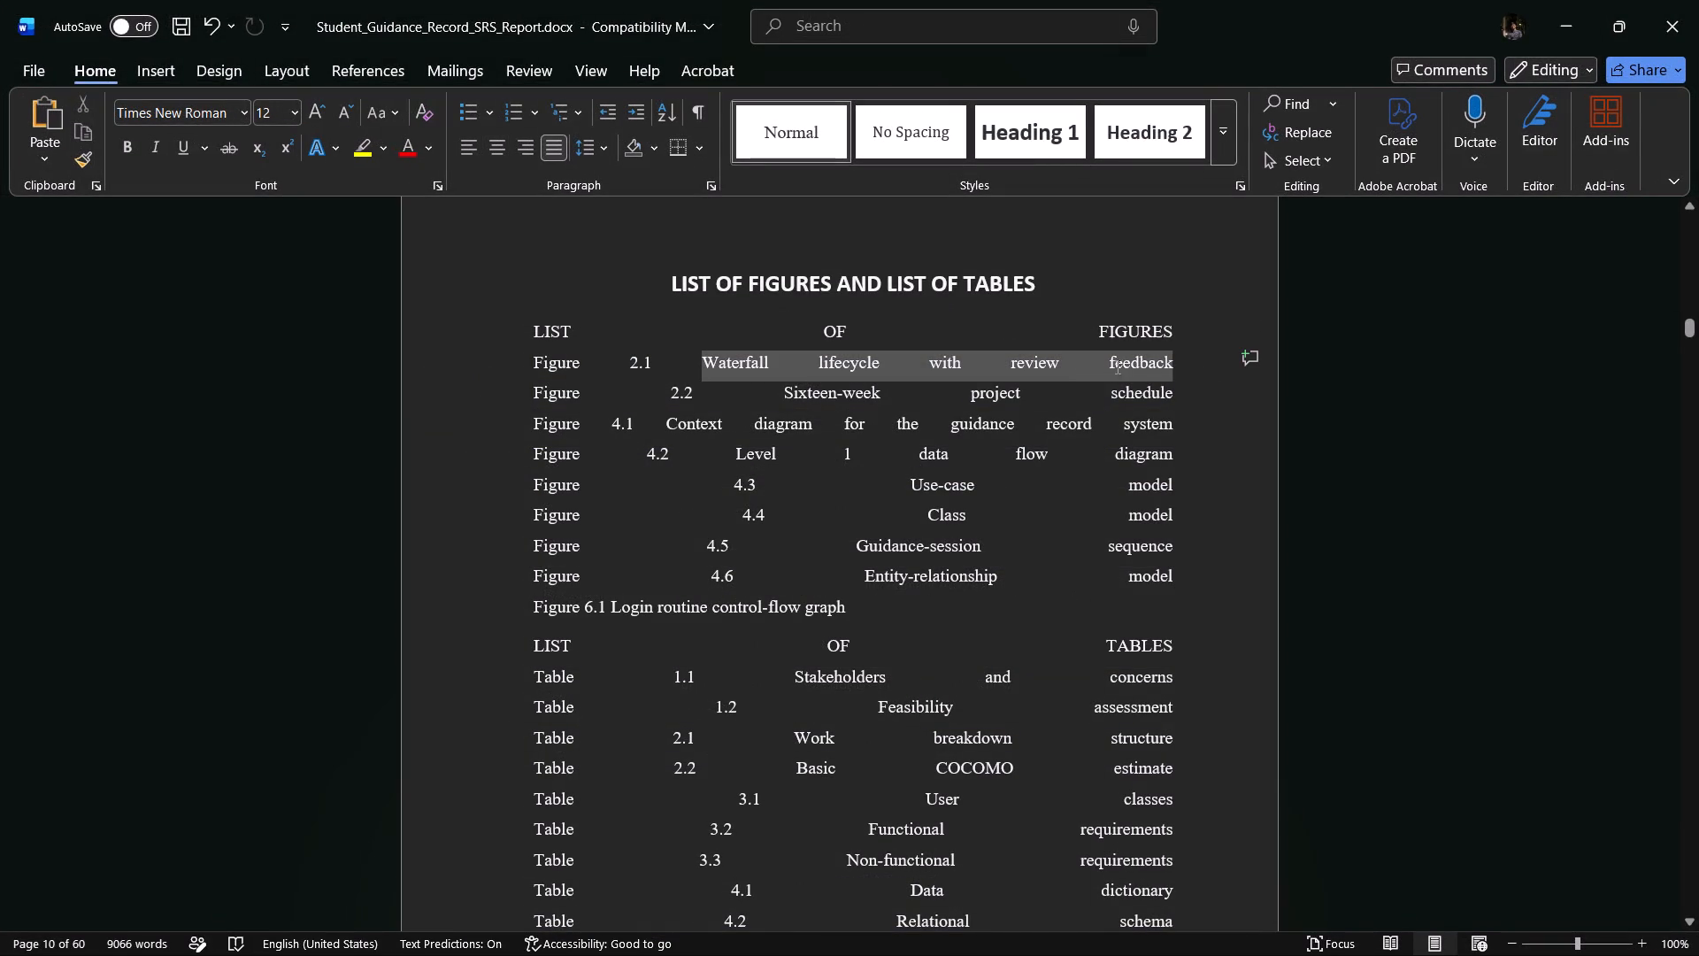
{"action": "left_click_drag", "start_coordinate": [1116, 366], "coordinate": [1149, 366]}
{"action": "key", "text": "ctrl+c"}
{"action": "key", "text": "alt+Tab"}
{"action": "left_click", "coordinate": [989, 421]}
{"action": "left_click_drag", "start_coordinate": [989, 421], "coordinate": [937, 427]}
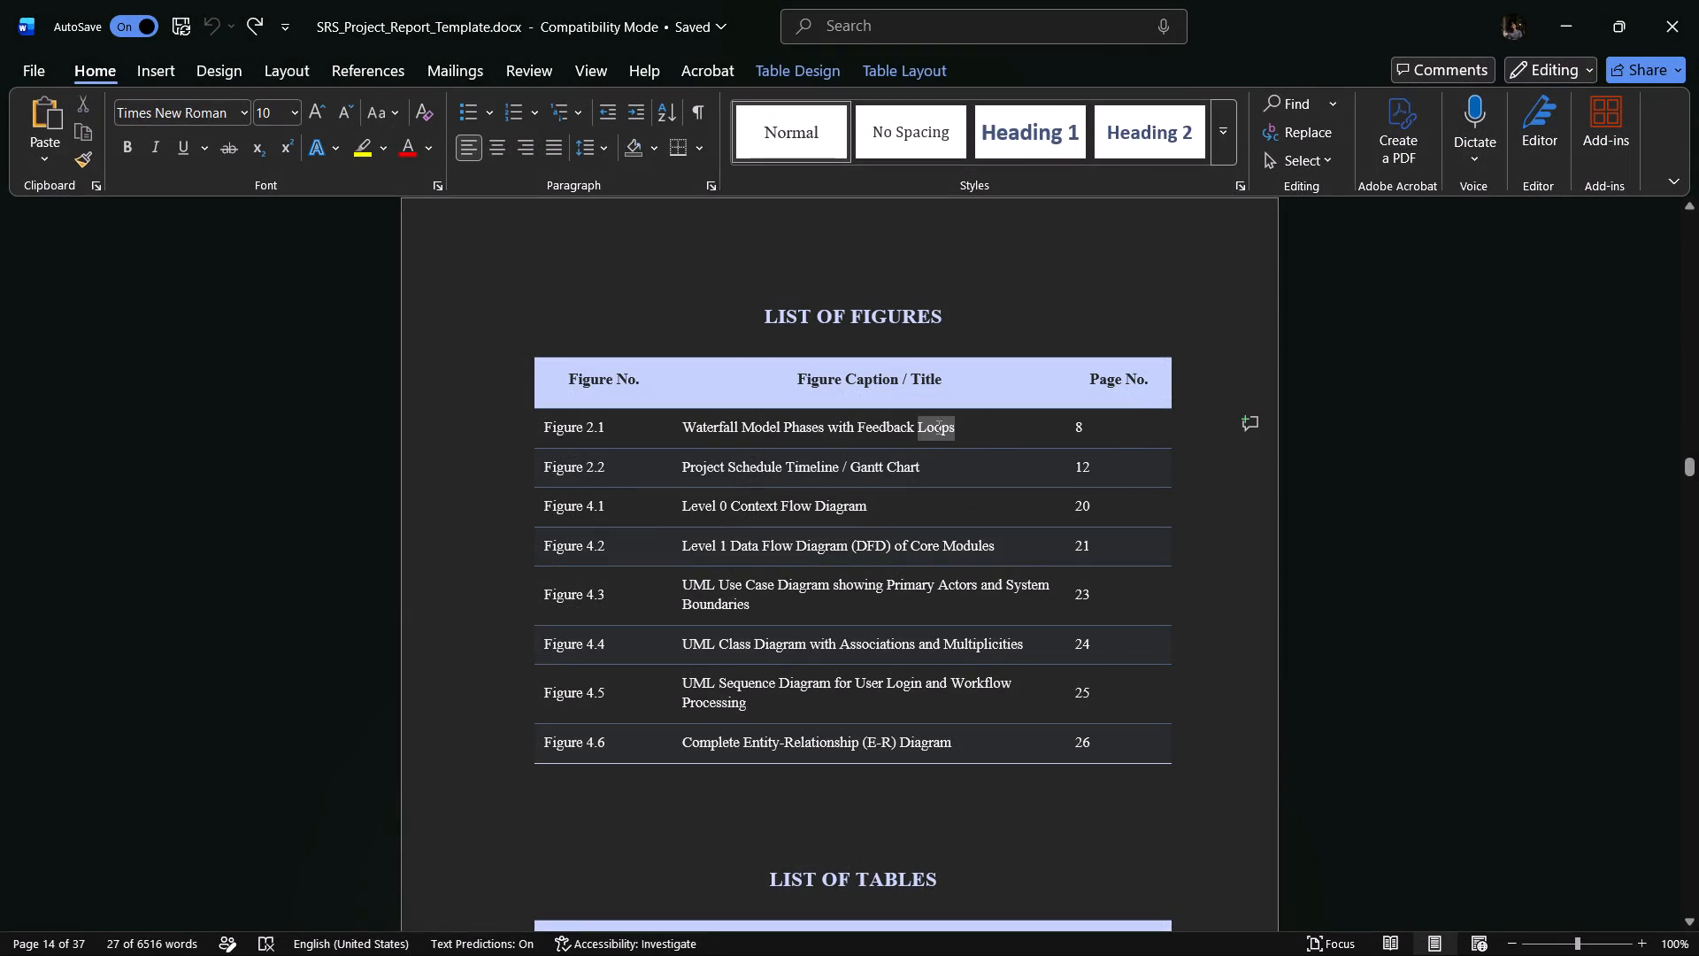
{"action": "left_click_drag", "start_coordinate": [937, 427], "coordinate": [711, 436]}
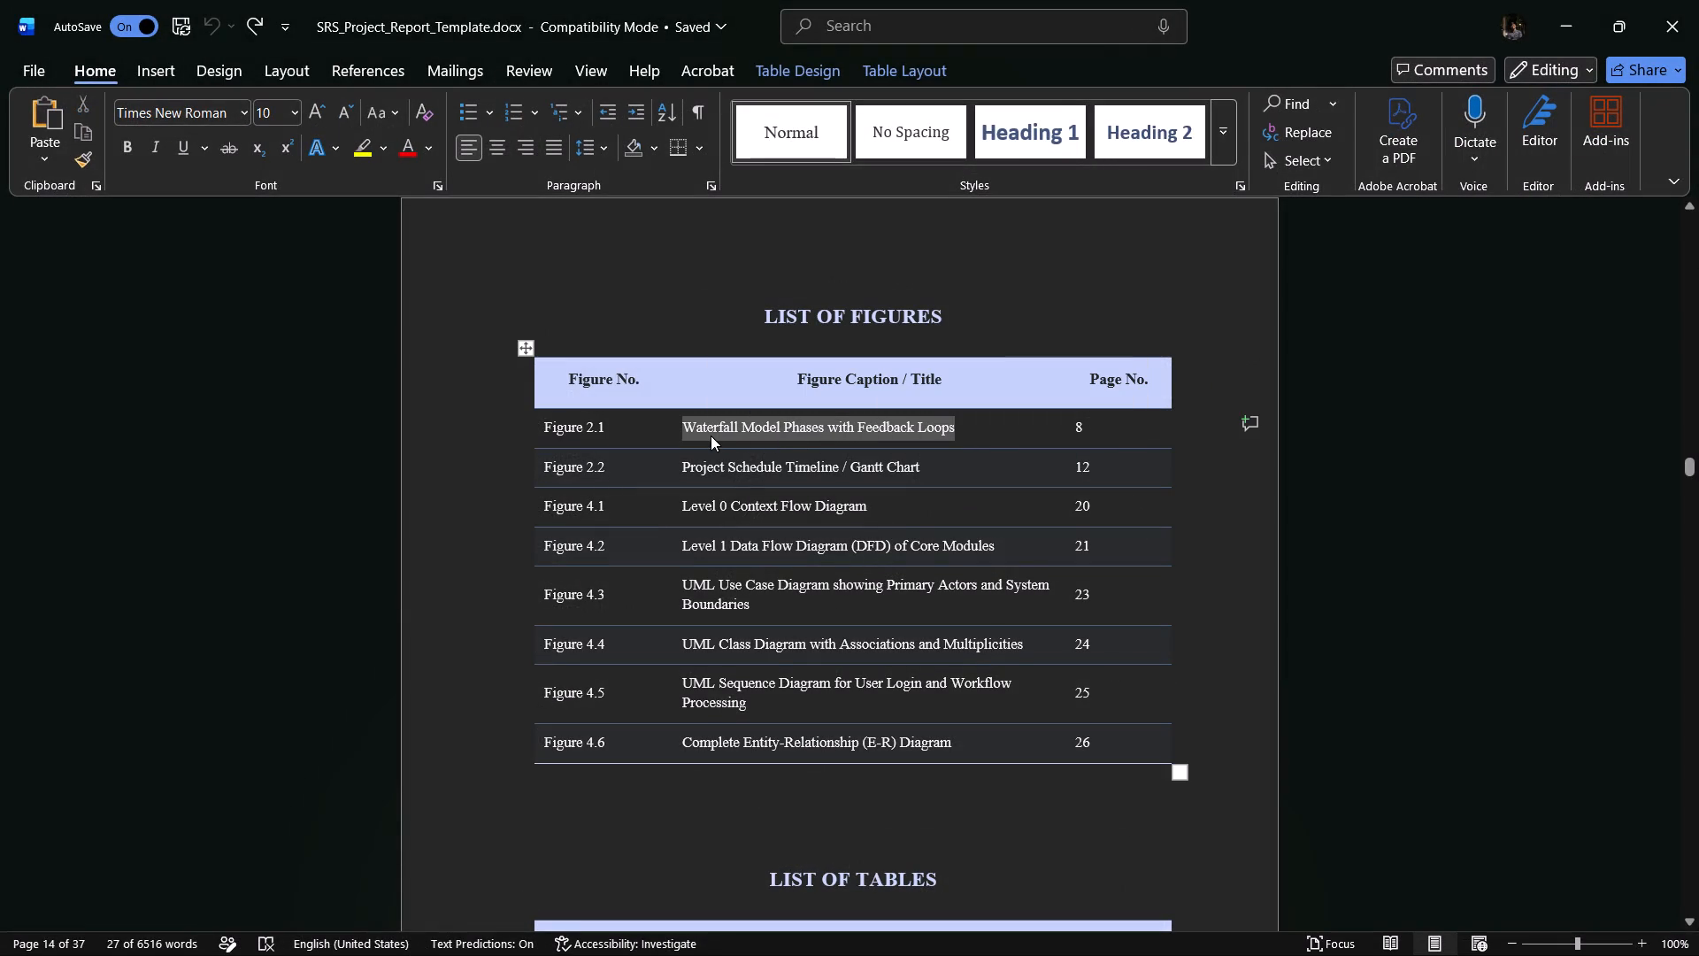
Replace the Figure 2.1 caption in A PROJECT REPORT's List of Figures with the copied "Waterfall lifecycle with review feedback".
{"action": "key", "text": "alt+Tab"}
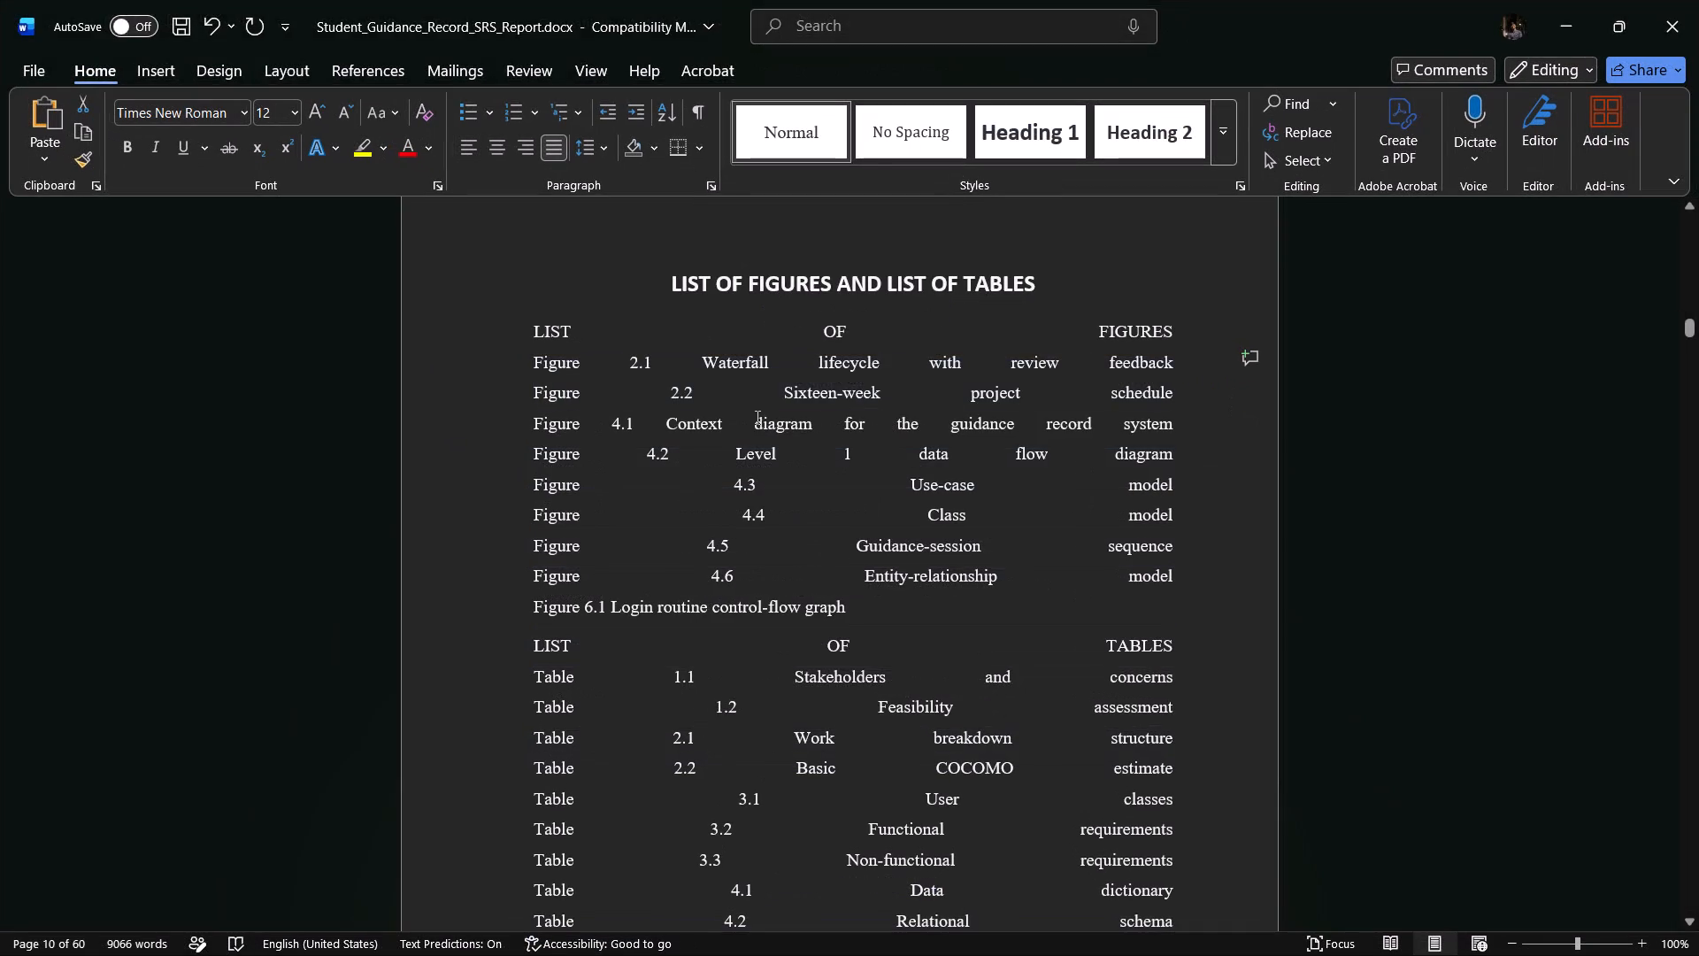
{"action": "key", "text": "alt+Tab"}
{"action": "key", "text": "alt+Tab"}
{"action": "key", "text": "alt+Tab"}
{"action": "key", "text": "alt+Tab"}
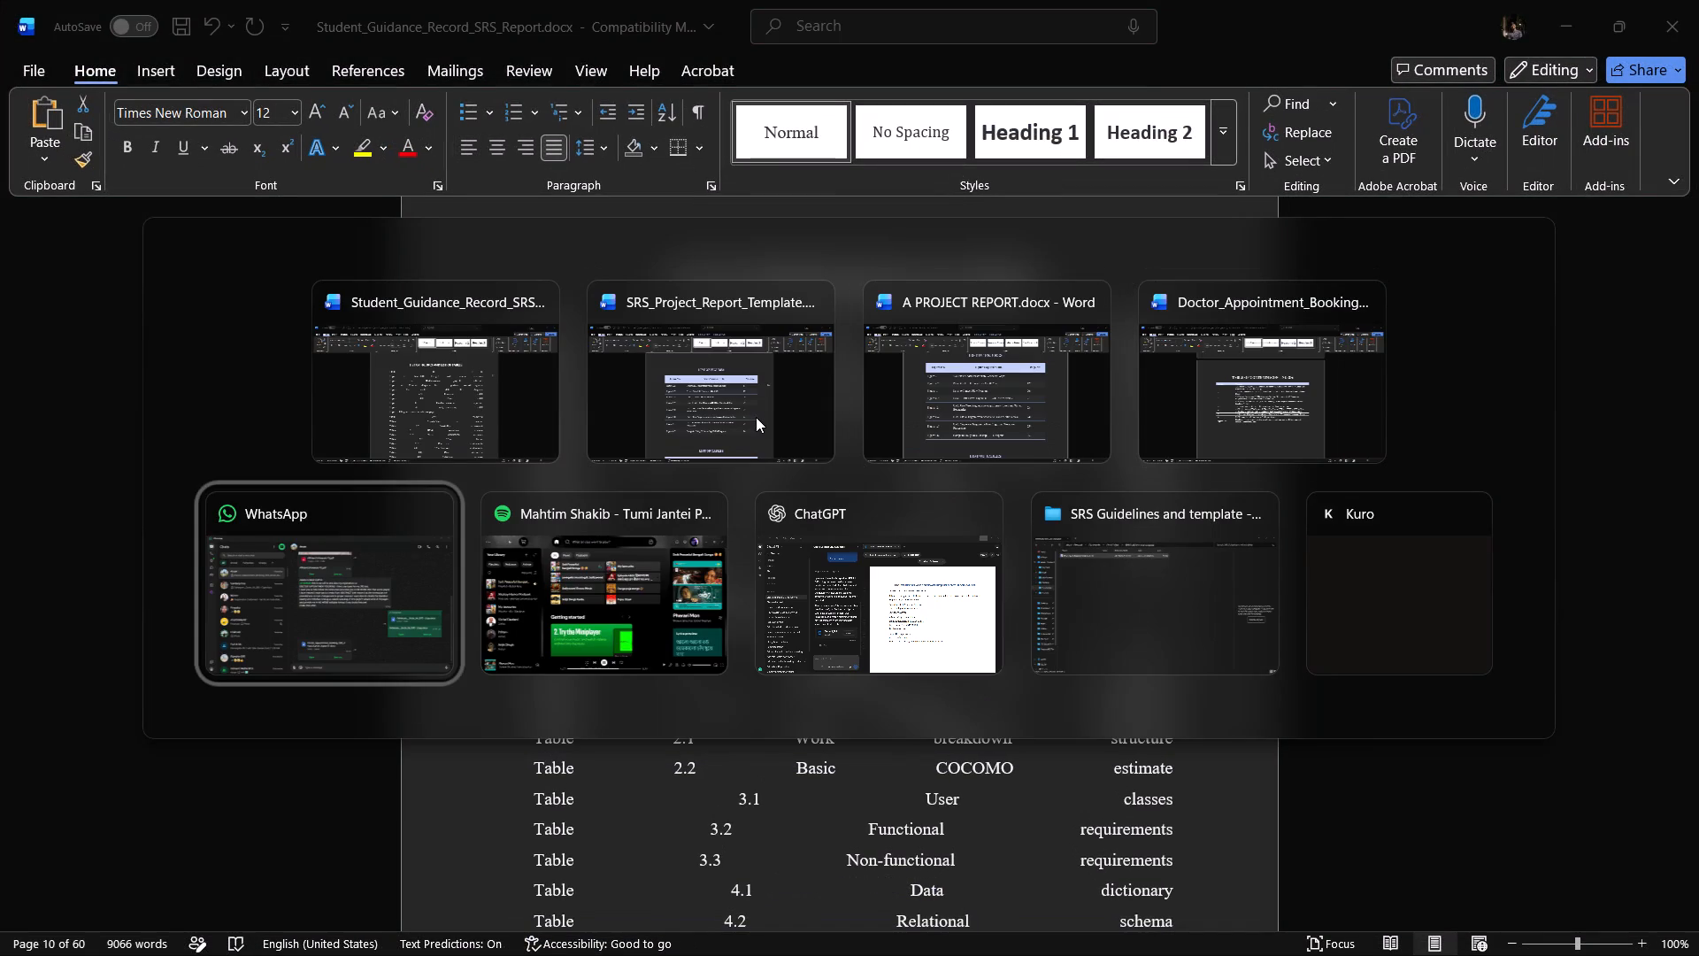
{"action": "key", "text": "alt+Tab"}
{"action": "key", "text": "alt+Tab"}
{"action": "key", "text": "alt+Tab"}
{"action": "key", "text": "alt+Tab"}
{"action": "key", "text": "alt+Tab"}
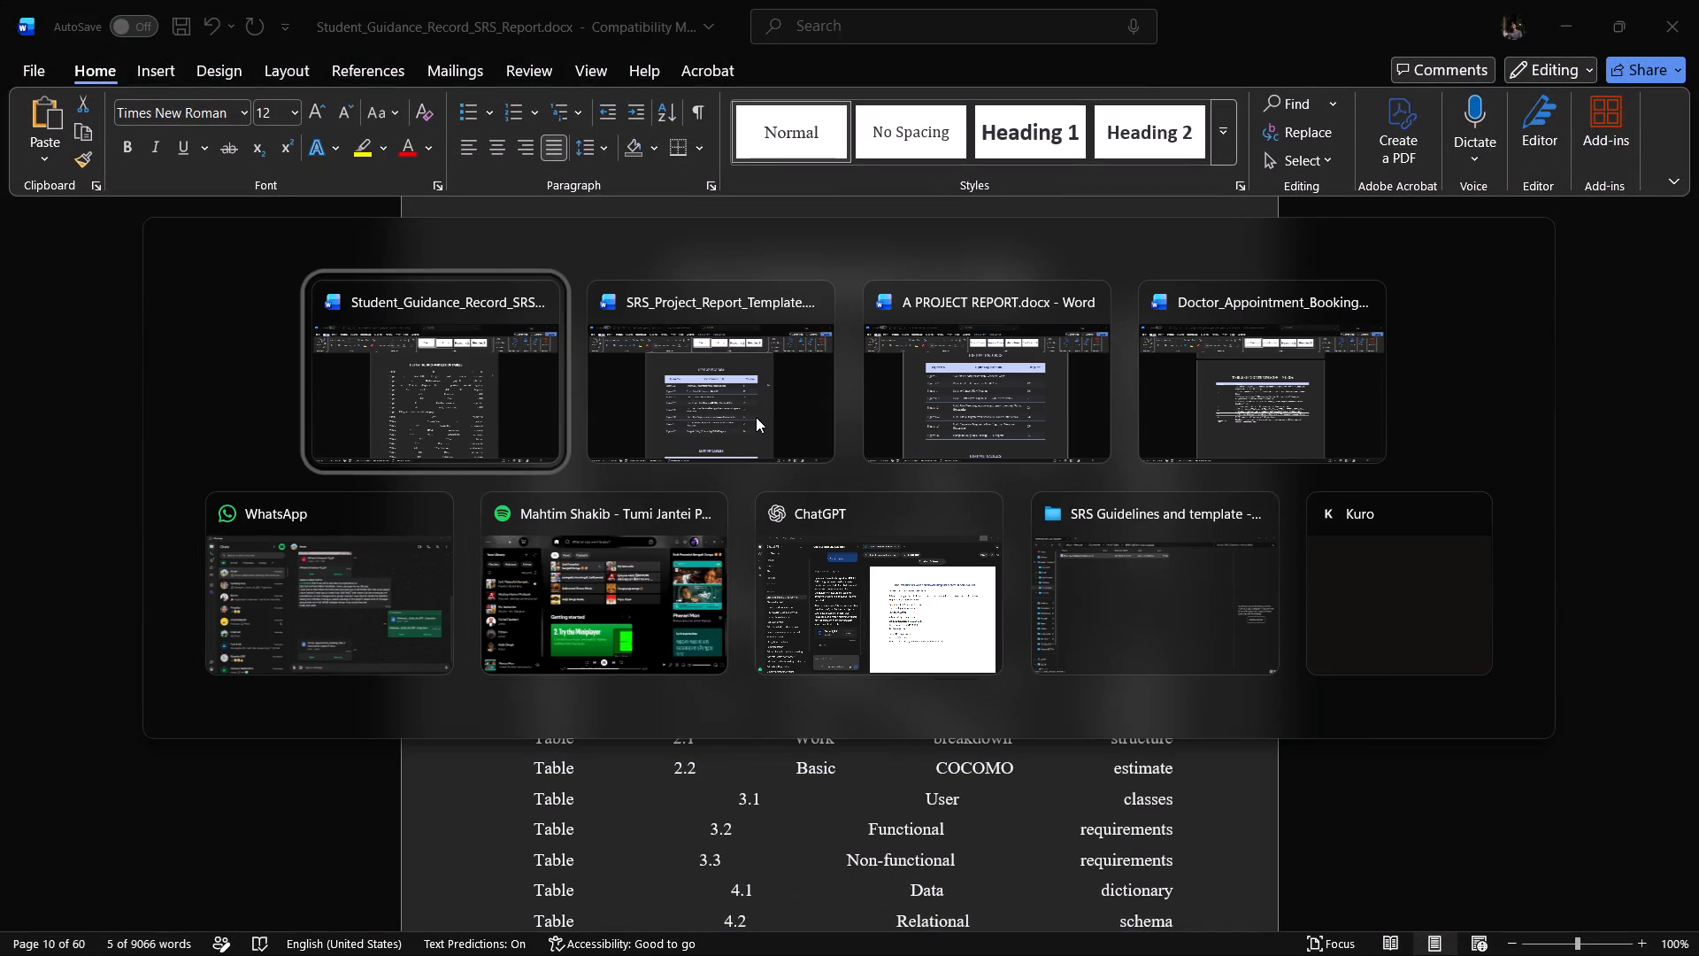
{"action": "key", "text": "alt+Tab"}
{"action": "key", "text": "alt+Tab"}
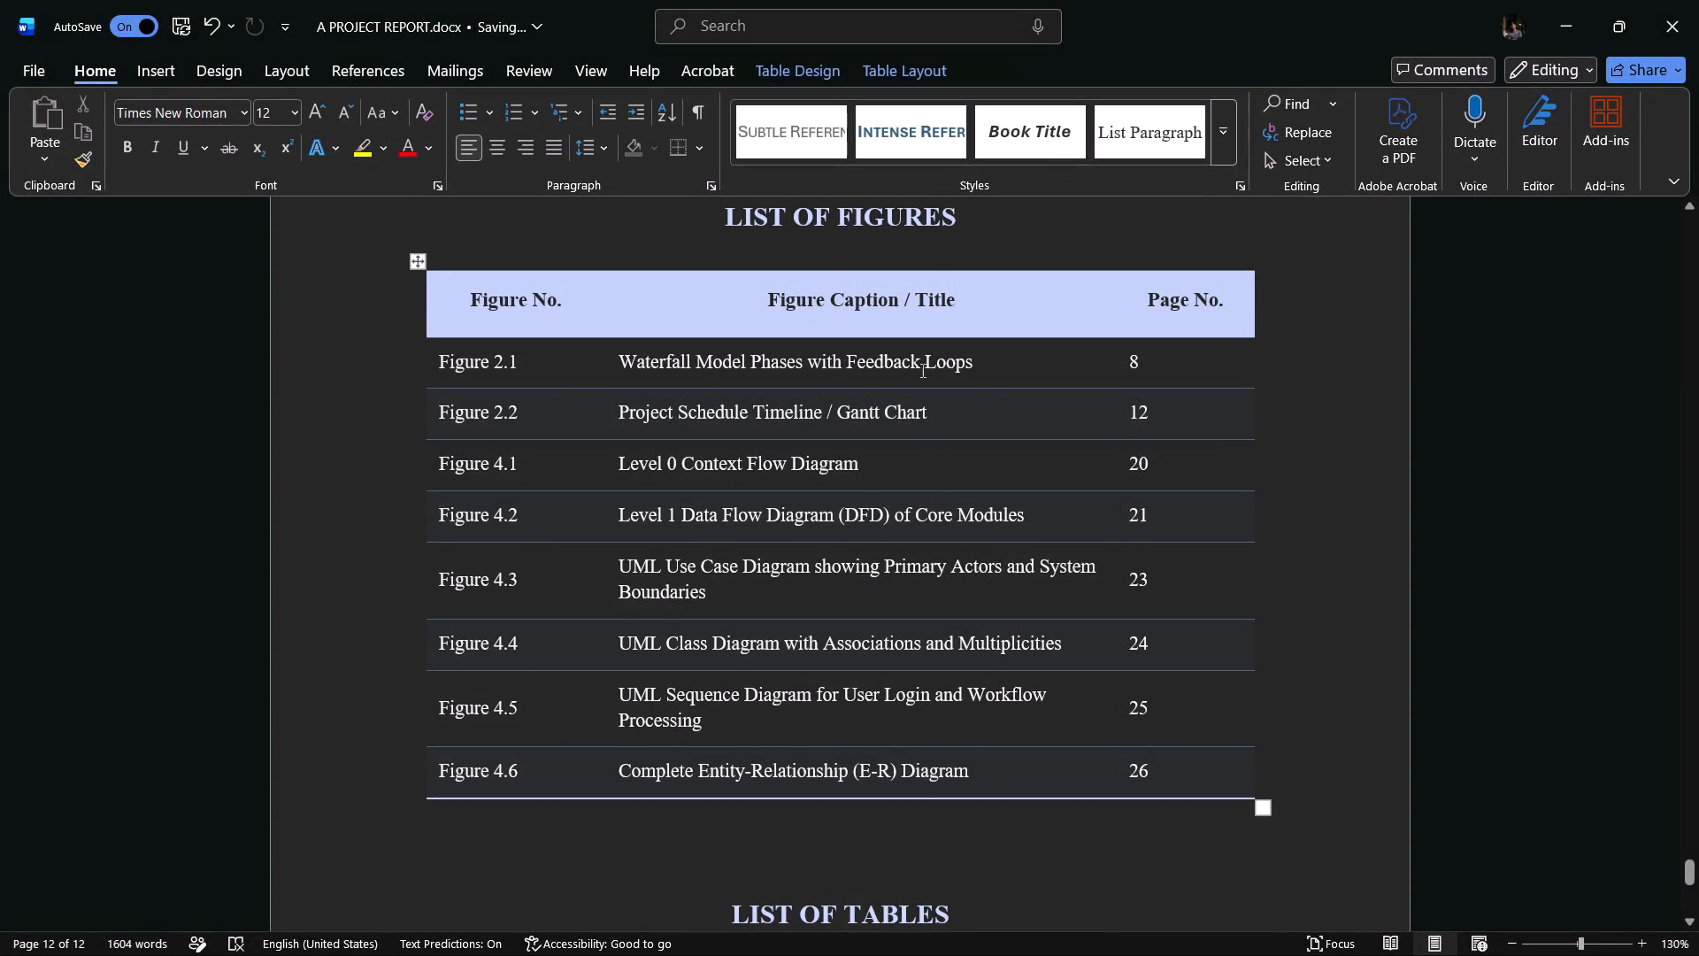
{"action": "left_click_drag", "start_coordinate": [980, 356], "coordinate": [648, 360]}
{"action": "key", "text": "ctrl+v"}
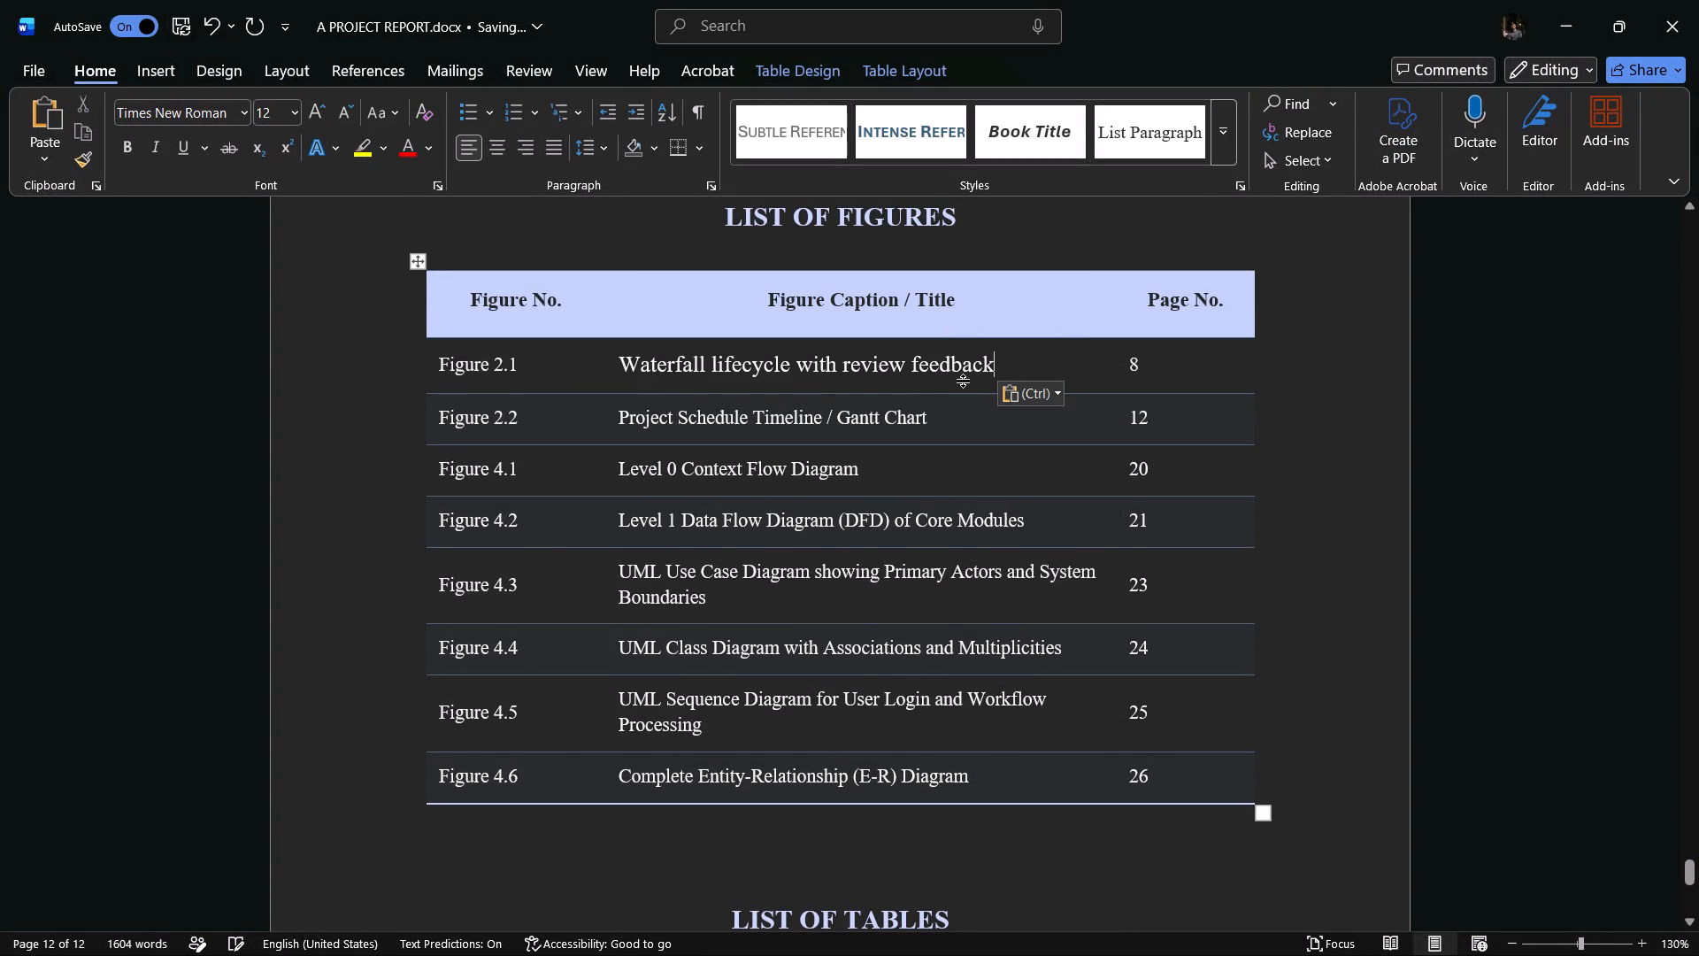
{"action": "left_click", "coordinate": [1037, 362]}
Replace the Figure 2.2 caption in A PROJECT REPORT with "Sixteen-week project schedule", copied from Student_Guidance_Record_SRS_Report.
{"action": "left_click", "coordinate": [953, 437]}
{"action": "key", "text": "alt+Tab"}
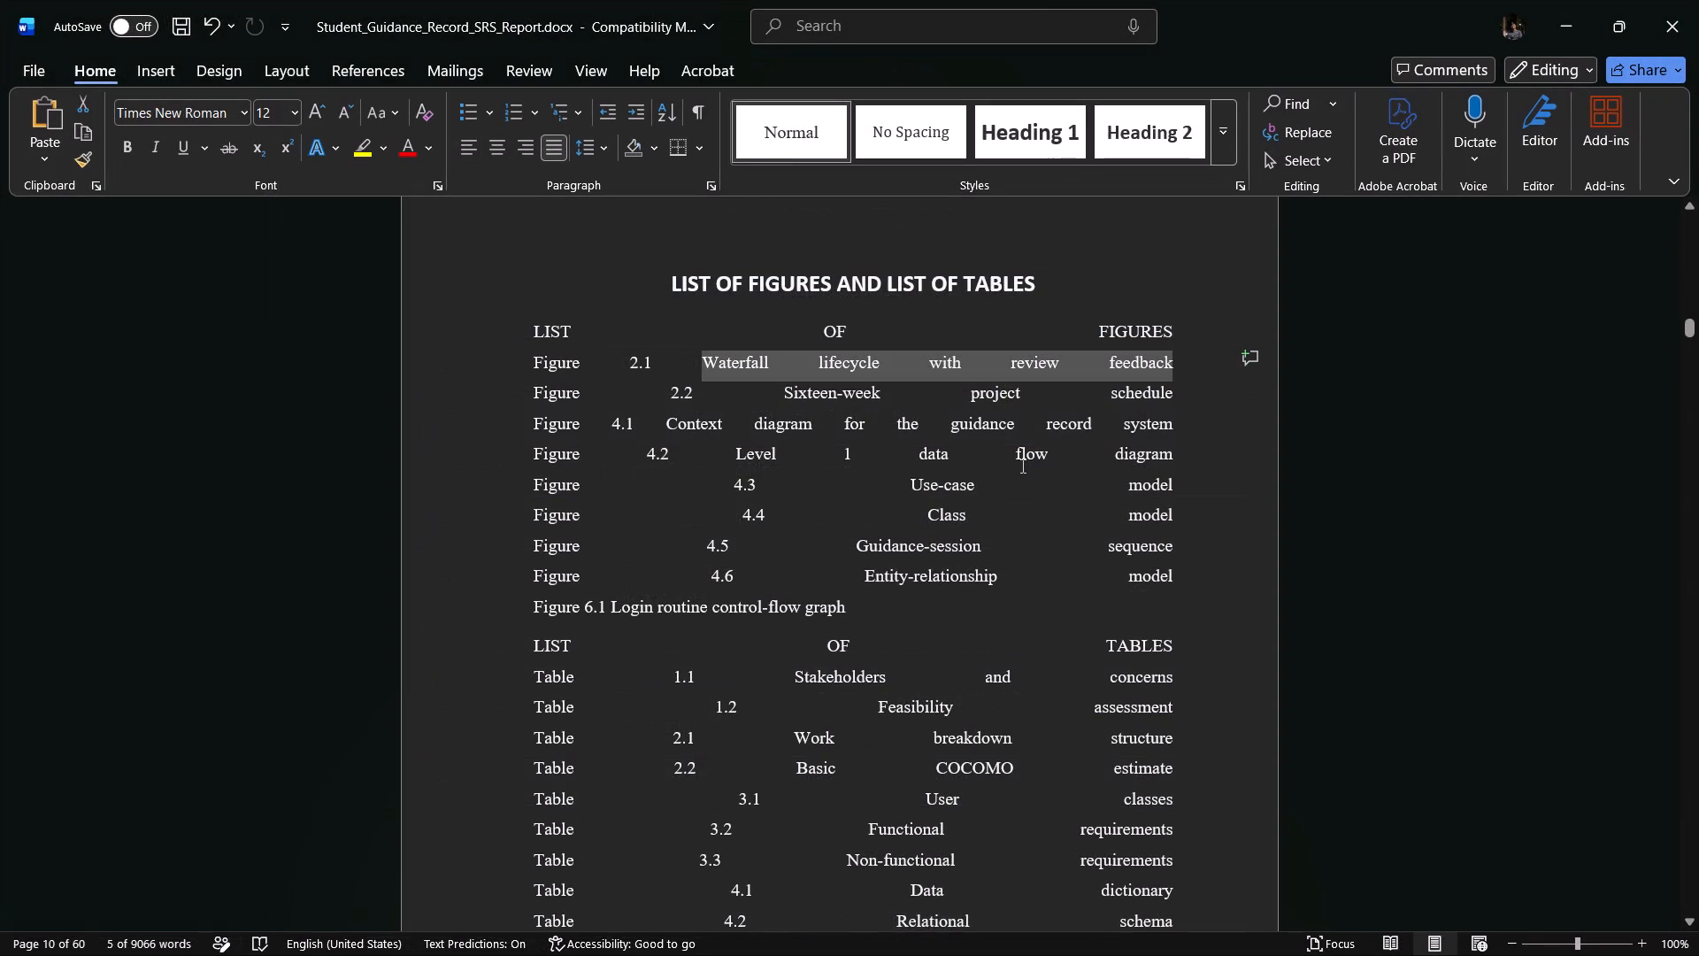
{"action": "left_click", "coordinate": [913, 448]}
{"action": "left_click_drag", "start_coordinate": [783, 396], "coordinate": [796, 391]}
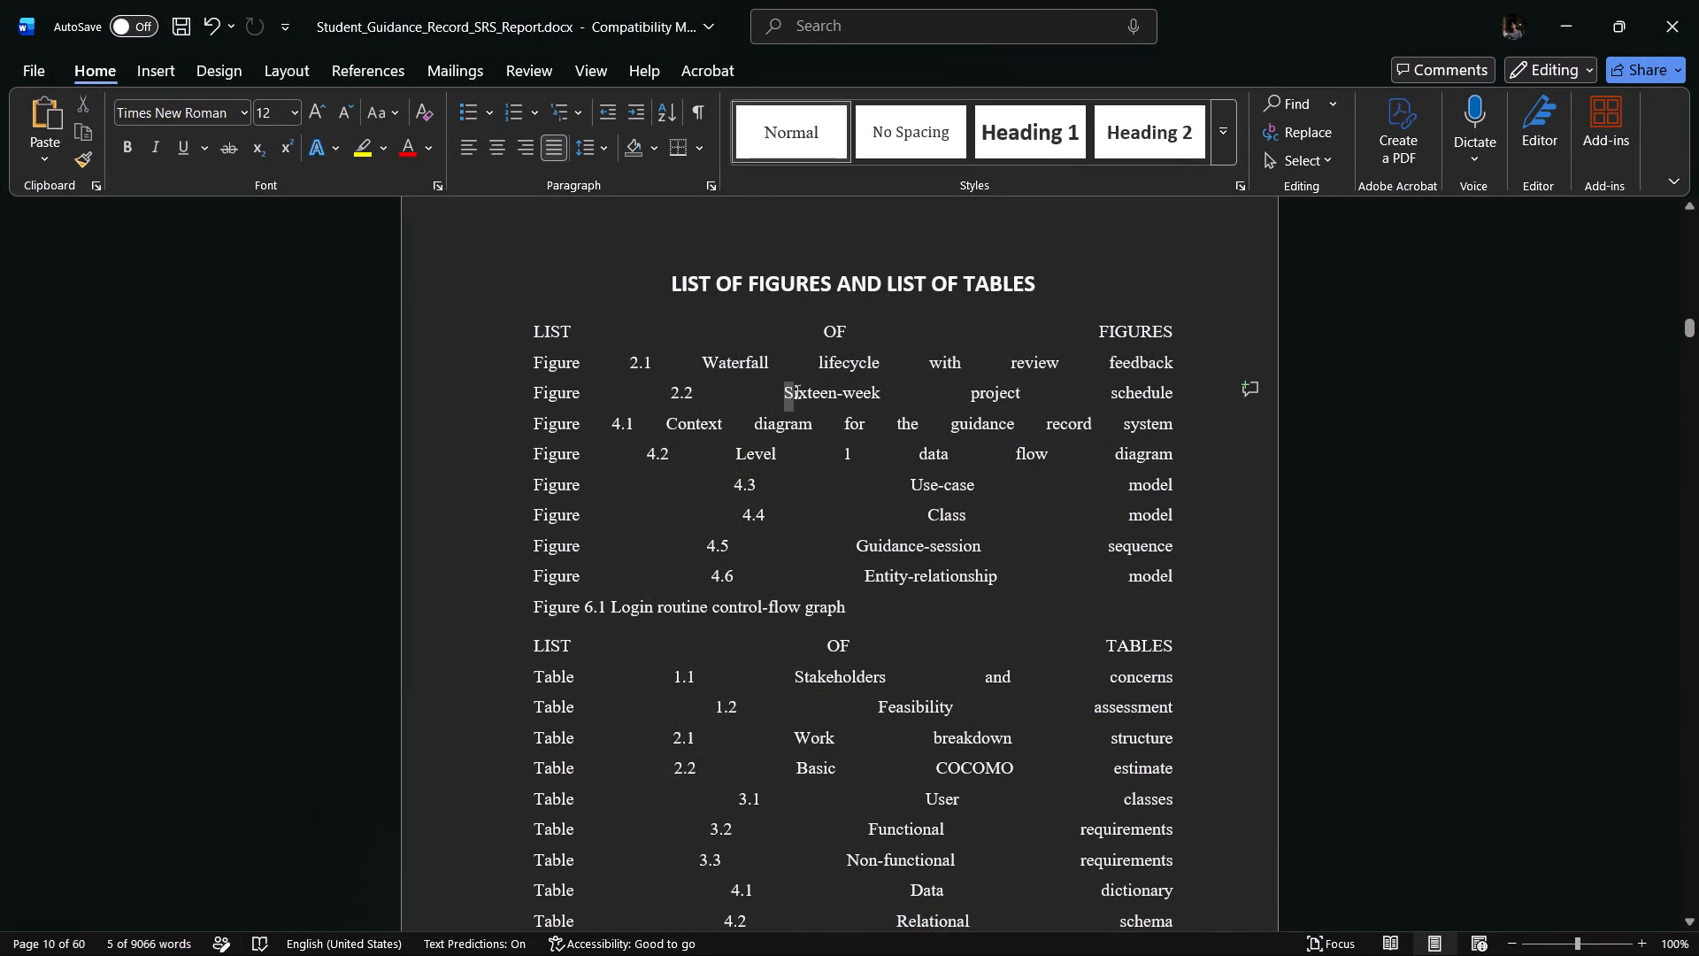
{"action": "left_click_drag", "start_coordinate": [796, 391], "coordinate": [1144, 388]}
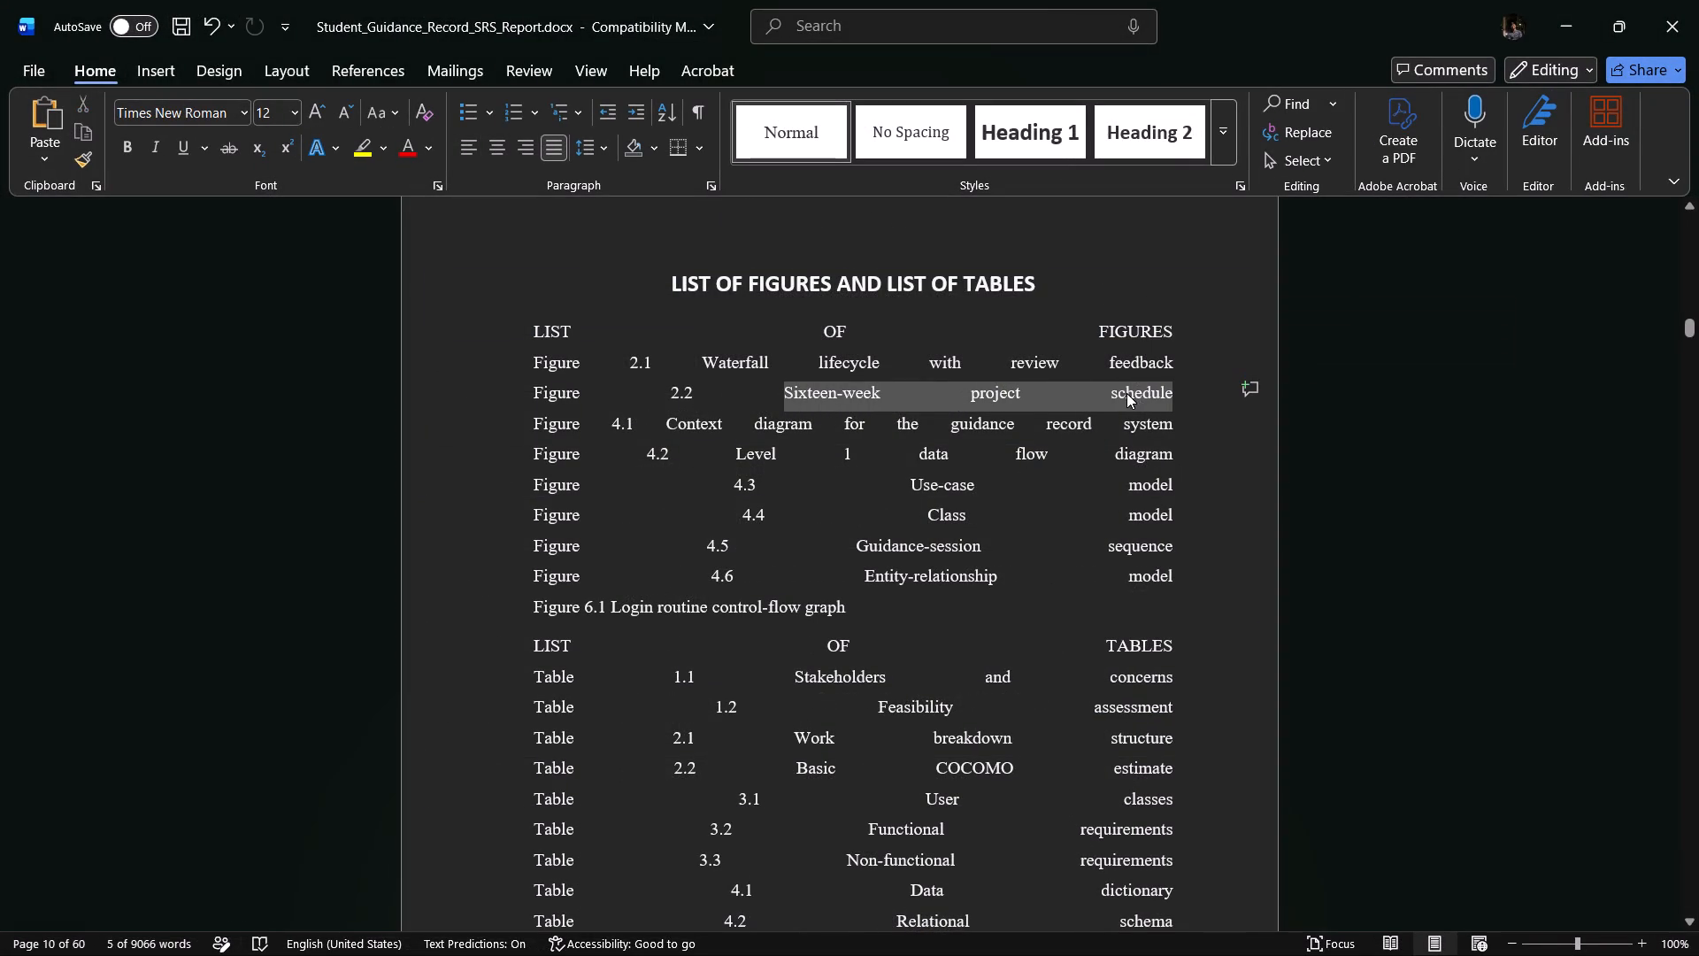
{"action": "key", "text": "ctrl+c"}
{"action": "key", "text": "alt+Tab"}
{"action": "key", "text": "alt+Tab"}
{"action": "key", "text": "alt+Tab"}
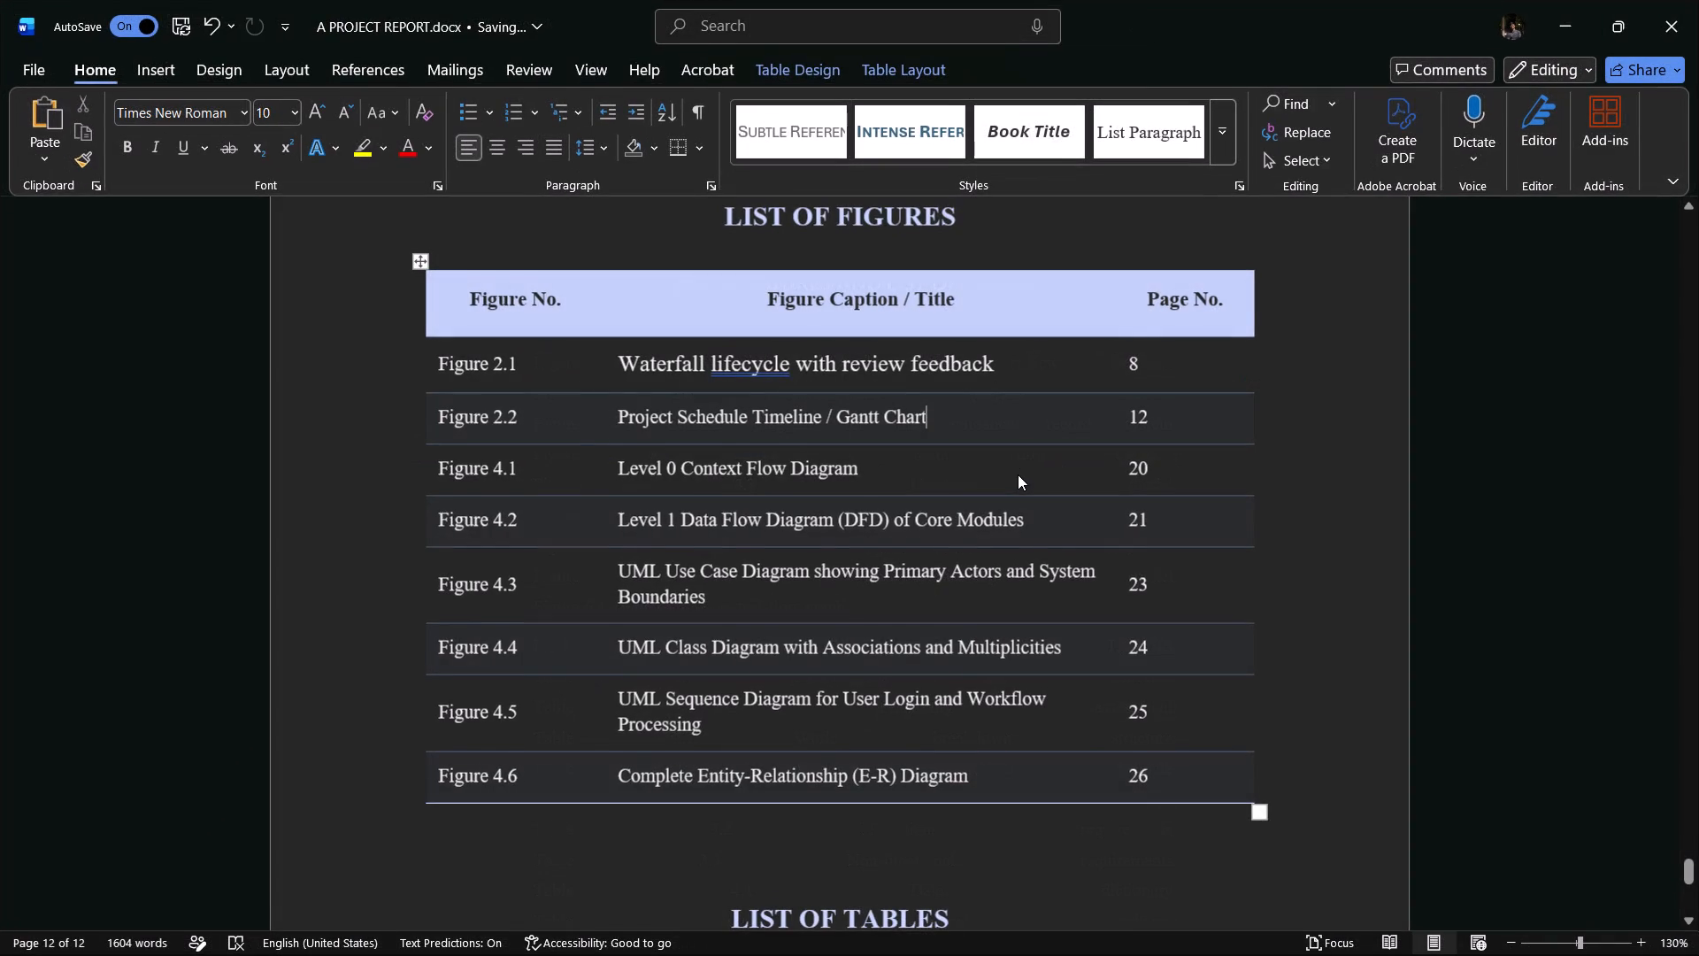
{"action": "left_click", "coordinate": [1031, 447]}
{"action": "left_click_drag", "start_coordinate": [974, 428], "coordinate": [697, 429]}
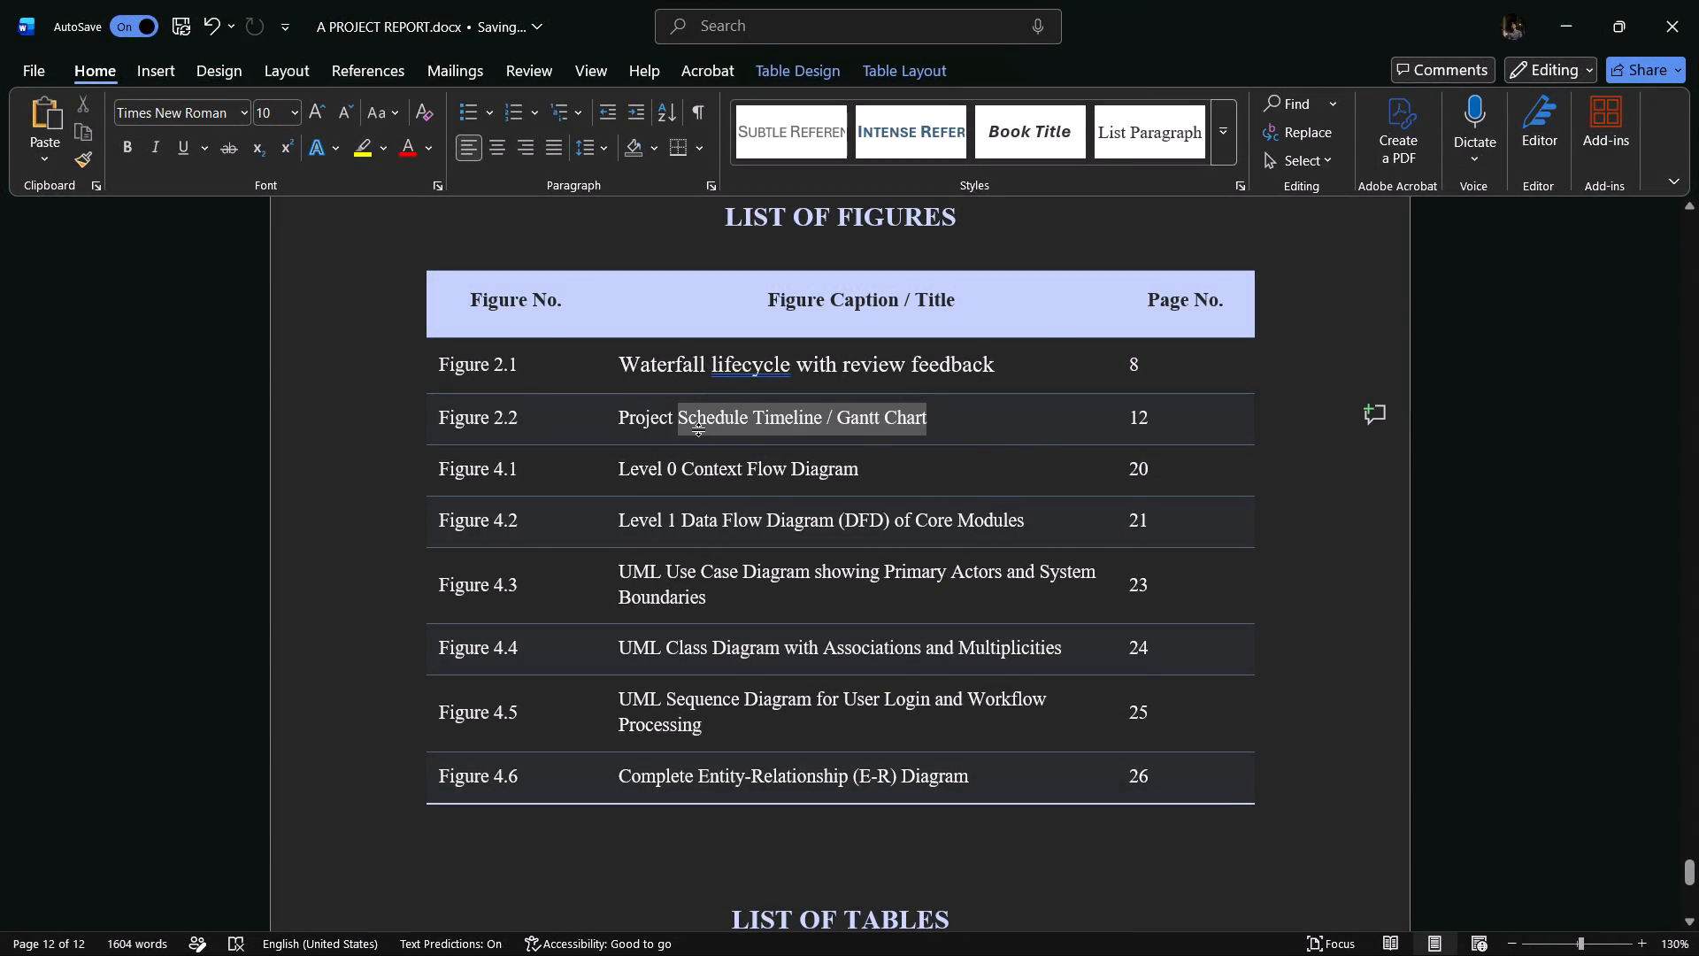
{"action": "left_click_drag", "start_coordinate": [697, 429], "coordinate": [632, 429]}
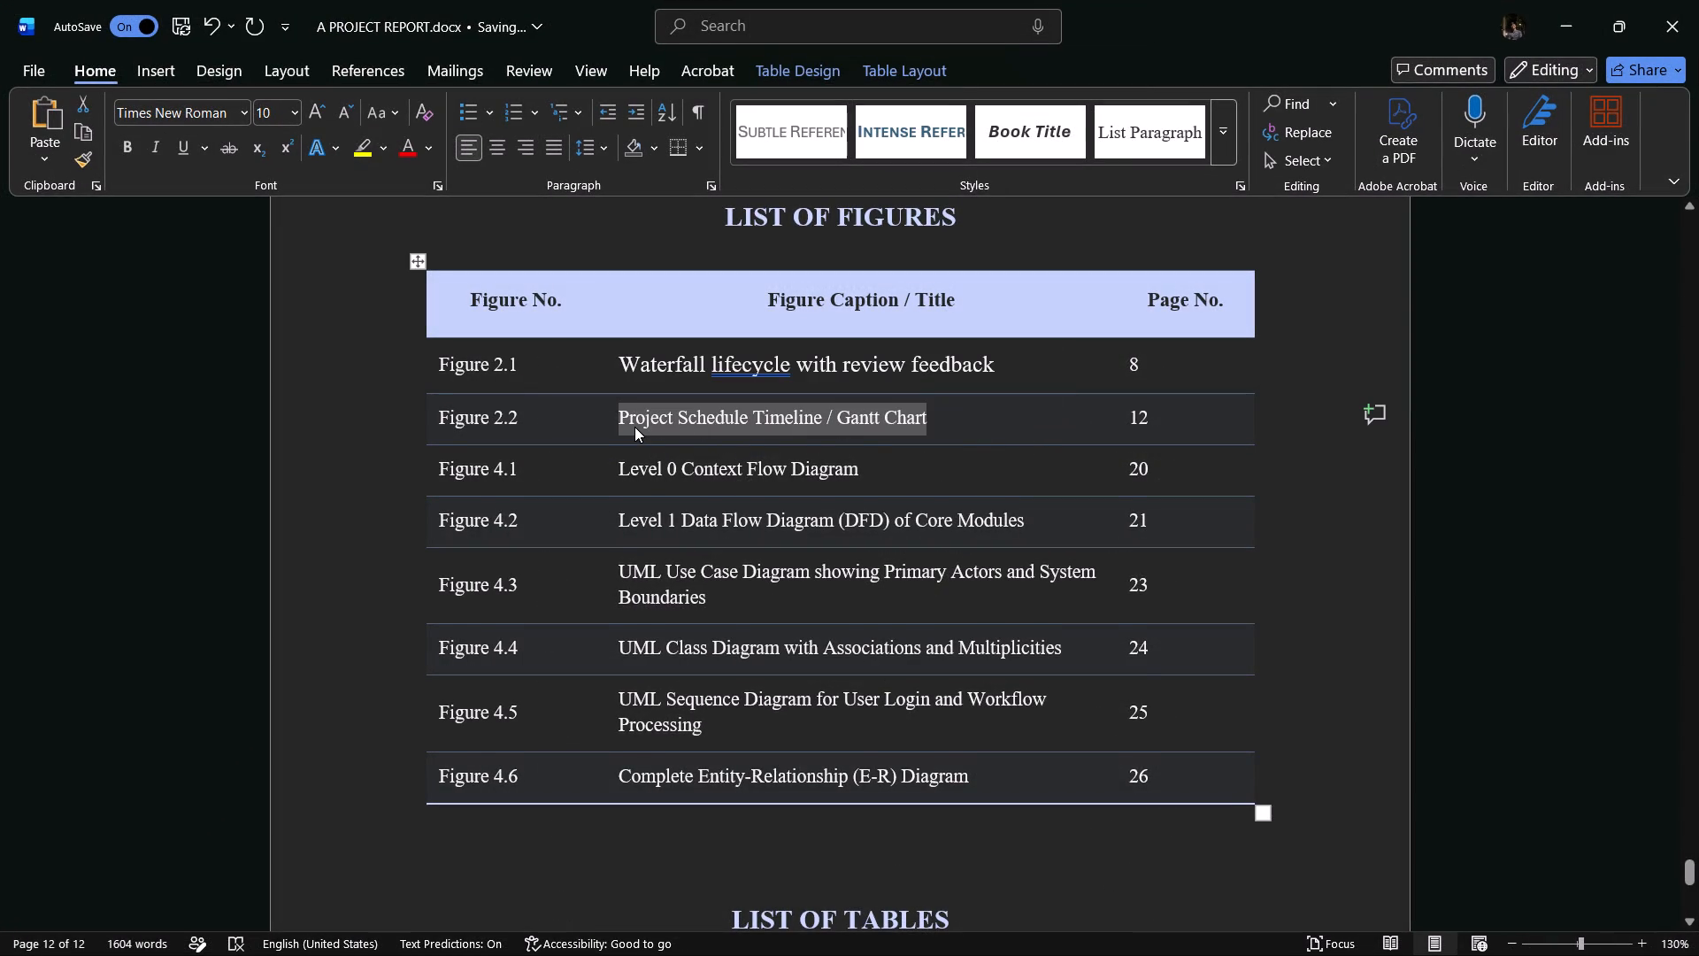
{"action": "key", "text": "ctrl+v"}
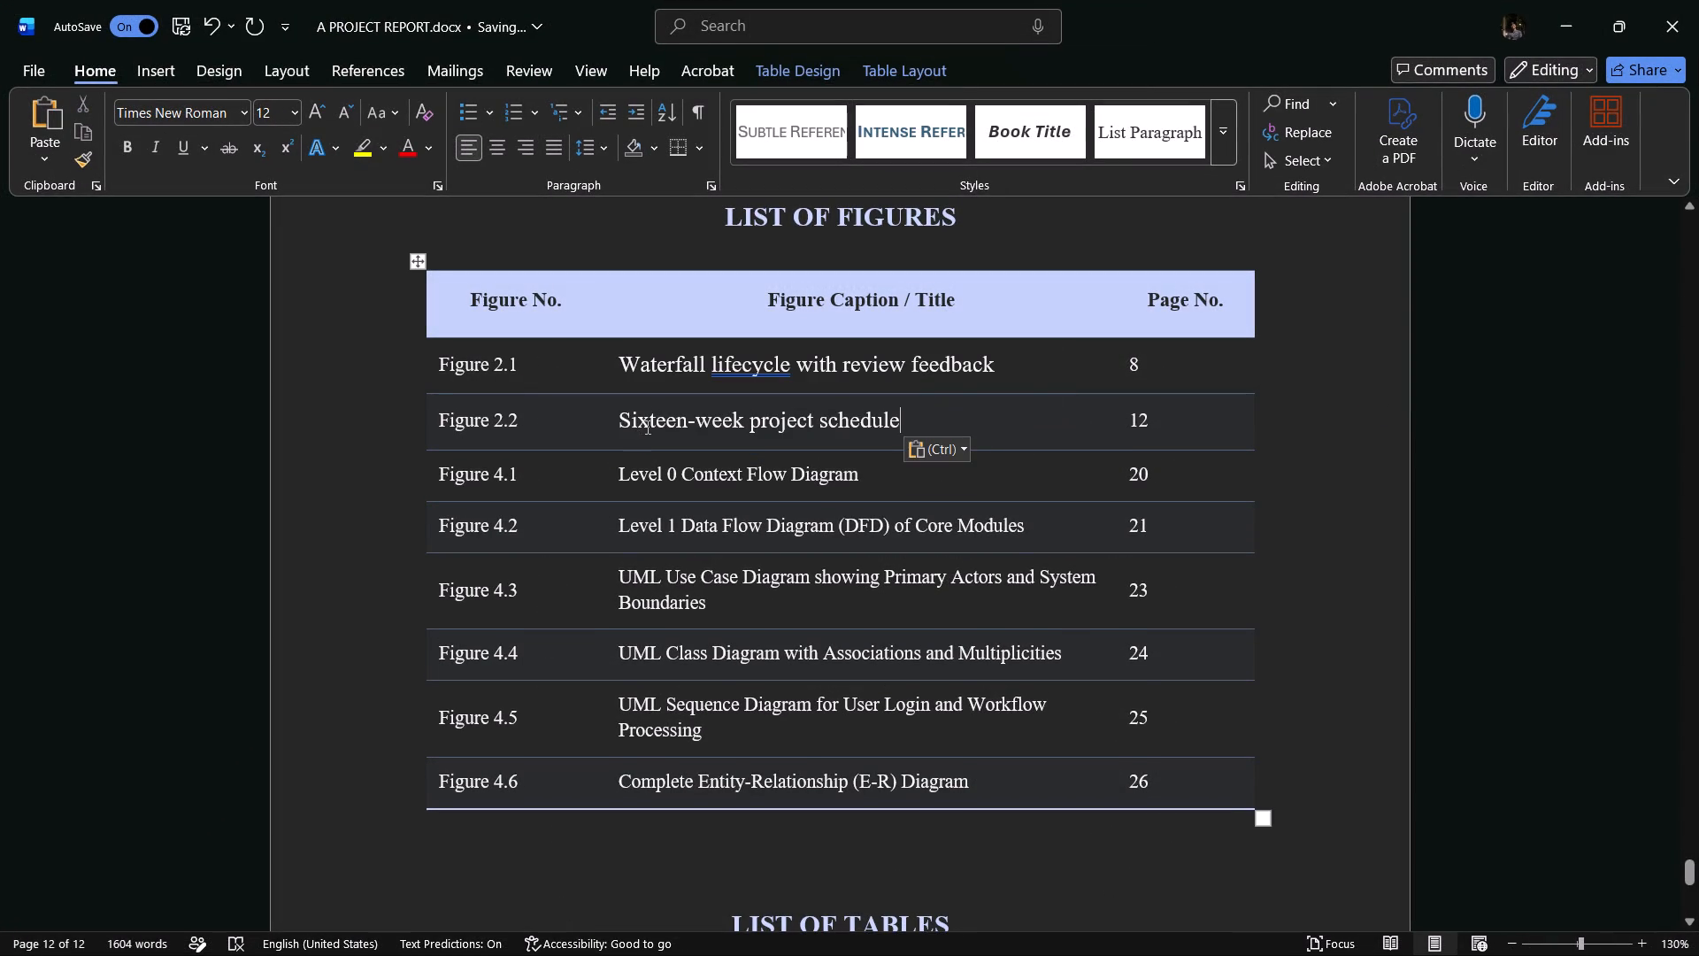
Replace the Figure 4.1 caption in A PROJECT REPORT with the guidance report's "Context diagram for the guidance record system".
{"action": "key", "text": "alt+Tab"}
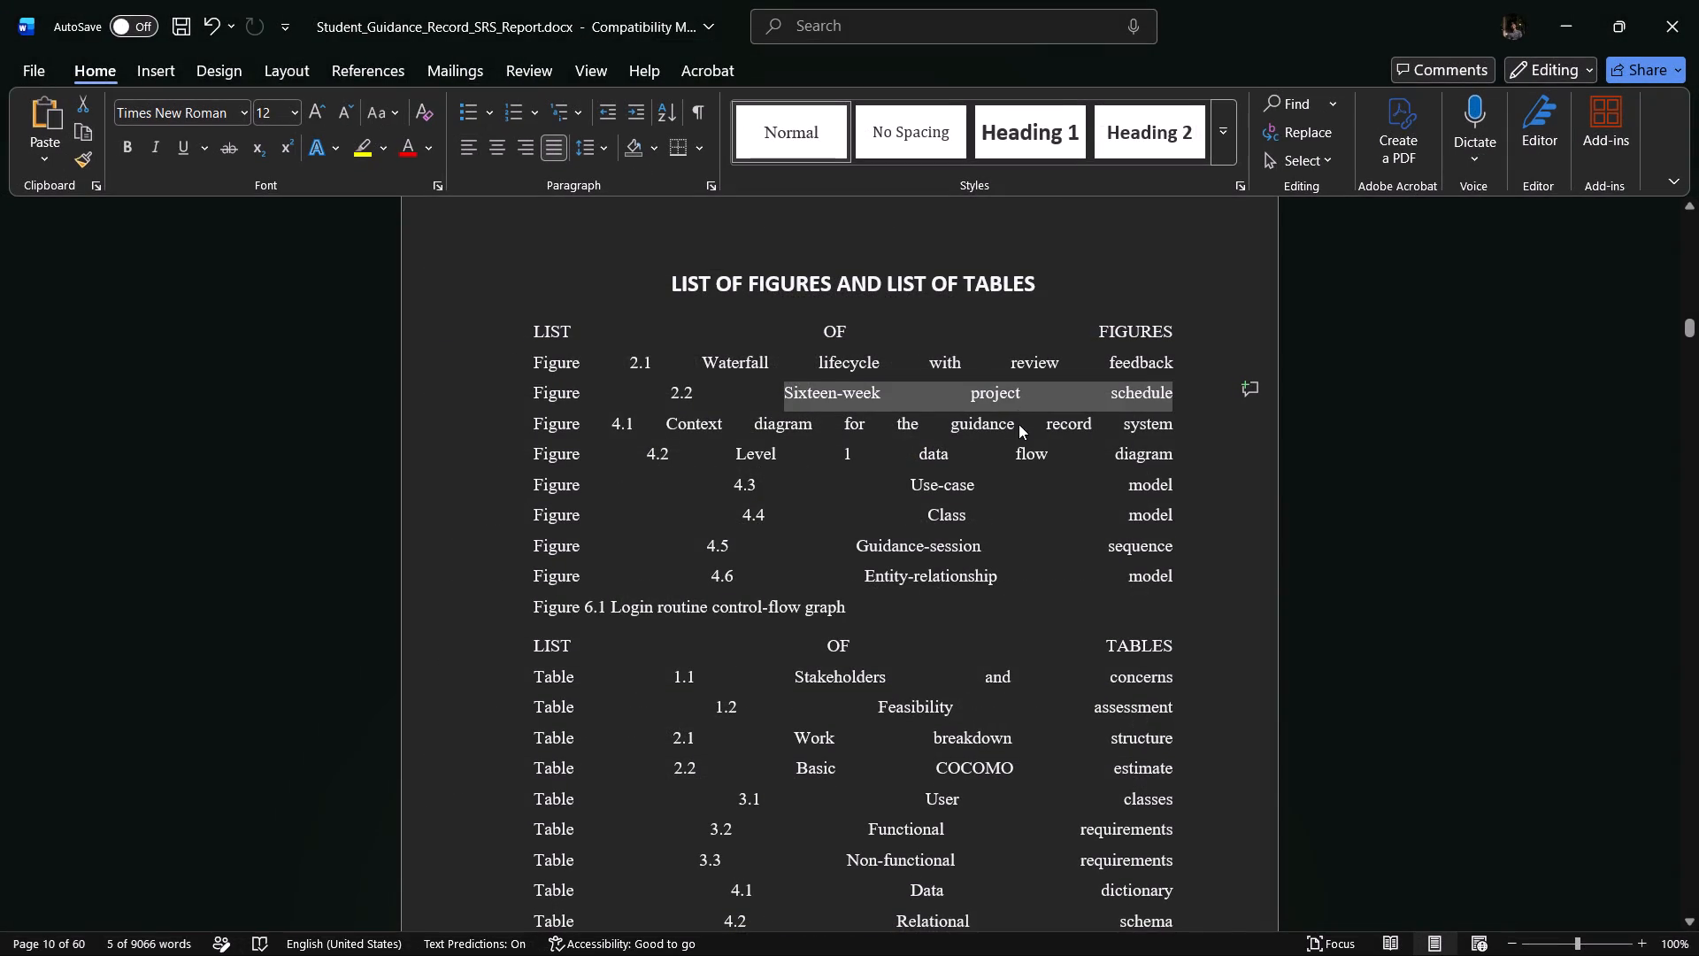
{"action": "left_click", "coordinate": [1024, 426]}
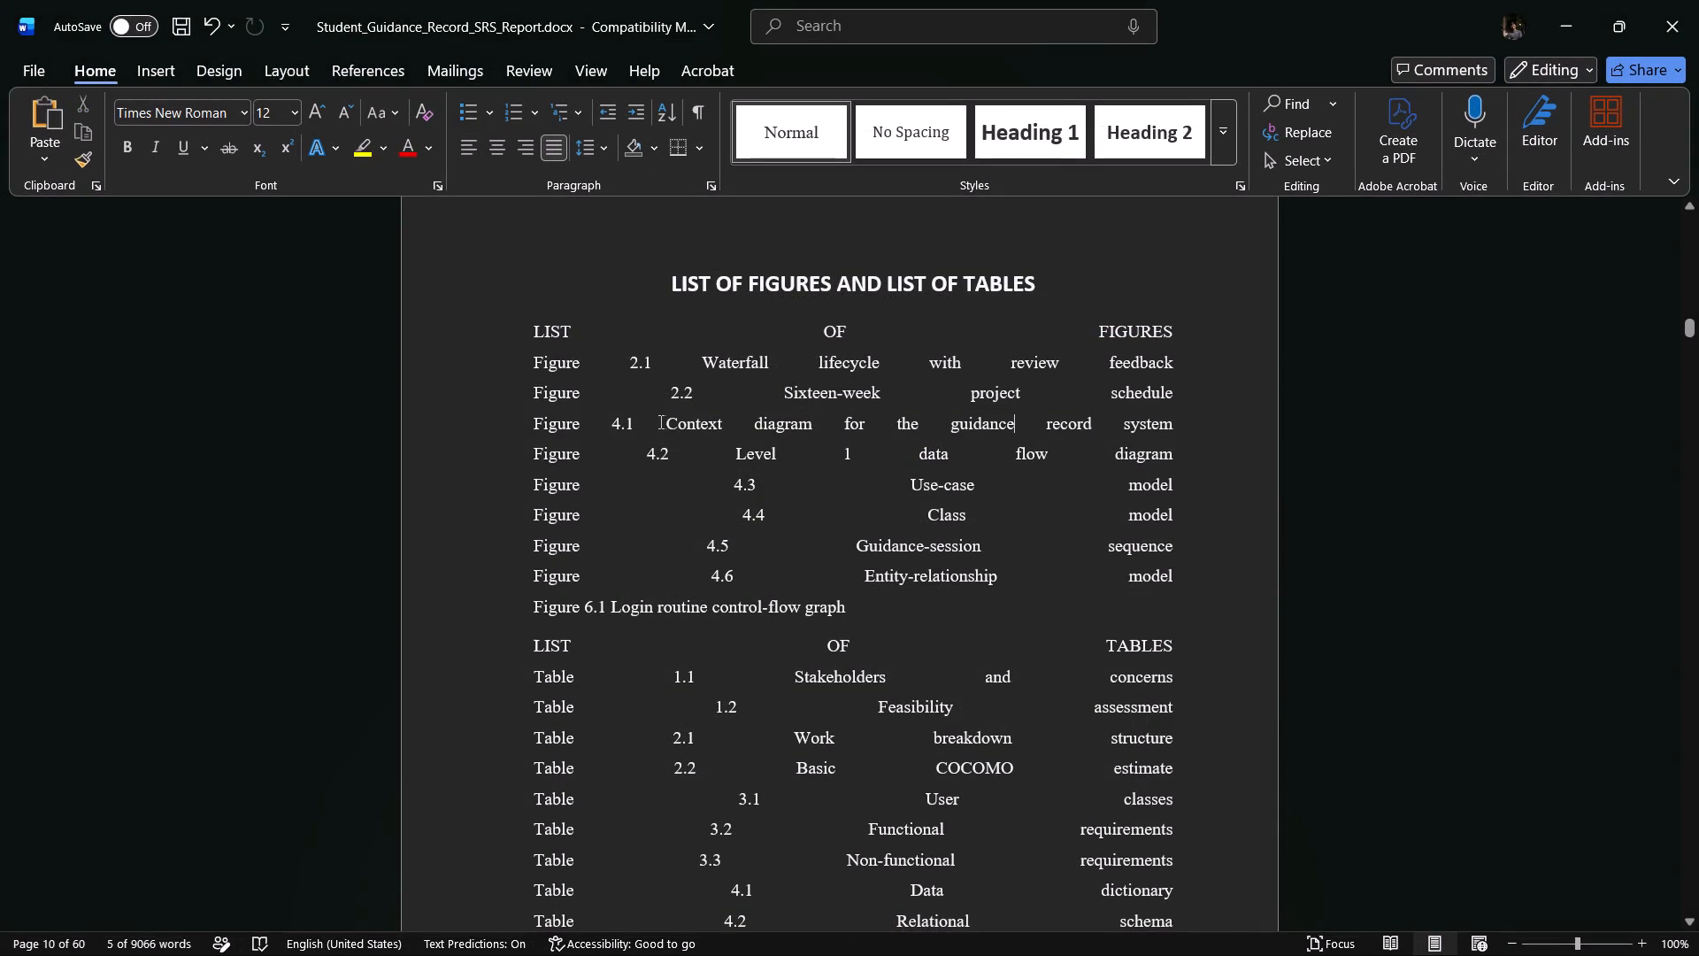
{"action": "left_click_drag", "start_coordinate": [658, 421], "coordinate": [1151, 412]}
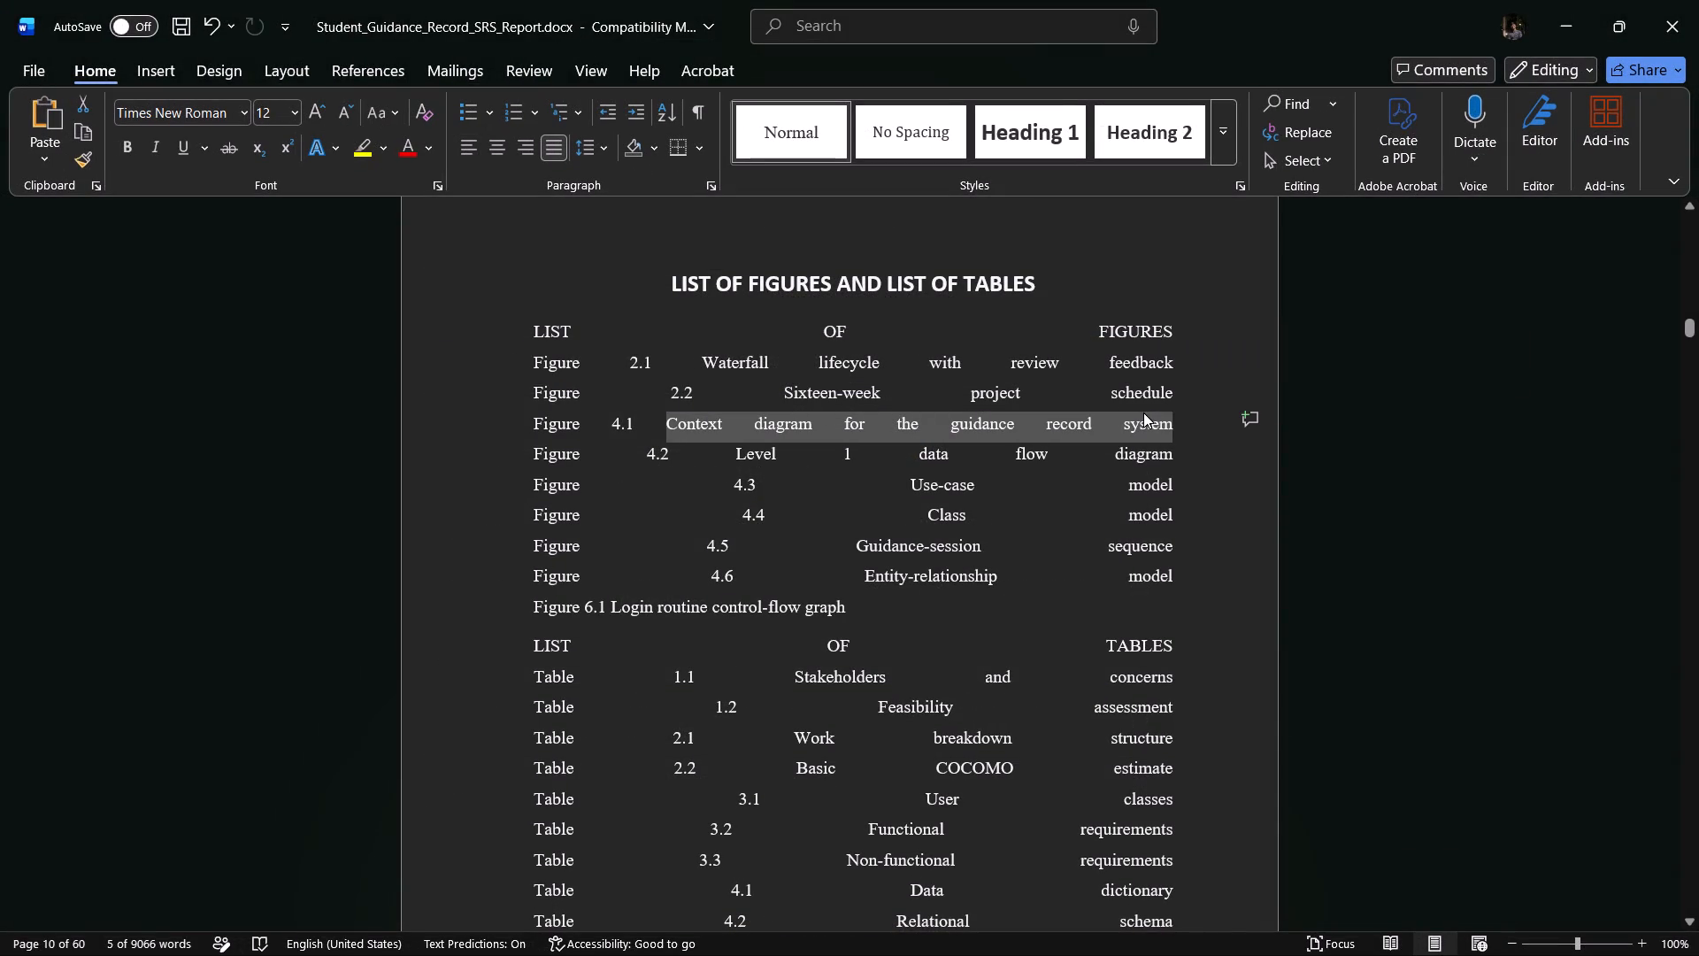
{"action": "key", "text": "ctrl+c"}
{"action": "key", "text": "alt+Tab"}
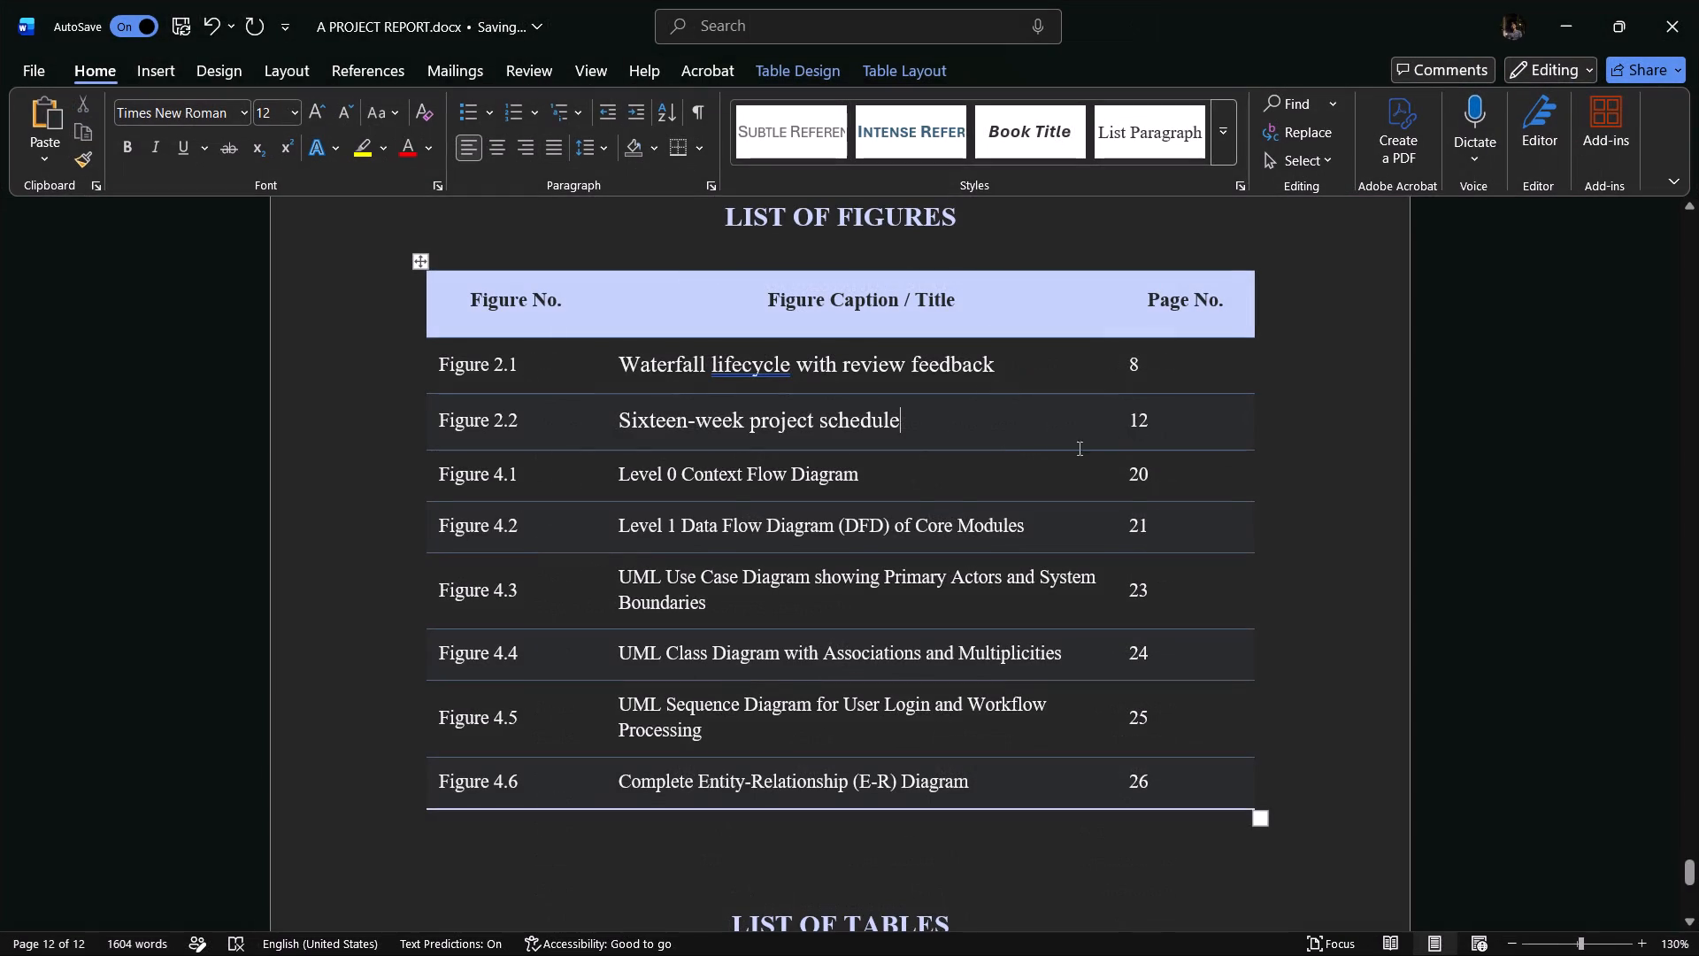
{"action": "left_click", "coordinate": [934, 460]}
{"action": "left_click_drag", "start_coordinate": [920, 465], "coordinate": [613, 479]}
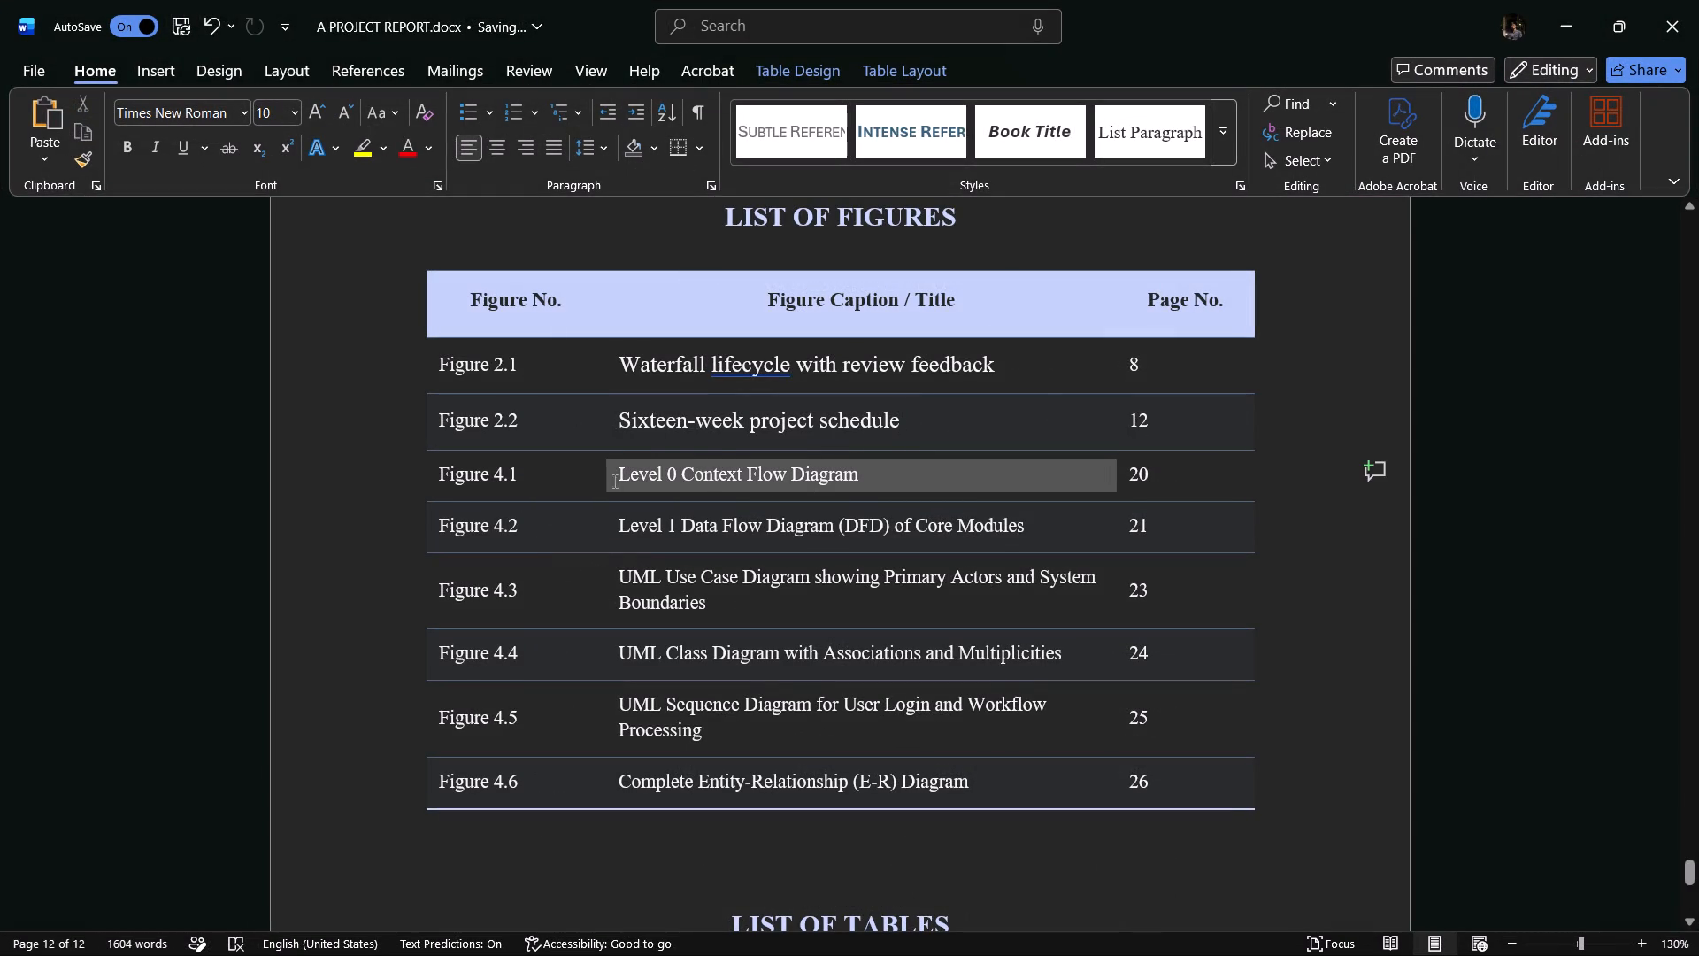
{"action": "left_click_drag", "start_coordinate": [613, 479], "coordinate": [616, 479]}
{"action": "key", "text": "ctrl+v"}
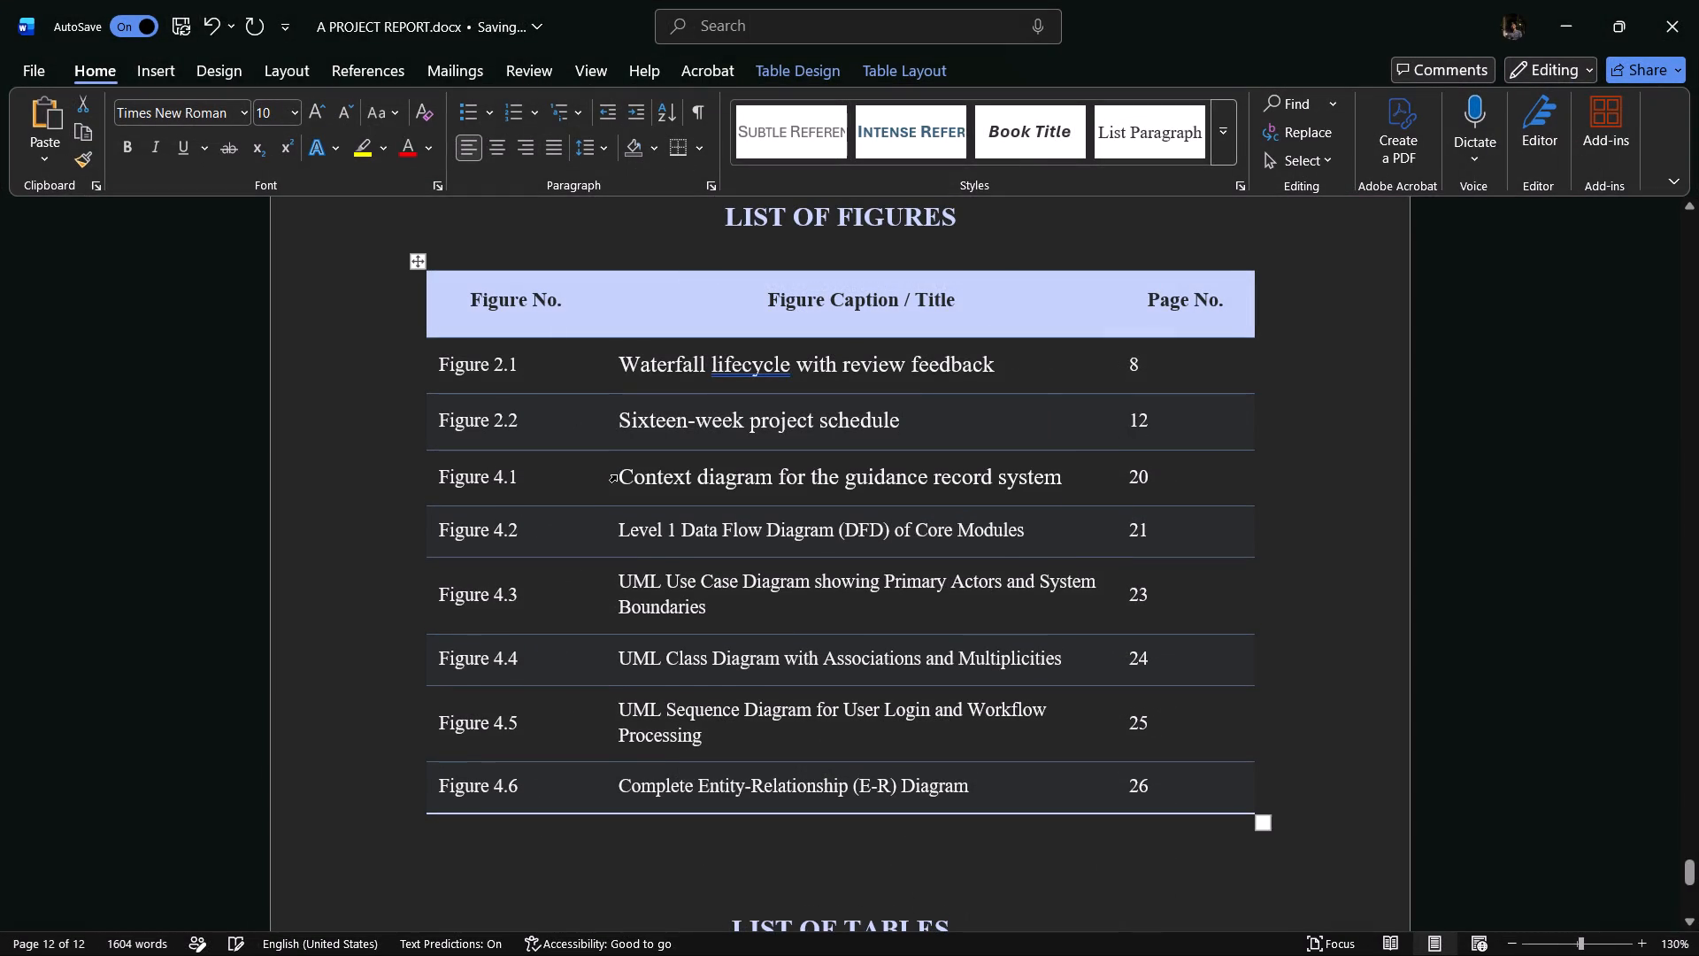
Replace the Figure 4.2 caption in A PROJECT REPORT with "Level 1 data flow diagram", copied from the guidance report.
{"action": "key", "text": "alt+Tab"}
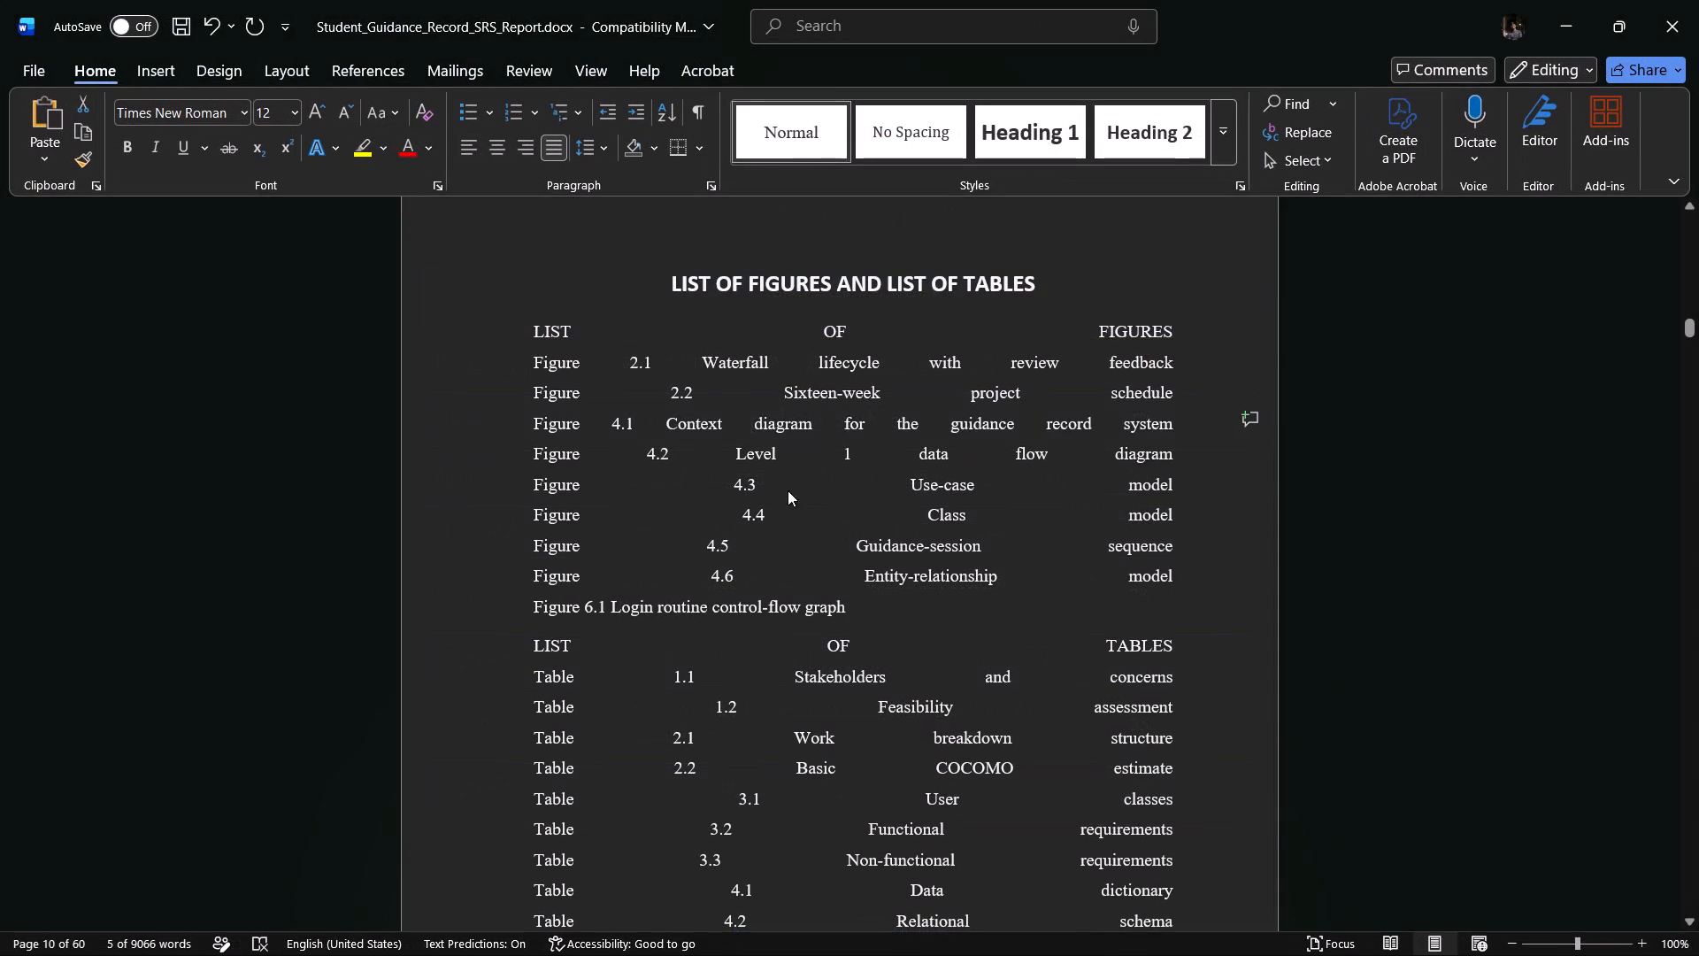
{"action": "left_click", "coordinate": [787, 505]}
{"action": "left_click_drag", "start_coordinate": [733, 458], "coordinate": [734, 458]}
{"action": "left_click_drag", "start_coordinate": [734, 458], "coordinate": [1146, 447]}
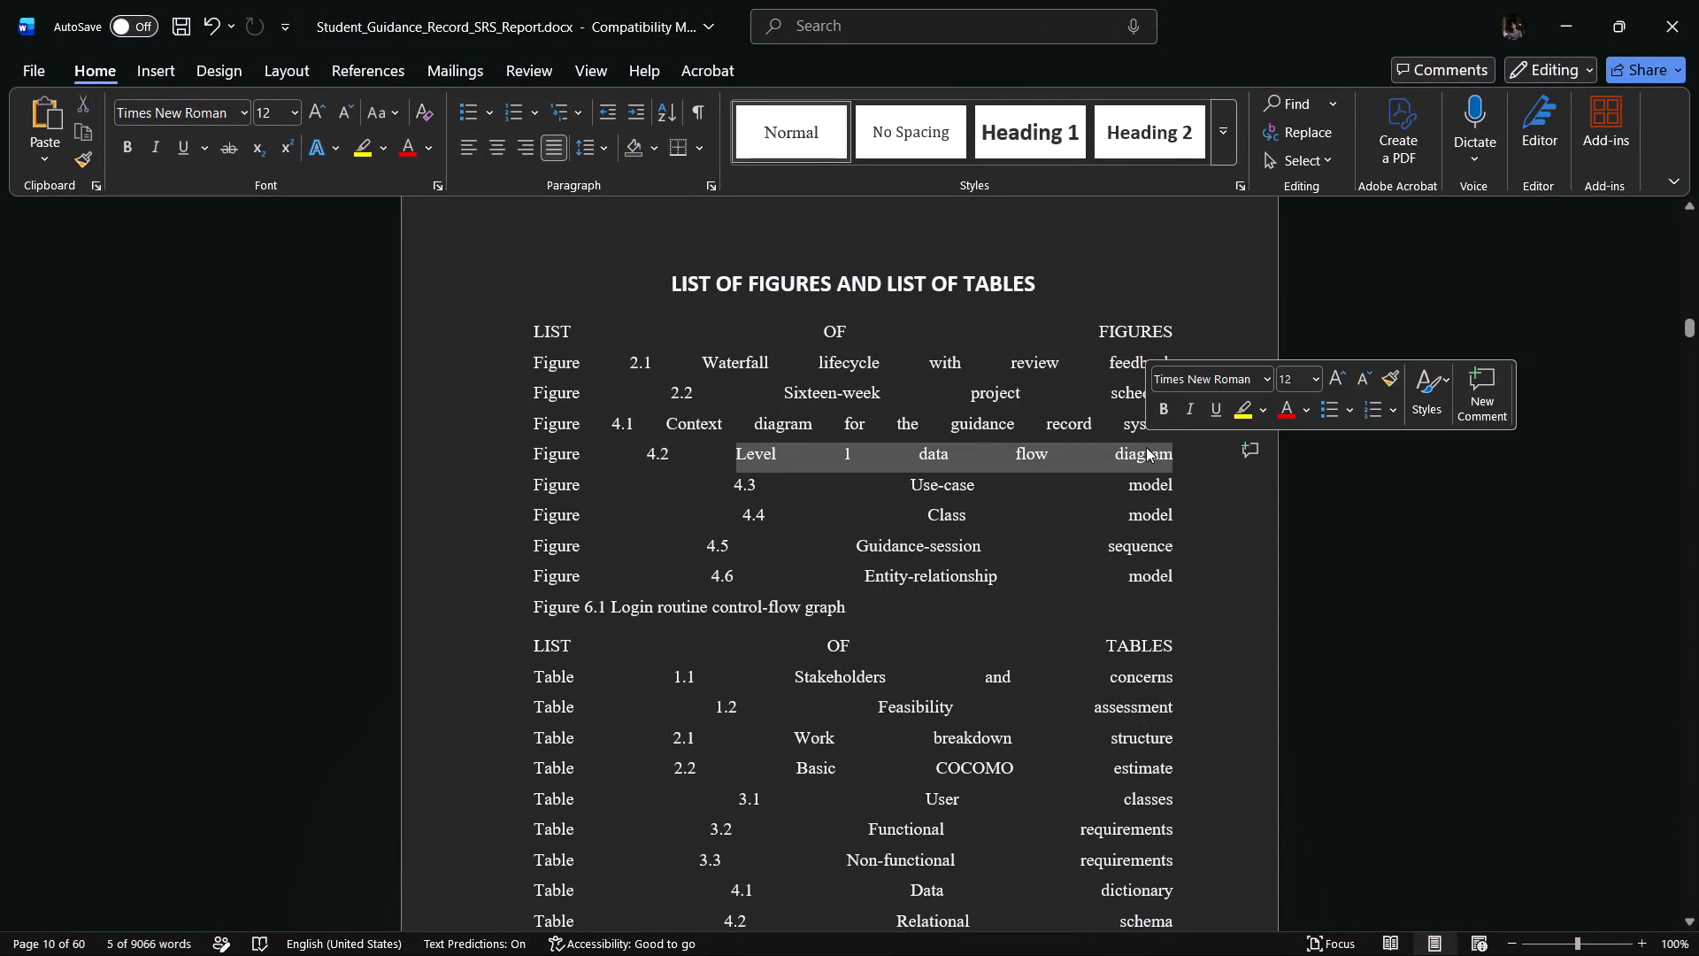
{"action": "key", "text": "ctrl+c"}
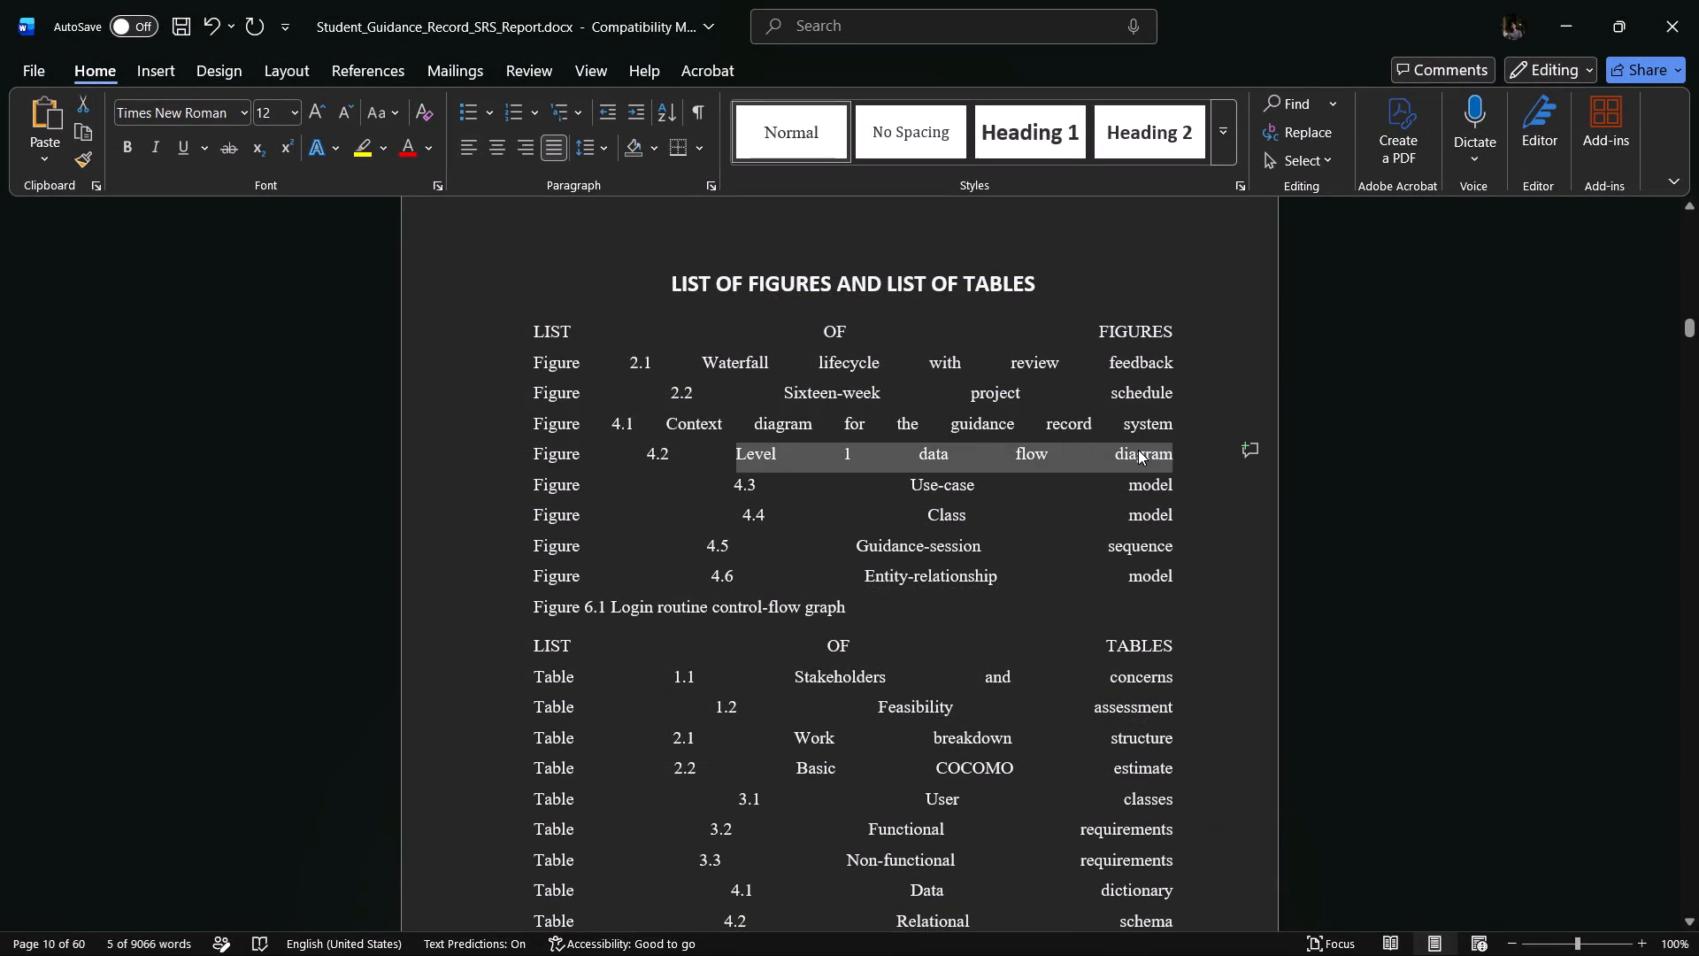
{"action": "key", "text": "ctrl+c"}
{"action": "key", "text": "alt+Tab"}
{"action": "left_click", "coordinate": [1065, 517]}
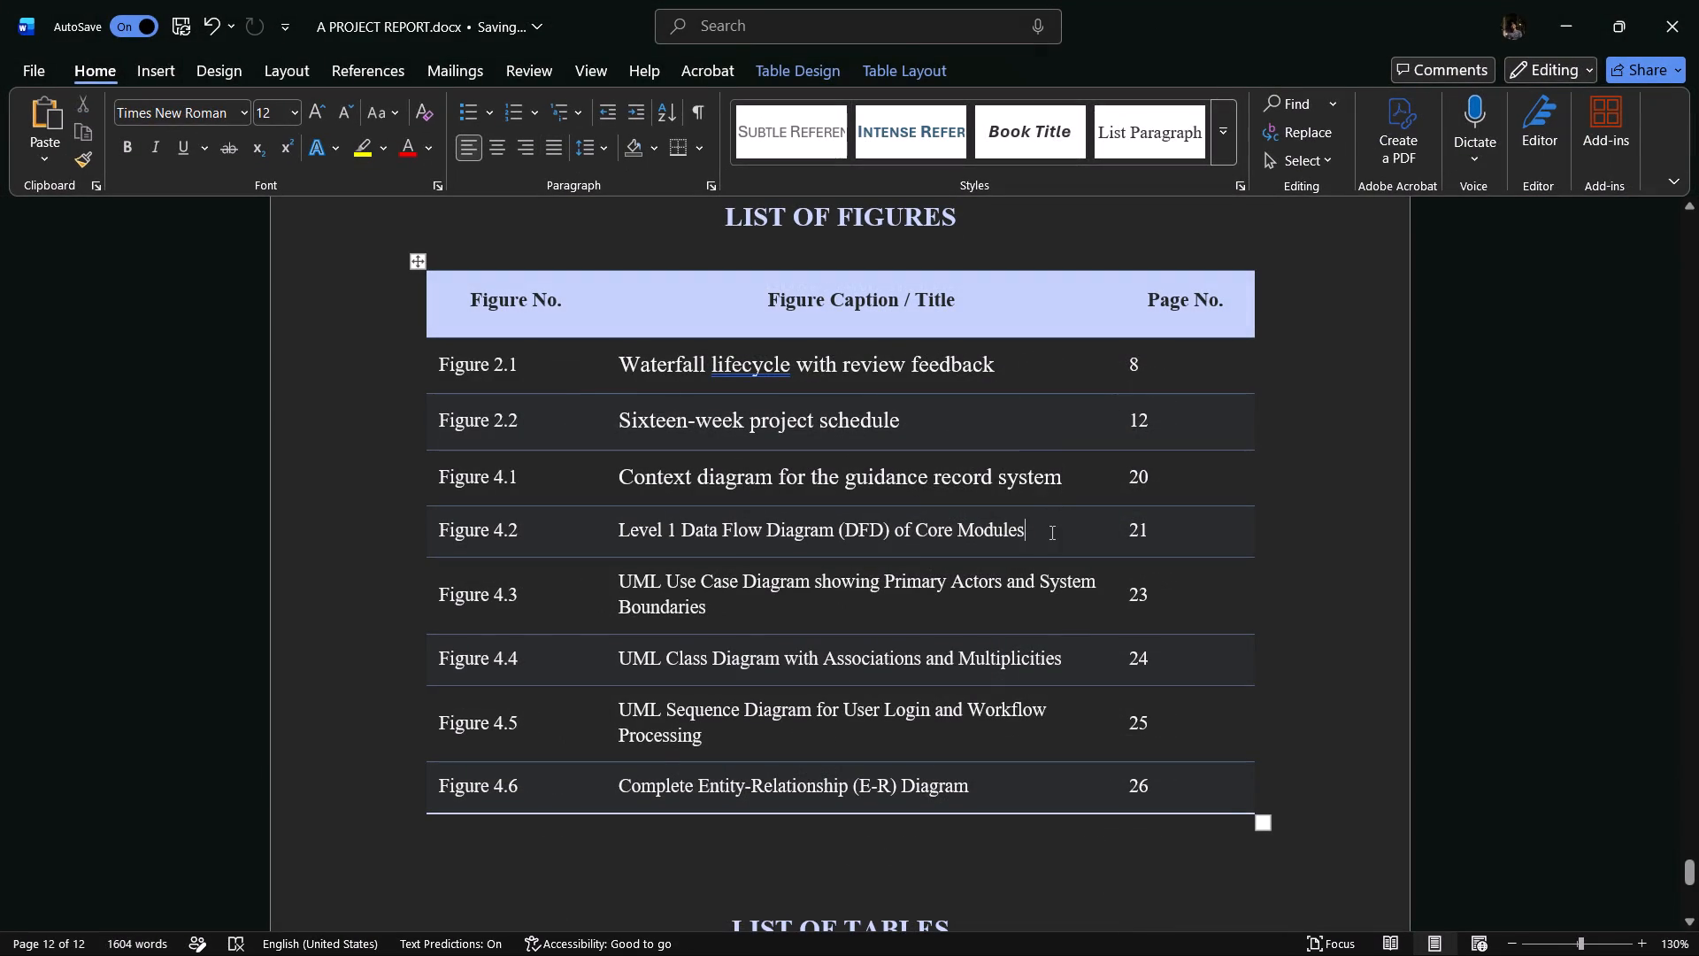
{"action": "left_click_drag", "start_coordinate": [1048, 532], "coordinate": [619, 544]}
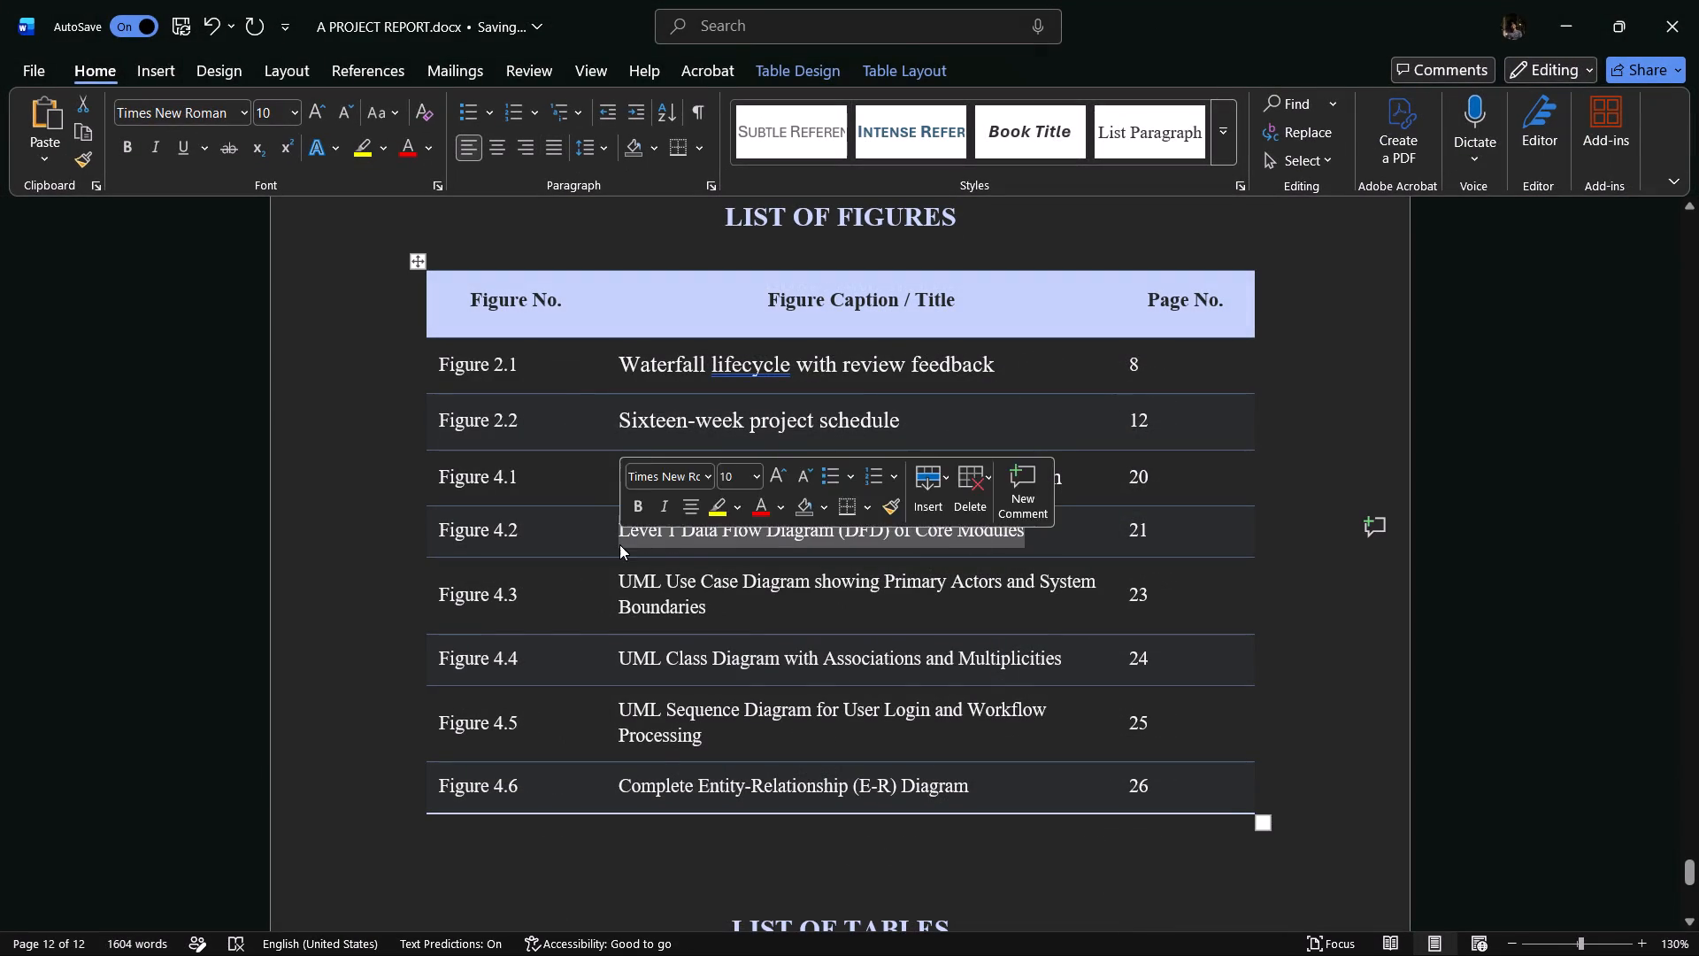
{"action": "key", "text": "ctrl+v"}
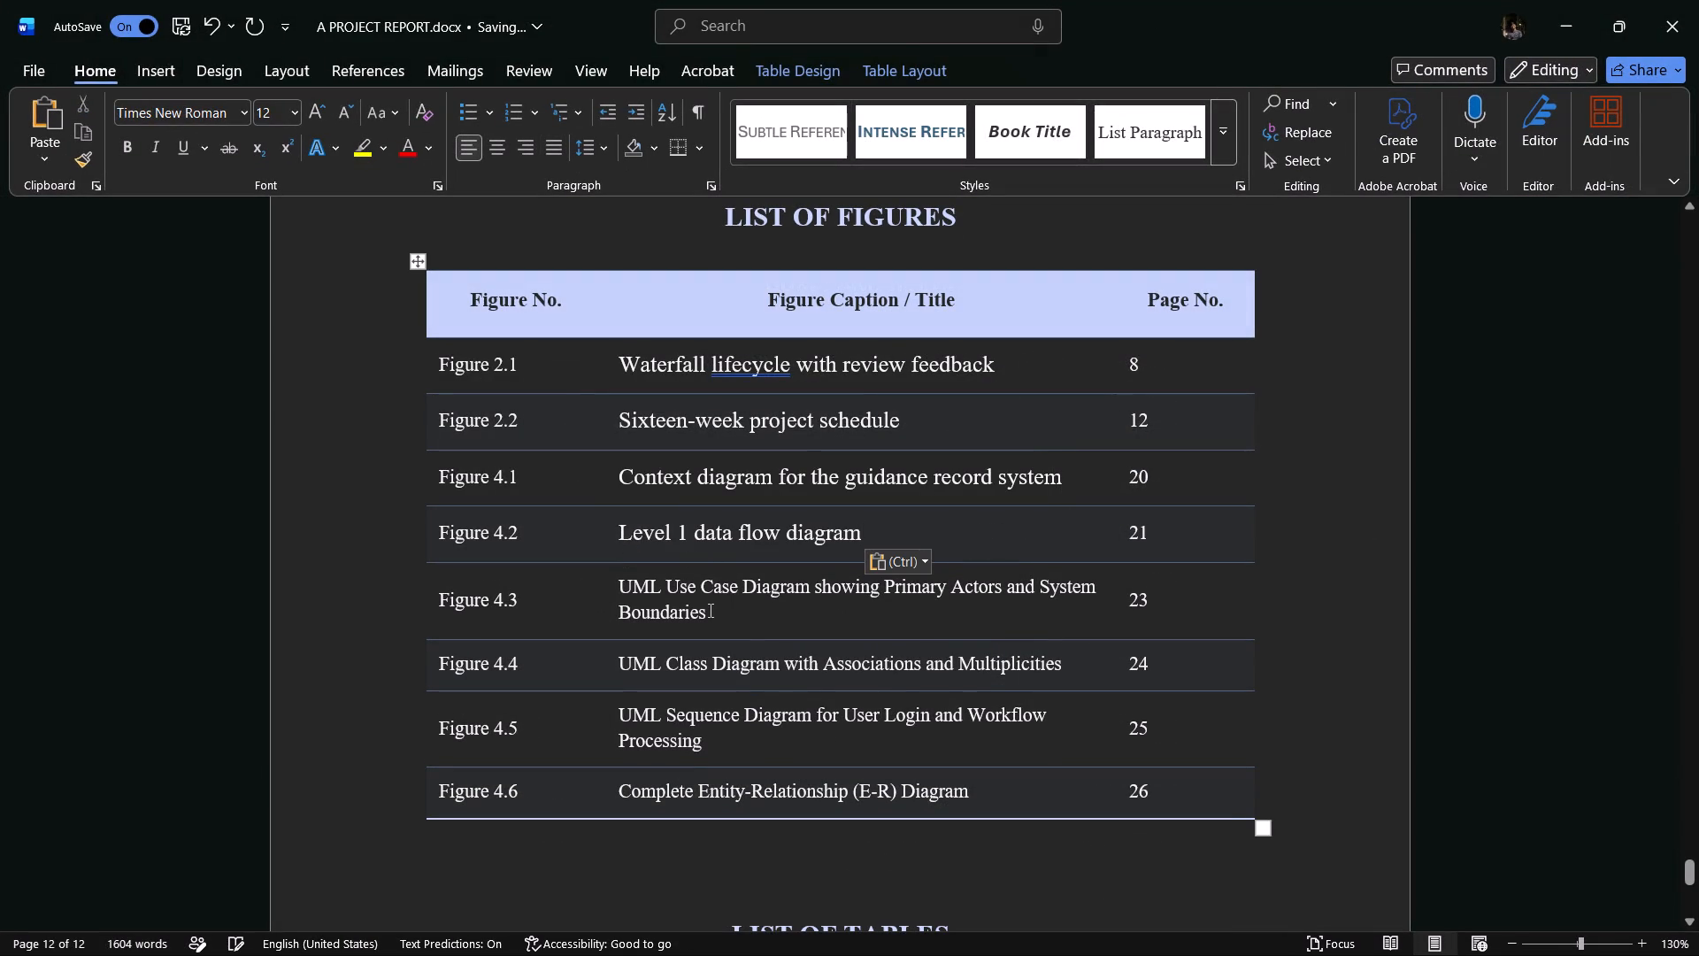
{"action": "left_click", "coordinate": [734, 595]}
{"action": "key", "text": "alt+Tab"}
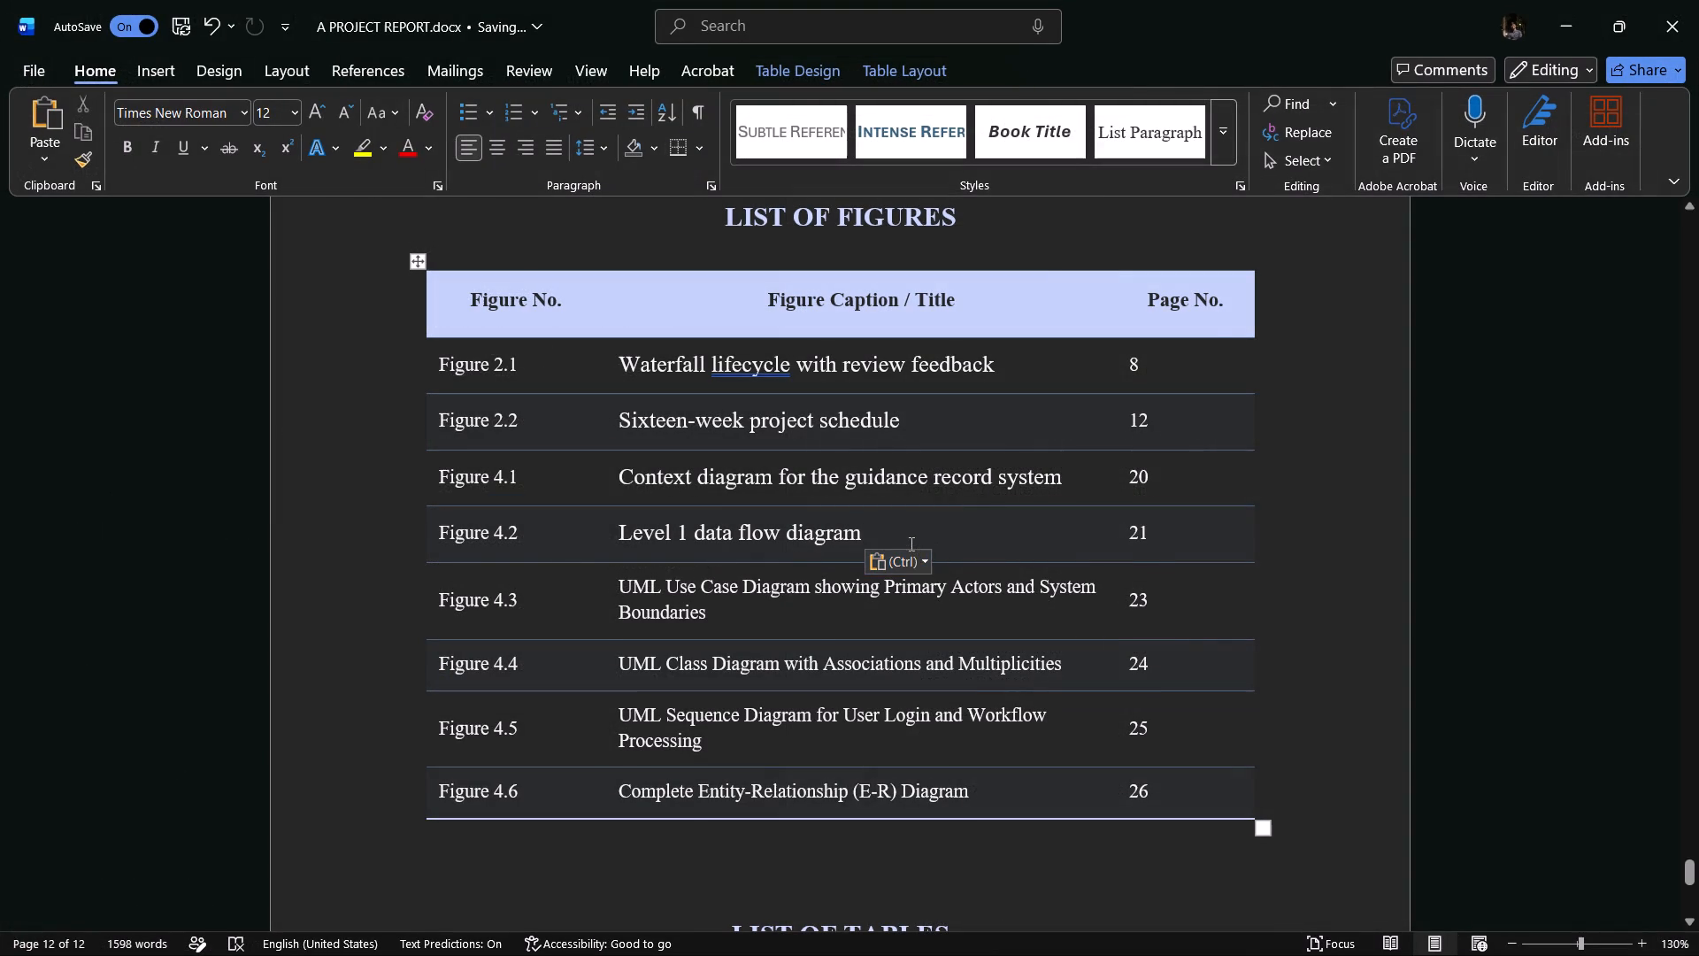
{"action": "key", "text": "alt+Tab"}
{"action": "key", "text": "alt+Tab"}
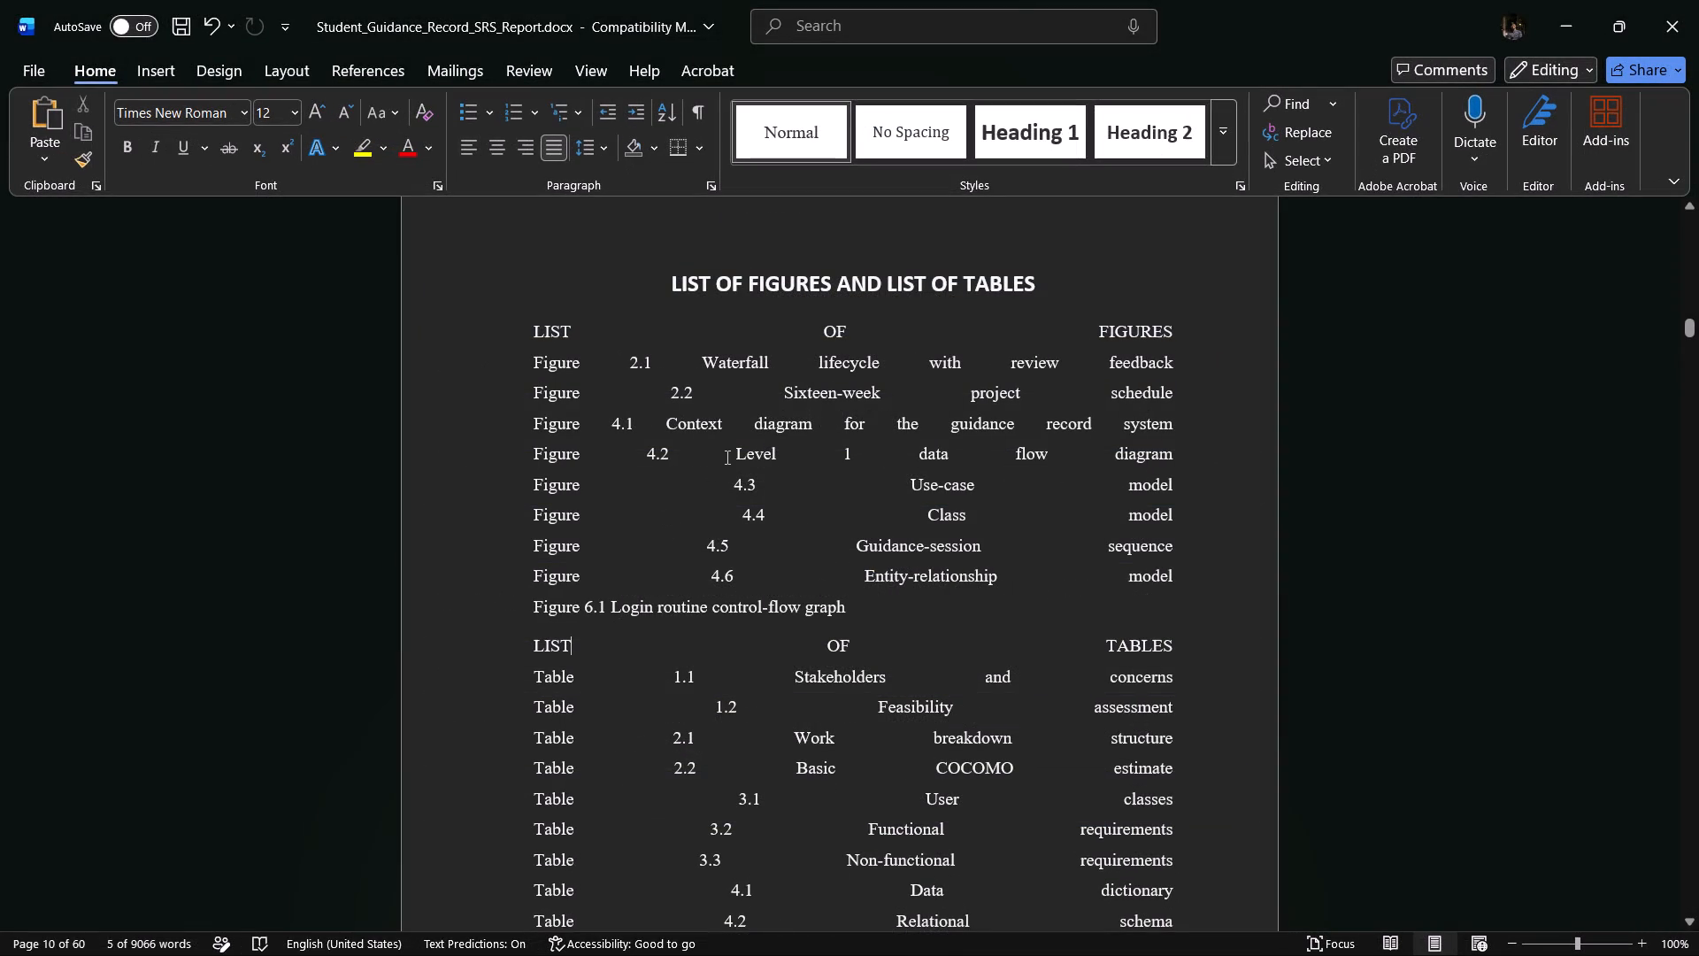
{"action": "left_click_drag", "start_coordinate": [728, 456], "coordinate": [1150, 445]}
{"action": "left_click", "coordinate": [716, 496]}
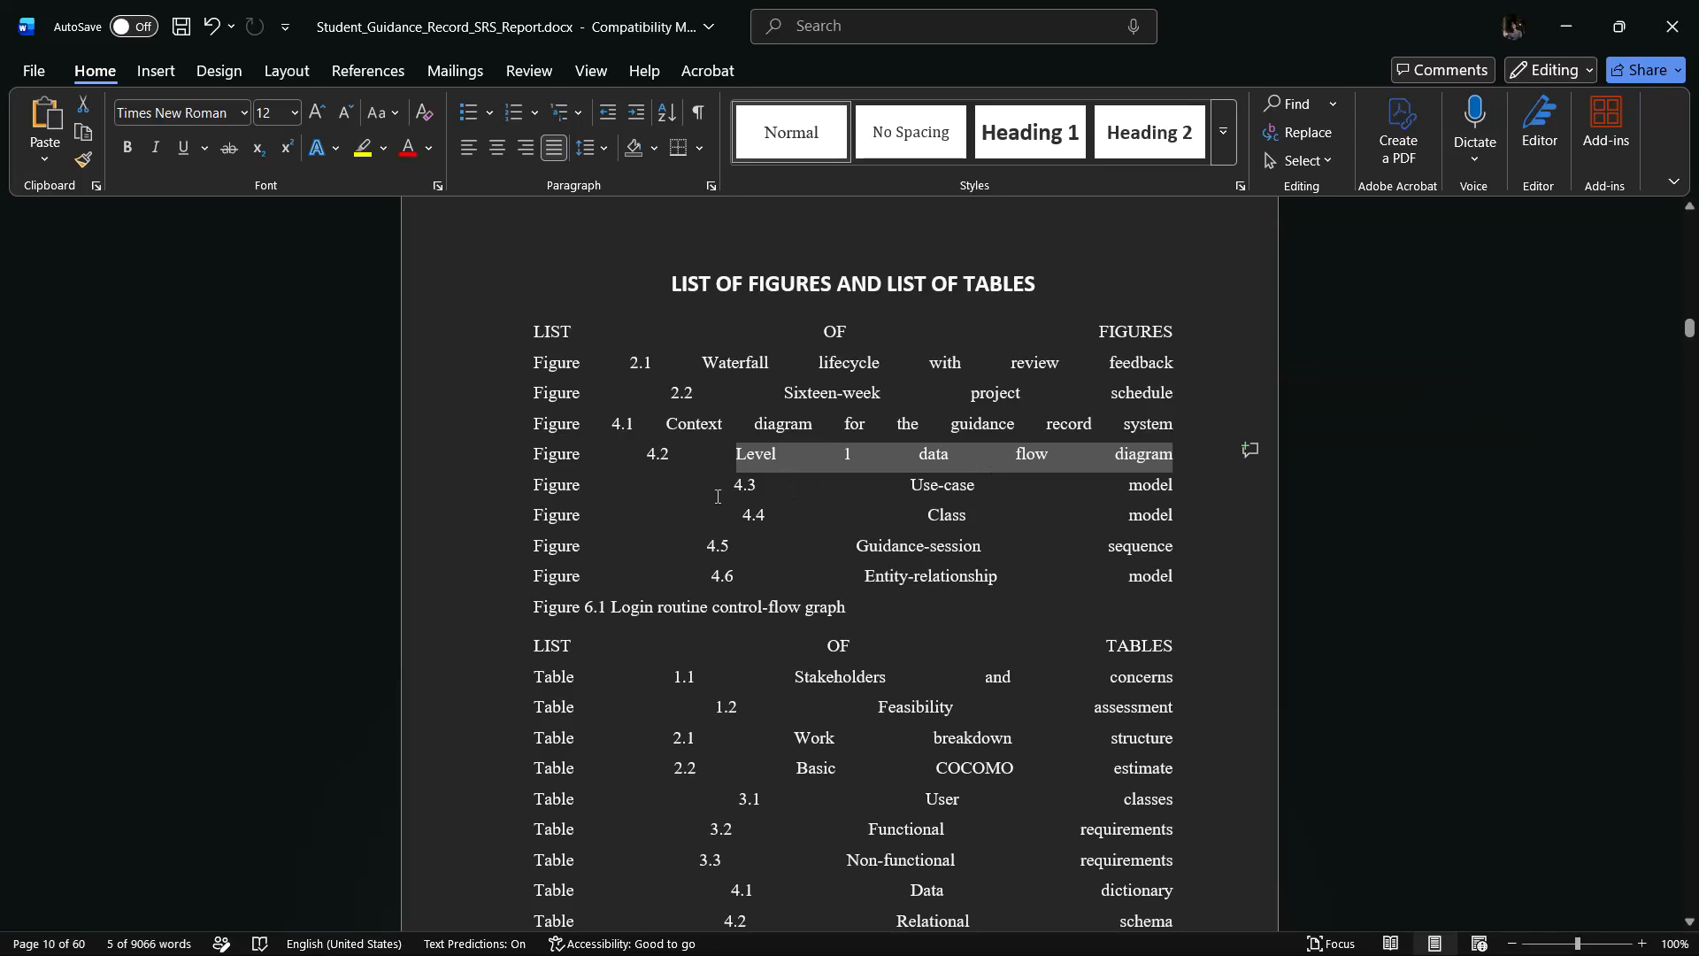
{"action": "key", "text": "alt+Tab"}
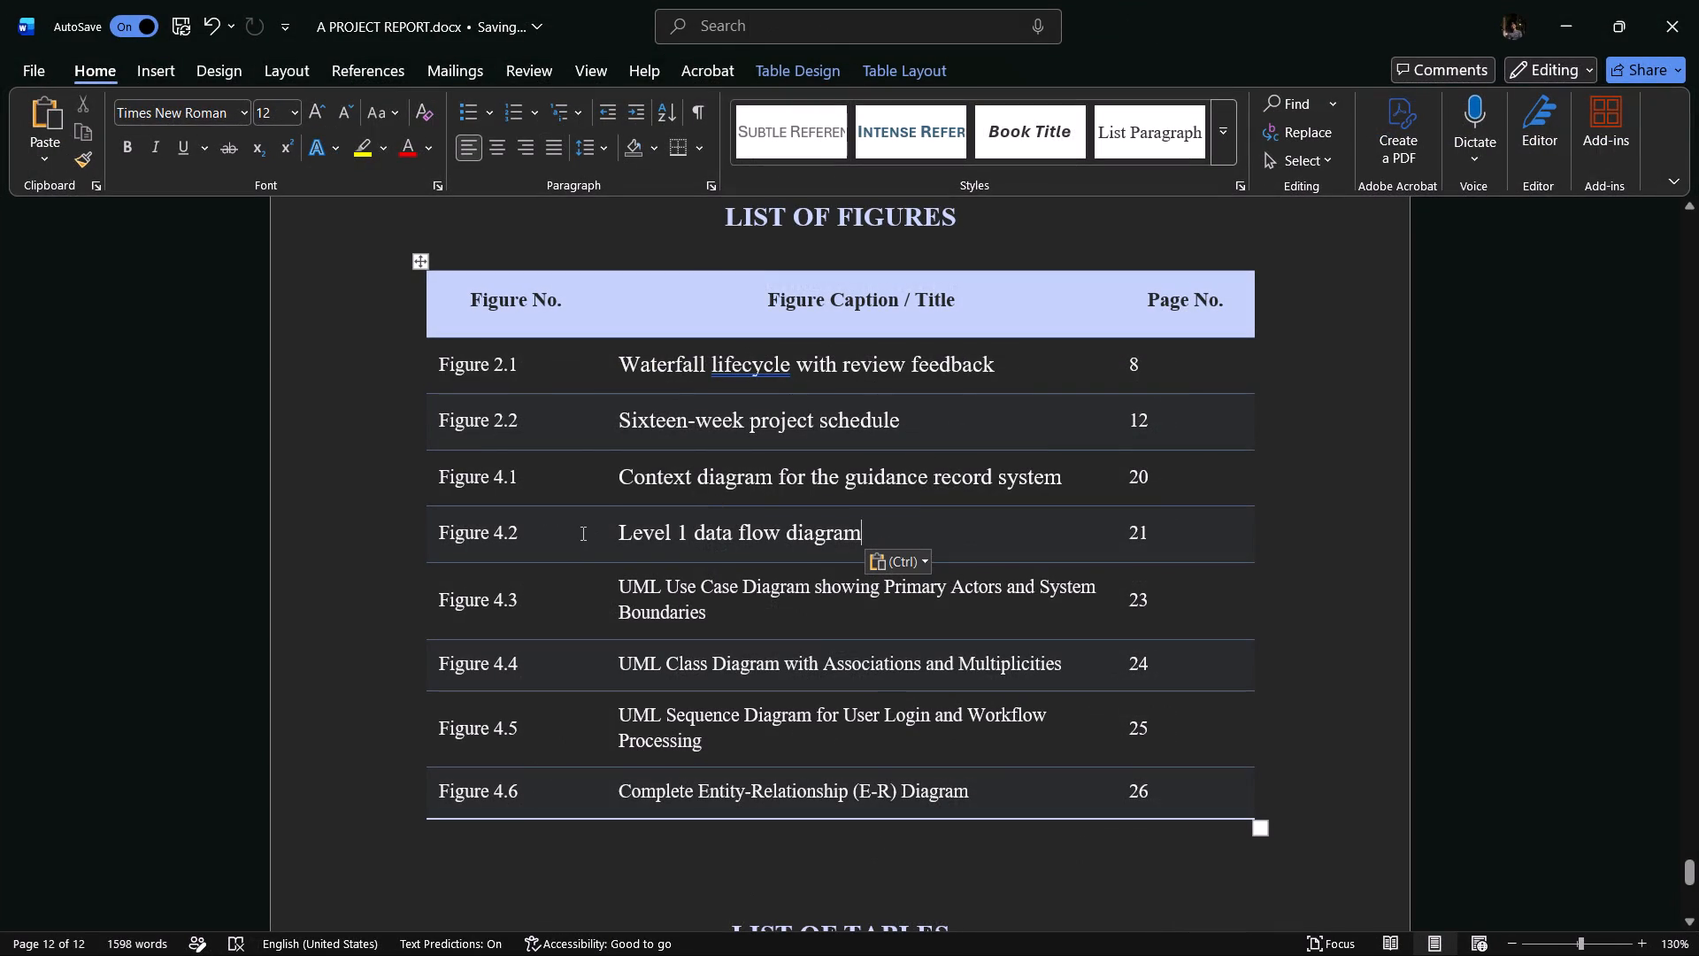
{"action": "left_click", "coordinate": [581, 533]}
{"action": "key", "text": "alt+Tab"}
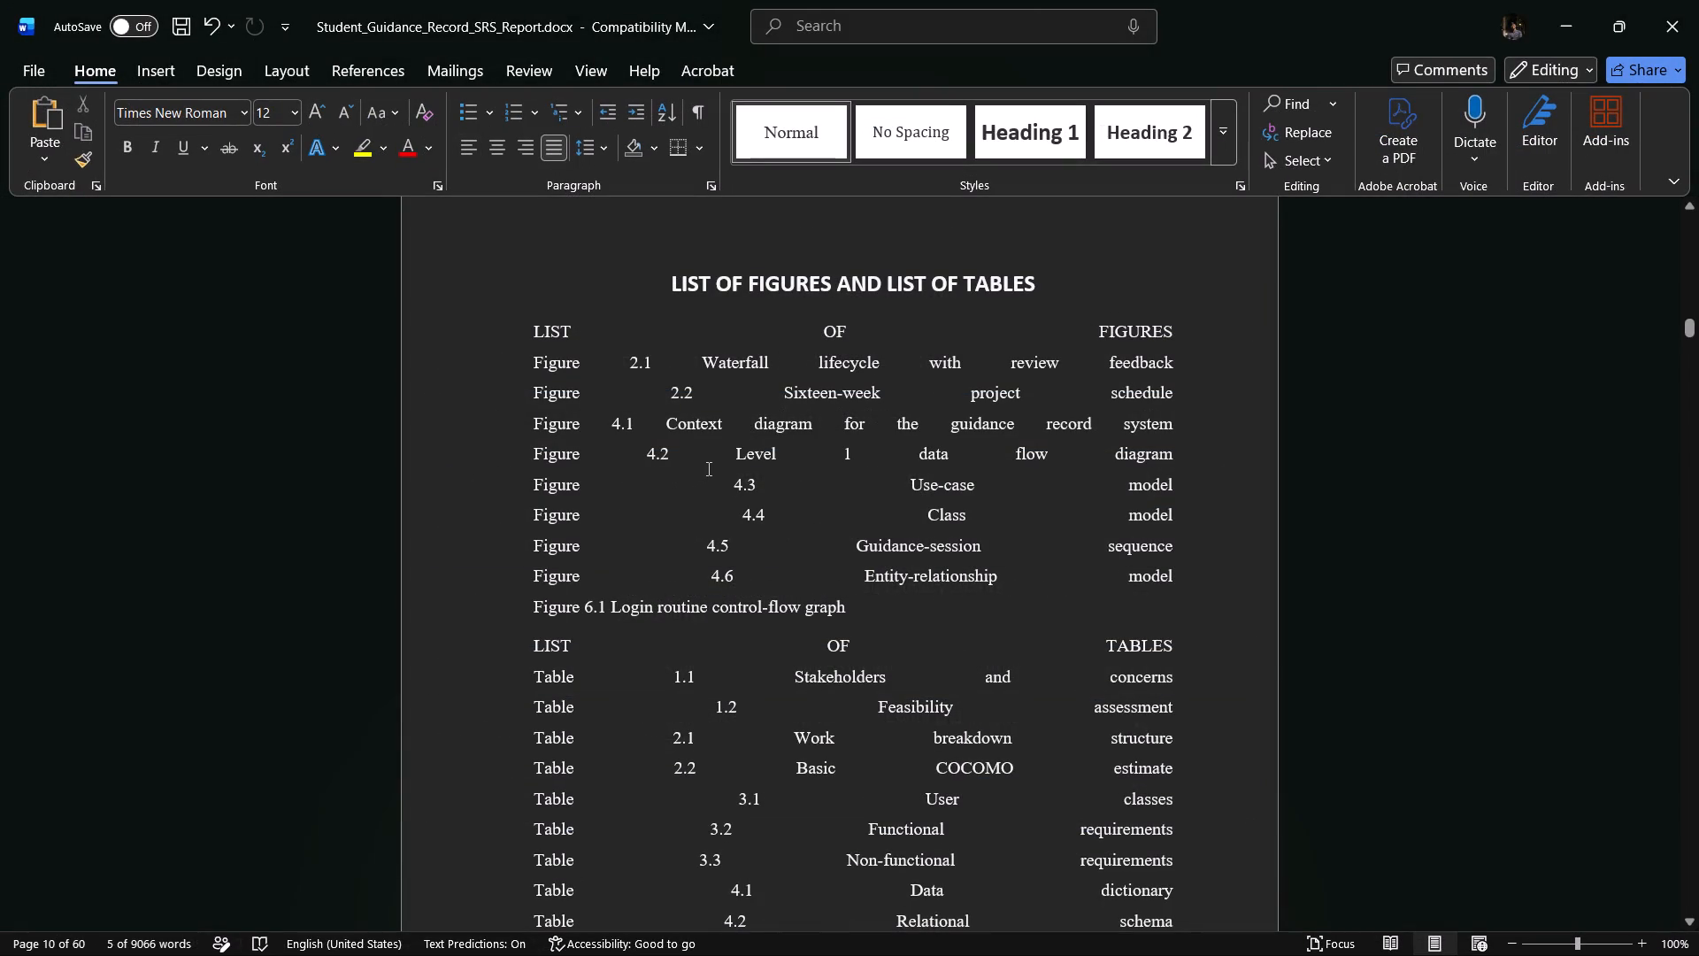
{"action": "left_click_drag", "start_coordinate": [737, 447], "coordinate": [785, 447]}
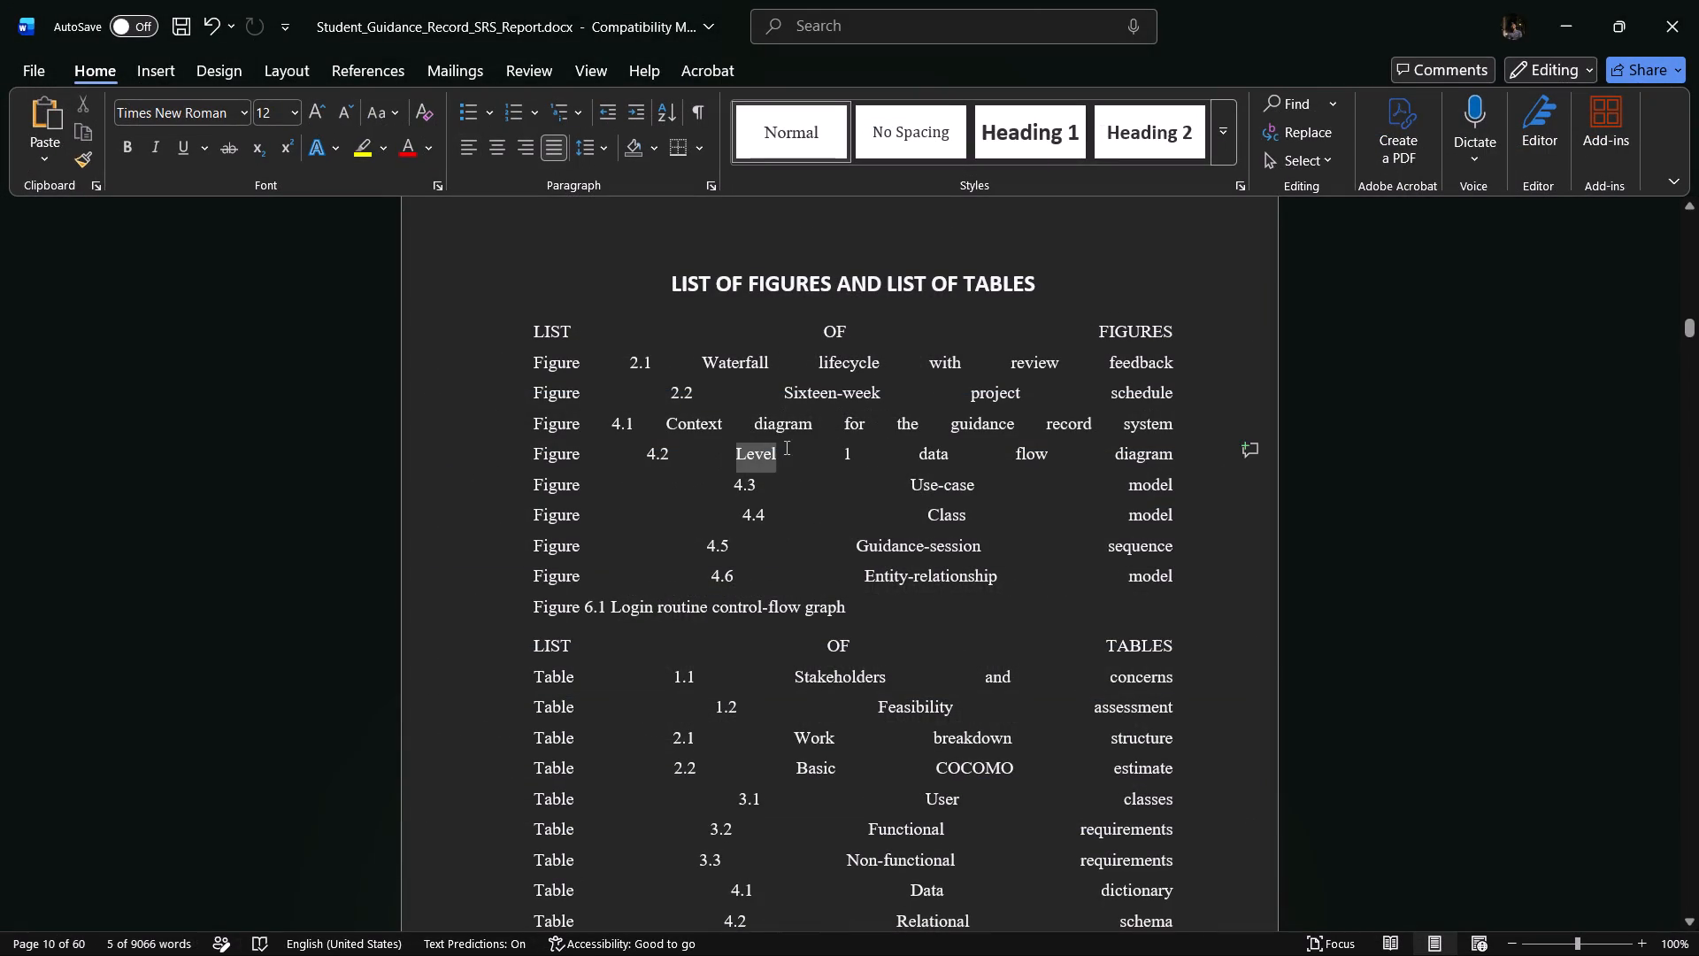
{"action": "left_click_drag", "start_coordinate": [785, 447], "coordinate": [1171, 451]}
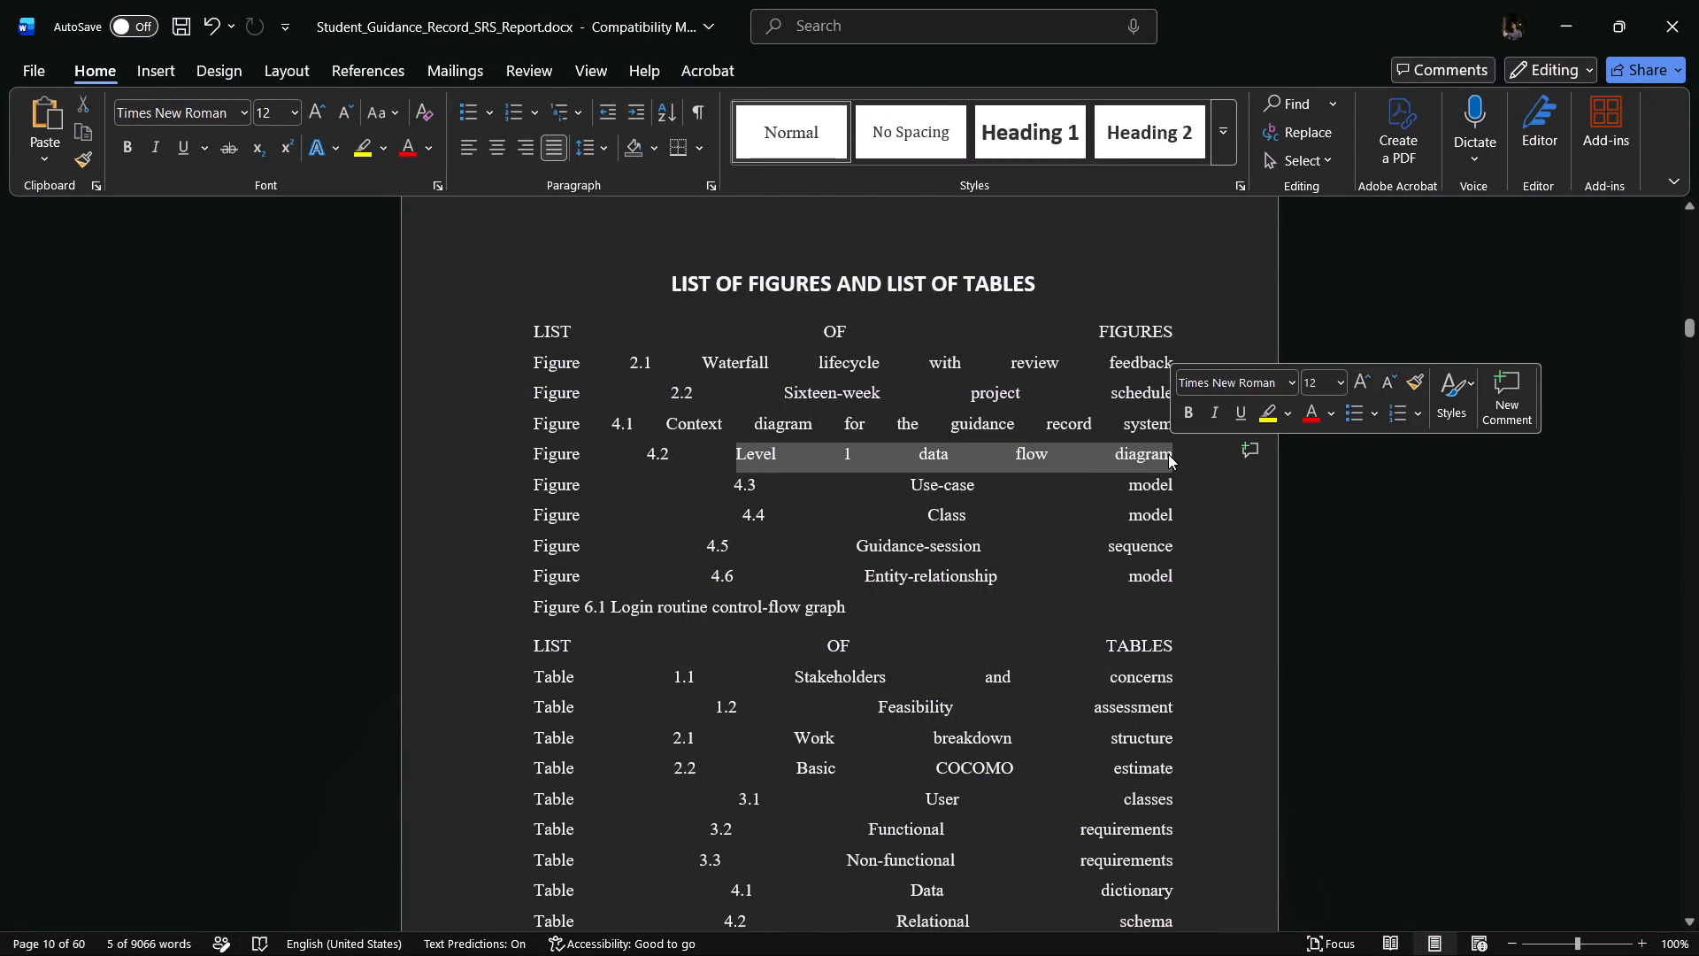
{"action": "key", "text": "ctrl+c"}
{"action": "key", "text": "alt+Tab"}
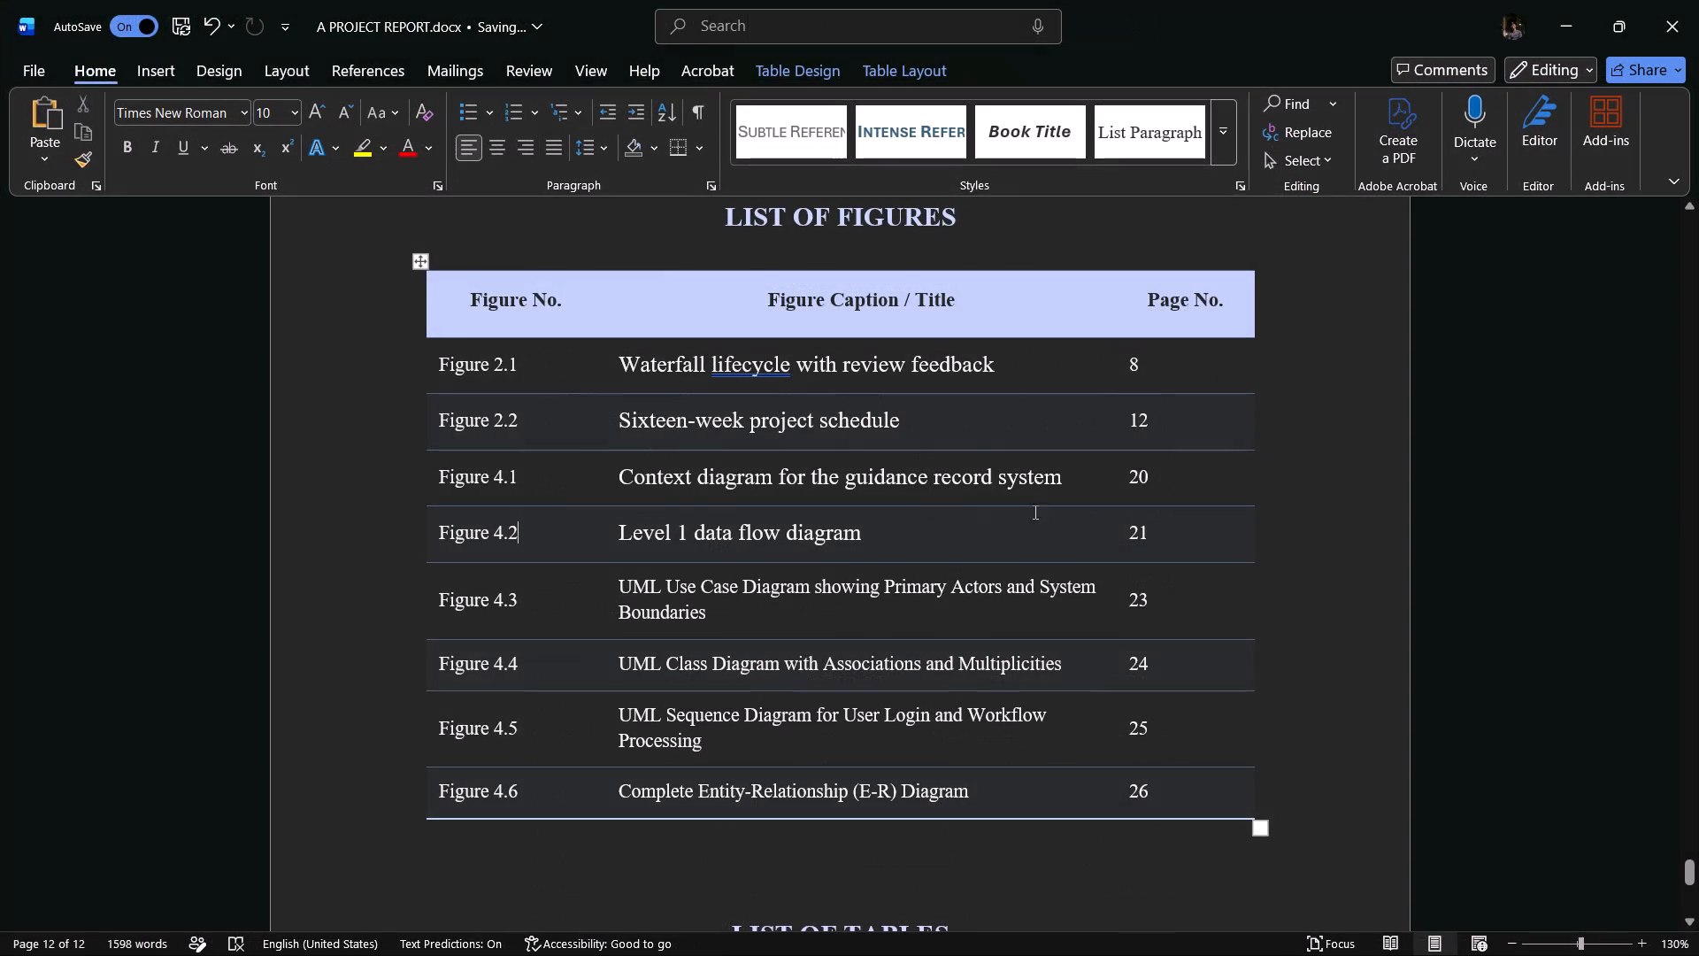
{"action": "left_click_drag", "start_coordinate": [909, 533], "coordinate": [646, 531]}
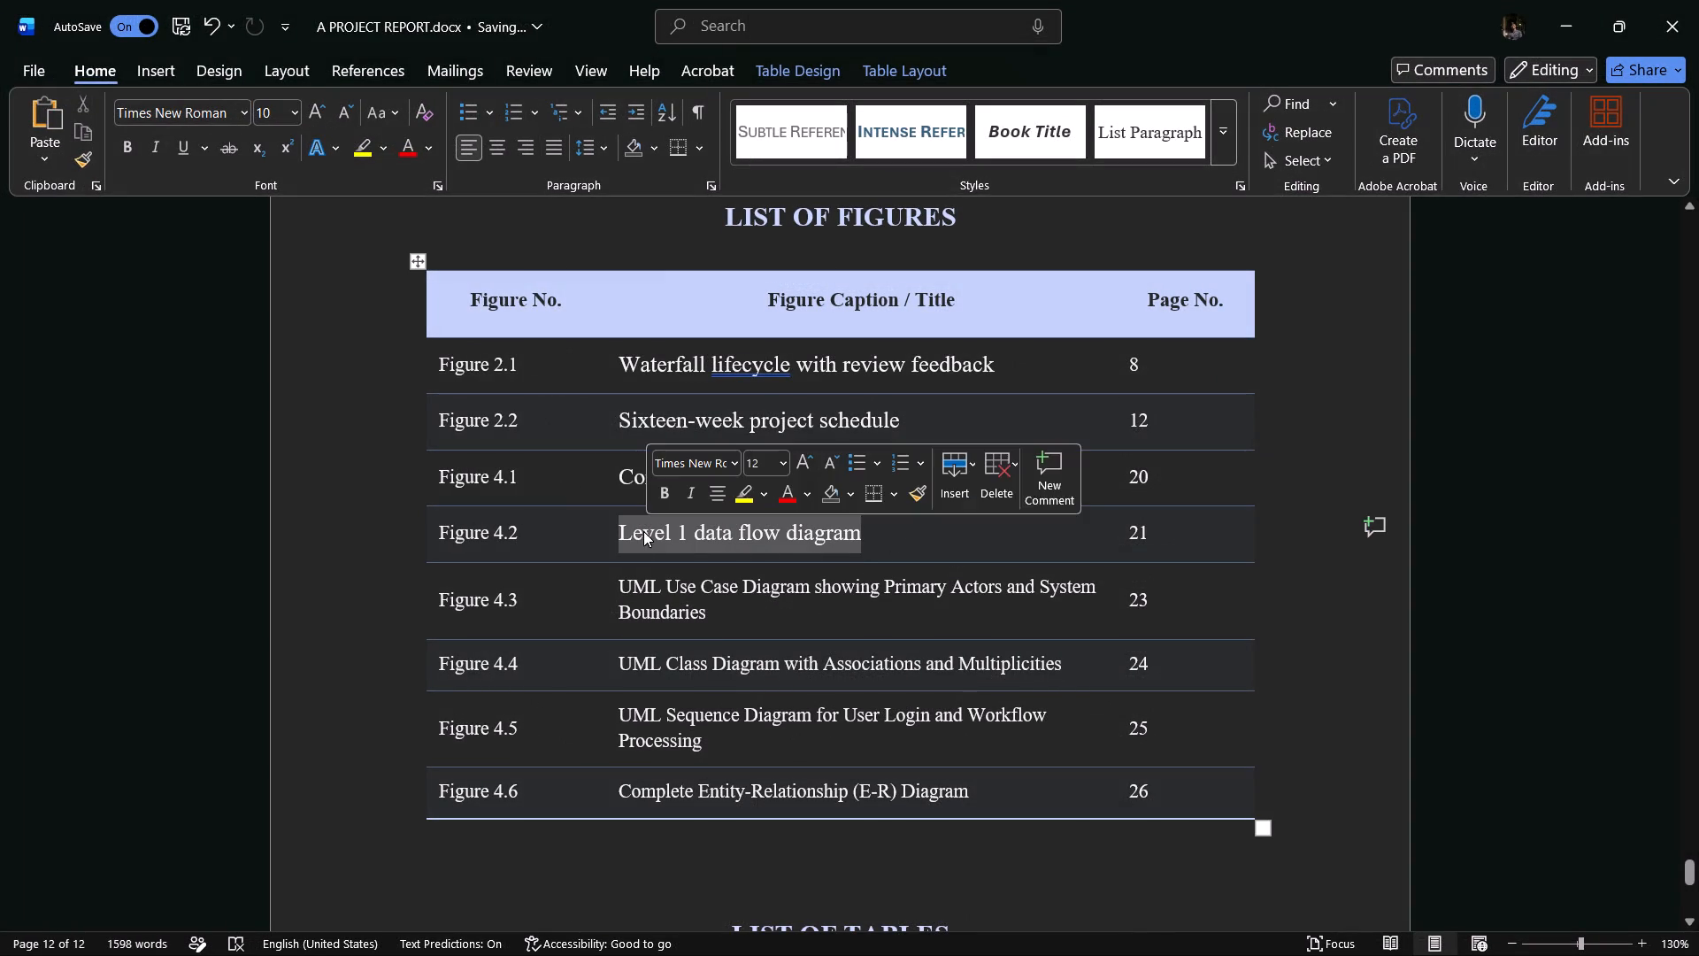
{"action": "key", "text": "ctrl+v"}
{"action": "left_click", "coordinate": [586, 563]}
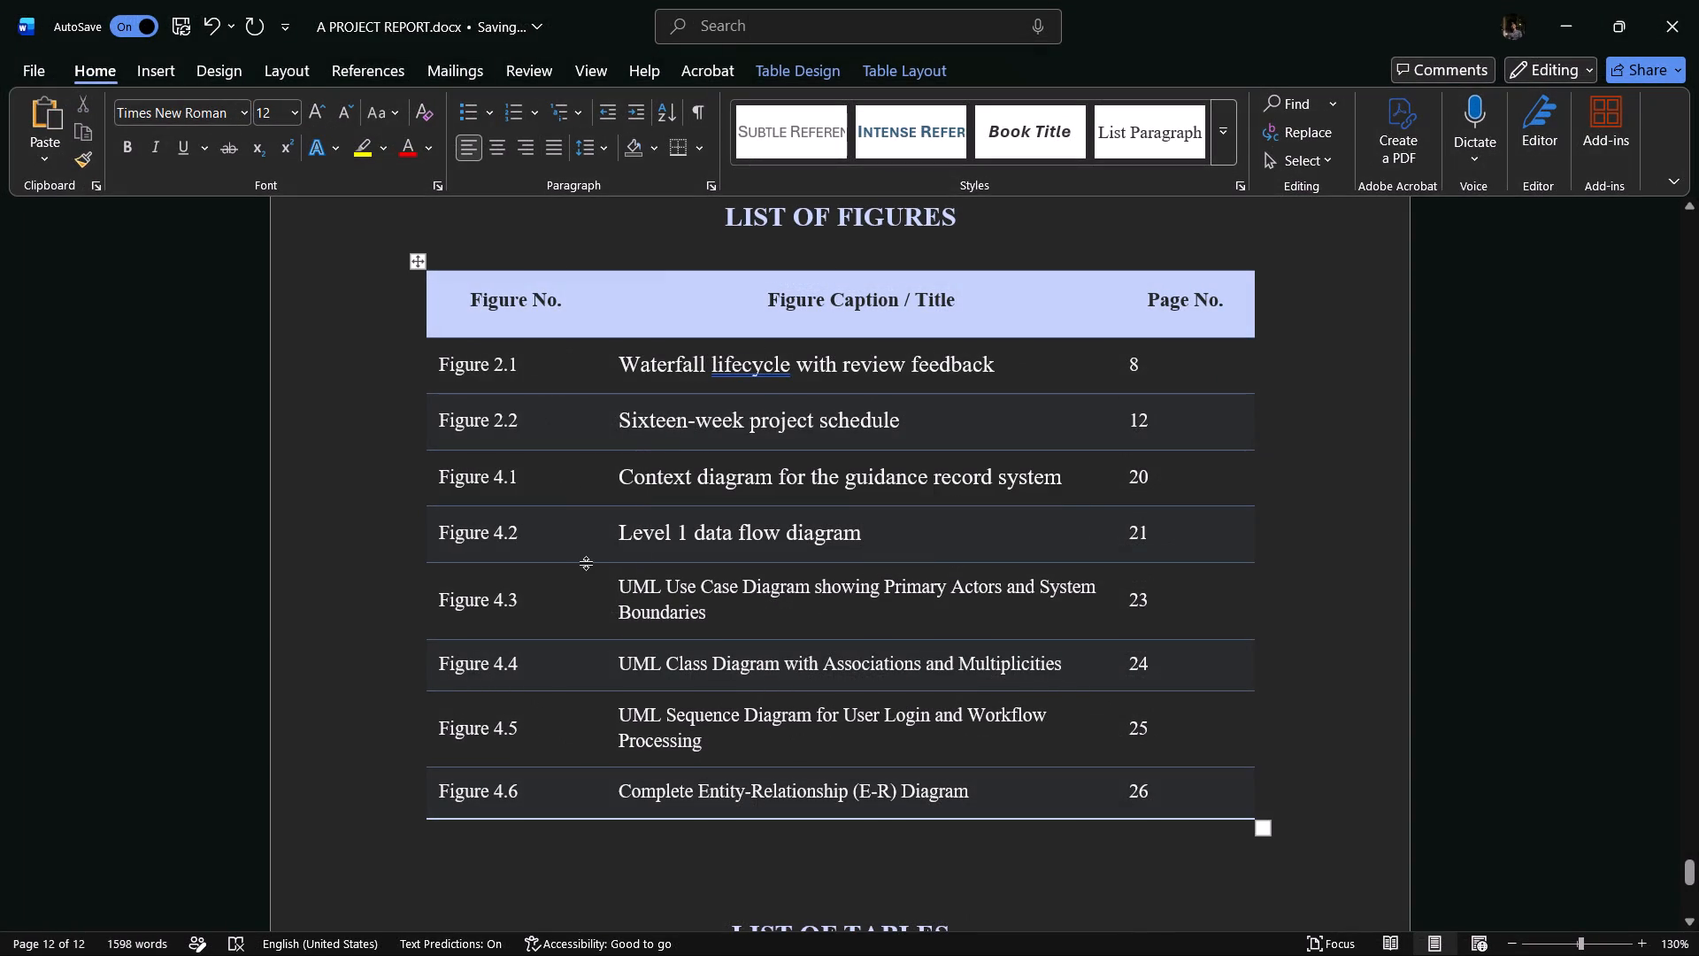
Replace the Figure 4.3 caption in A PROJECT REPORT with "Use-case model", copied from Student_Guidance_Record_SRS_Report.
{"action": "key", "text": "alt+Tab"}
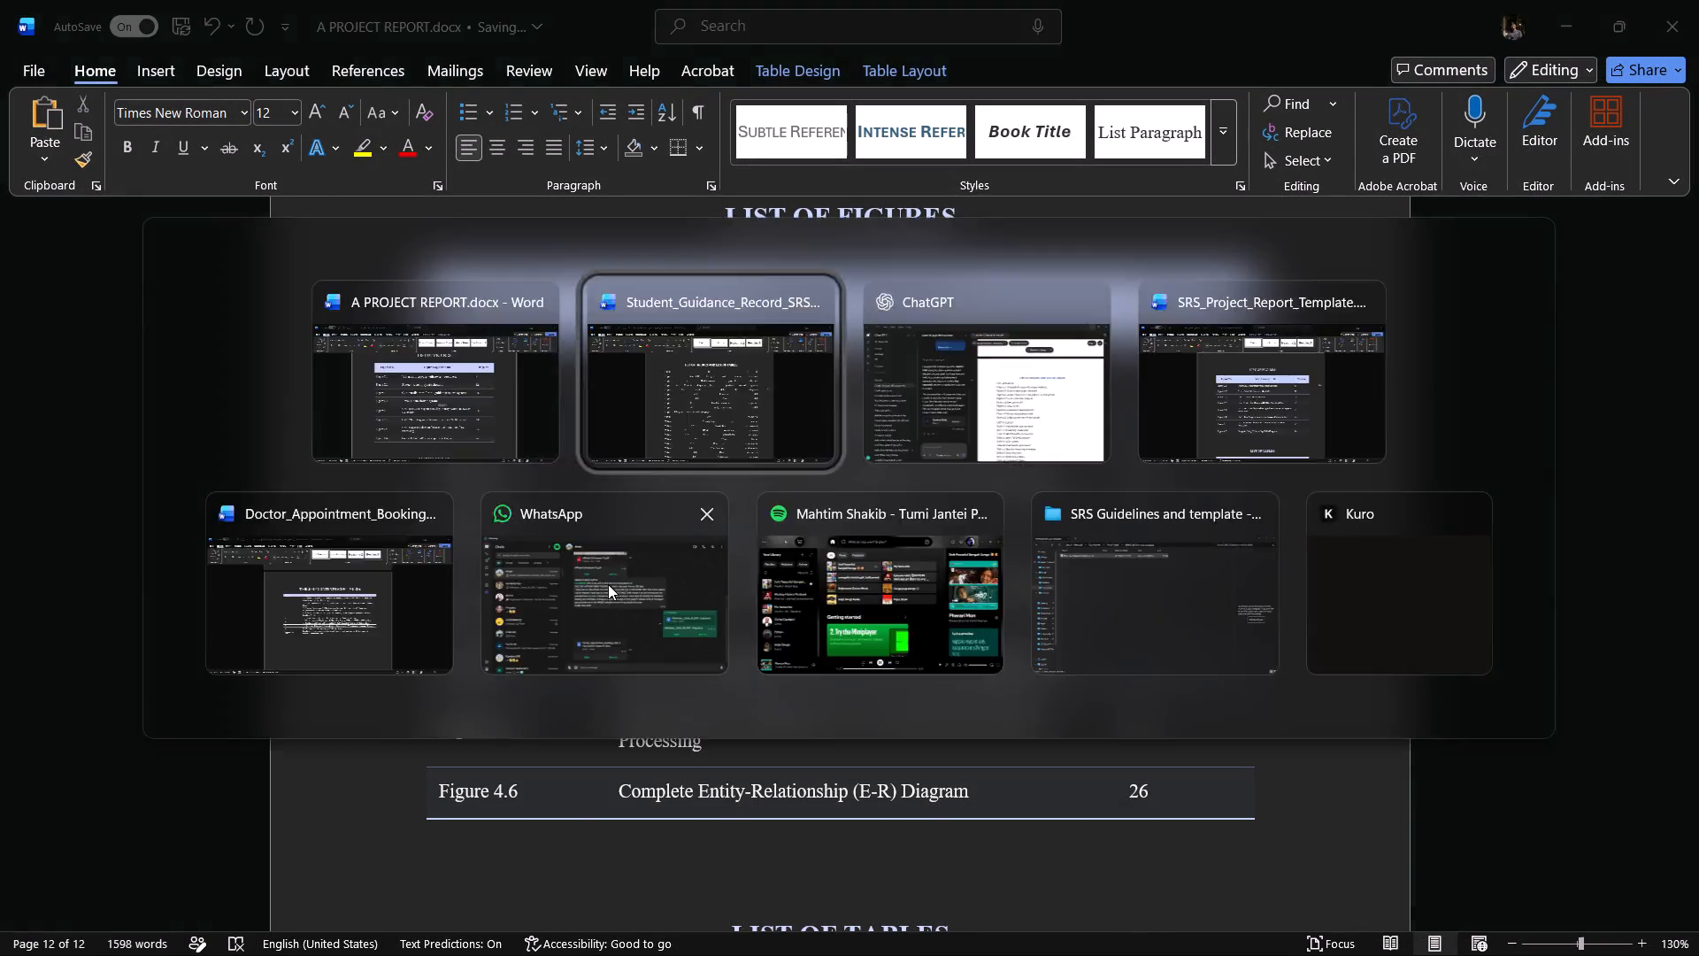
{"action": "left_click", "coordinate": [693, 529]}
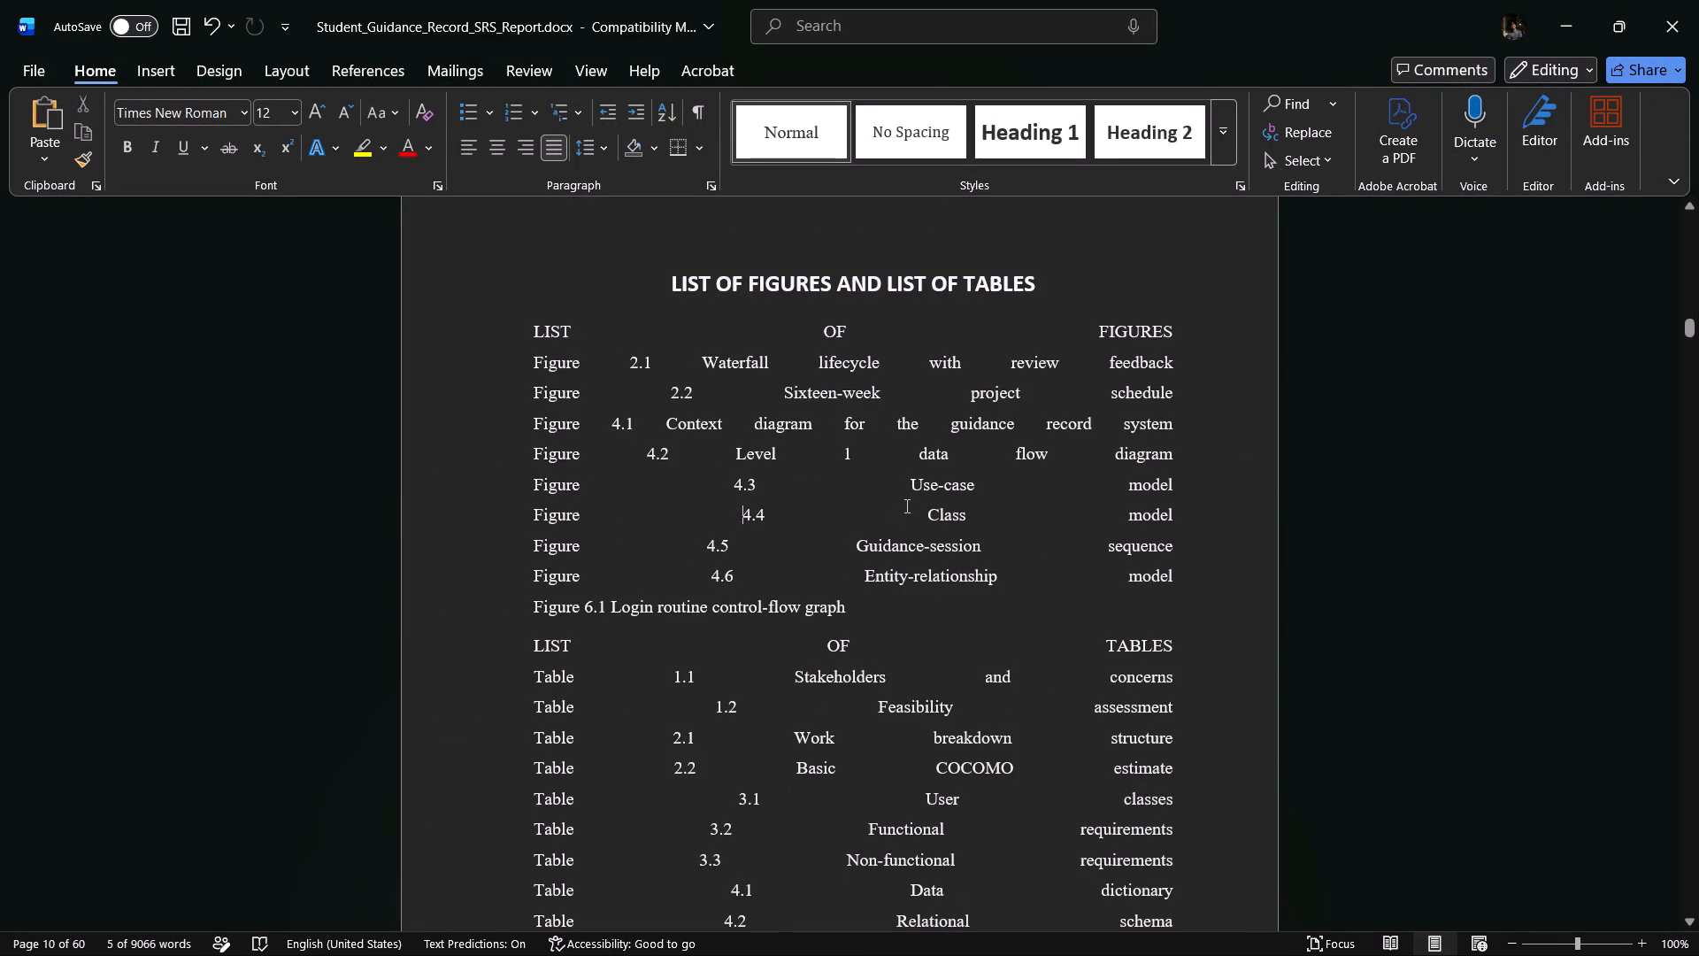
{"action": "left_click_drag", "start_coordinate": [913, 484], "coordinate": [1157, 472]}
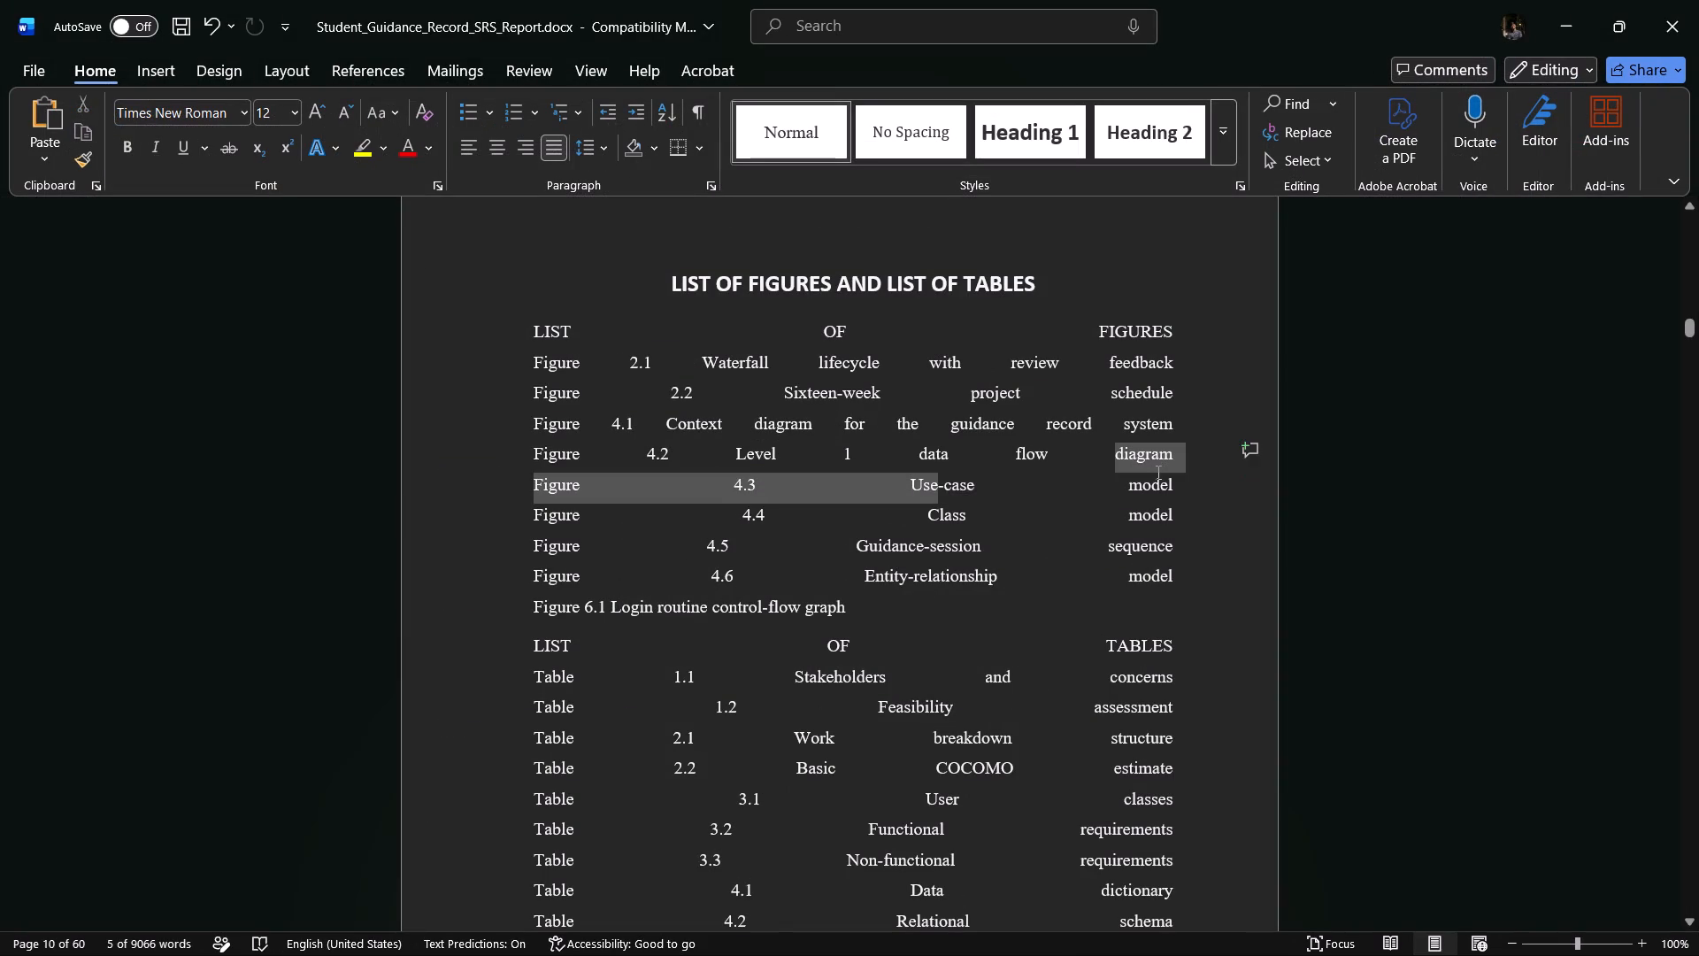
{"action": "left_click_drag", "start_coordinate": [1157, 472], "coordinate": [1166, 488]}
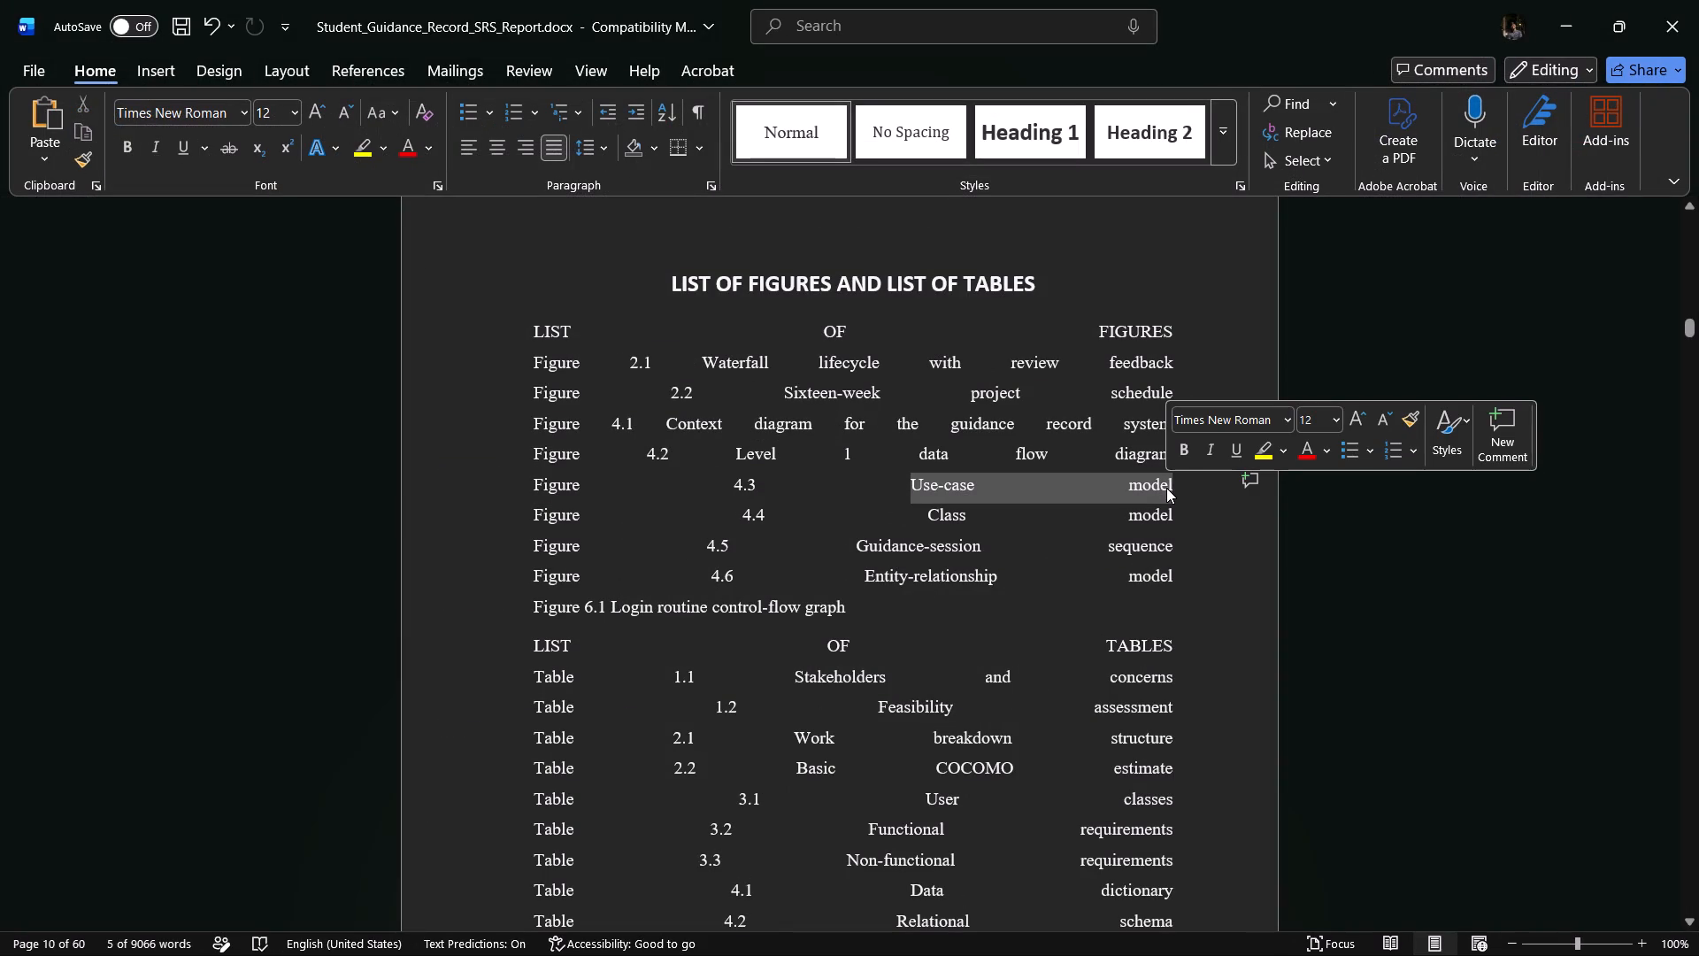
{"action": "key", "text": "ctrl+c"}
{"action": "key", "text": "alt+Tab"}
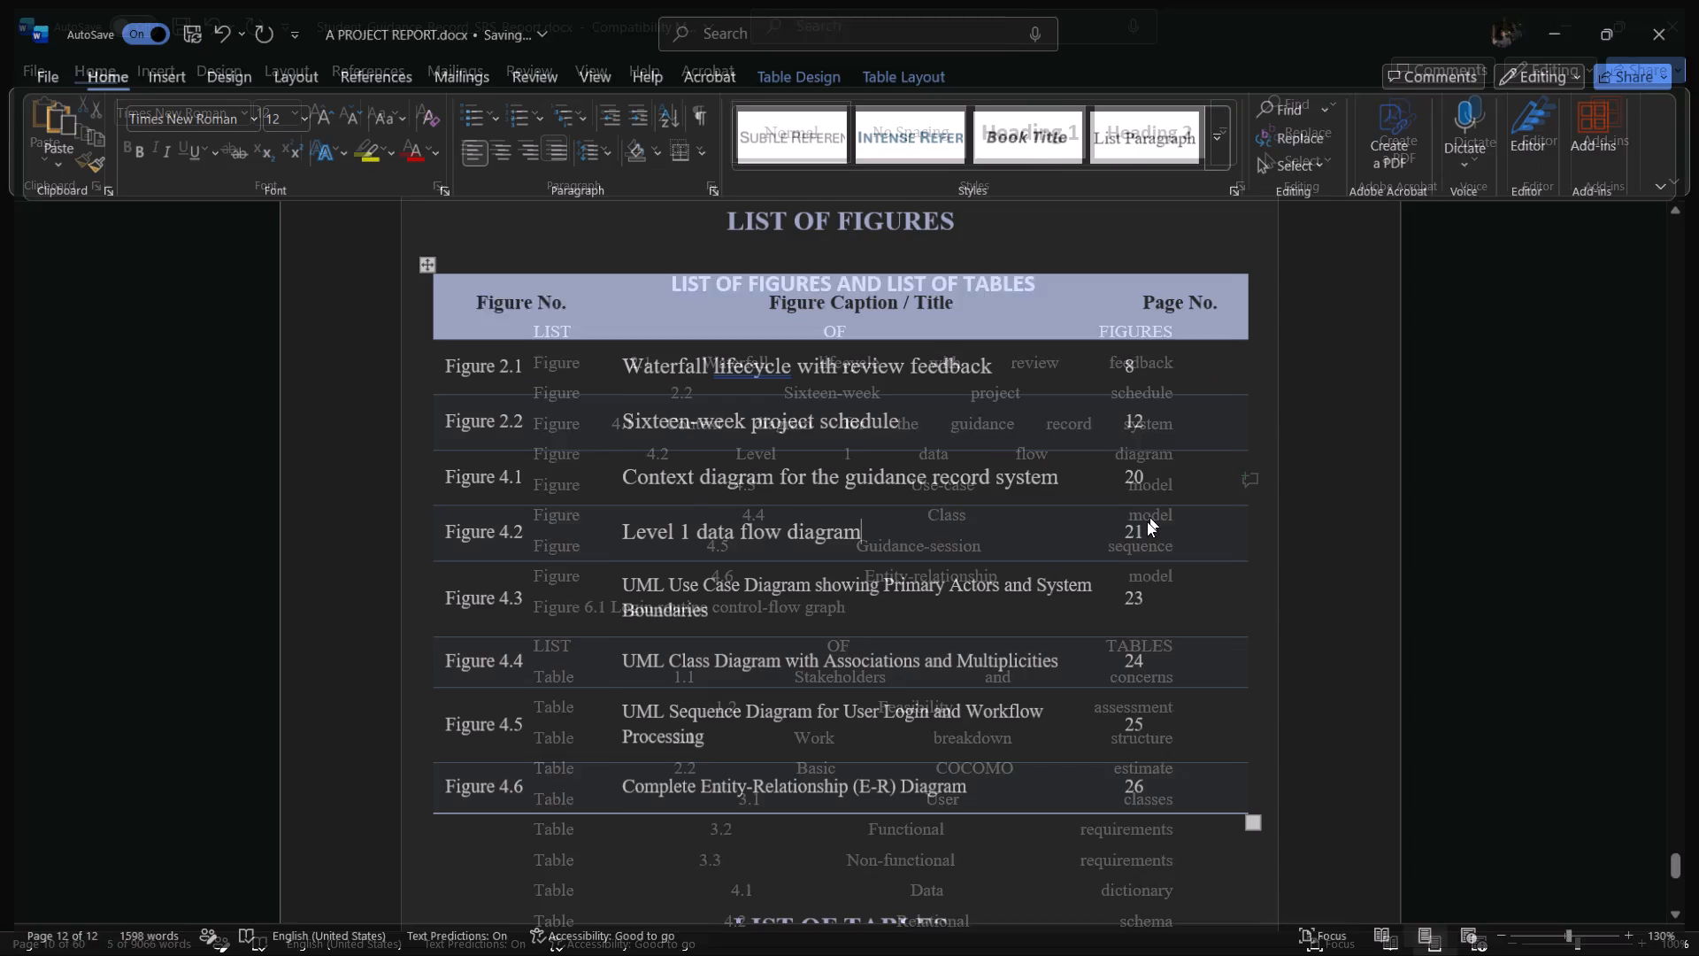
{"action": "left_click_drag", "start_coordinate": [619, 583], "coordinate": [692, 621]}
{"action": "key", "text": "ctrl+v"}
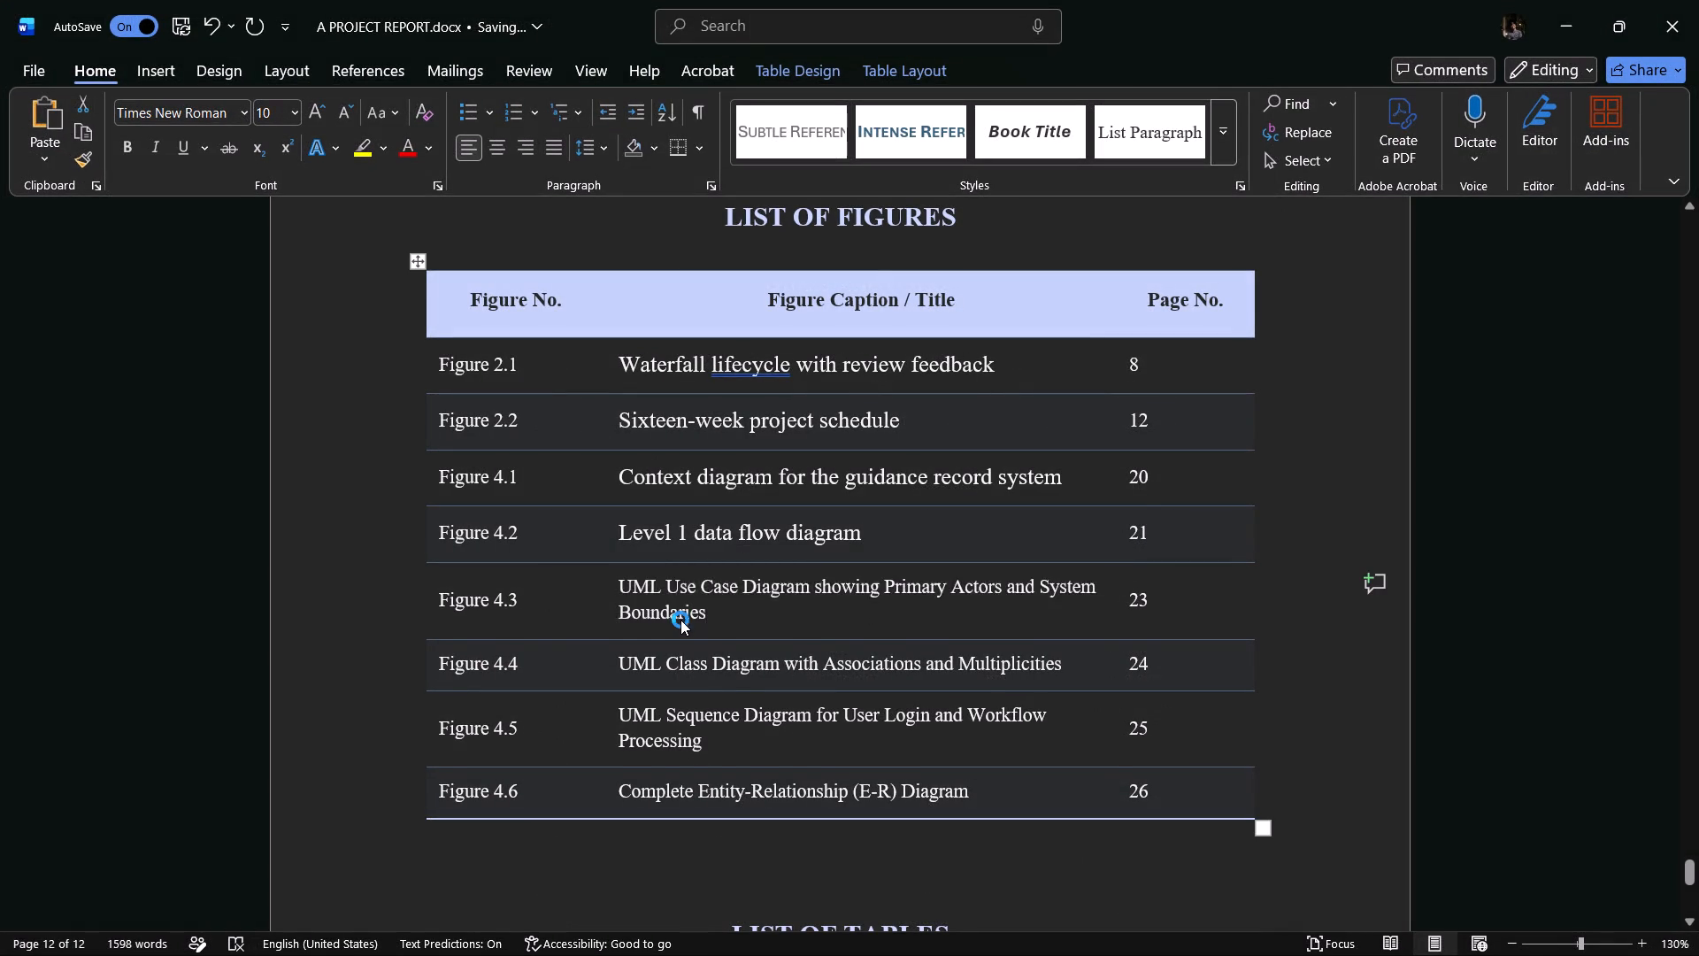
Replace the Figure 4.4 caption in A PROJECT REPORT with "Class model", copied from Student_Guidance_Record_SRS_Report.
{"action": "key", "text": "alt+Tab"}
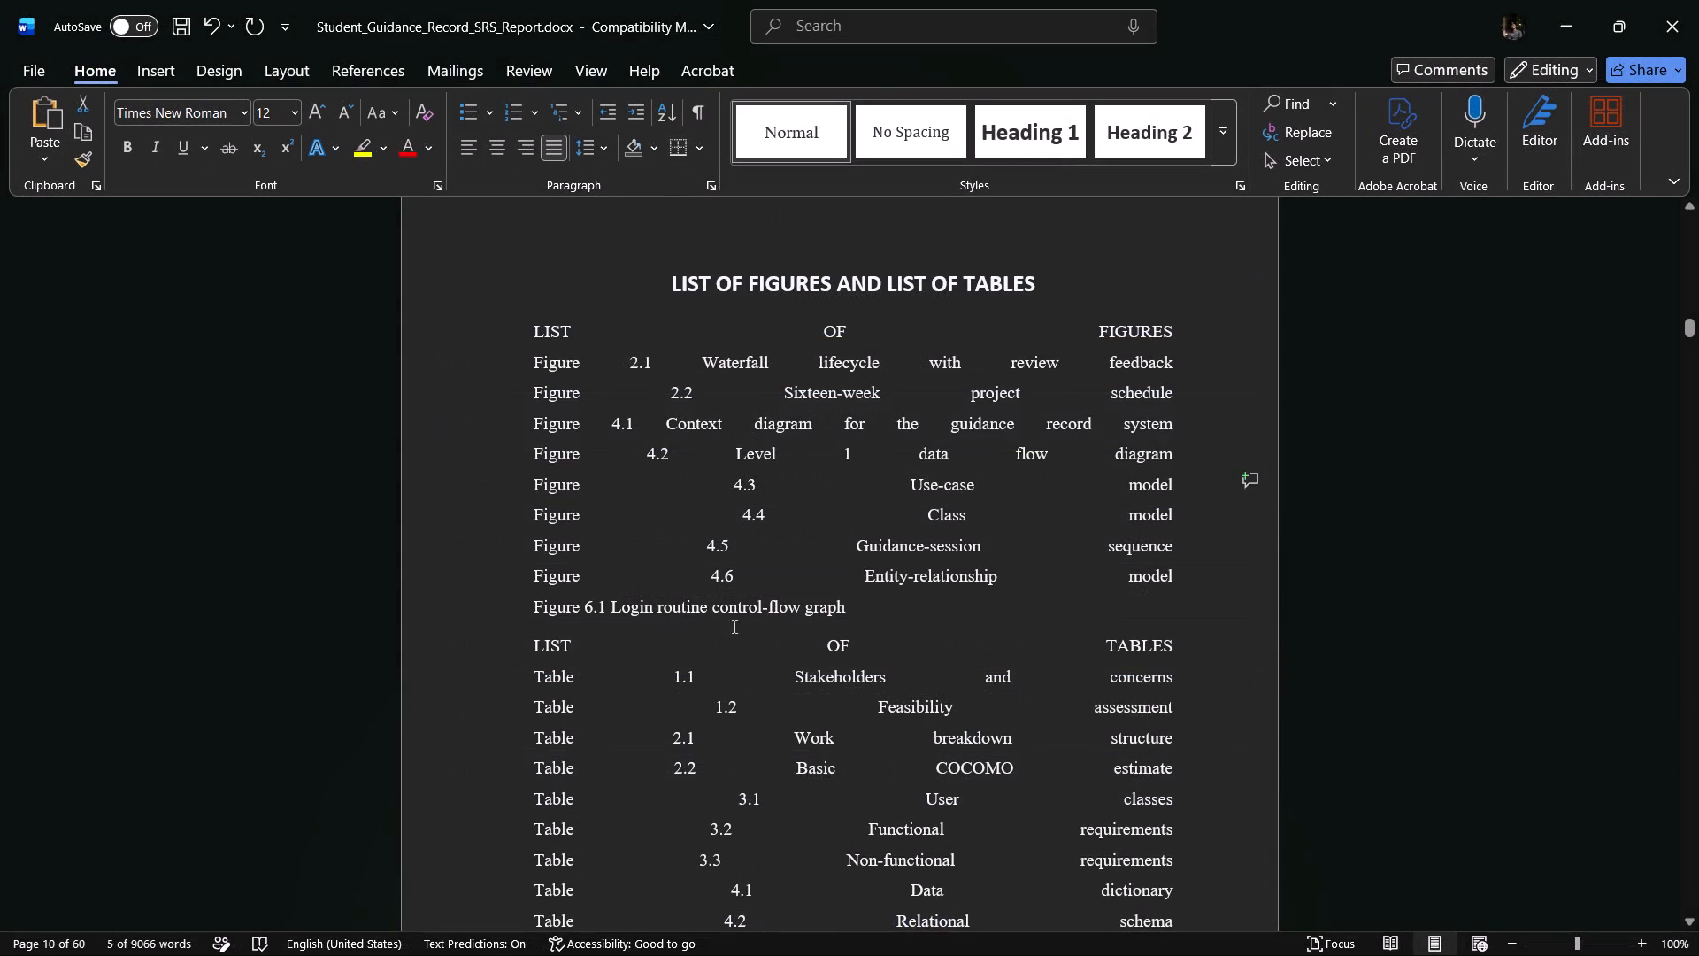
{"action": "left_click_drag", "start_coordinate": [920, 520], "coordinate": [965, 519]}
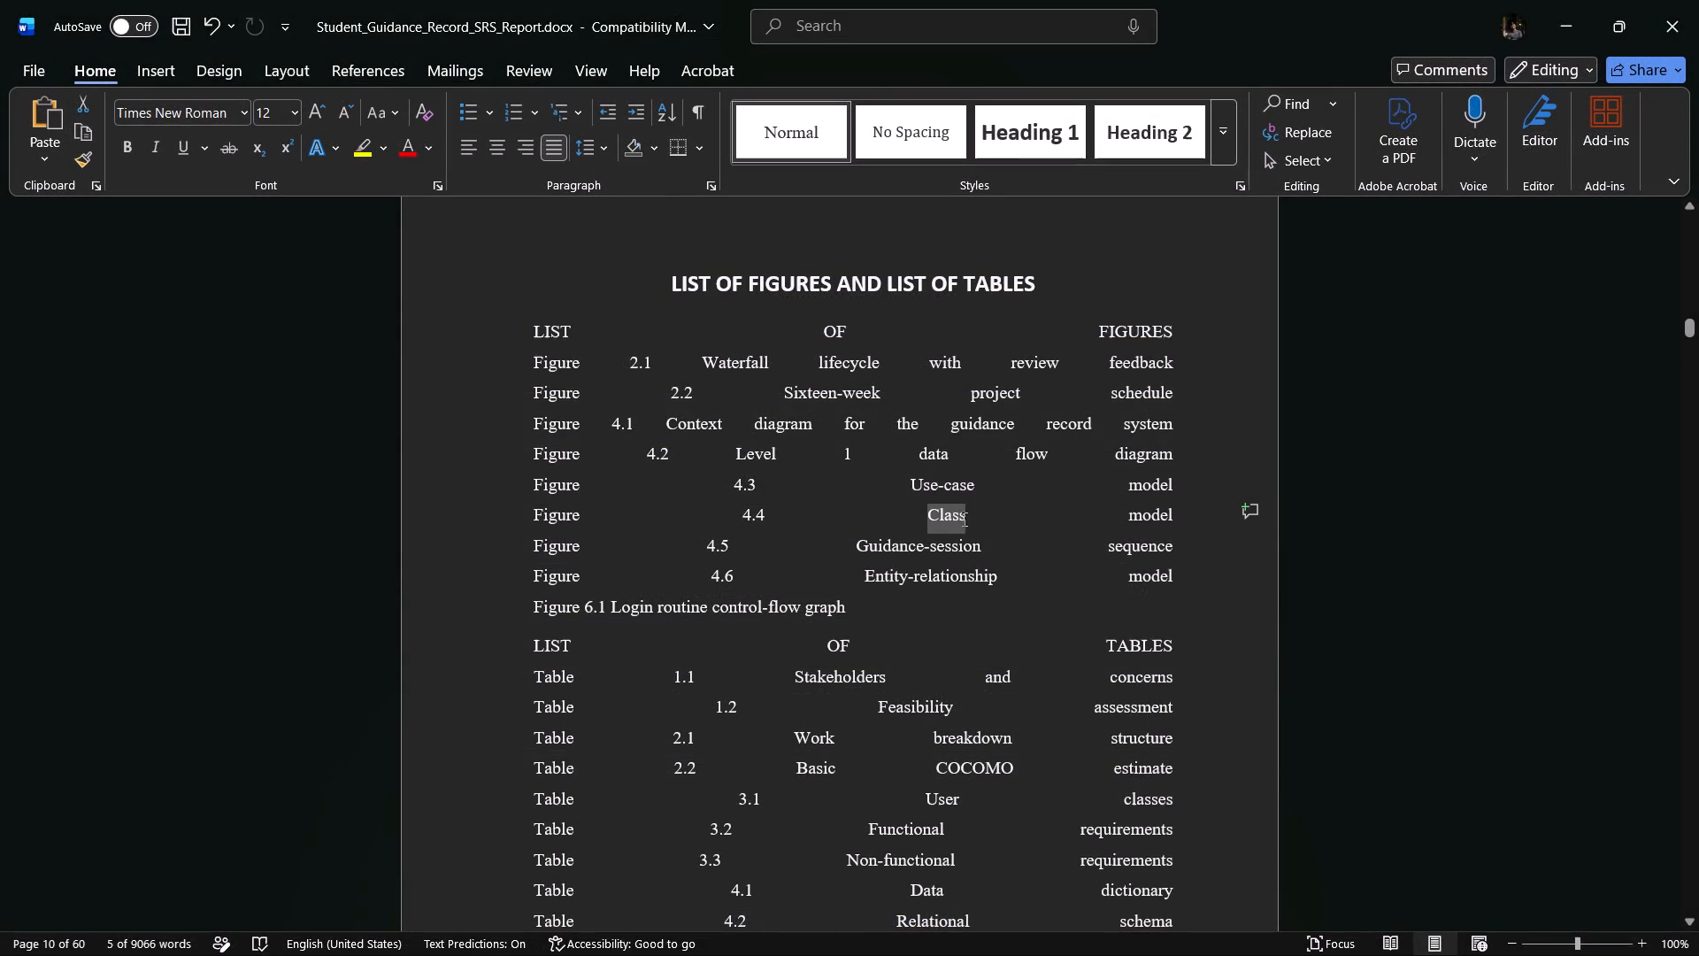
{"action": "left_click_drag", "start_coordinate": [965, 519], "coordinate": [1164, 516]}
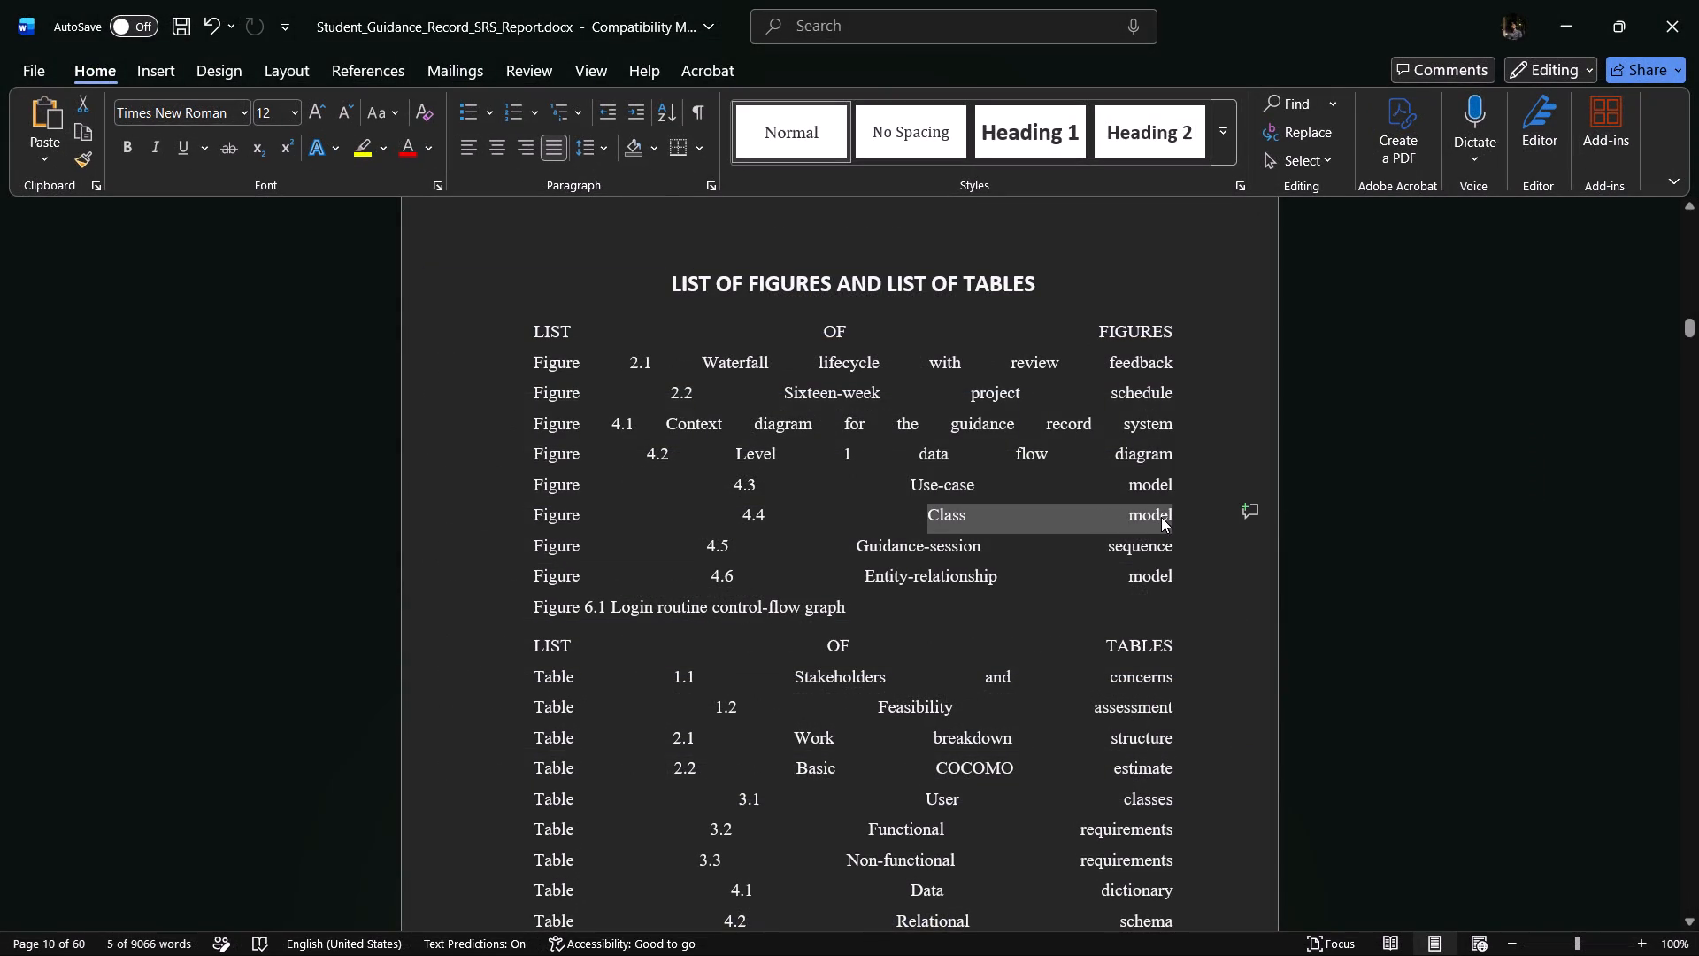
{"action": "key", "text": "ctrl+c"}
{"action": "key", "text": "alt+Tab"}
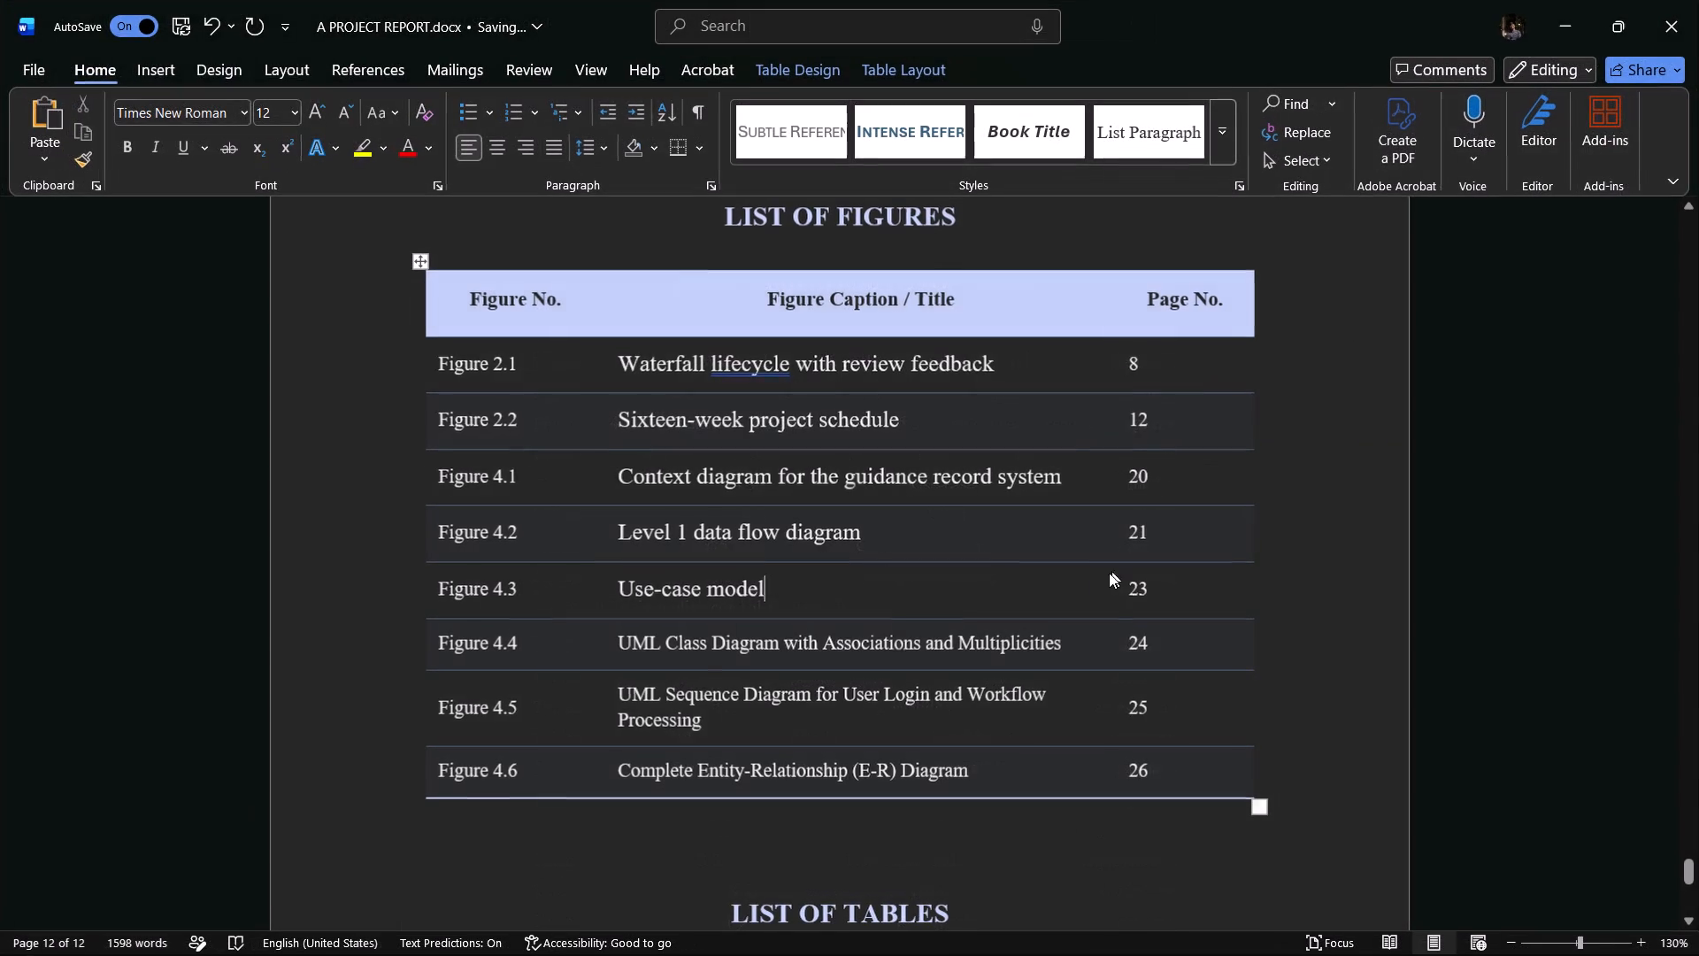
{"action": "left_click_drag", "start_coordinate": [618, 644], "coordinate": [782, 642]}
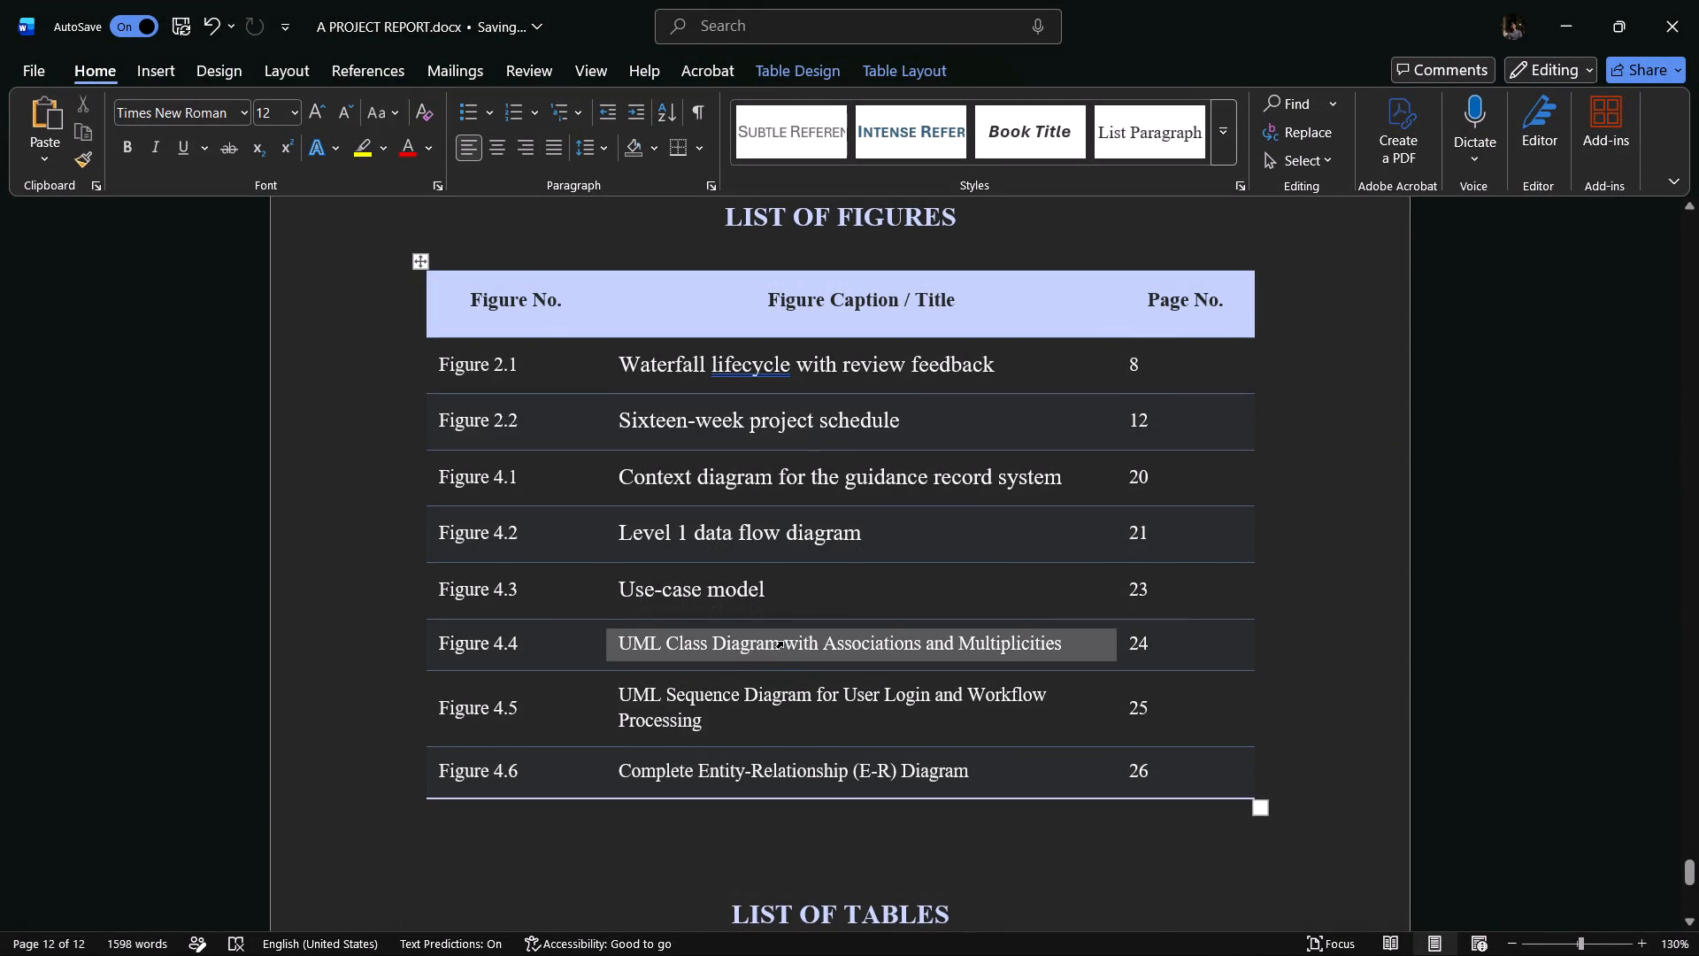
{"action": "left_click_drag", "start_coordinate": [782, 642], "coordinate": [873, 633]}
{"action": "key", "text": "ctrl+v"}
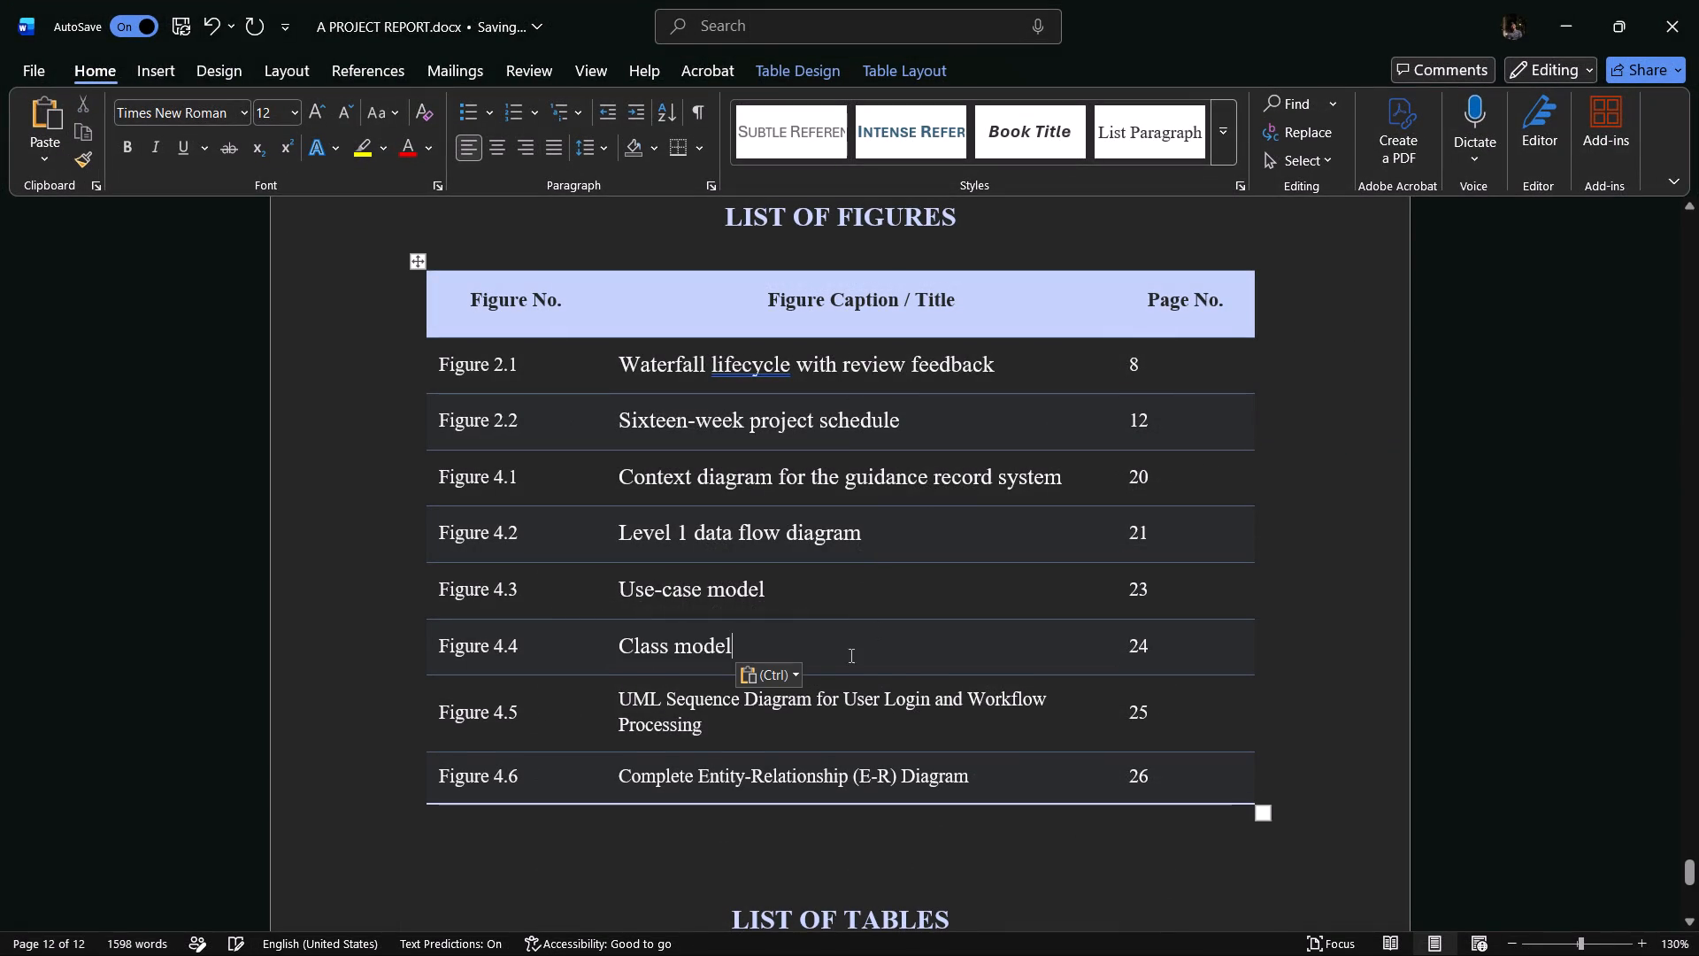
Replace the Figure 4.5 caption in A PROJECT REPORT with "Guidance-session sequence", copied from Student_Guidance_Record_SRS_Report.
{"action": "key", "text": "alt+Tab"}
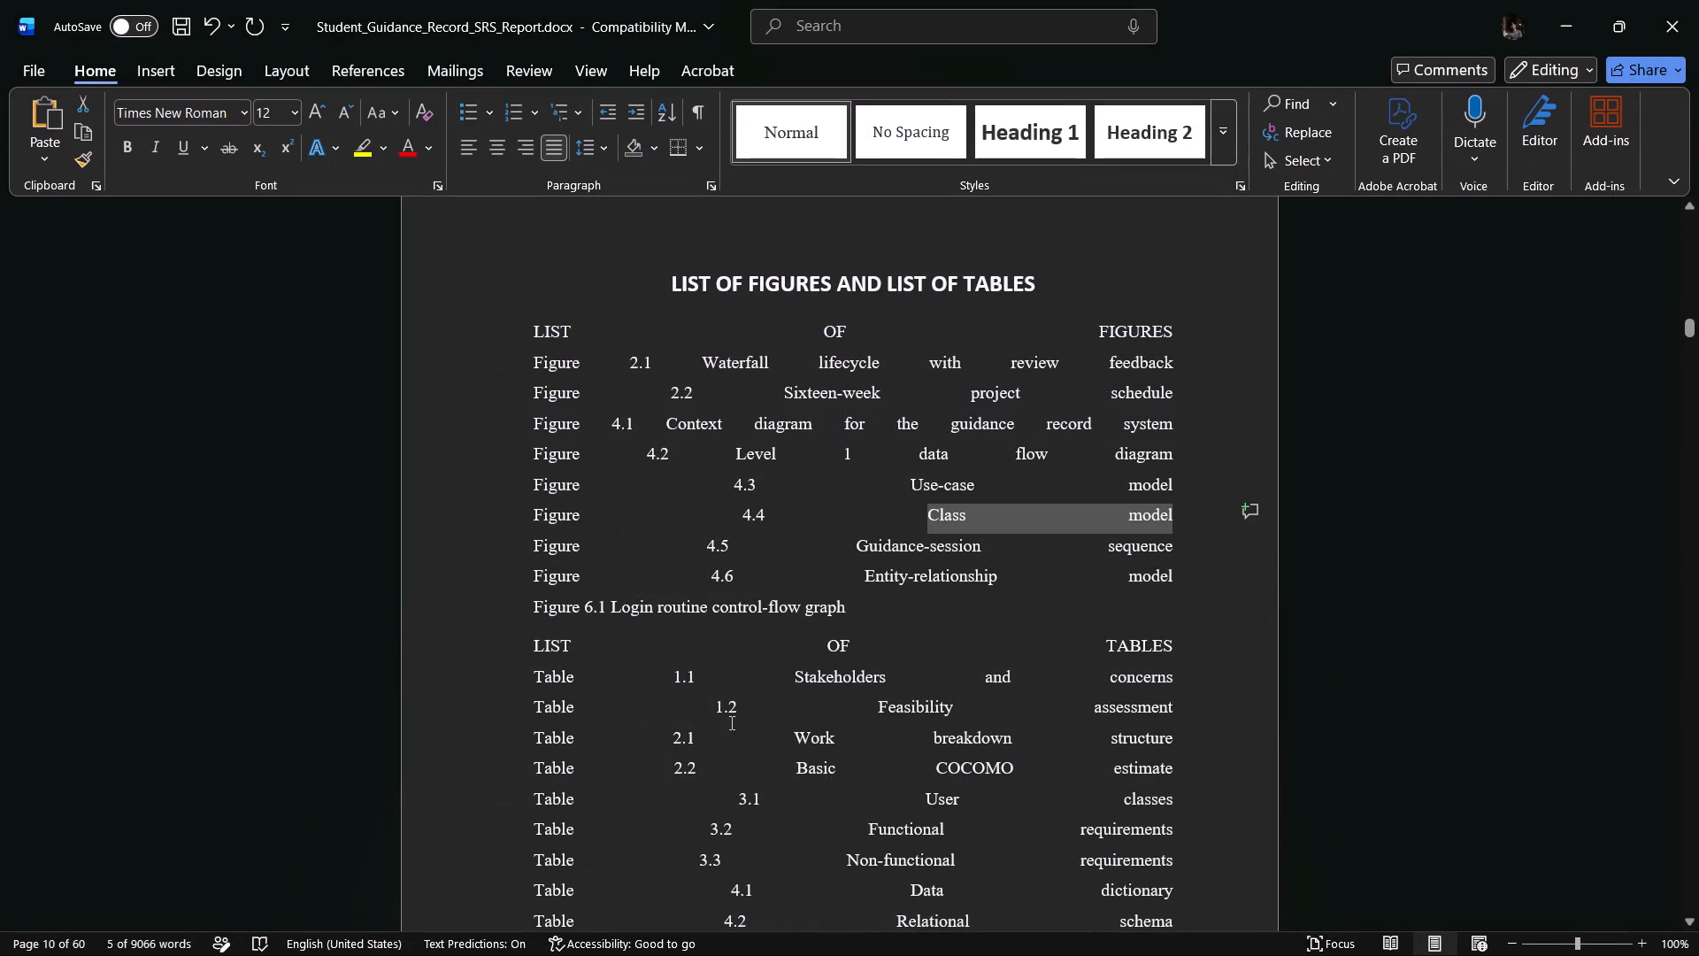
{"action": "left_click", "coordinate": [840, 576]}
{"action": "left_click_drag", "start_coordinate": [851, 550], "coordinate": [1012, 544]}
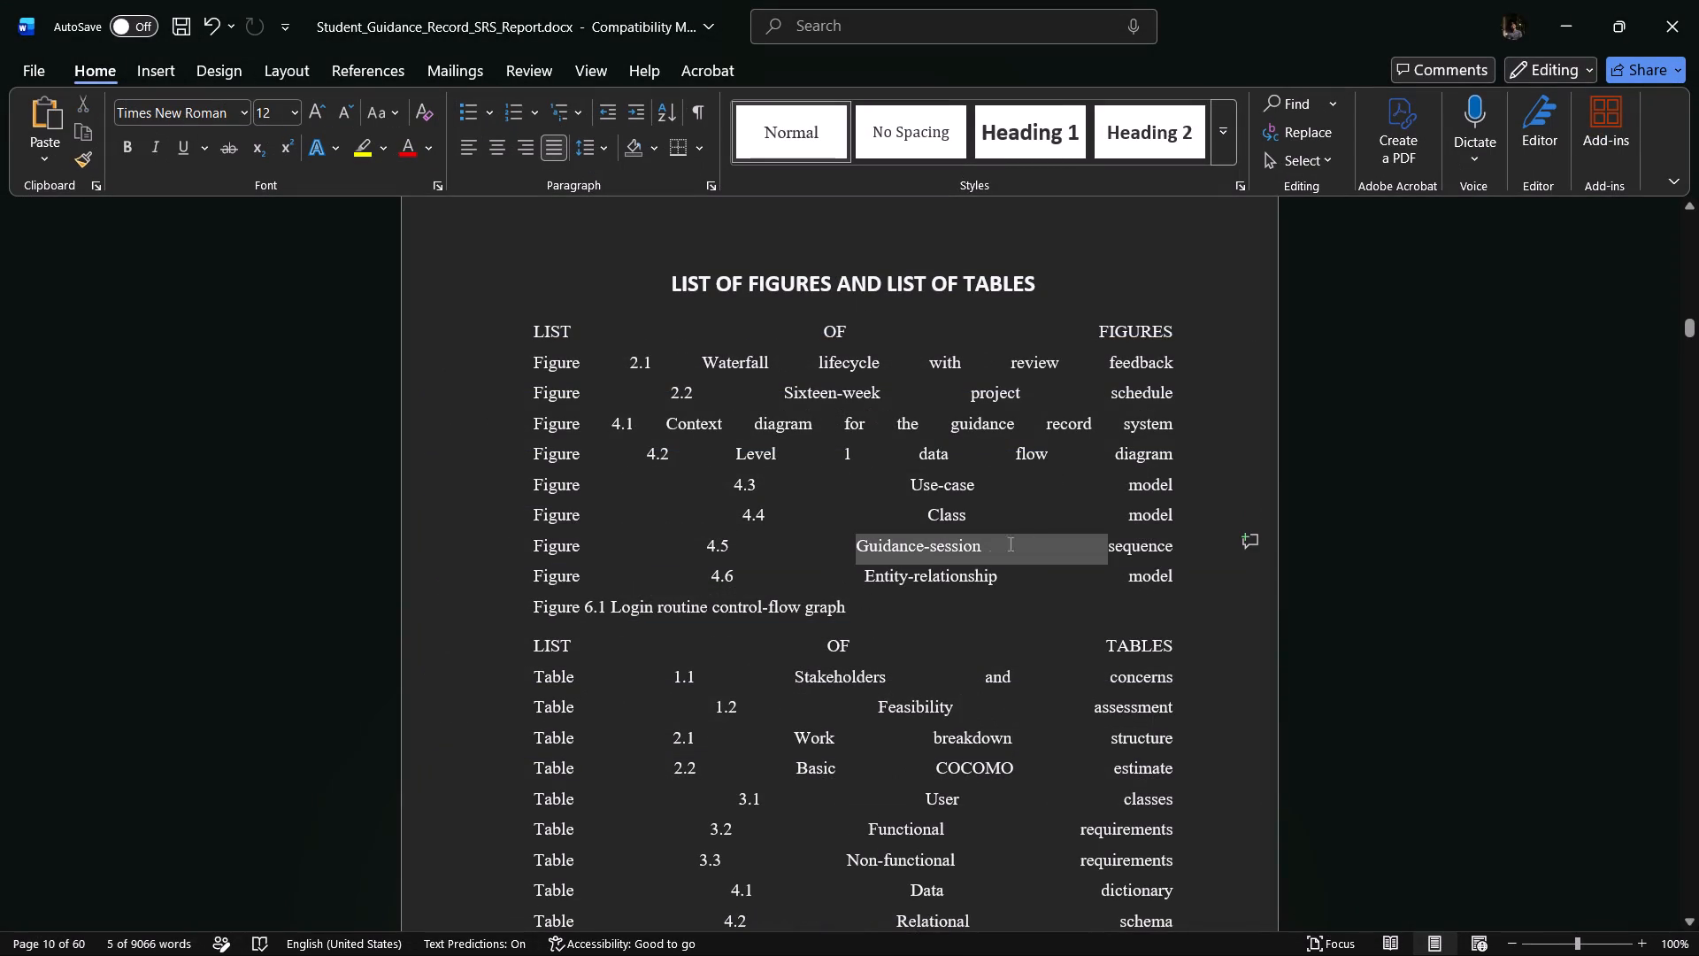
{"action": "left_click_drag", "start_coordinate": [1012, 544], "coordinate": [1135, 532]}
{"action": "left_click", "coordinate": [1100, 559]}
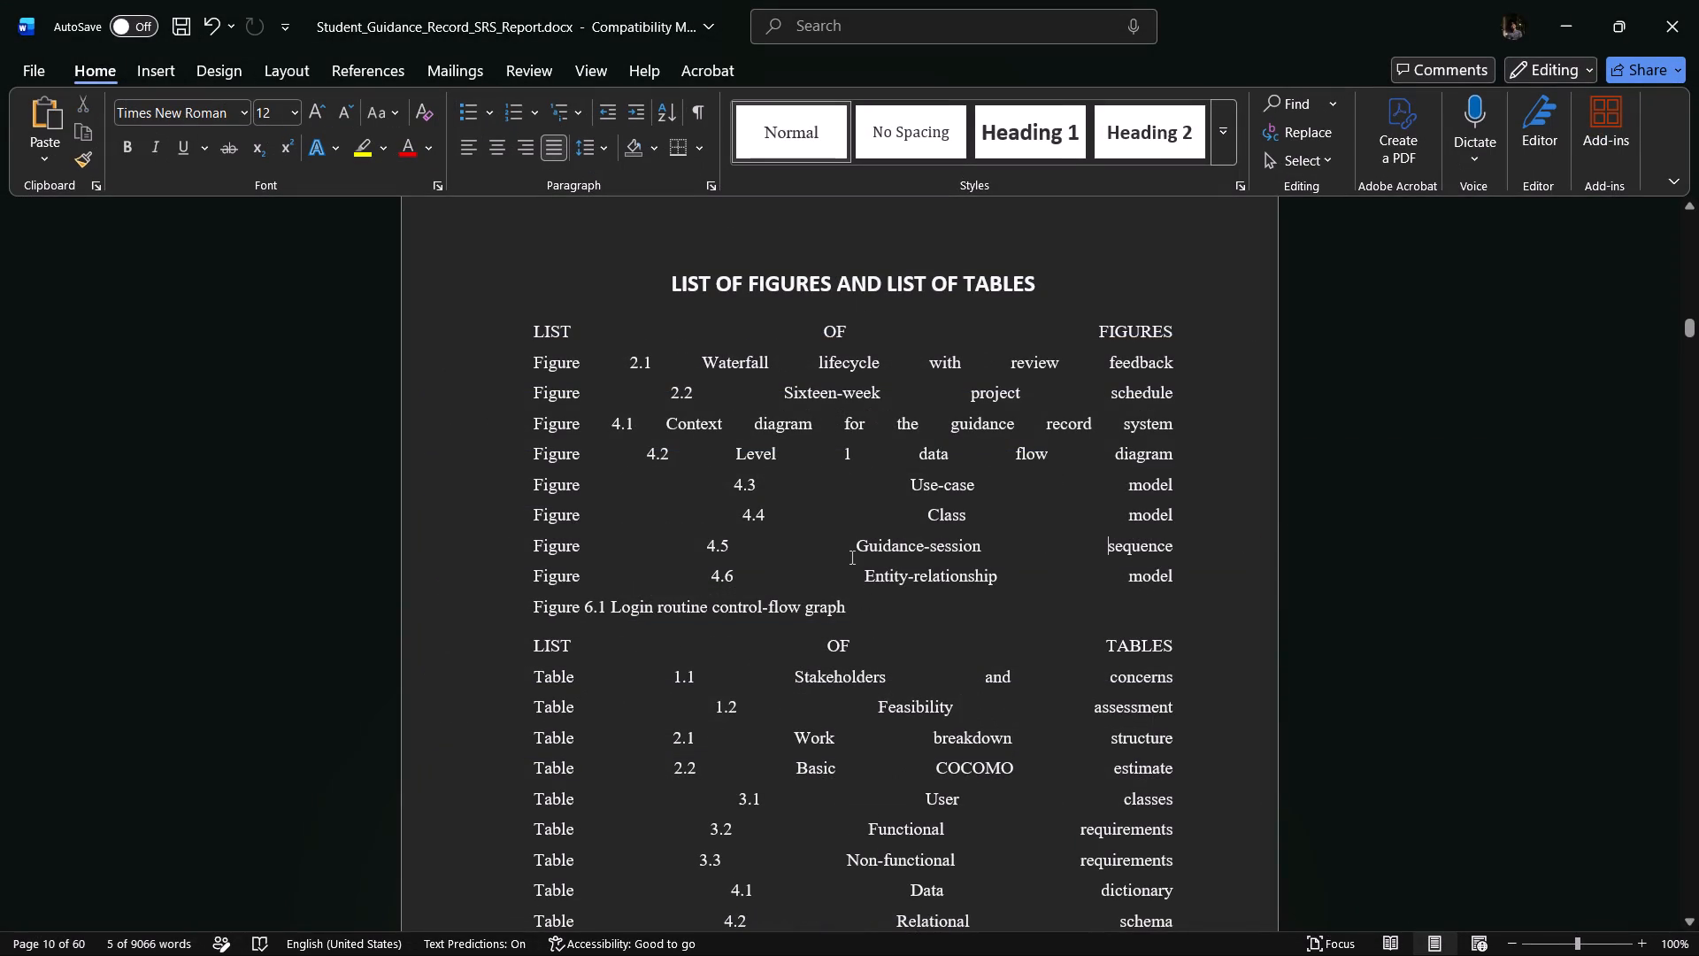
{"action": "left_click_drag", "start_coordinate": [856, 540], "coordinate": [1103, 536]}
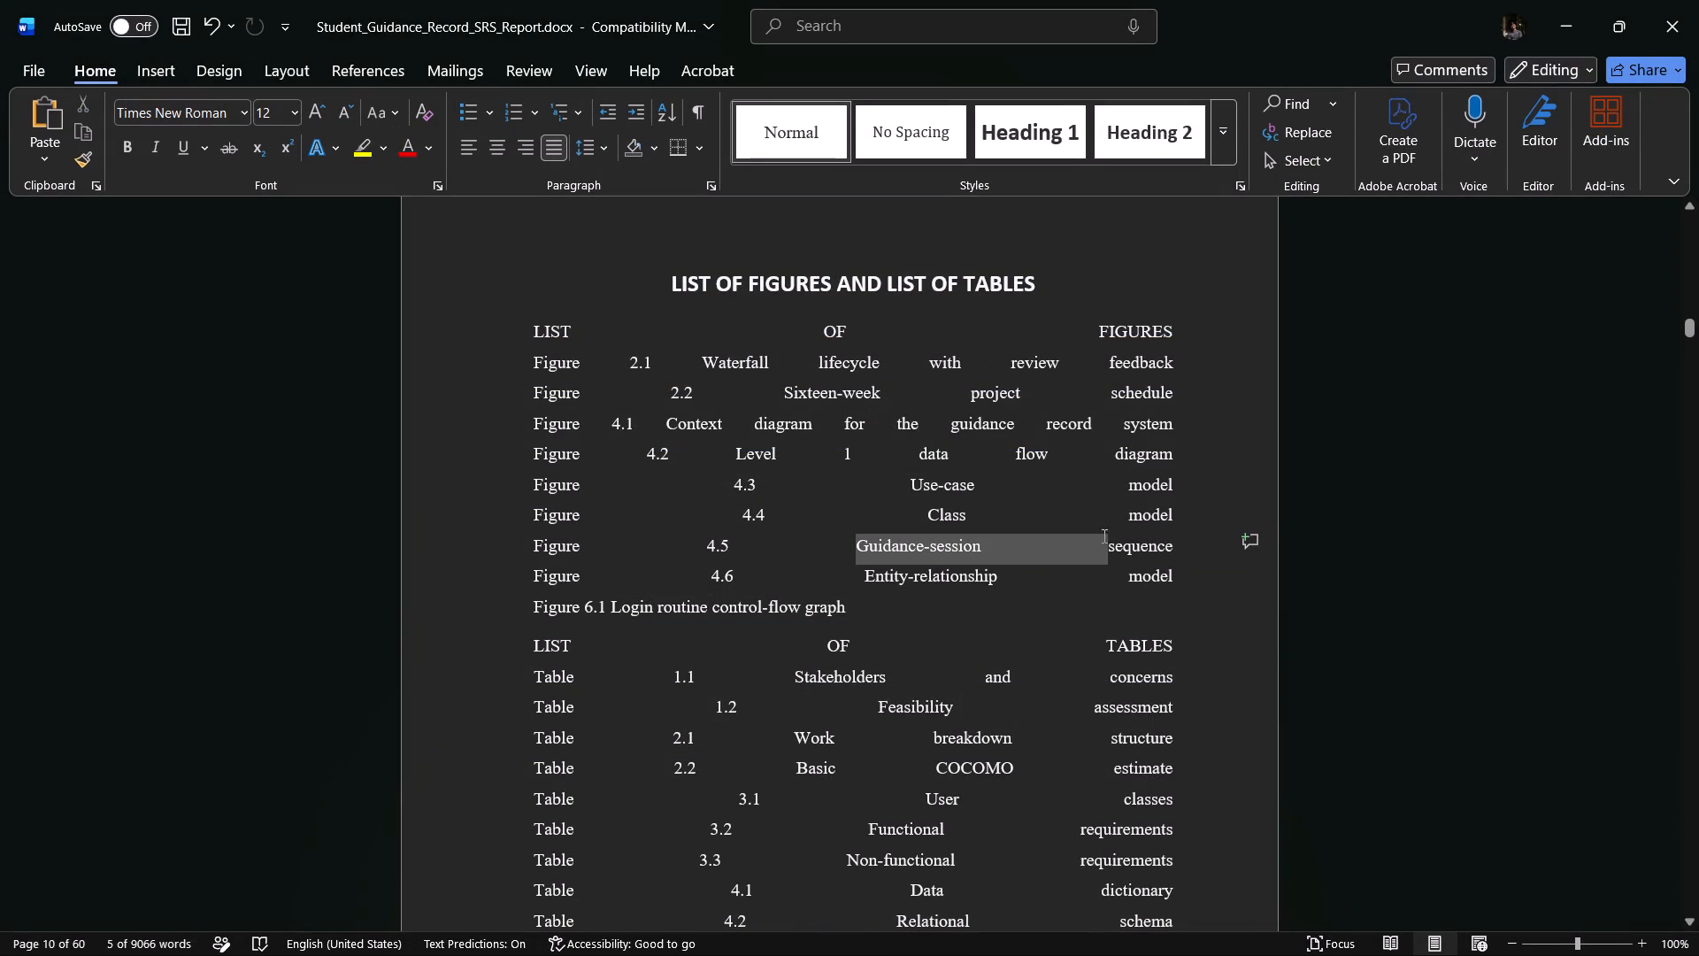
{"action": "left_click_drag", "start_coordinate": [1103, 536], "coordinate": [1165, 541]}
{"action": "key", "text": "ctrl+c"}
{"action": "key", "text": "alt+Tab"}
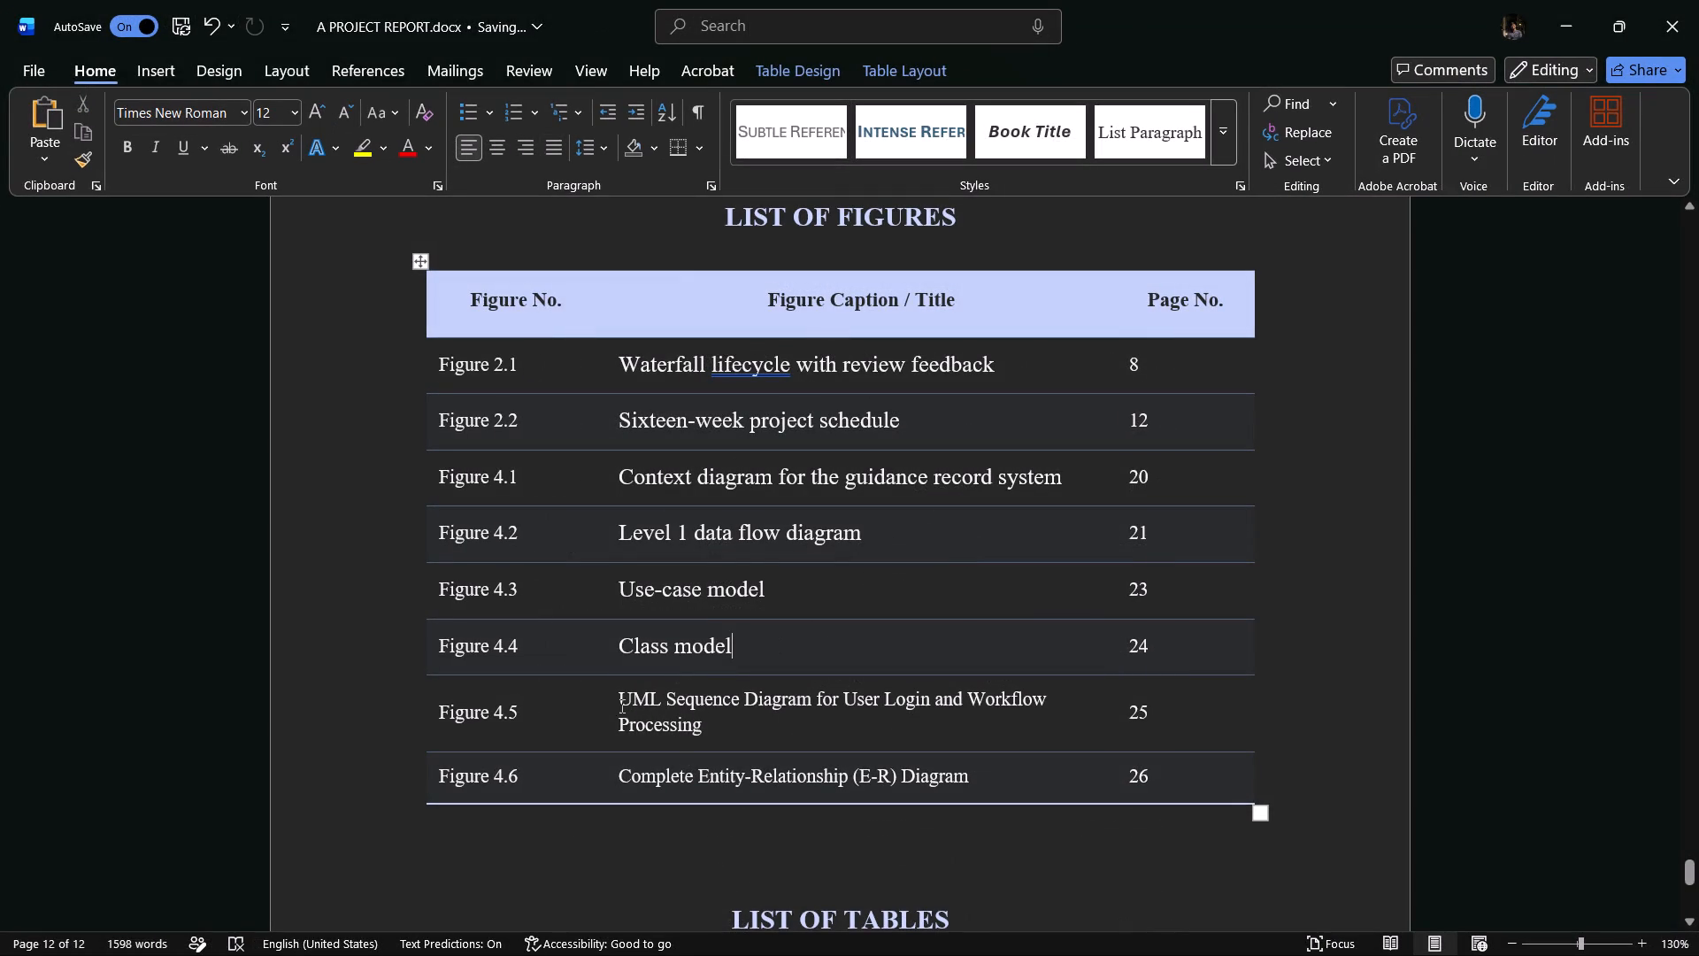
{"action": "left_click_drag", "start_coordinate": [620, 698], "coordinate": [678, 729]}
{"action": "key", "text": "ctrl+v"}
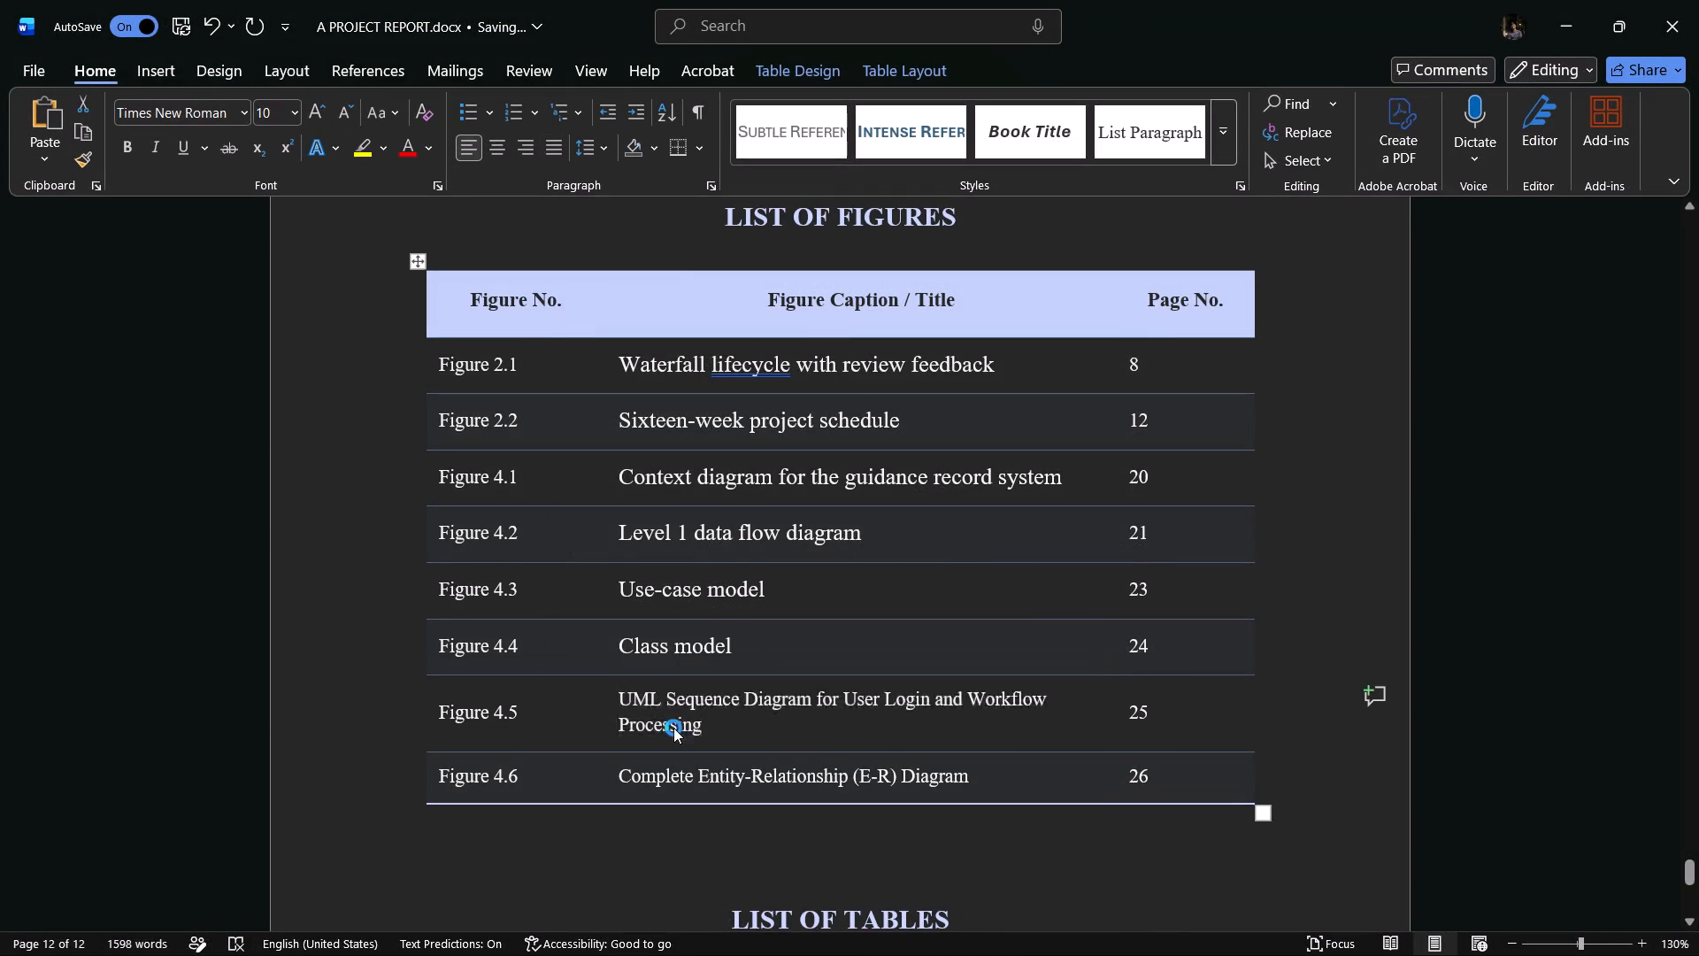
Replace the Figure 4.6 caption in A PROJECT REPORT with "Entity-relationship model", copied from Student_Guidance_Record_SRS_Report.
{"action": "key", "text": "alt+Tab"}
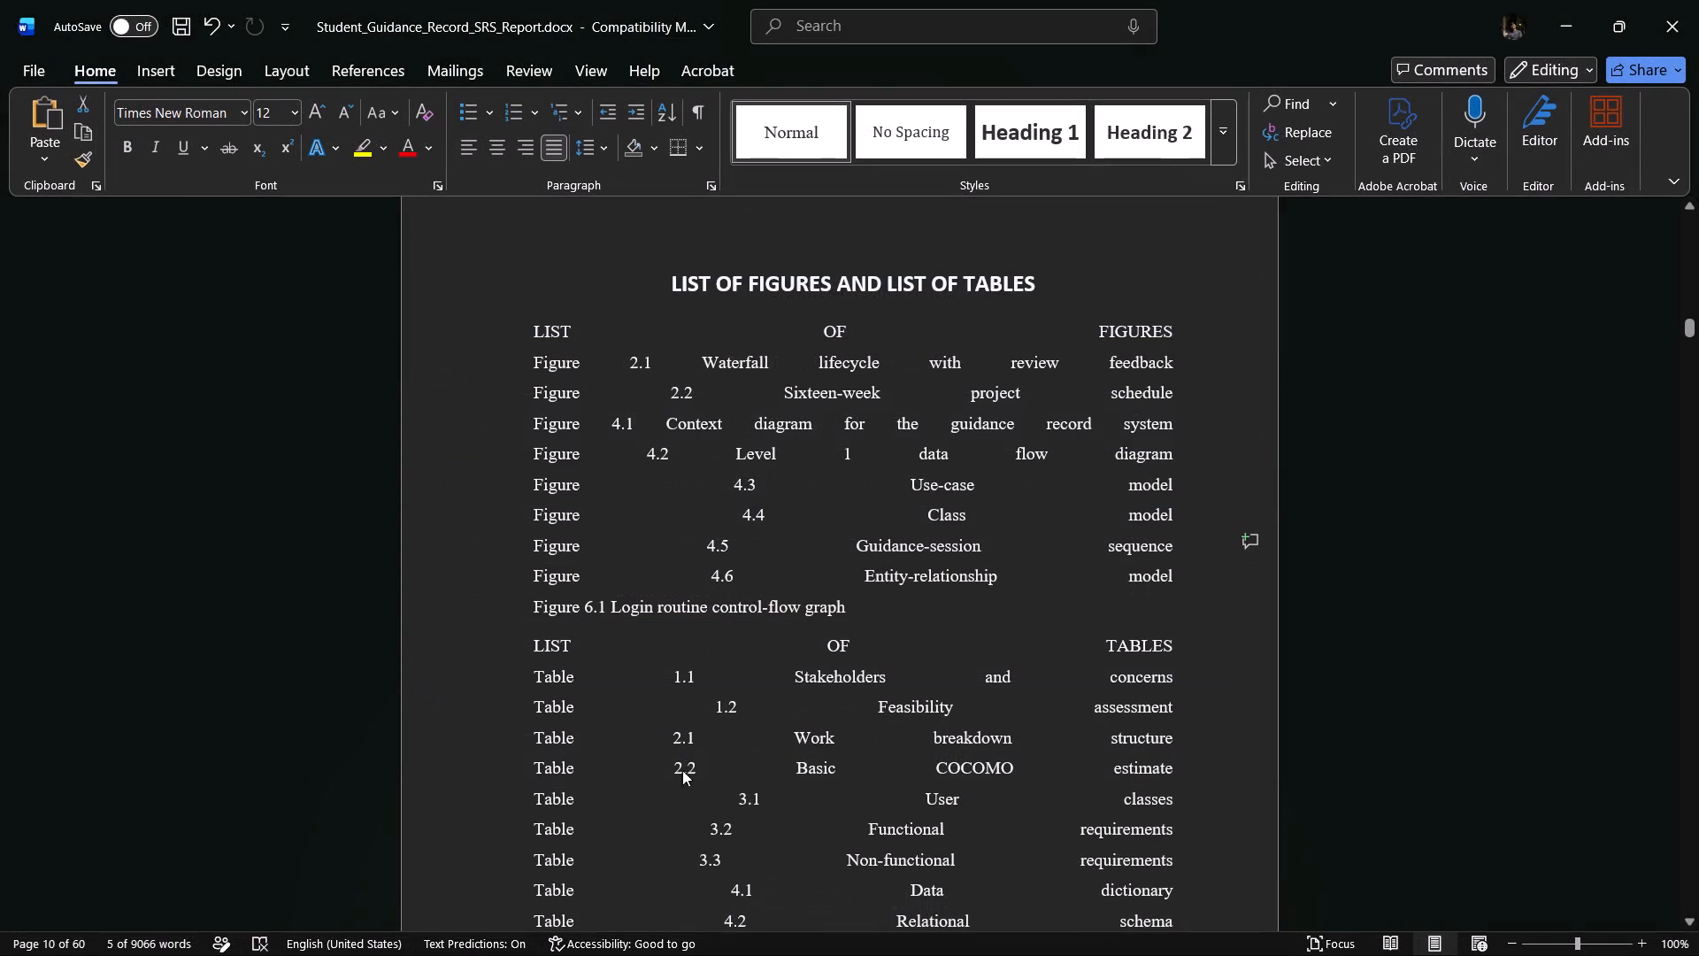
{"action": "left_click", "coordinate": [840, 620]}
{"action": "left_click_drag", "start_coordinate": [865, 579], "coordinate": [906, 574]}
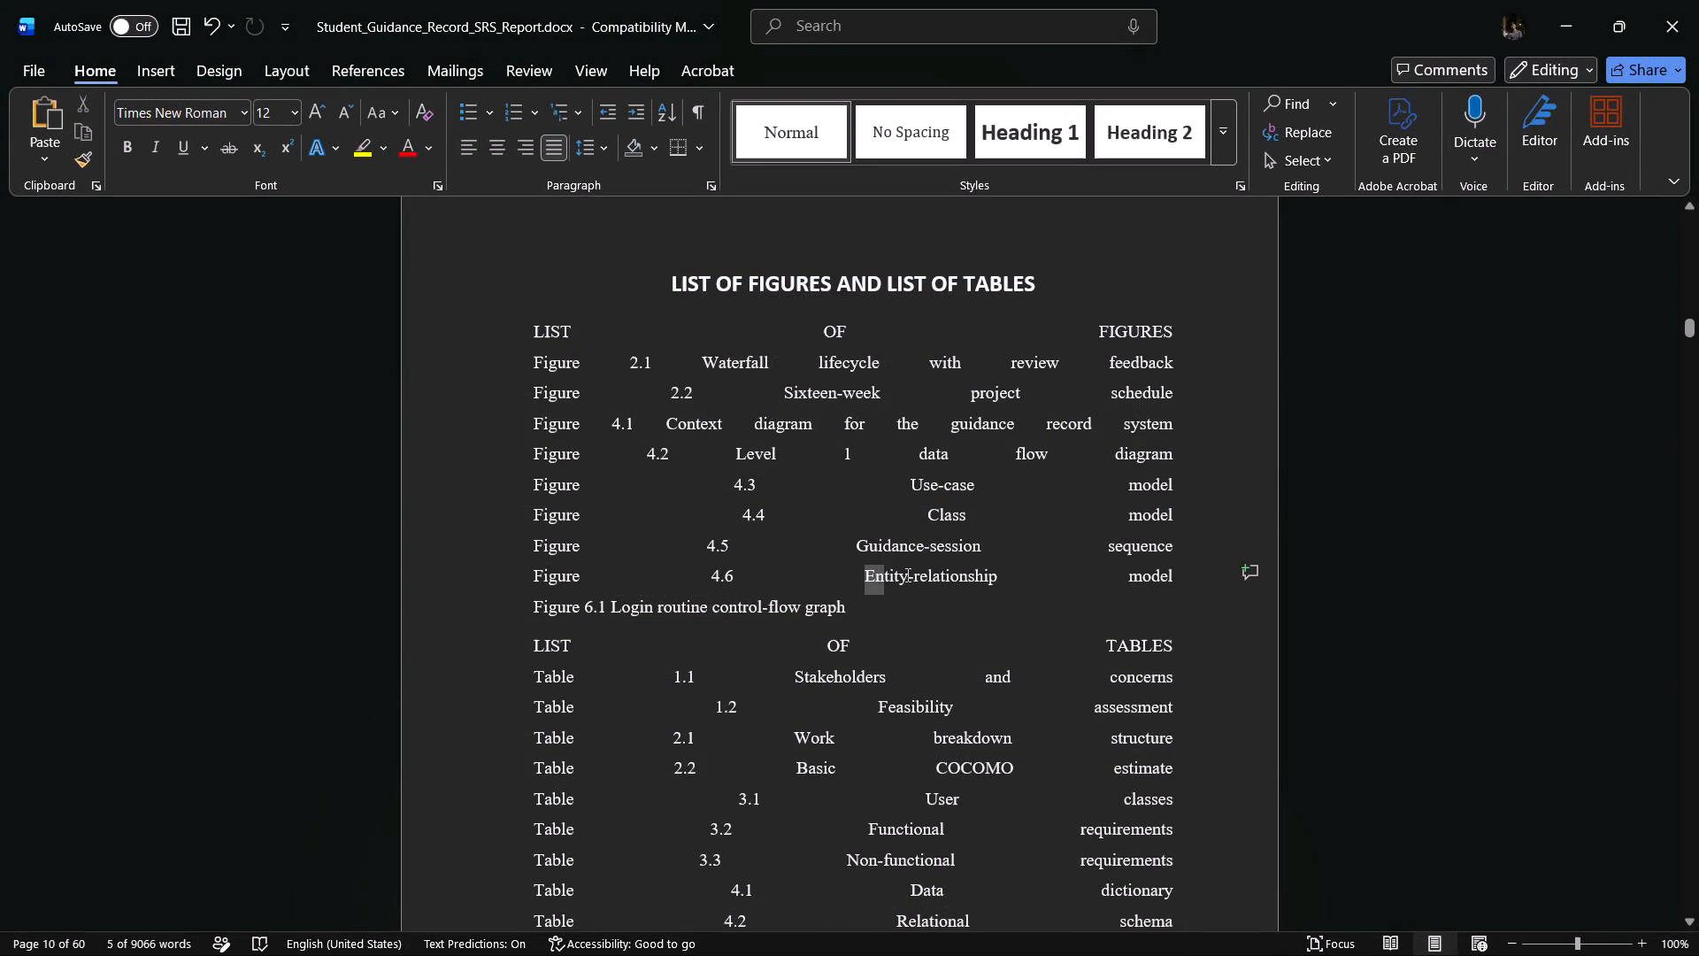
{"action": "left_click_drag", "start_coordinate": [906, 574], "coordinate": [1149, 567]}
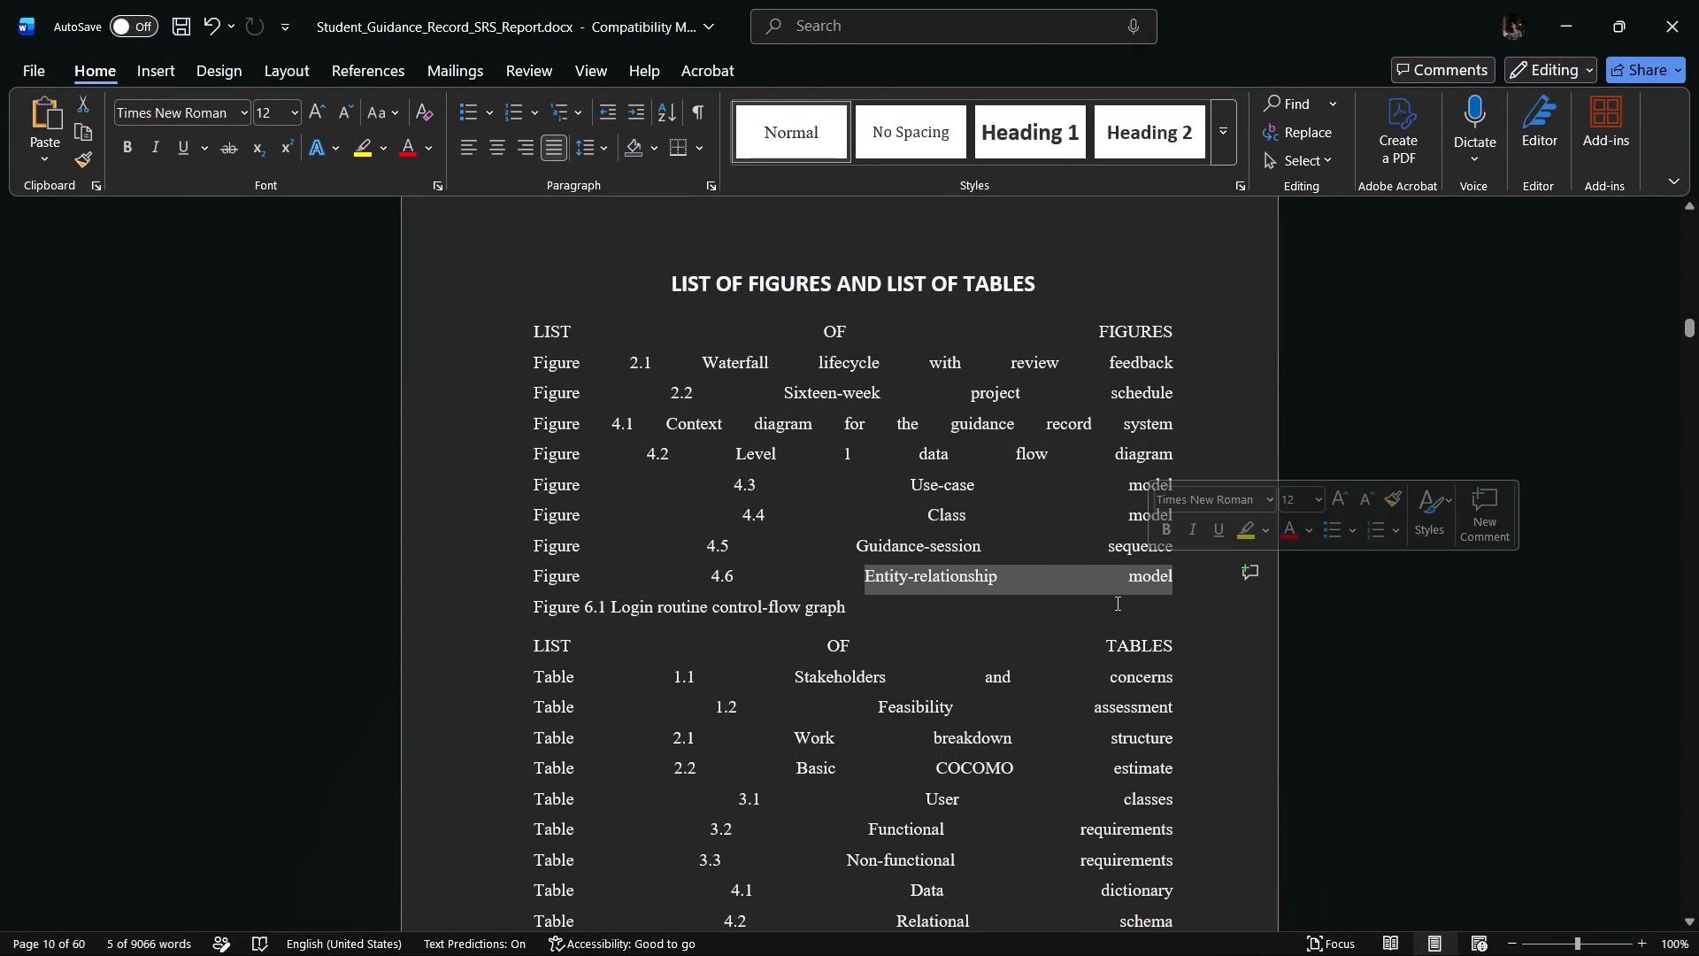
{"action": "key", "text": "ctrl+c"}
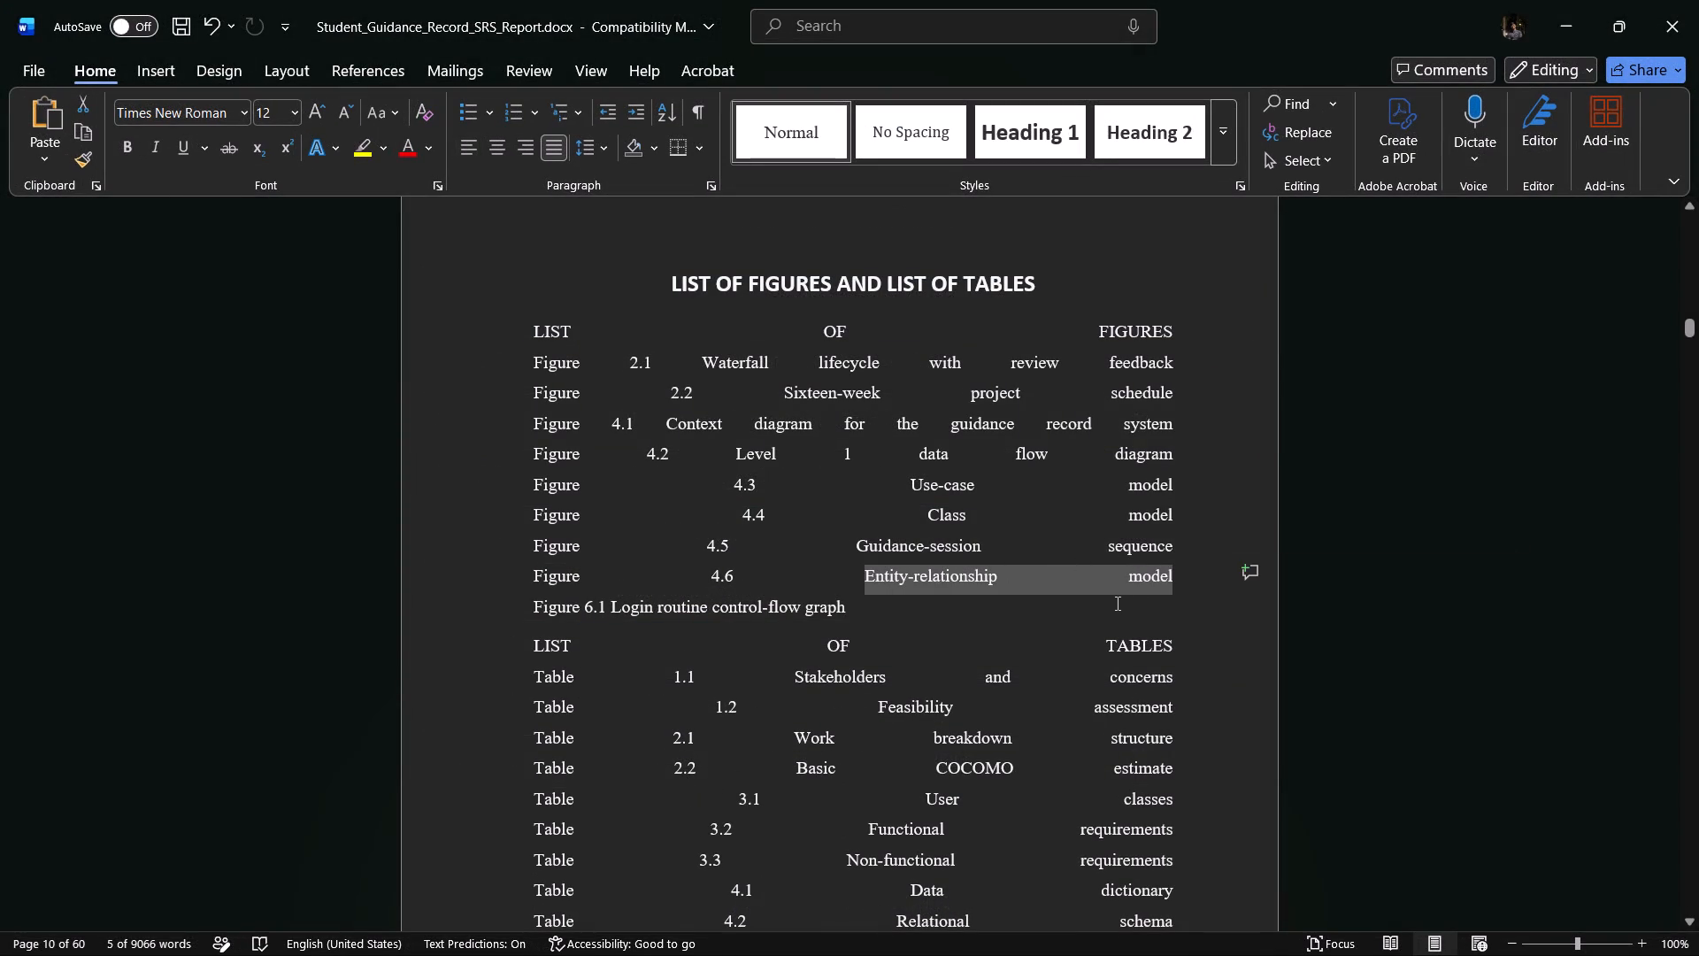
{"action": "key", "text": "alt+Tab"}
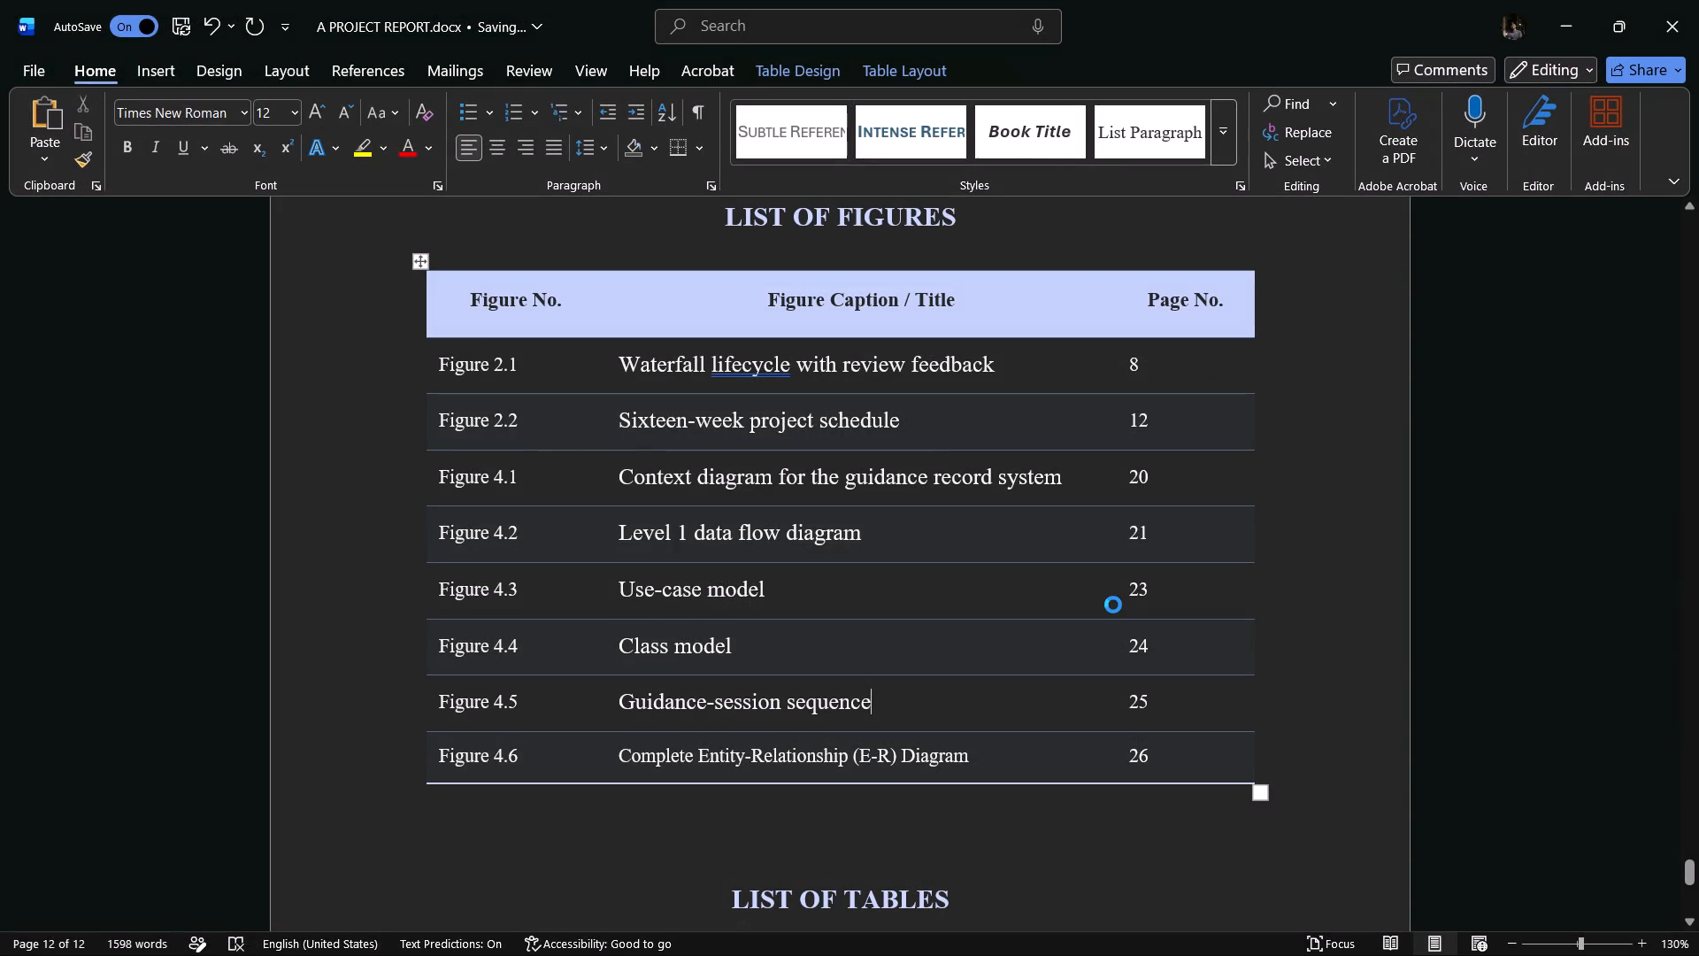
{"action": "left_click_drag", "start_coordinate": [1000, 750], "coordinate": [680, 782]}
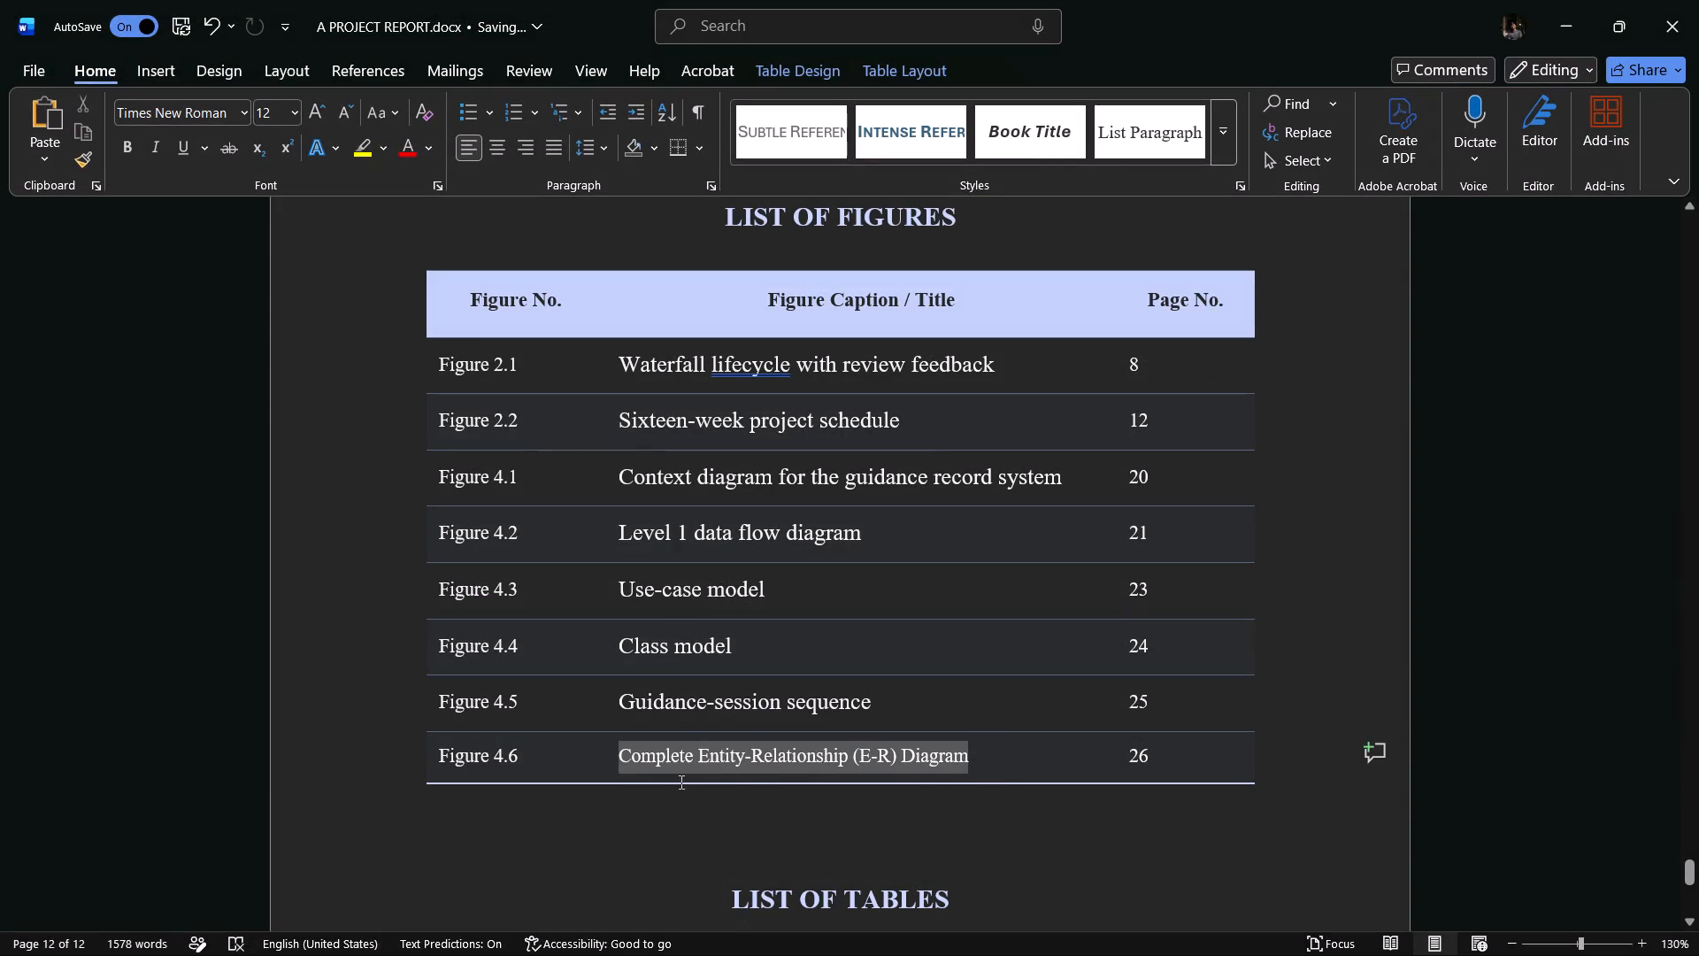
{"action": "left_click_drag", "start_coordinate": [680, 782], "coordinate": [631, 782]}
{"action": "key", "text": "ctrl+v"}
{"action": "left_click", "coordinate": [1003, 825]}
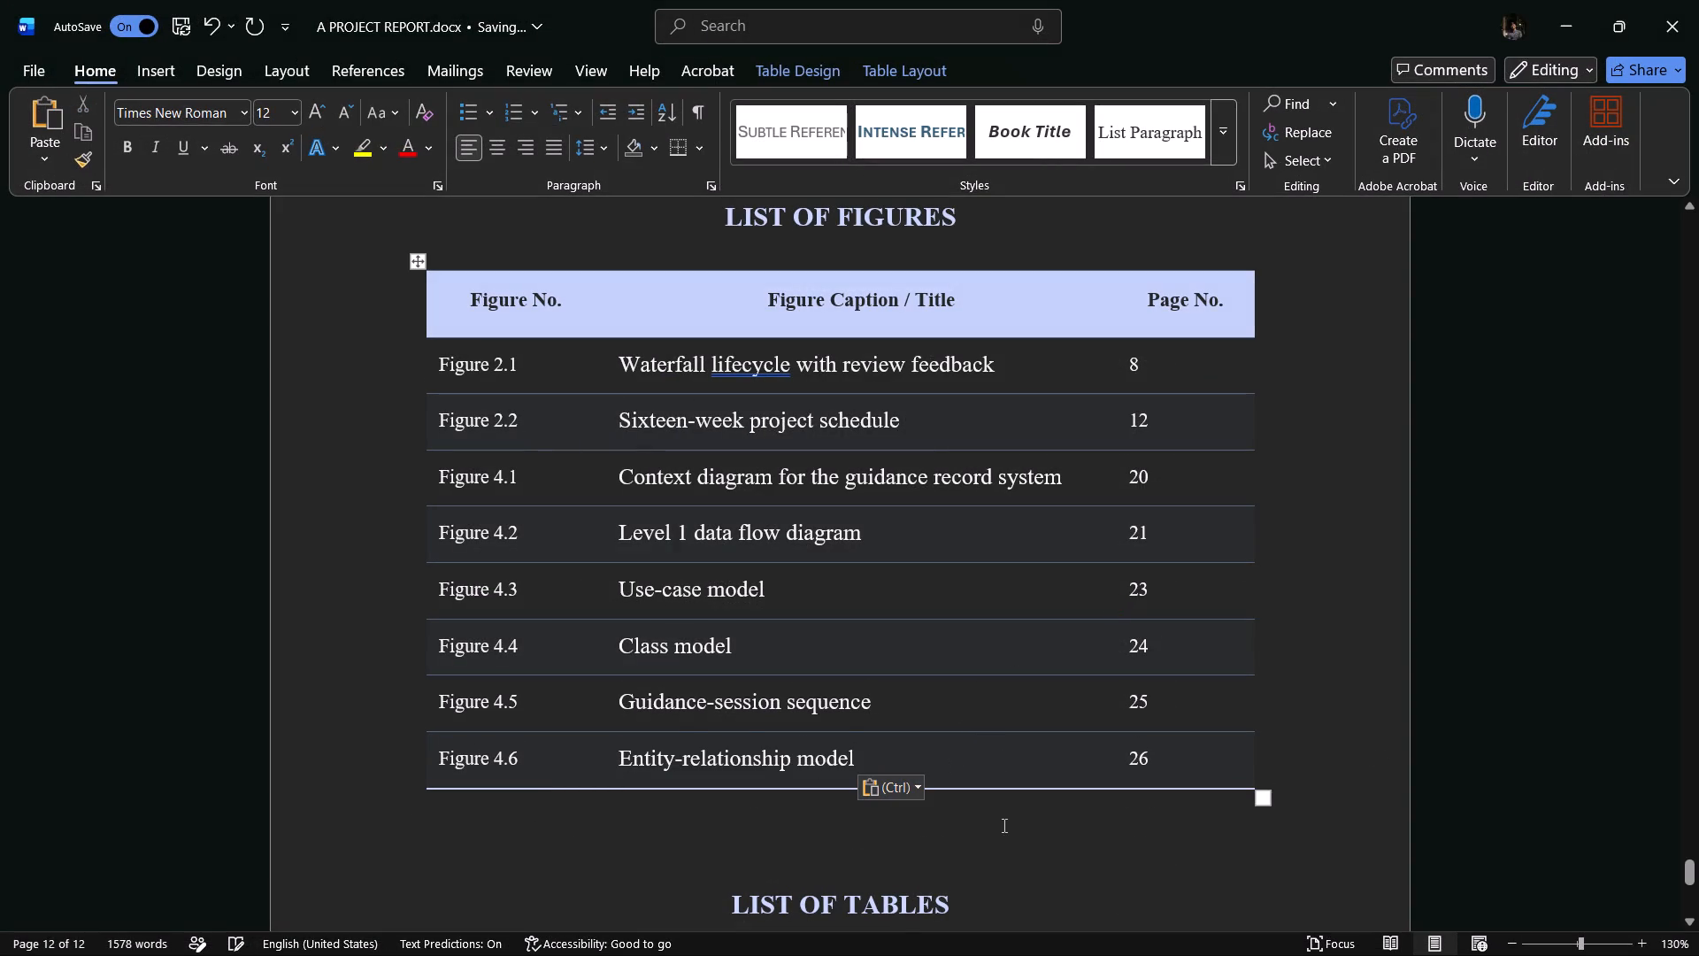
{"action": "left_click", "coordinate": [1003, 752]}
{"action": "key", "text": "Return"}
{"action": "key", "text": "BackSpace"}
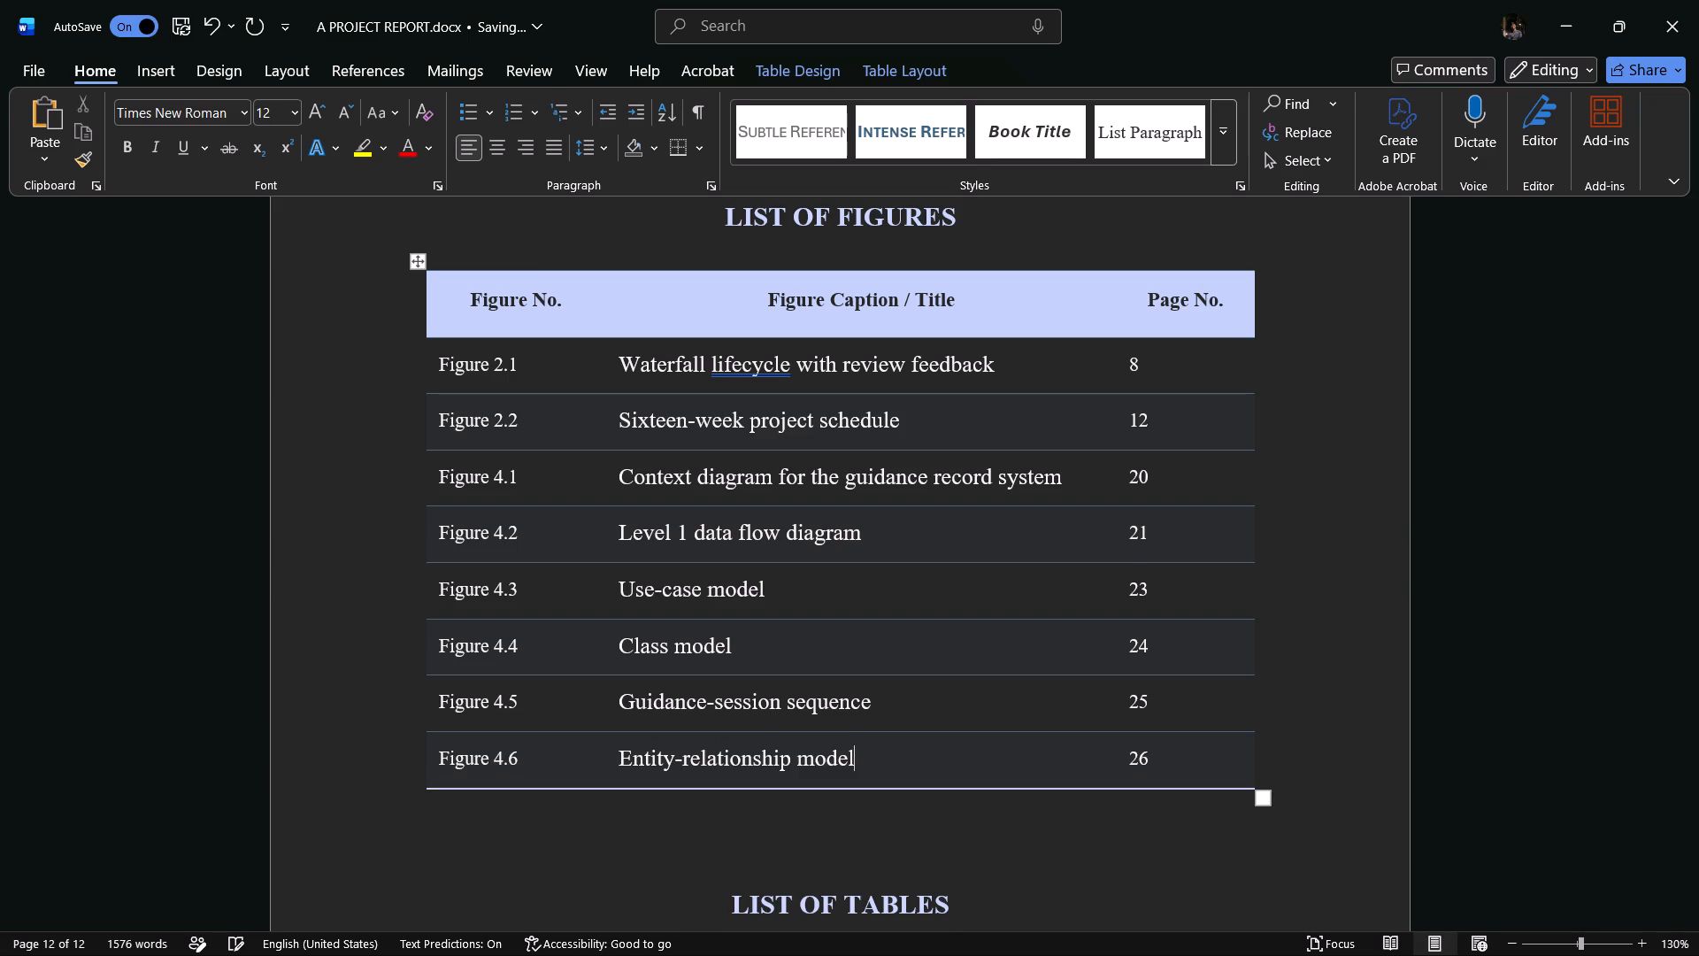
Add an empty row below the Figure 4.6 row at the end of the List of Figures table.
{"action": "scroll", "coordinate": [1116, 752], "scroll_direction": "down", "scroll_amount": 2}
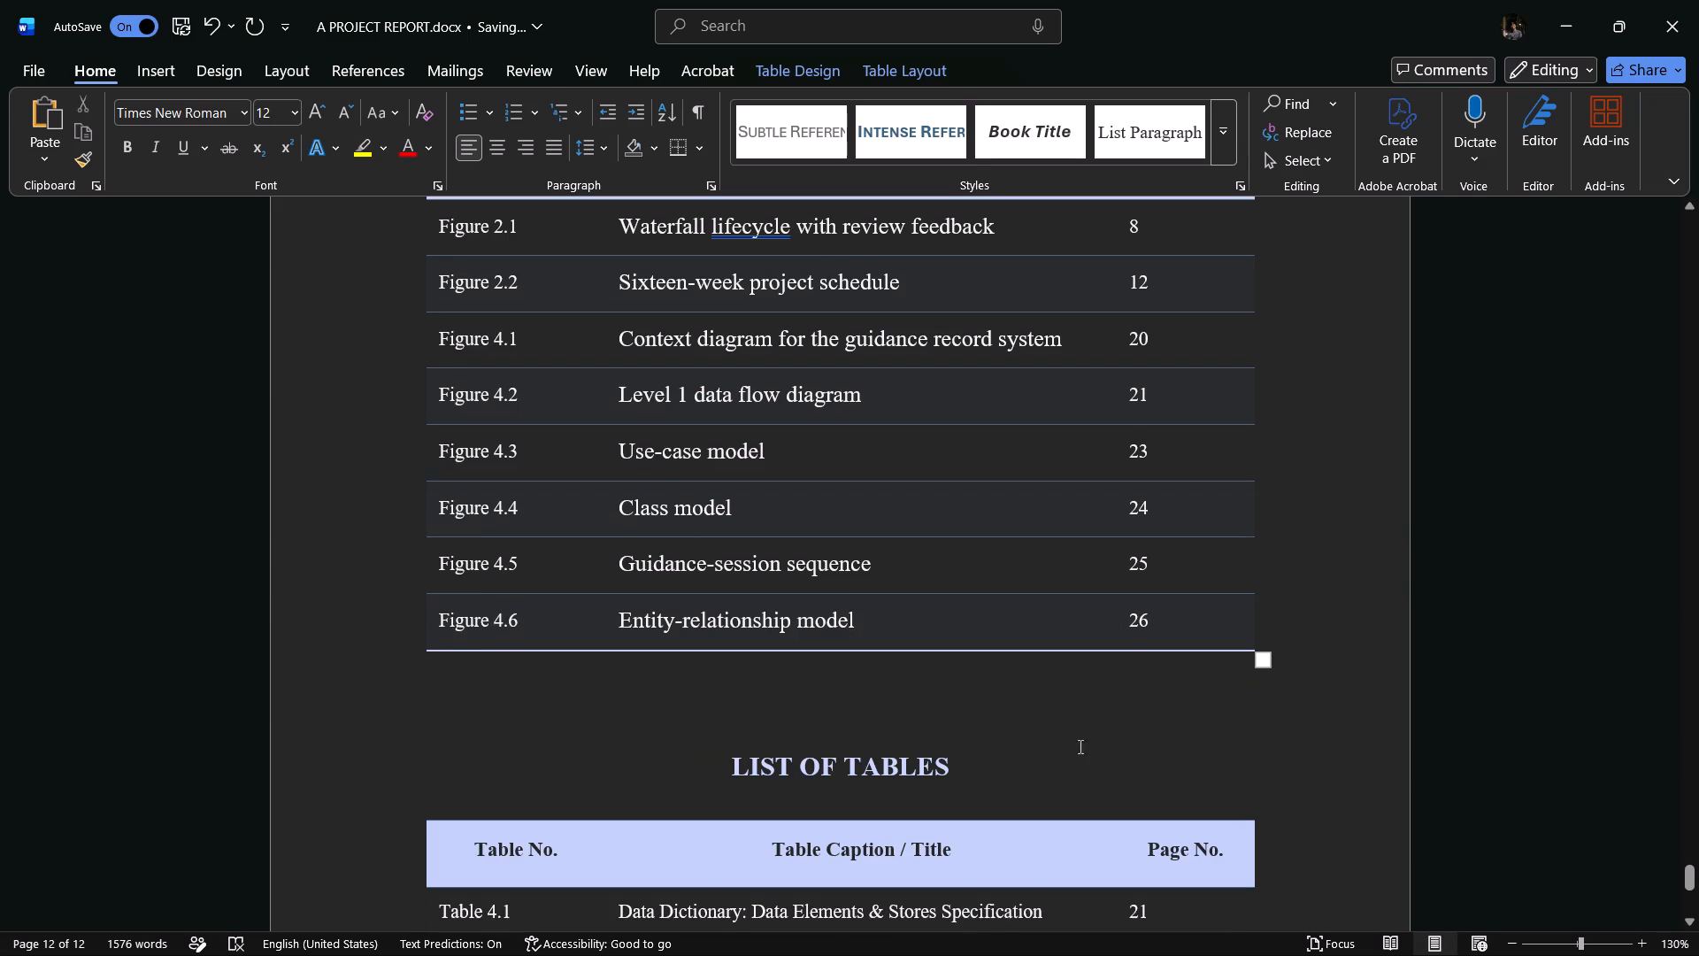
{"action": "left_click", "coordinate": [576, 682]}
{"action": "left_click", "coordinate": [1219, 629]}
{"action": "key", "text": "Return"}
{"action": "key", "text": "BackSpace"}
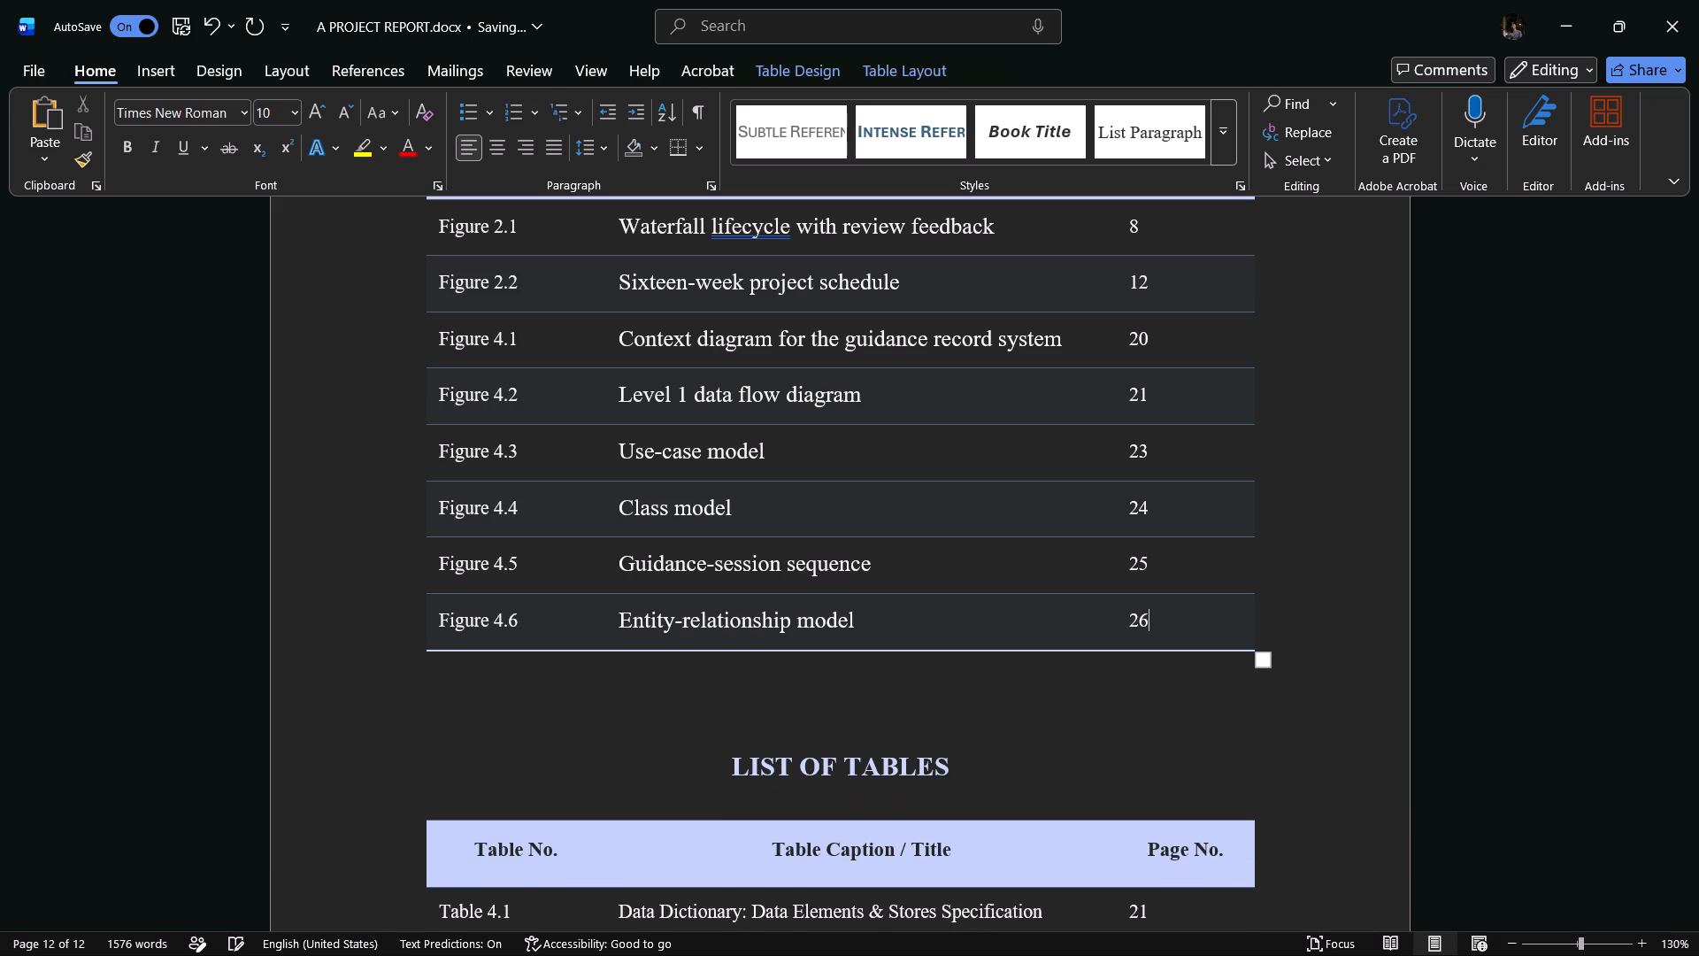
{"action": "key", "text": "Right"}
{"action": "key", "text": "Right"}
{"action": "key", "text": "Left"}
{"action": "key", "text": "Return"}
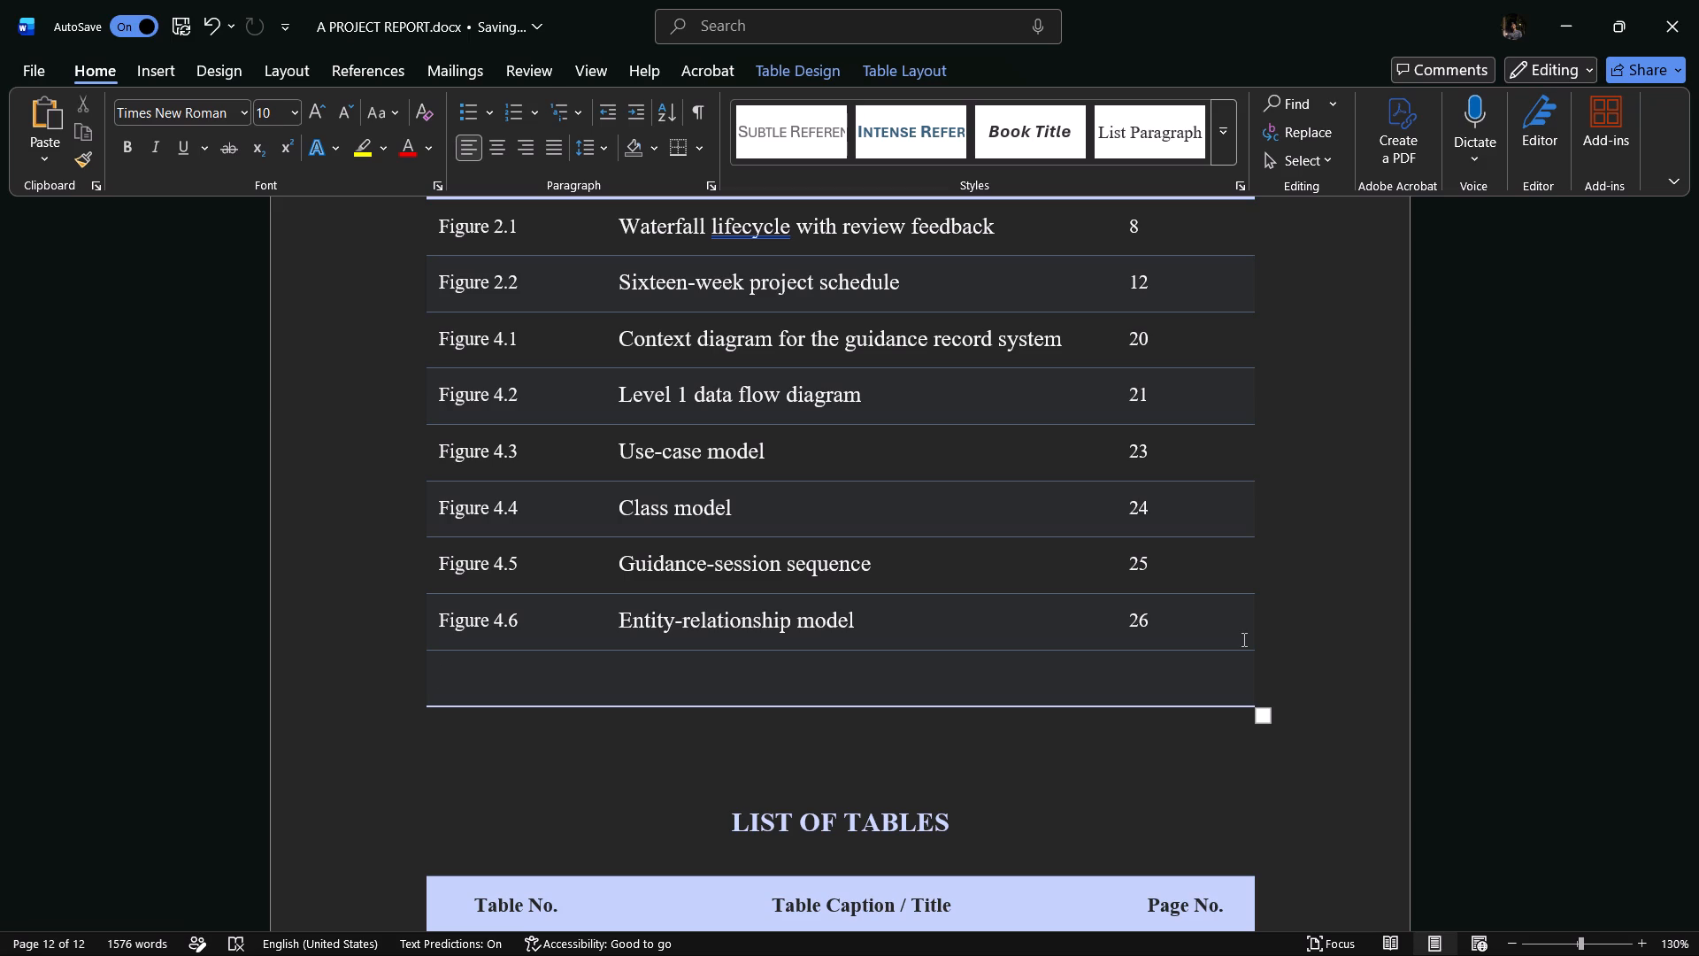
Enter "Figure 6.1" as the figure number in the new last row and move on to its caption cell.
{"action": "key", "text": "shift+f"}
{"action": "type", "text": "igure"}
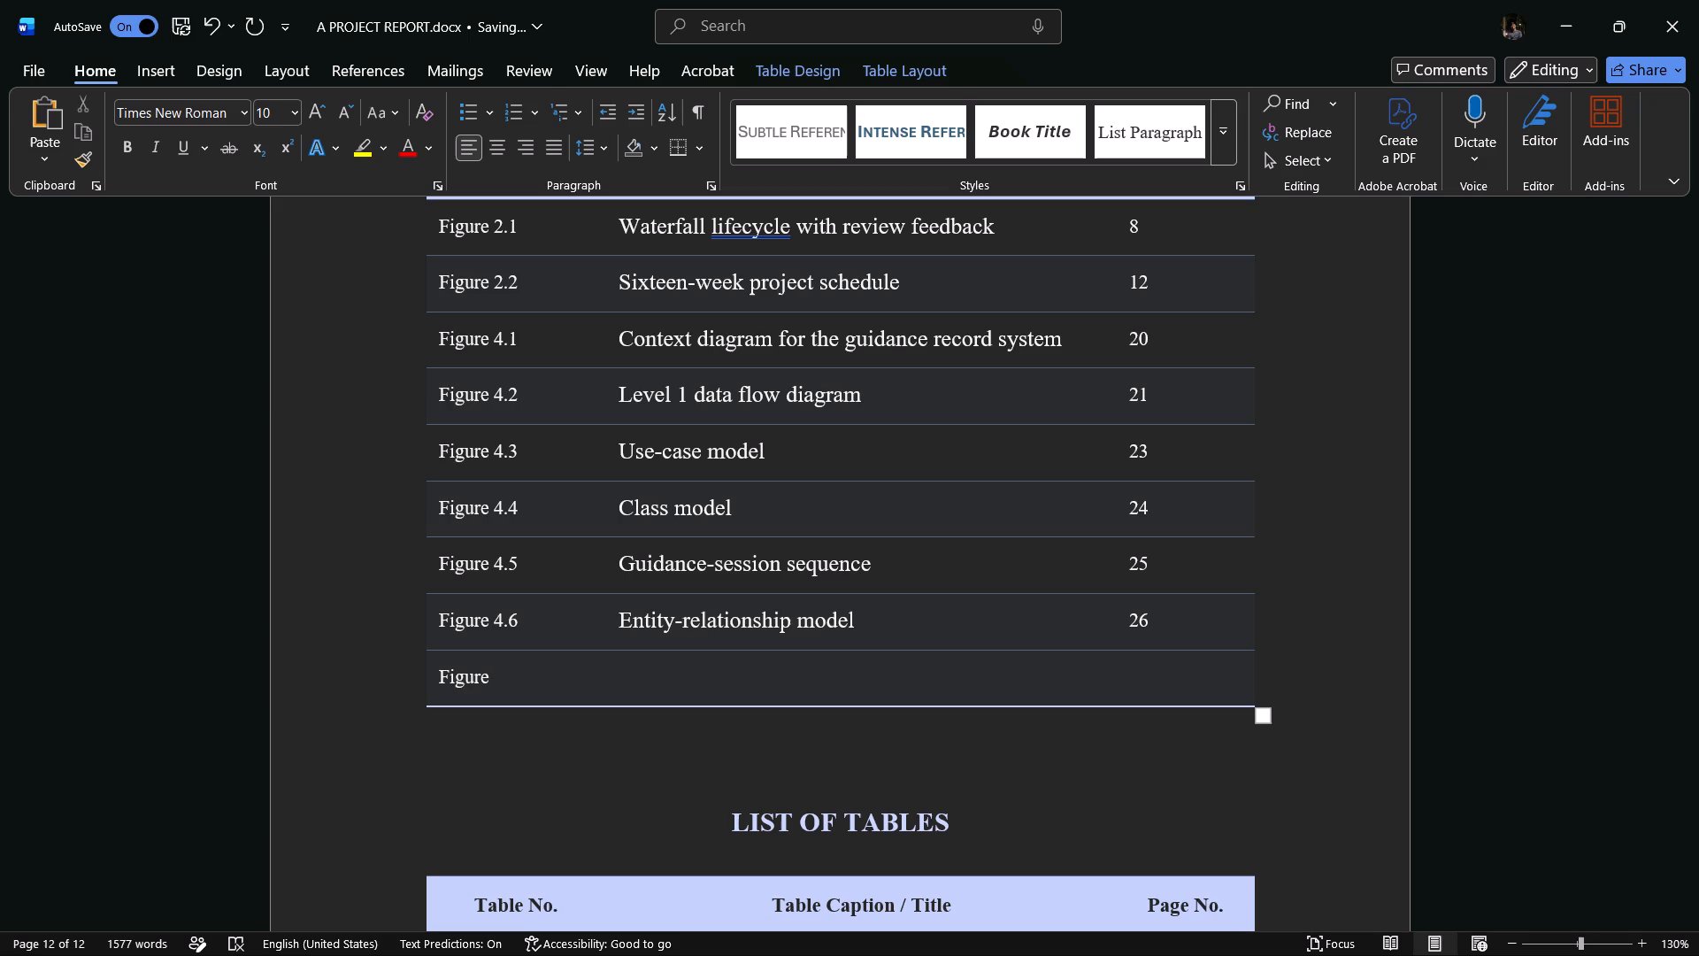
{"action": "key", "text": "space"}
{"action": "key", "text": "6"}
{"action": "type", "text": ".1"}
{"action": "key", "text": "space"}
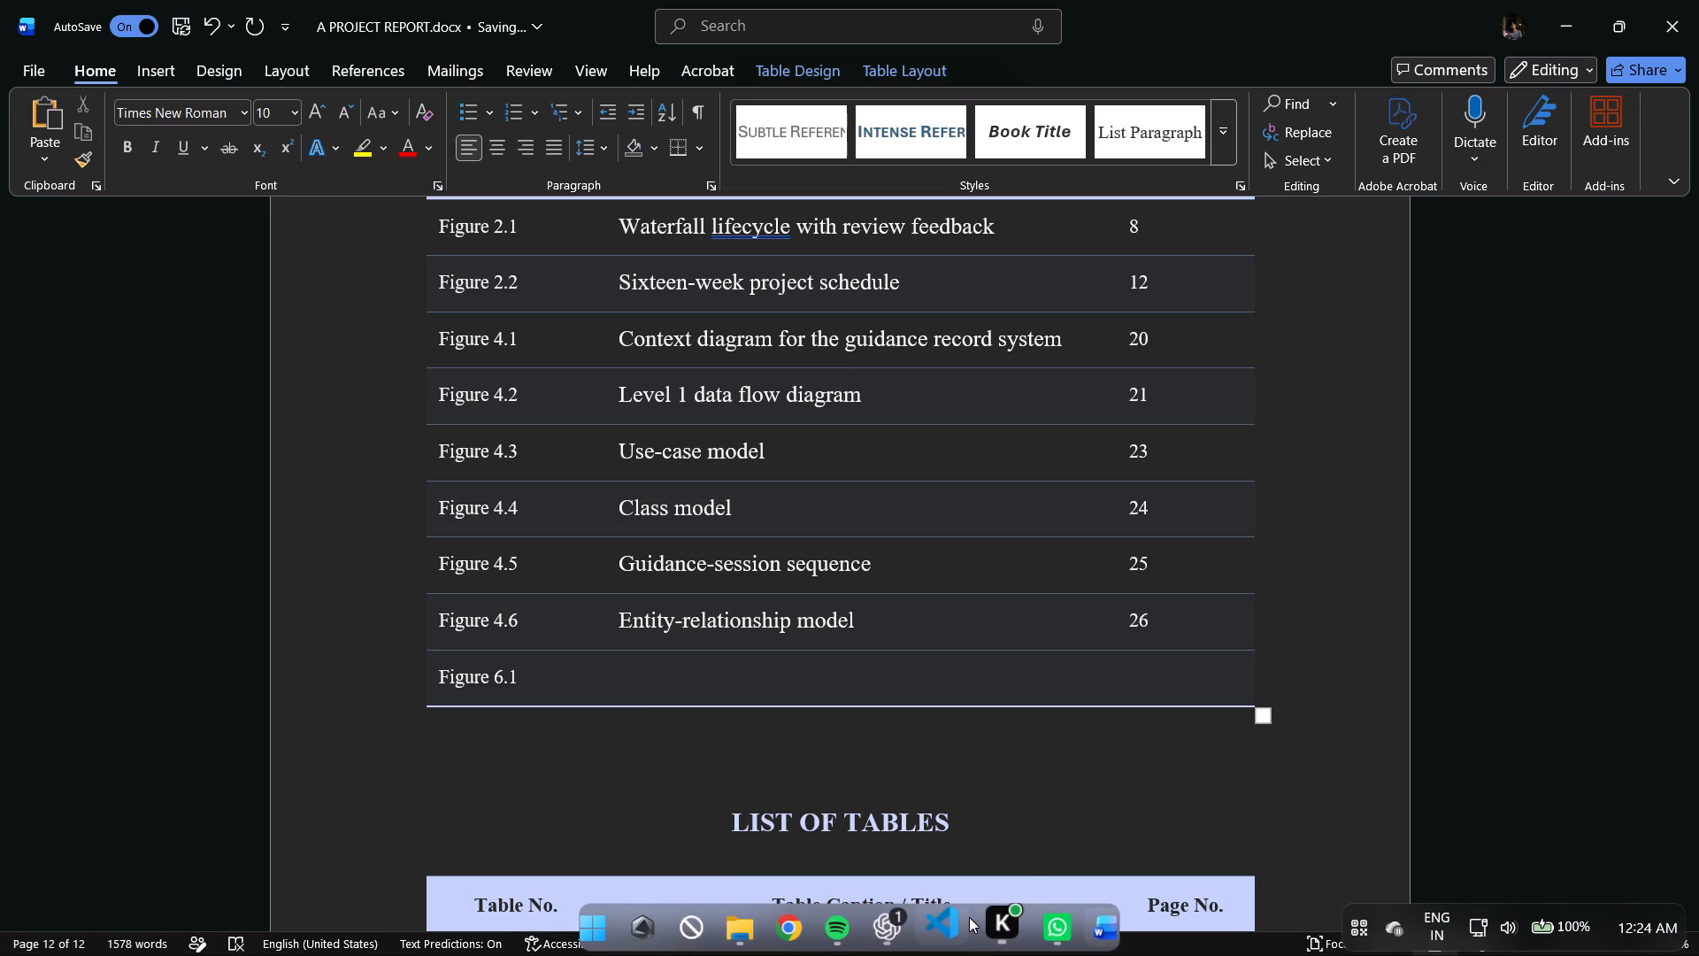
{"action": "key", "text": "BackSpace"}
{"action": "key", "text": "Tab"}
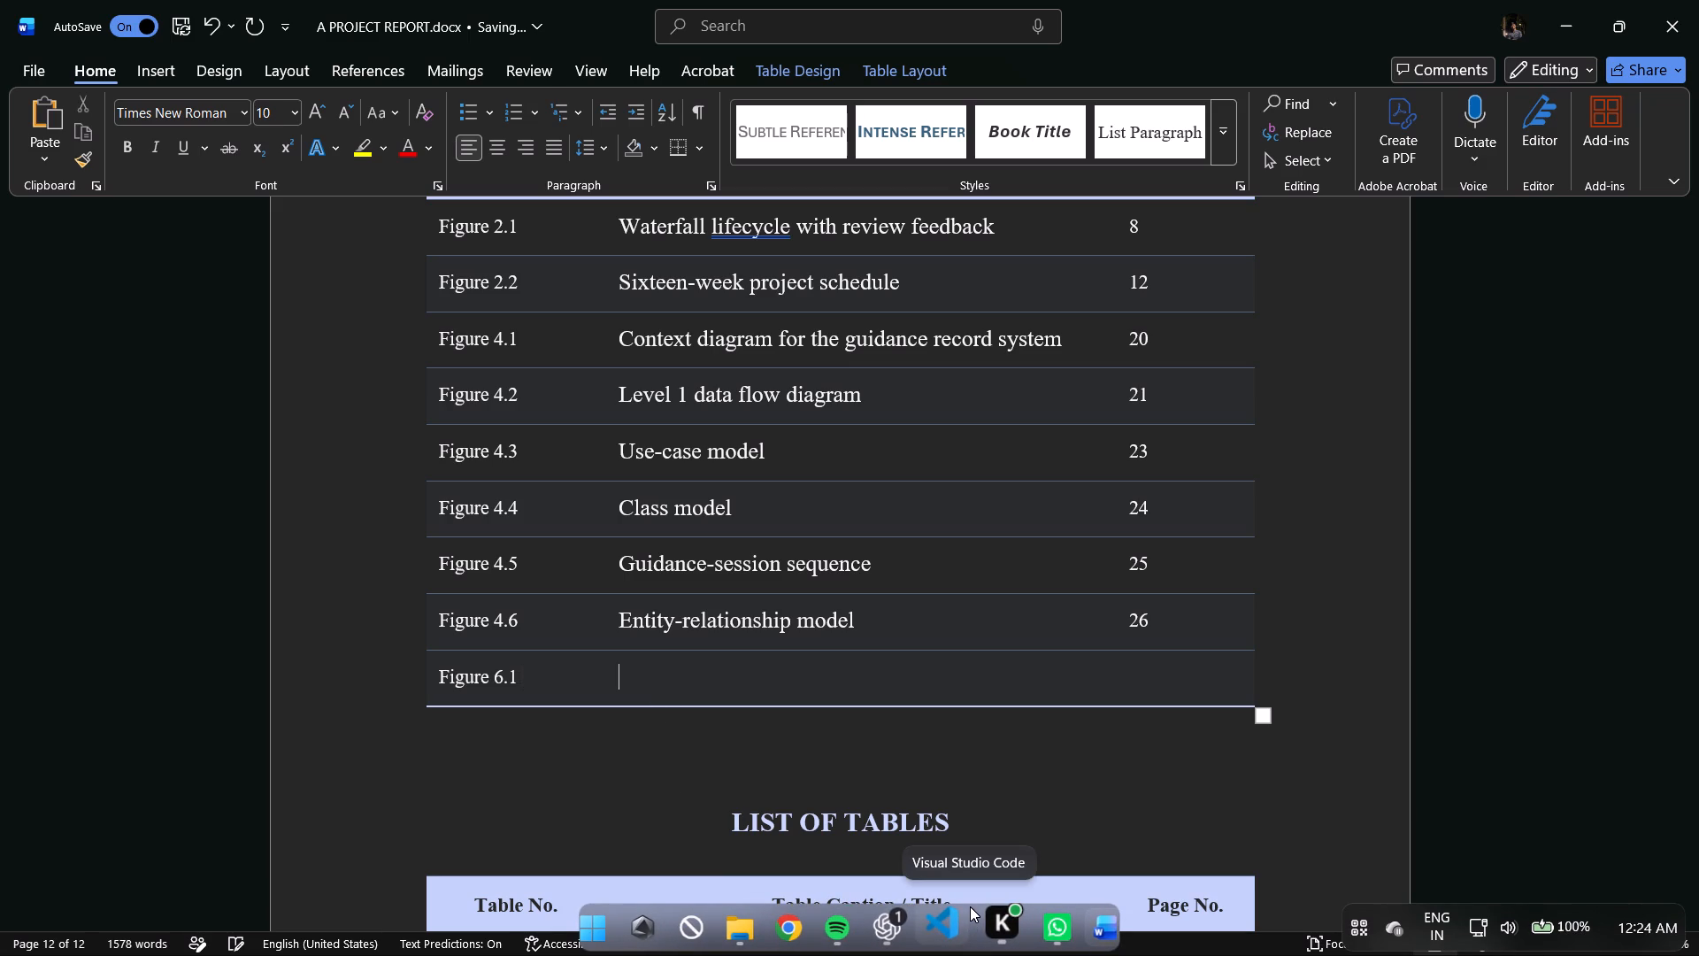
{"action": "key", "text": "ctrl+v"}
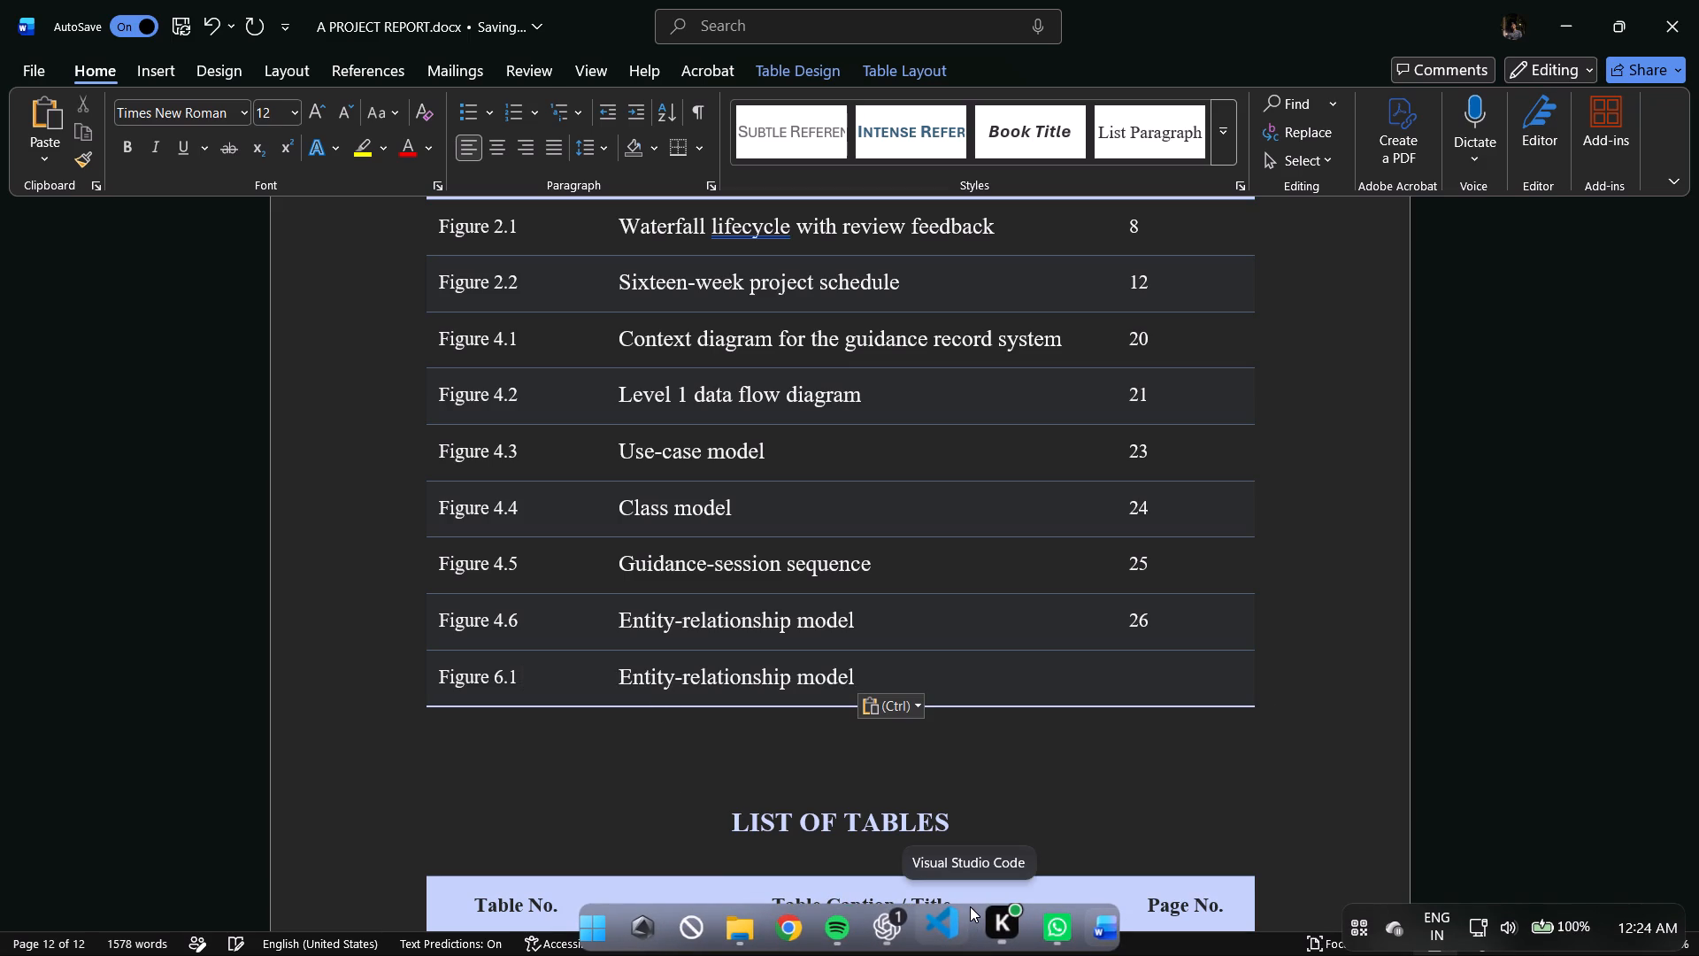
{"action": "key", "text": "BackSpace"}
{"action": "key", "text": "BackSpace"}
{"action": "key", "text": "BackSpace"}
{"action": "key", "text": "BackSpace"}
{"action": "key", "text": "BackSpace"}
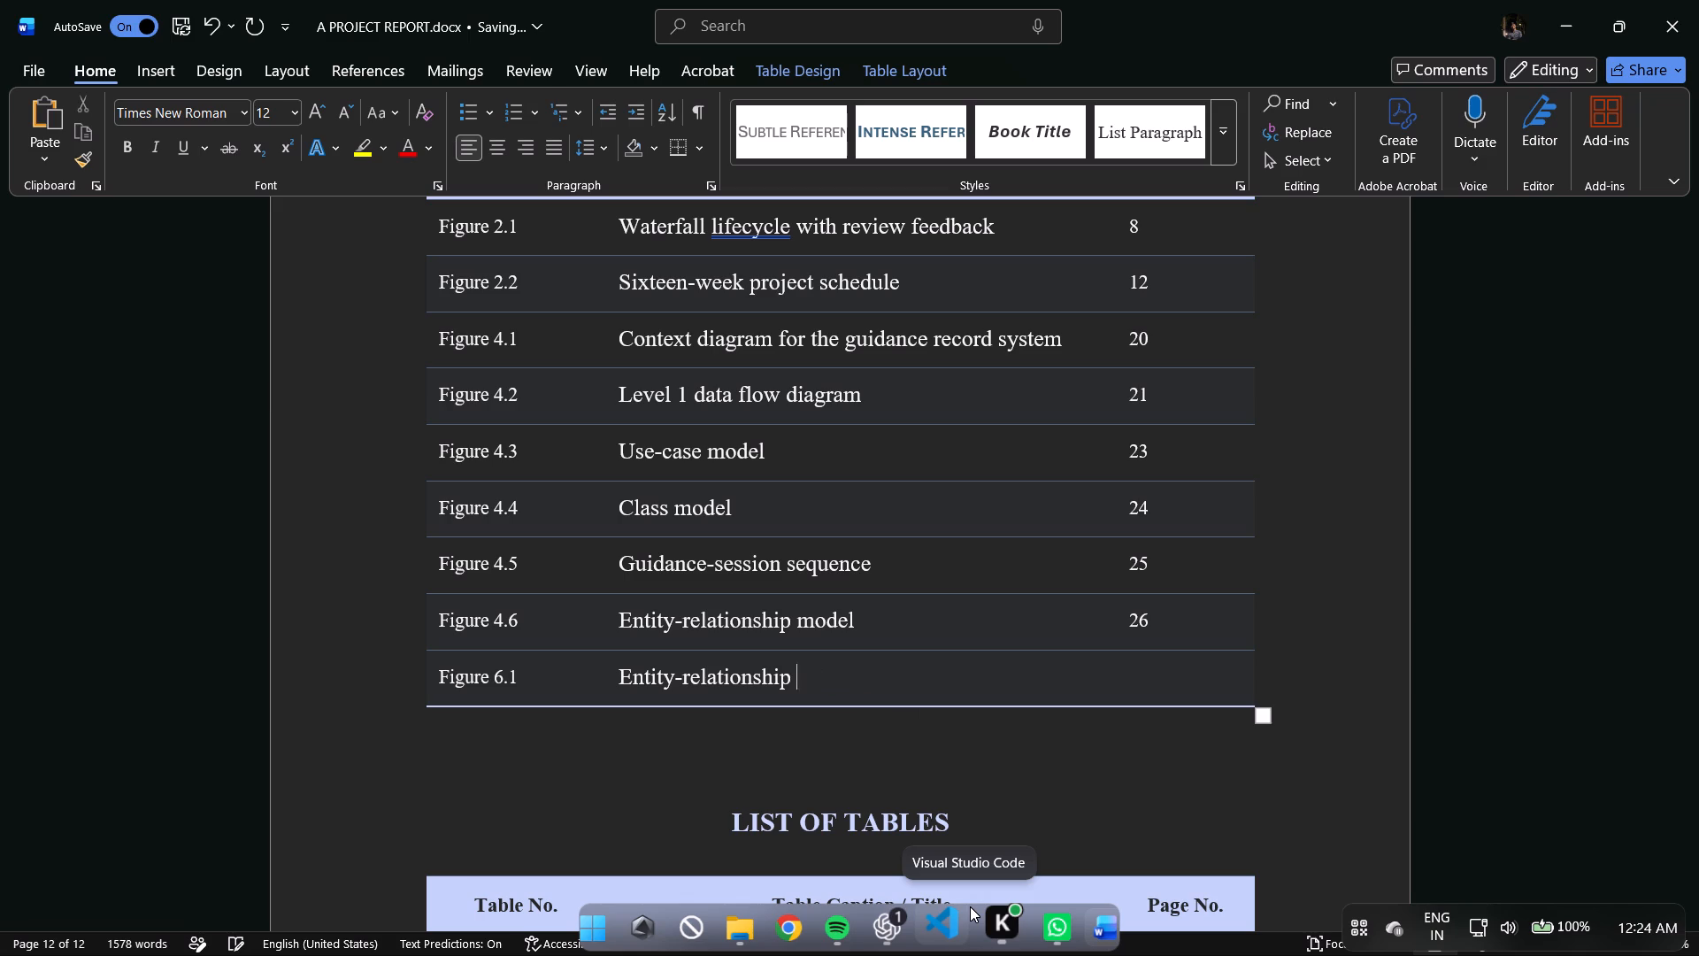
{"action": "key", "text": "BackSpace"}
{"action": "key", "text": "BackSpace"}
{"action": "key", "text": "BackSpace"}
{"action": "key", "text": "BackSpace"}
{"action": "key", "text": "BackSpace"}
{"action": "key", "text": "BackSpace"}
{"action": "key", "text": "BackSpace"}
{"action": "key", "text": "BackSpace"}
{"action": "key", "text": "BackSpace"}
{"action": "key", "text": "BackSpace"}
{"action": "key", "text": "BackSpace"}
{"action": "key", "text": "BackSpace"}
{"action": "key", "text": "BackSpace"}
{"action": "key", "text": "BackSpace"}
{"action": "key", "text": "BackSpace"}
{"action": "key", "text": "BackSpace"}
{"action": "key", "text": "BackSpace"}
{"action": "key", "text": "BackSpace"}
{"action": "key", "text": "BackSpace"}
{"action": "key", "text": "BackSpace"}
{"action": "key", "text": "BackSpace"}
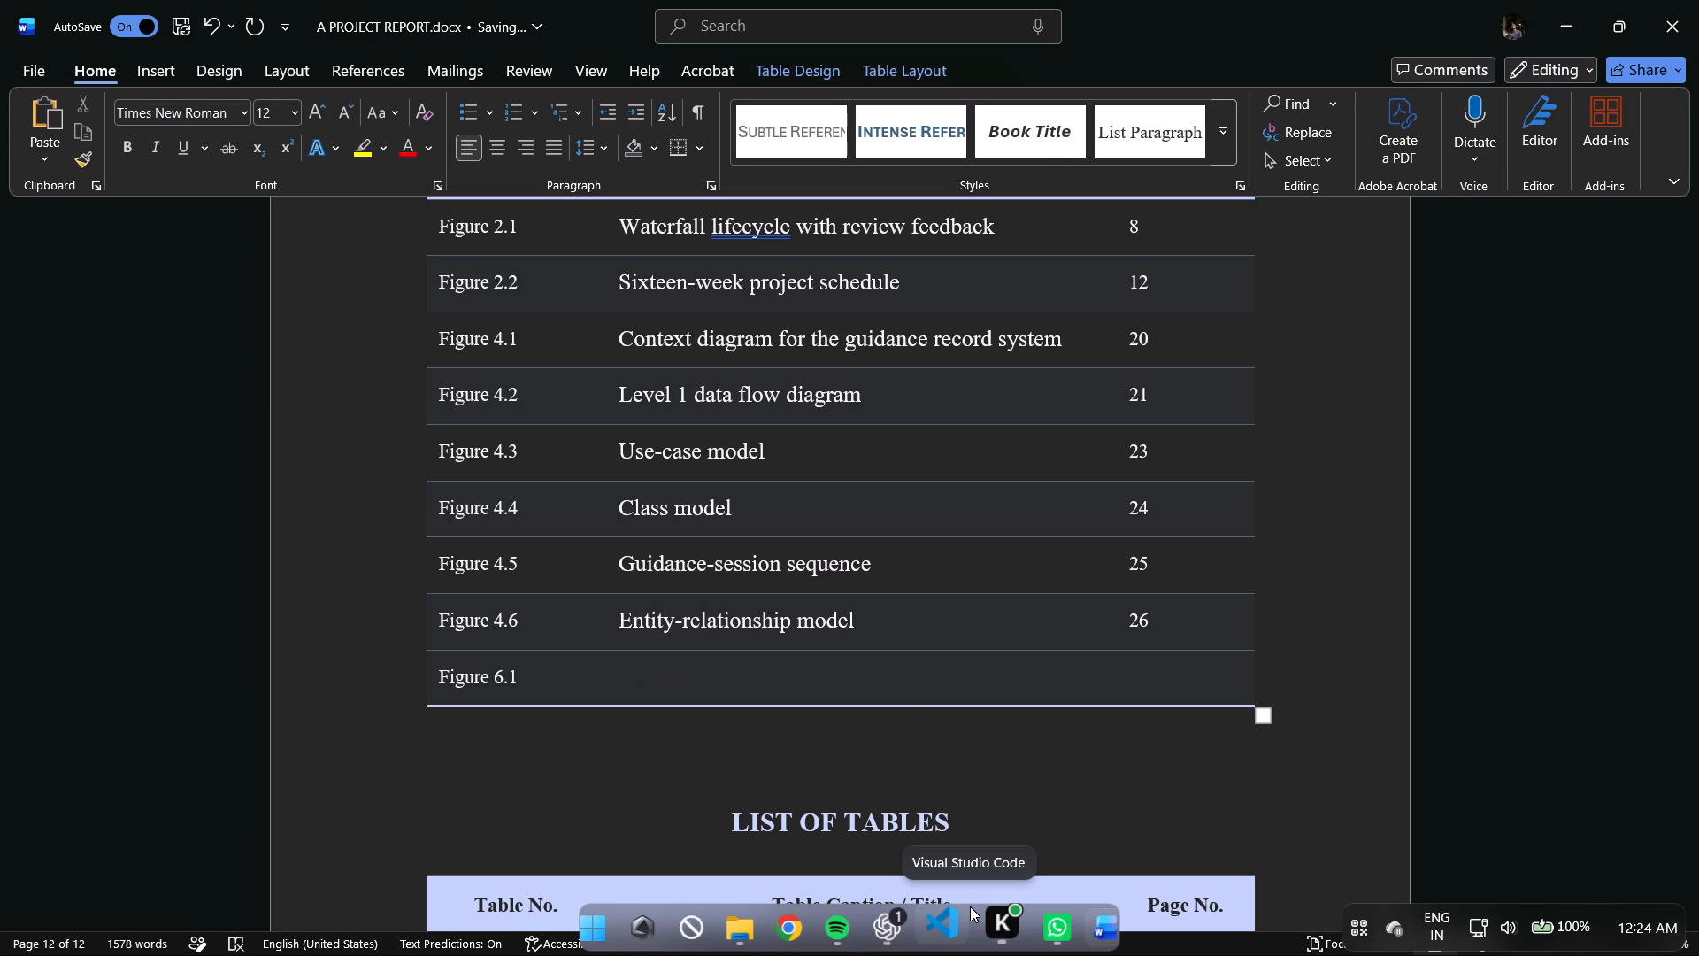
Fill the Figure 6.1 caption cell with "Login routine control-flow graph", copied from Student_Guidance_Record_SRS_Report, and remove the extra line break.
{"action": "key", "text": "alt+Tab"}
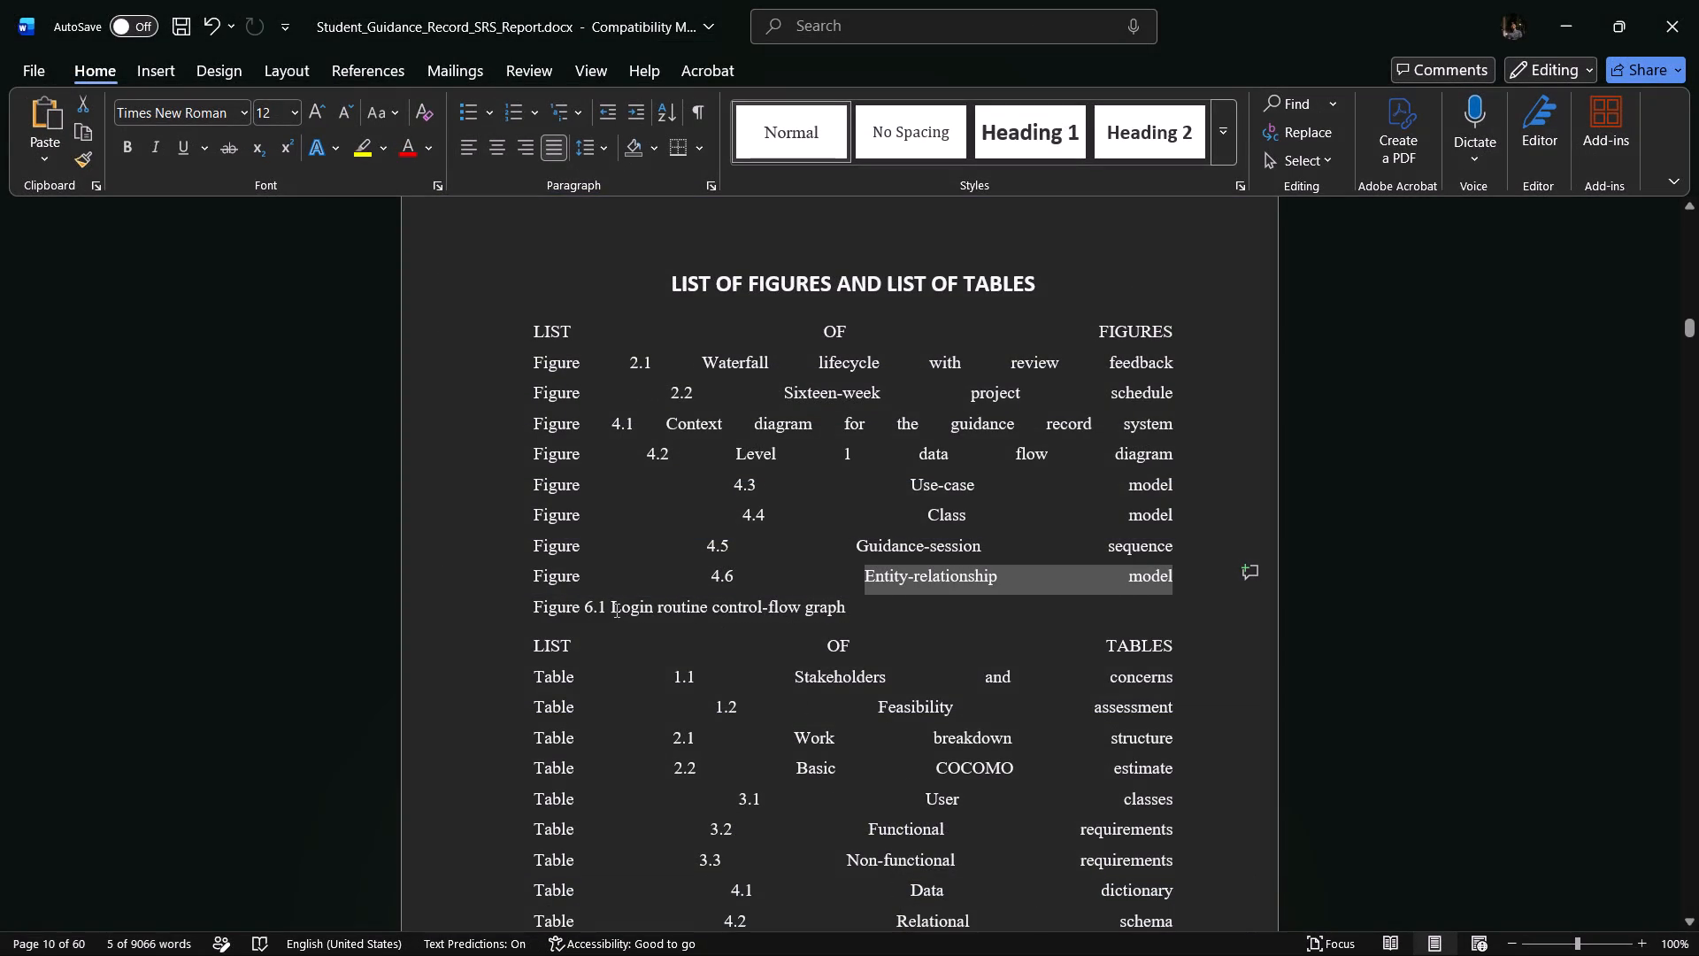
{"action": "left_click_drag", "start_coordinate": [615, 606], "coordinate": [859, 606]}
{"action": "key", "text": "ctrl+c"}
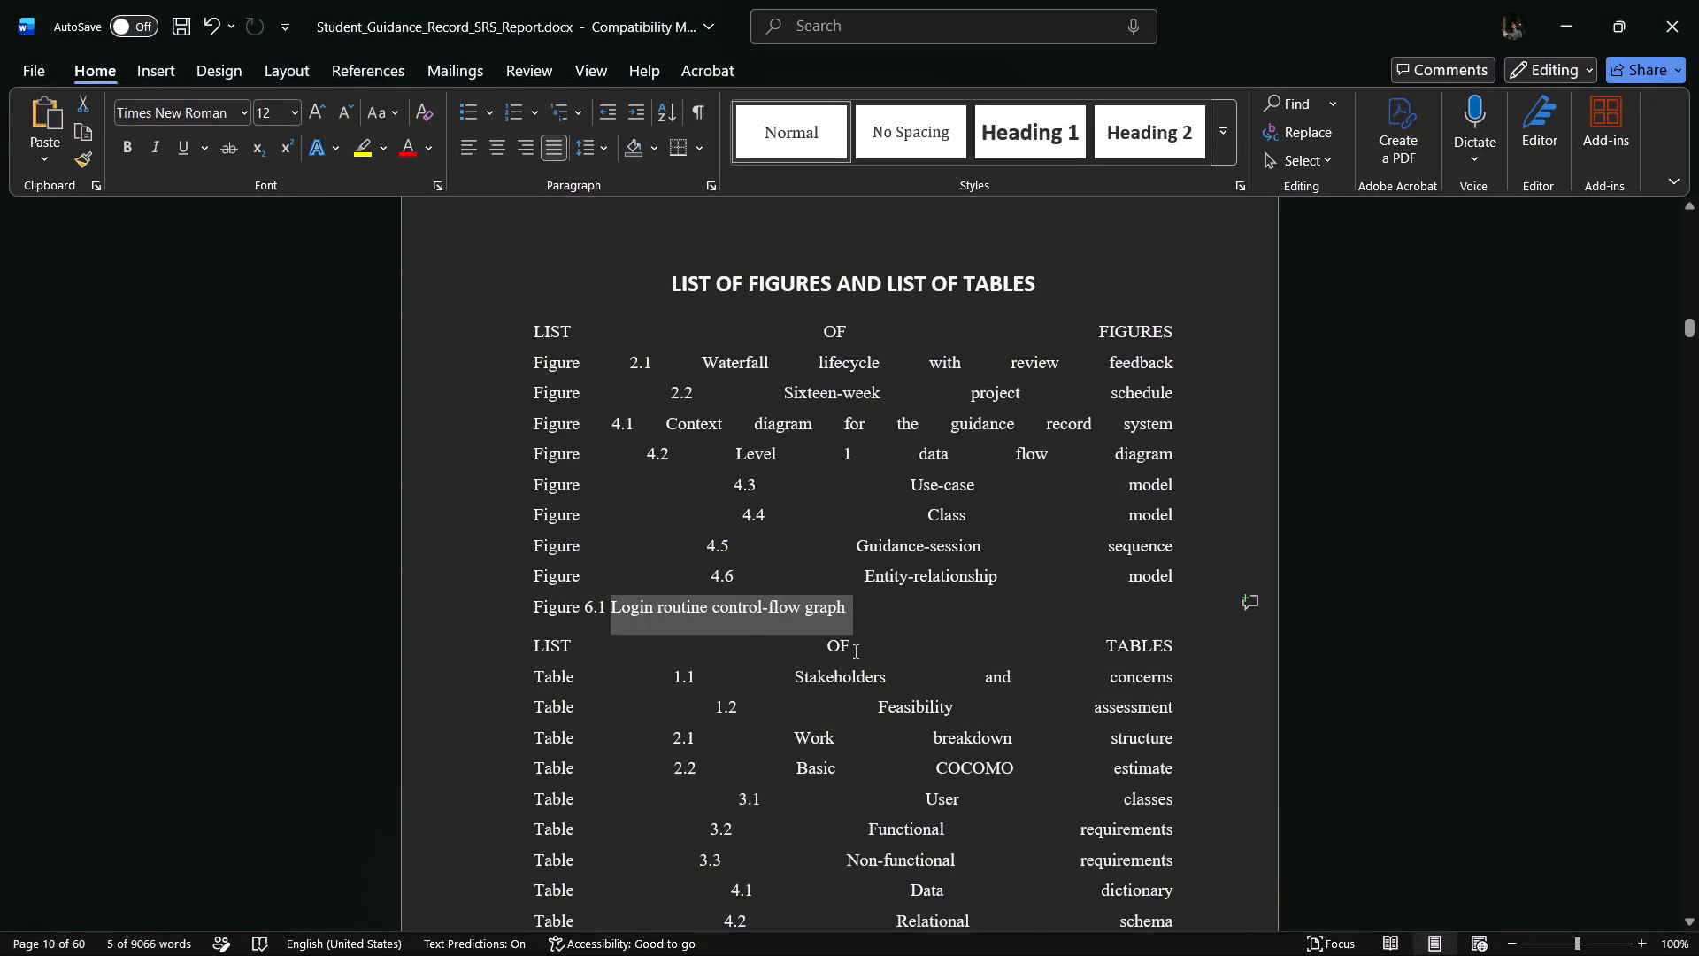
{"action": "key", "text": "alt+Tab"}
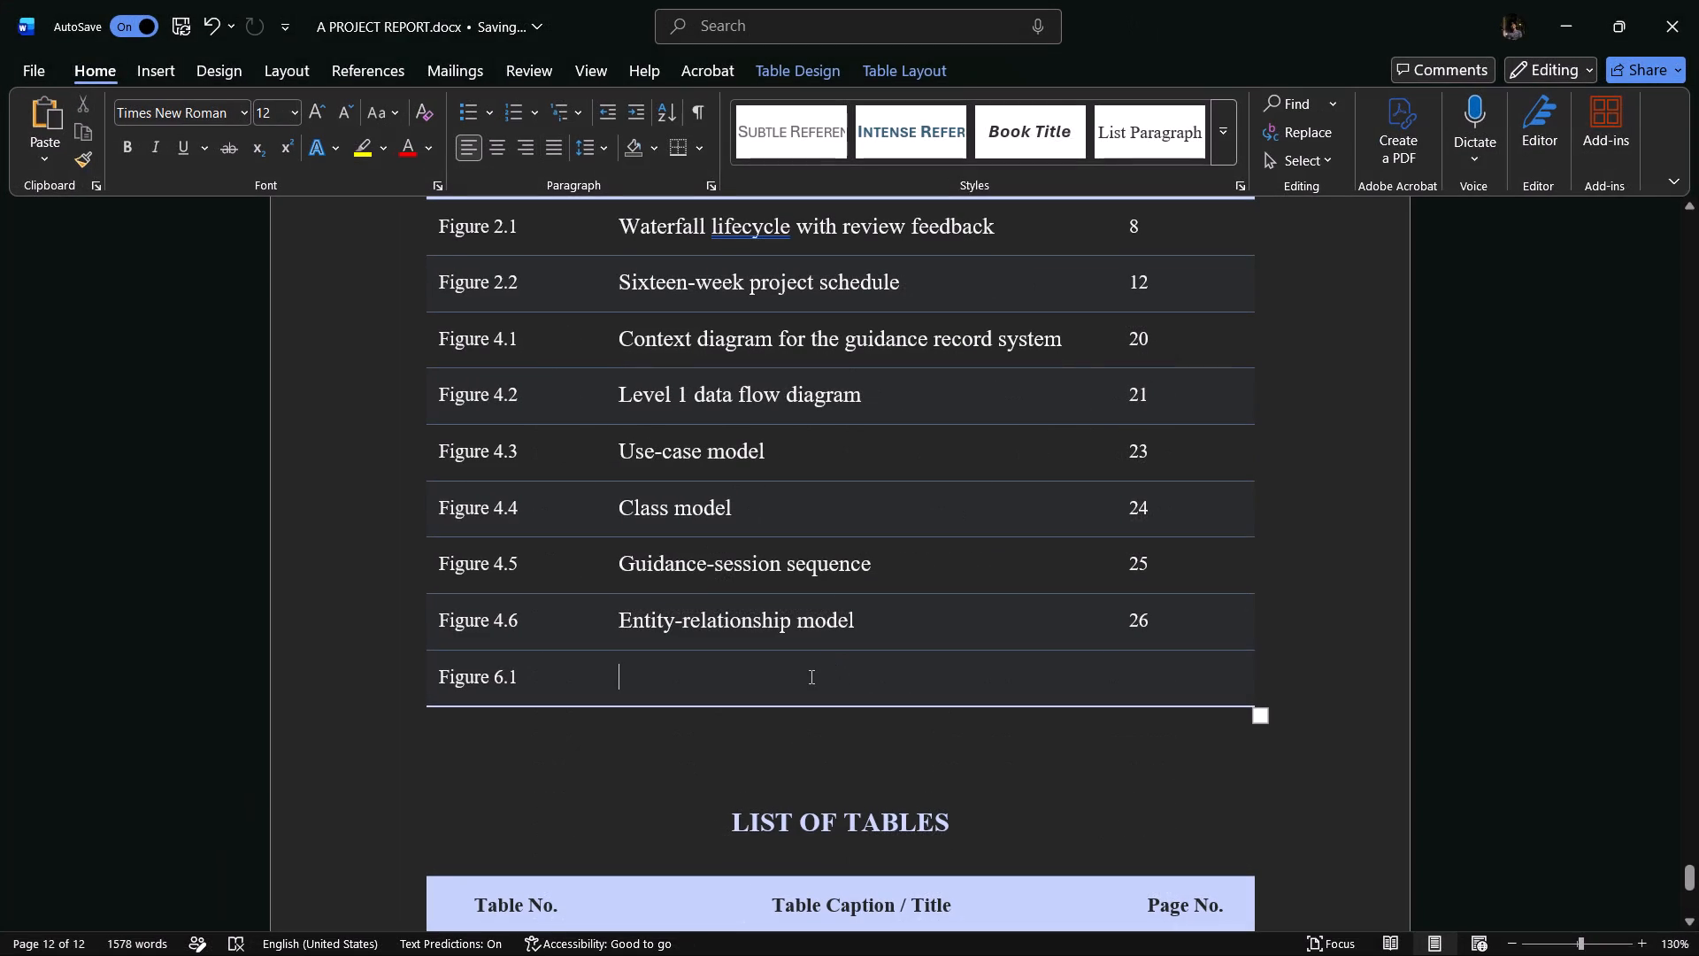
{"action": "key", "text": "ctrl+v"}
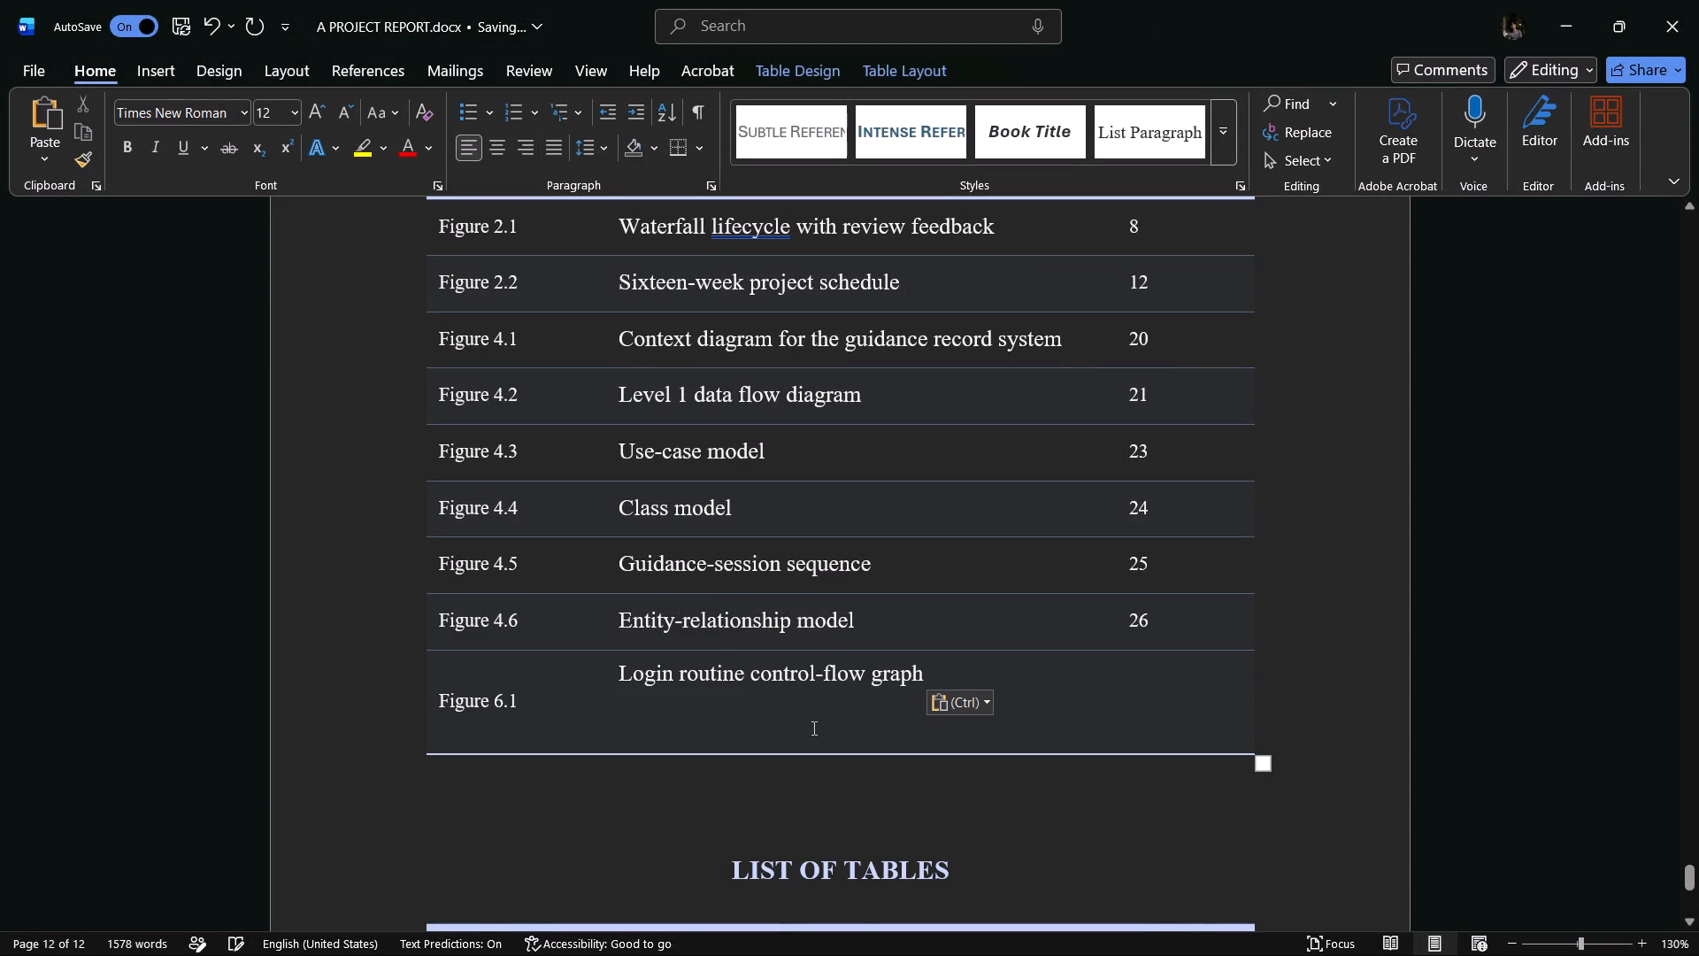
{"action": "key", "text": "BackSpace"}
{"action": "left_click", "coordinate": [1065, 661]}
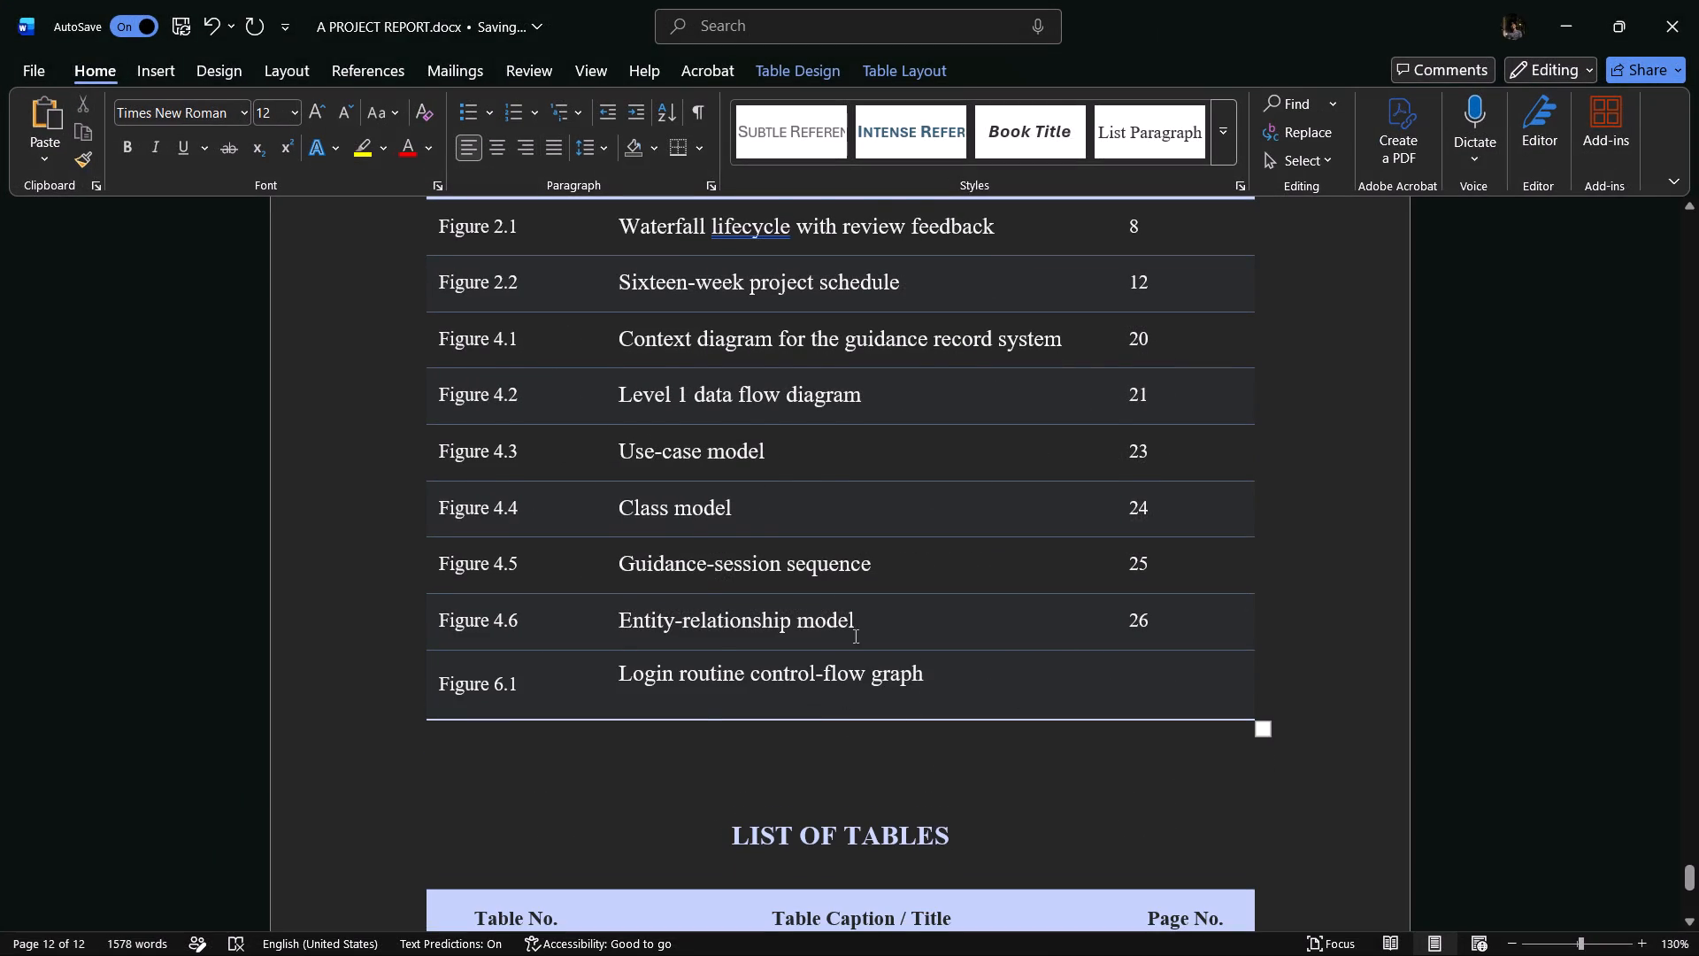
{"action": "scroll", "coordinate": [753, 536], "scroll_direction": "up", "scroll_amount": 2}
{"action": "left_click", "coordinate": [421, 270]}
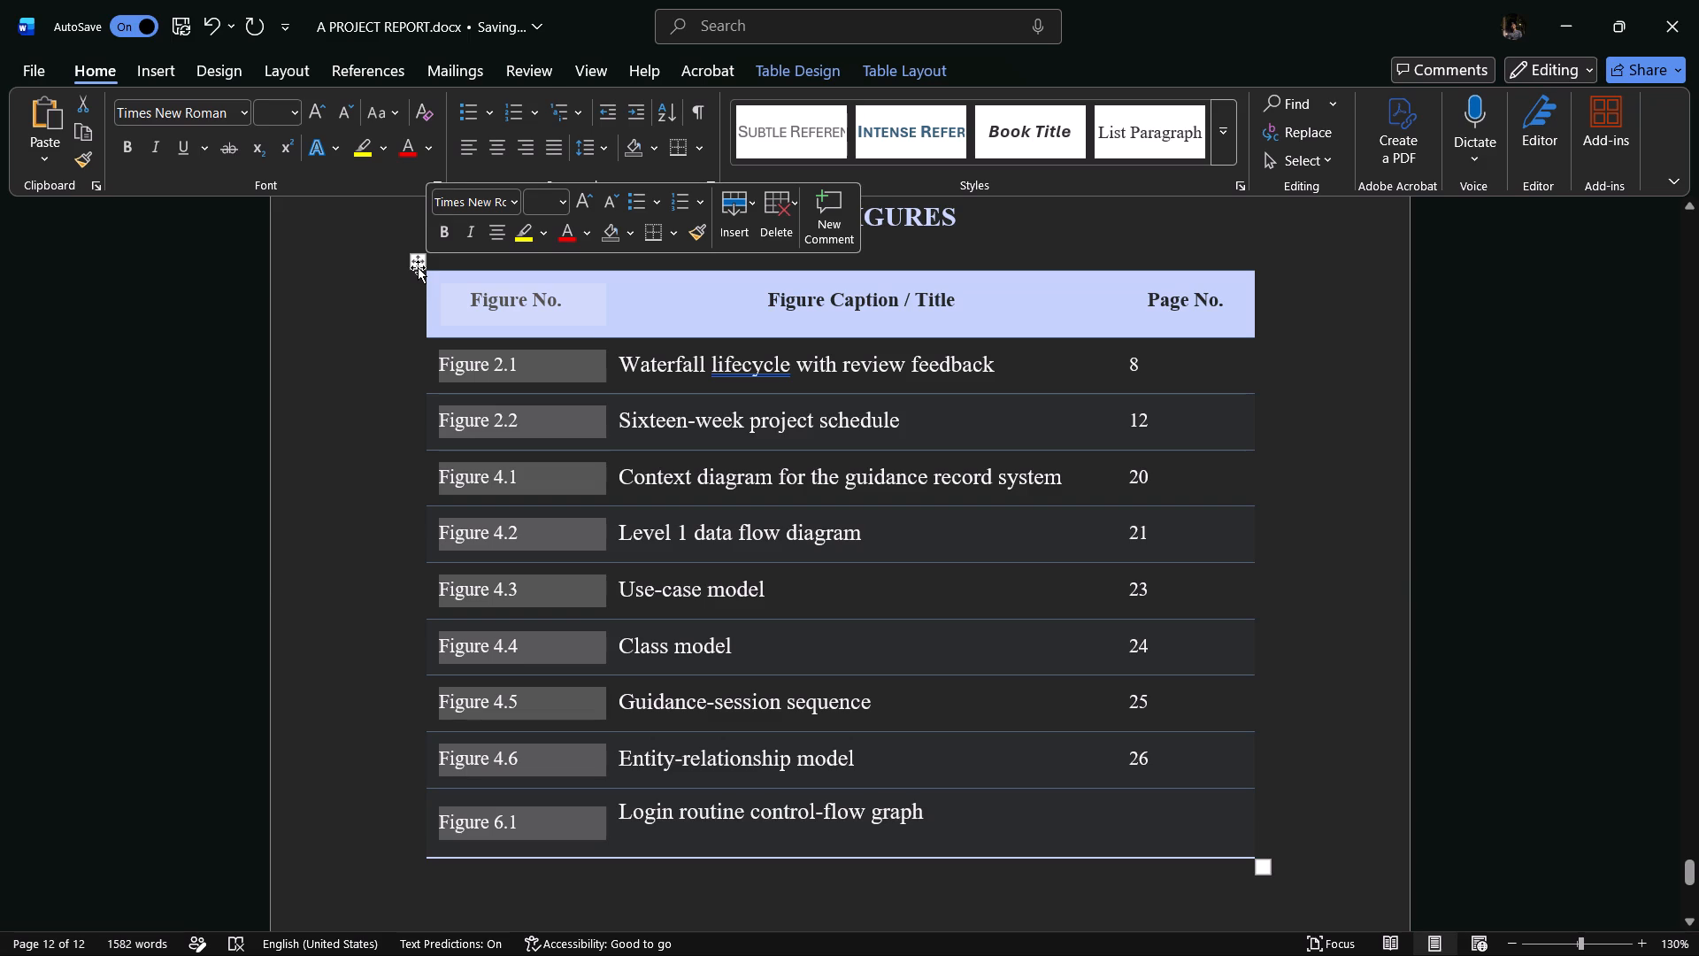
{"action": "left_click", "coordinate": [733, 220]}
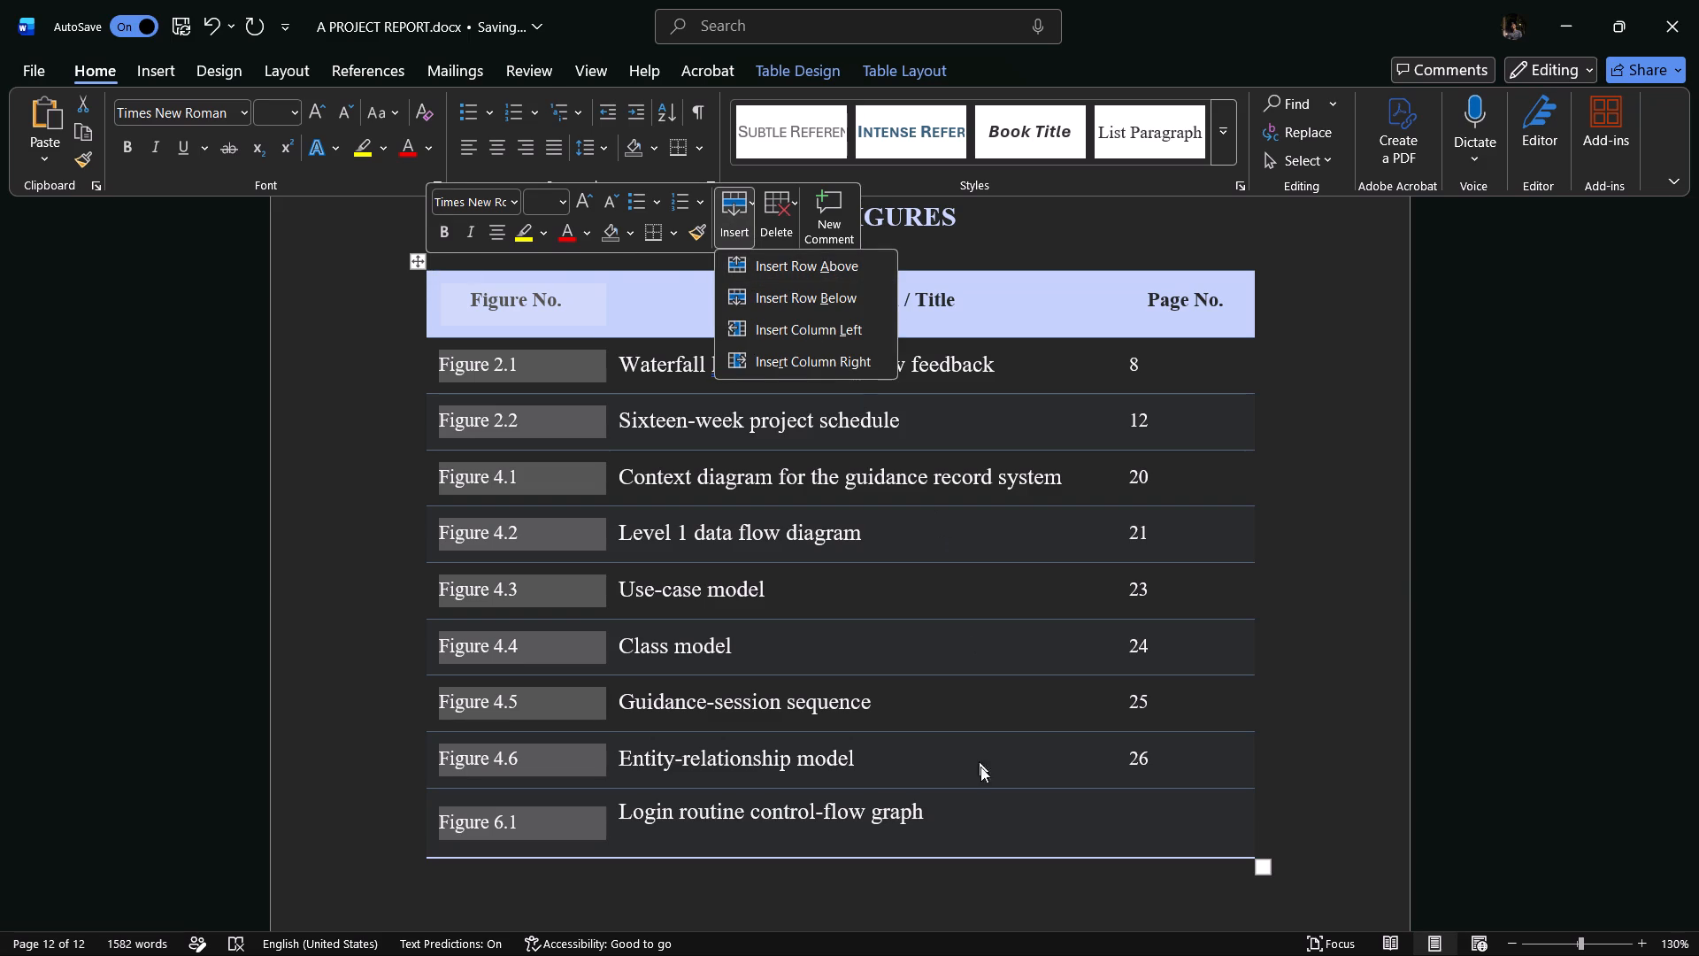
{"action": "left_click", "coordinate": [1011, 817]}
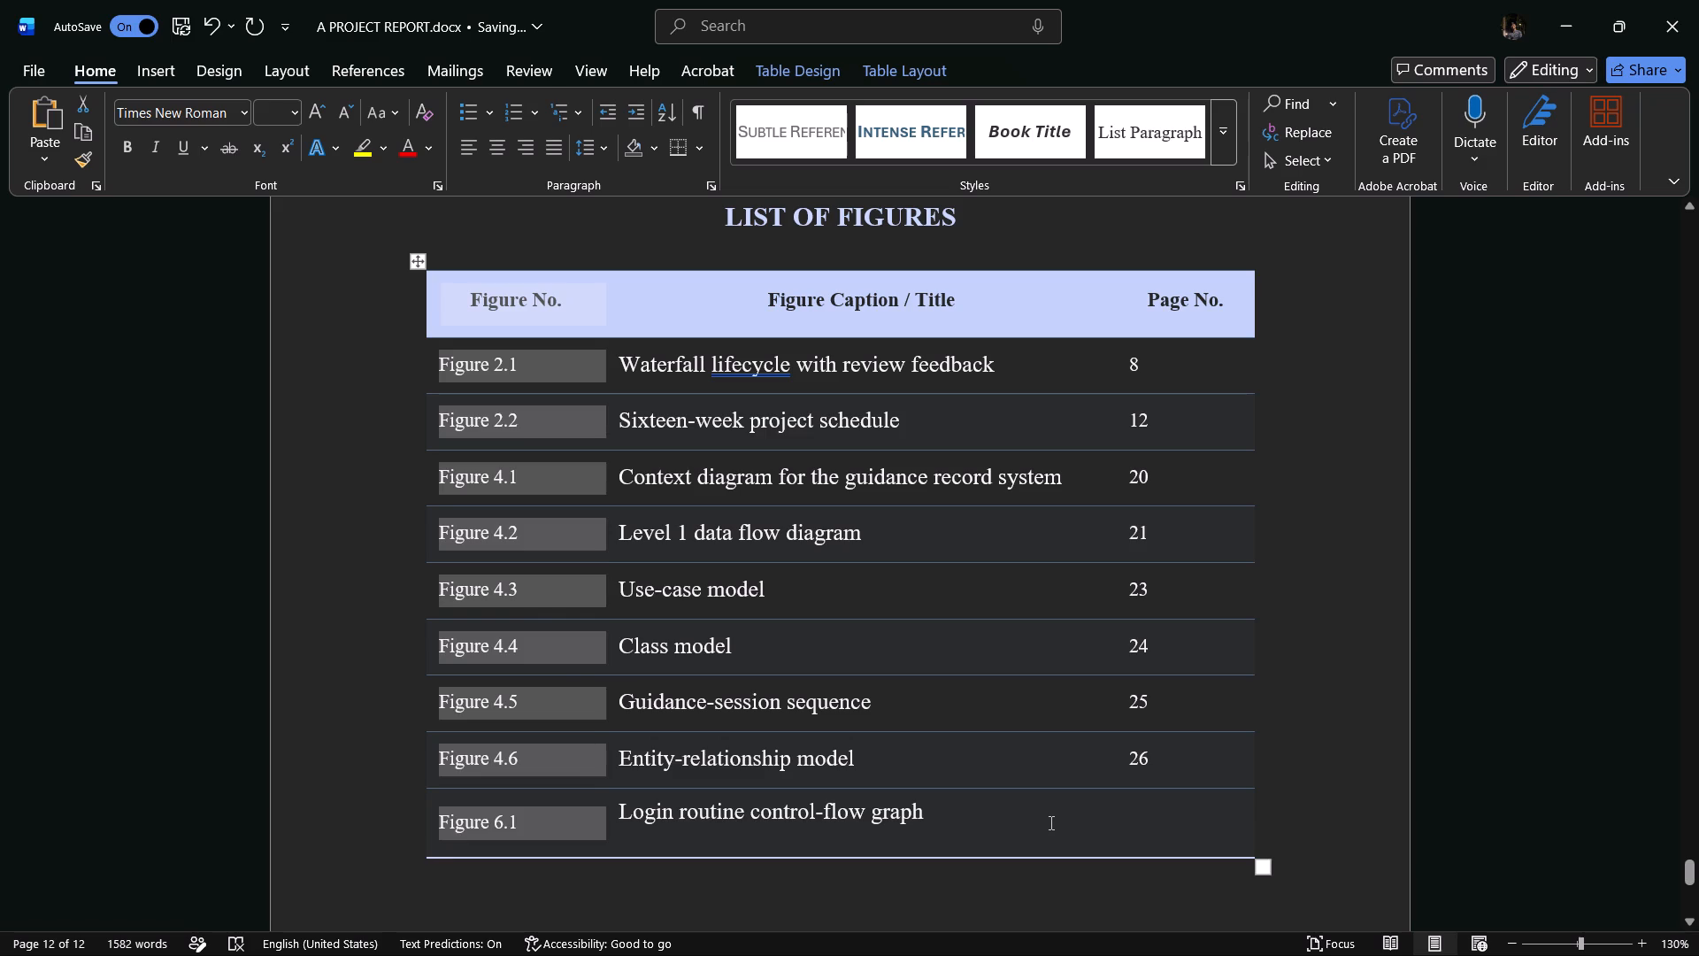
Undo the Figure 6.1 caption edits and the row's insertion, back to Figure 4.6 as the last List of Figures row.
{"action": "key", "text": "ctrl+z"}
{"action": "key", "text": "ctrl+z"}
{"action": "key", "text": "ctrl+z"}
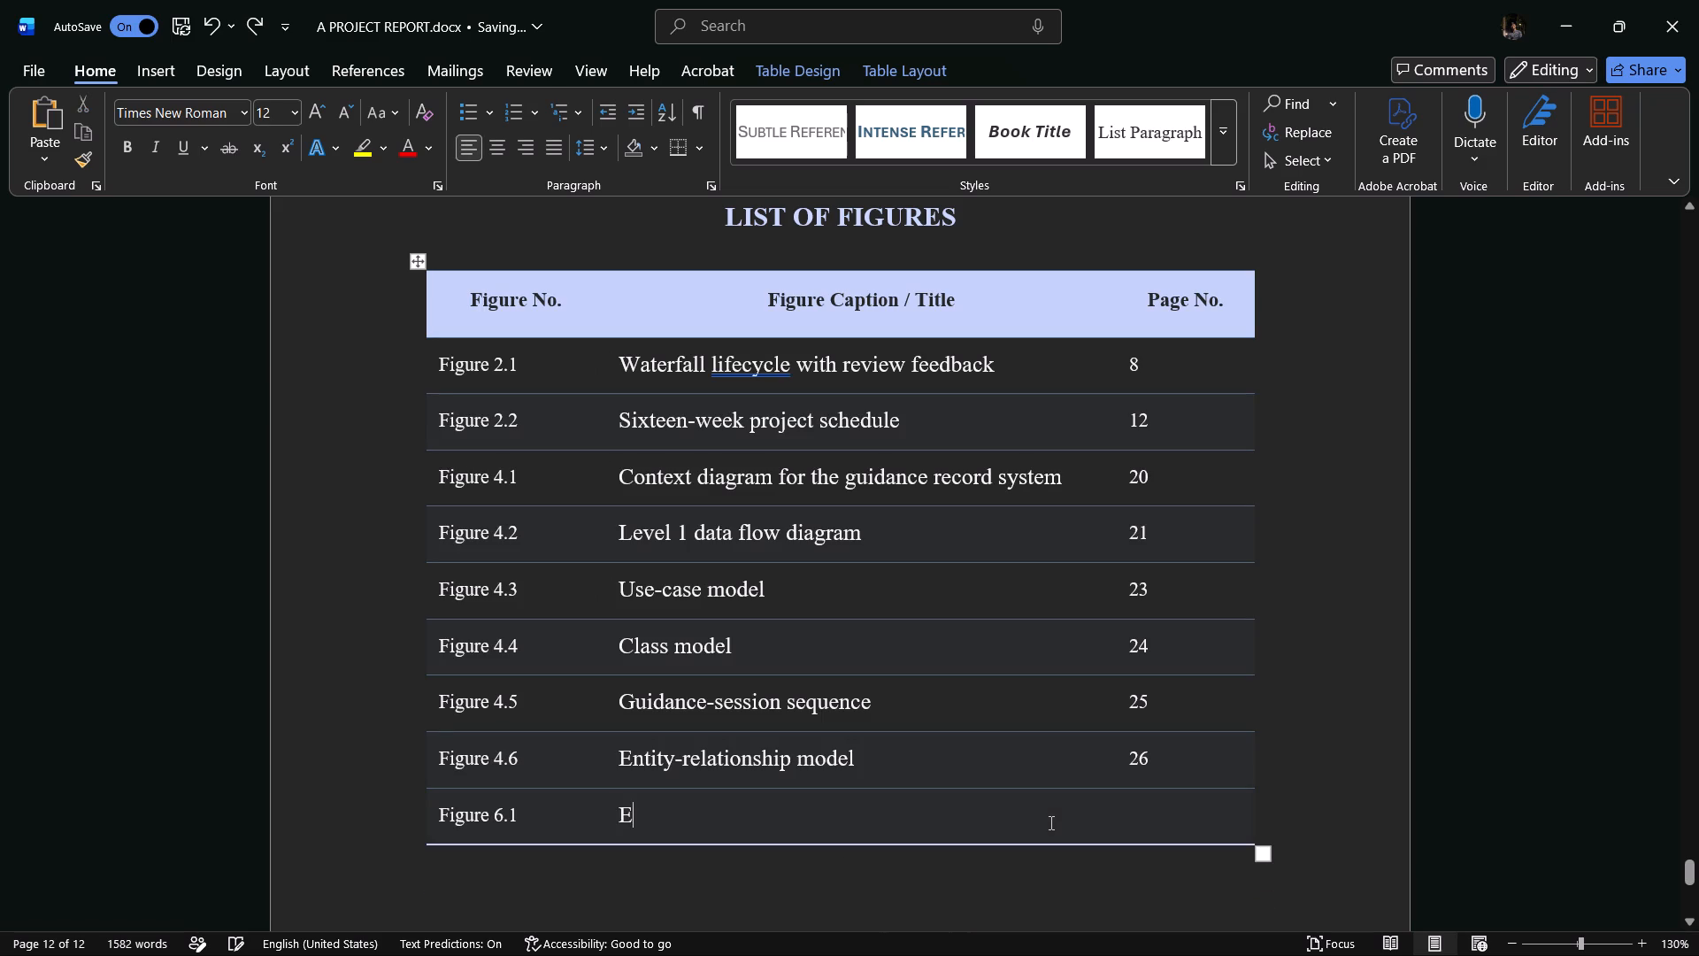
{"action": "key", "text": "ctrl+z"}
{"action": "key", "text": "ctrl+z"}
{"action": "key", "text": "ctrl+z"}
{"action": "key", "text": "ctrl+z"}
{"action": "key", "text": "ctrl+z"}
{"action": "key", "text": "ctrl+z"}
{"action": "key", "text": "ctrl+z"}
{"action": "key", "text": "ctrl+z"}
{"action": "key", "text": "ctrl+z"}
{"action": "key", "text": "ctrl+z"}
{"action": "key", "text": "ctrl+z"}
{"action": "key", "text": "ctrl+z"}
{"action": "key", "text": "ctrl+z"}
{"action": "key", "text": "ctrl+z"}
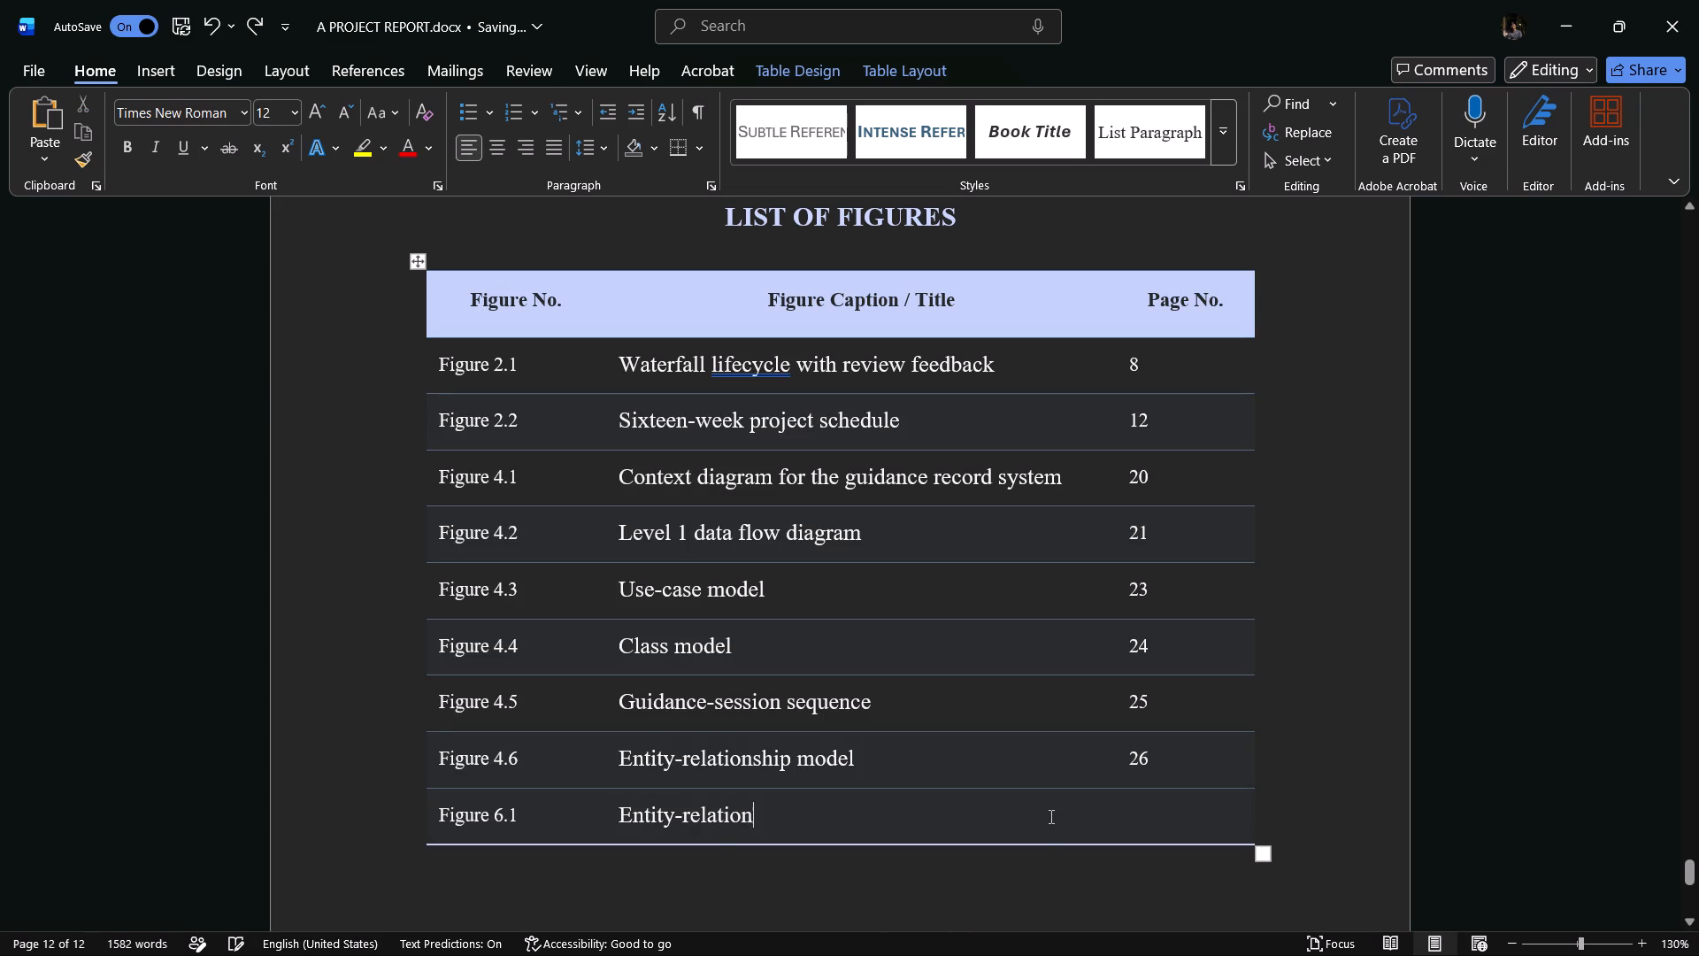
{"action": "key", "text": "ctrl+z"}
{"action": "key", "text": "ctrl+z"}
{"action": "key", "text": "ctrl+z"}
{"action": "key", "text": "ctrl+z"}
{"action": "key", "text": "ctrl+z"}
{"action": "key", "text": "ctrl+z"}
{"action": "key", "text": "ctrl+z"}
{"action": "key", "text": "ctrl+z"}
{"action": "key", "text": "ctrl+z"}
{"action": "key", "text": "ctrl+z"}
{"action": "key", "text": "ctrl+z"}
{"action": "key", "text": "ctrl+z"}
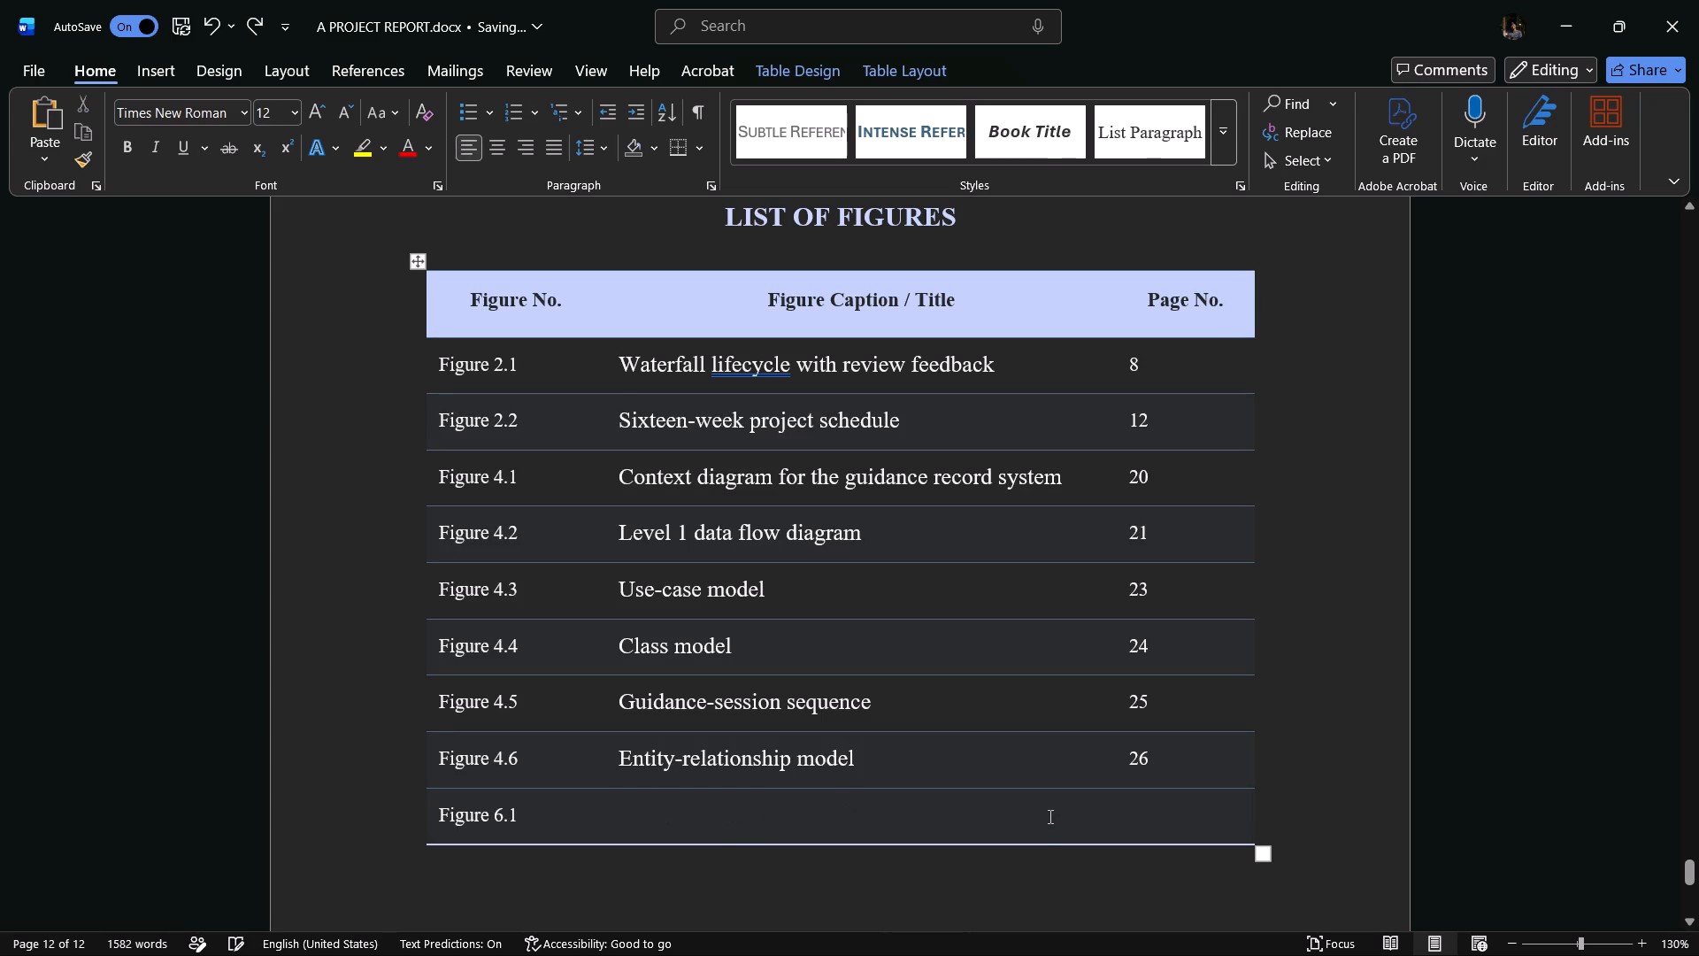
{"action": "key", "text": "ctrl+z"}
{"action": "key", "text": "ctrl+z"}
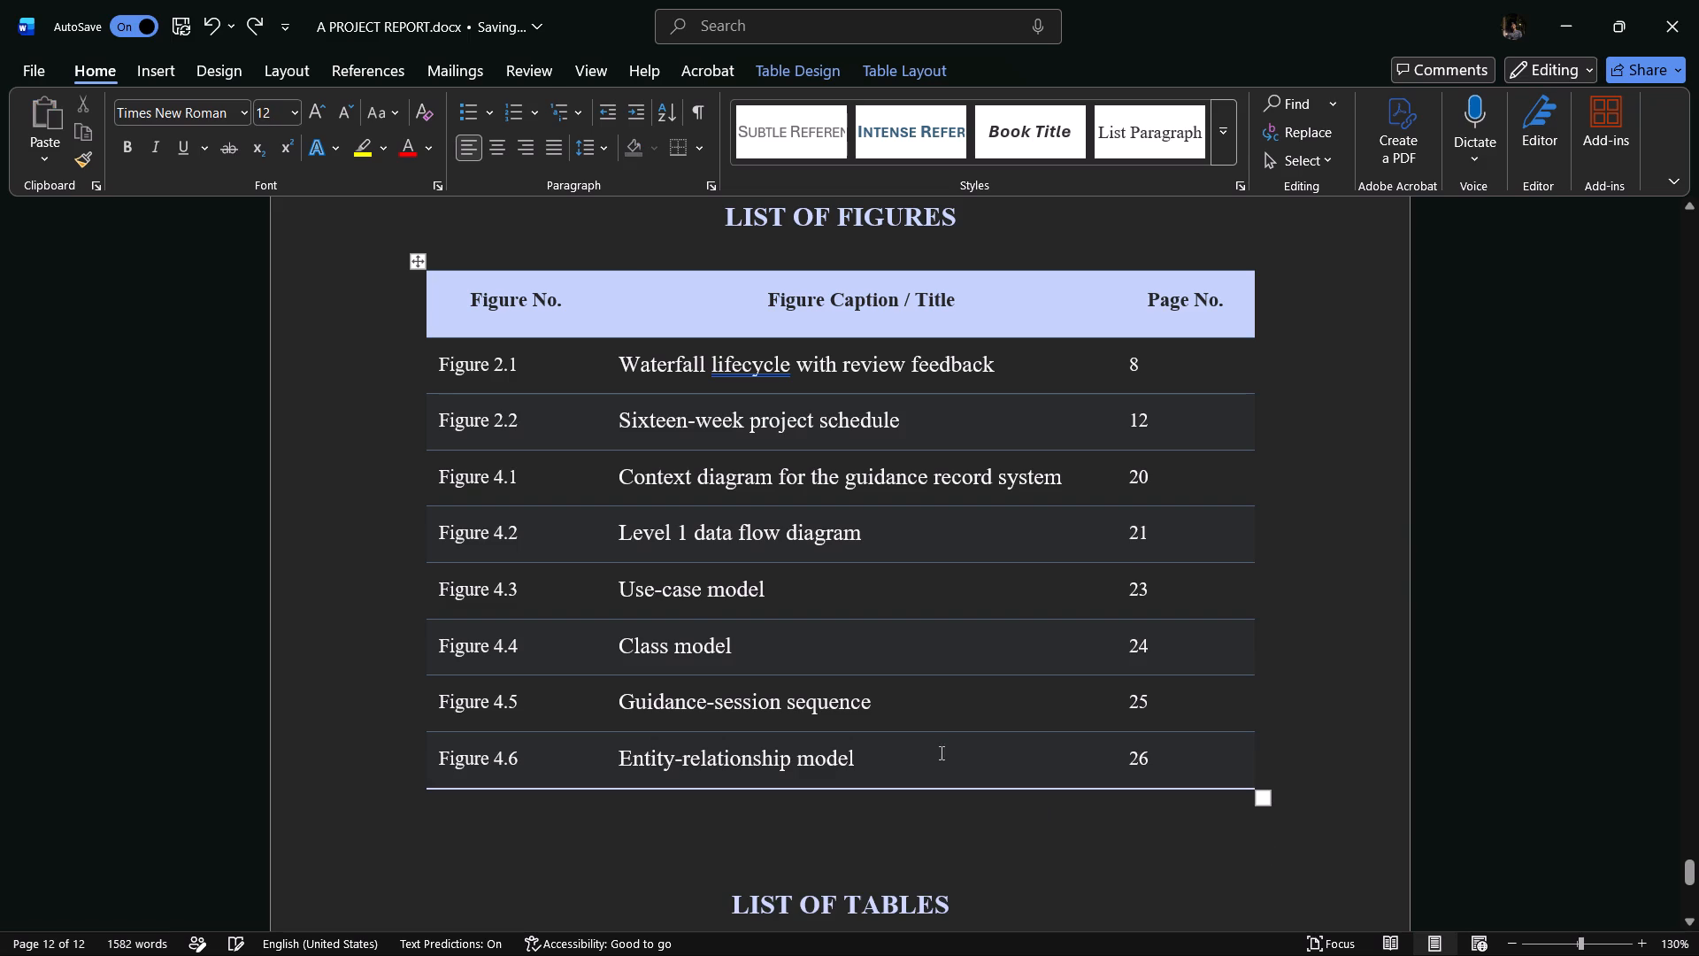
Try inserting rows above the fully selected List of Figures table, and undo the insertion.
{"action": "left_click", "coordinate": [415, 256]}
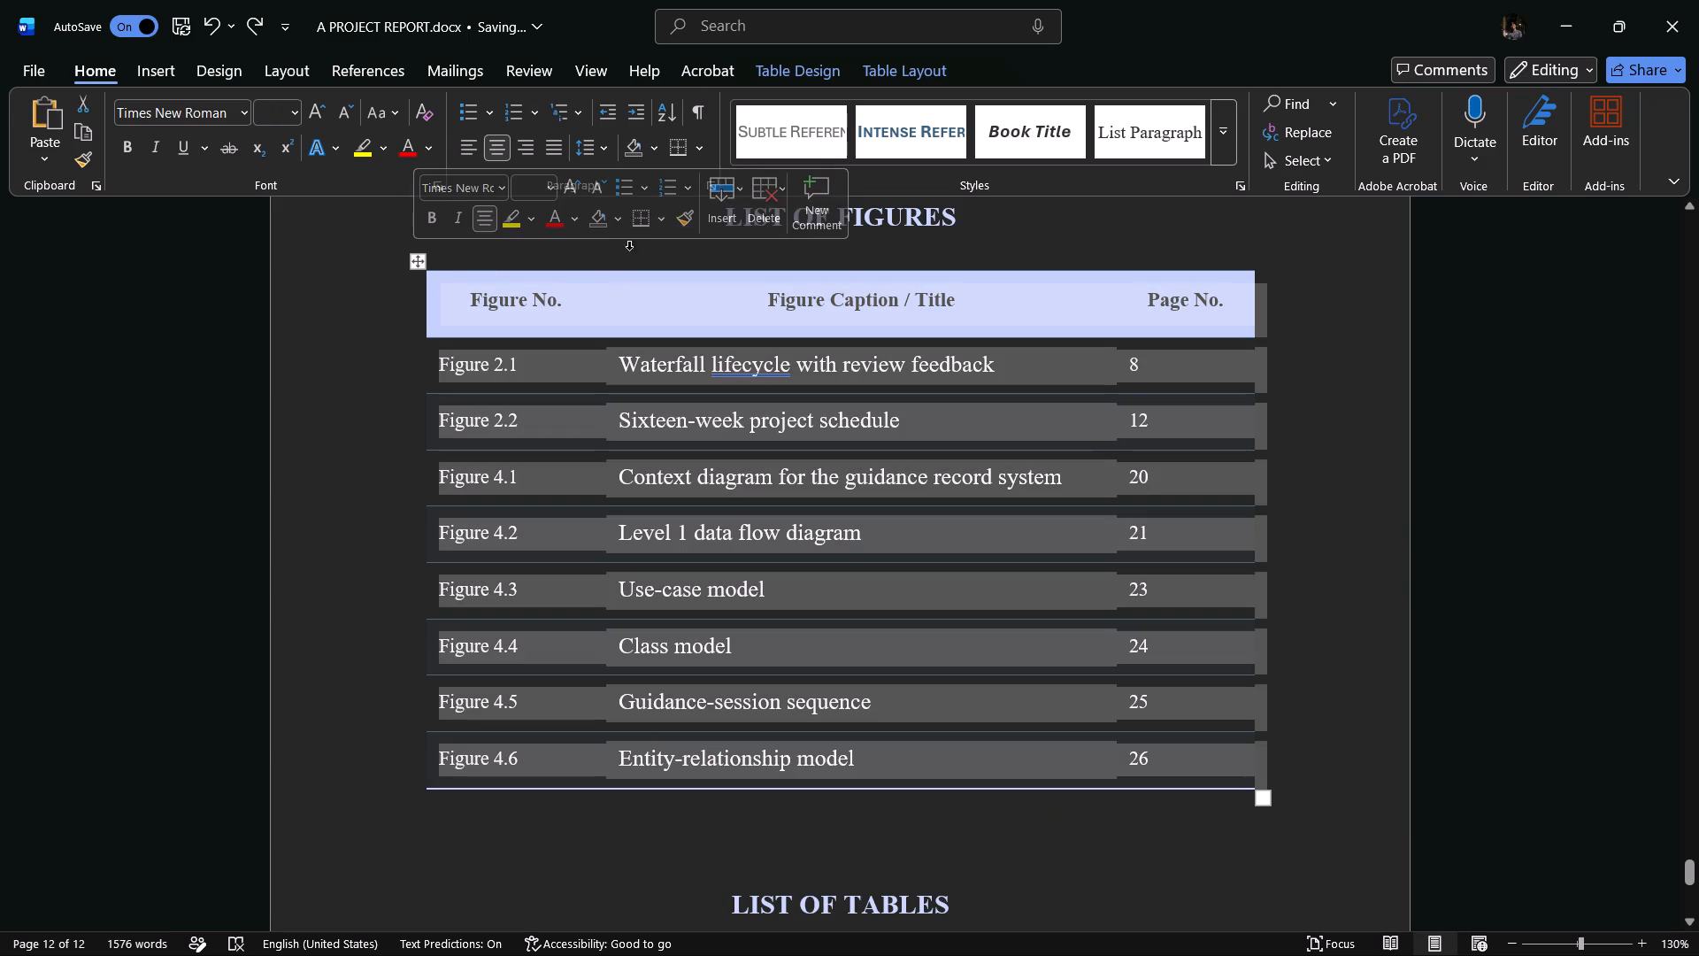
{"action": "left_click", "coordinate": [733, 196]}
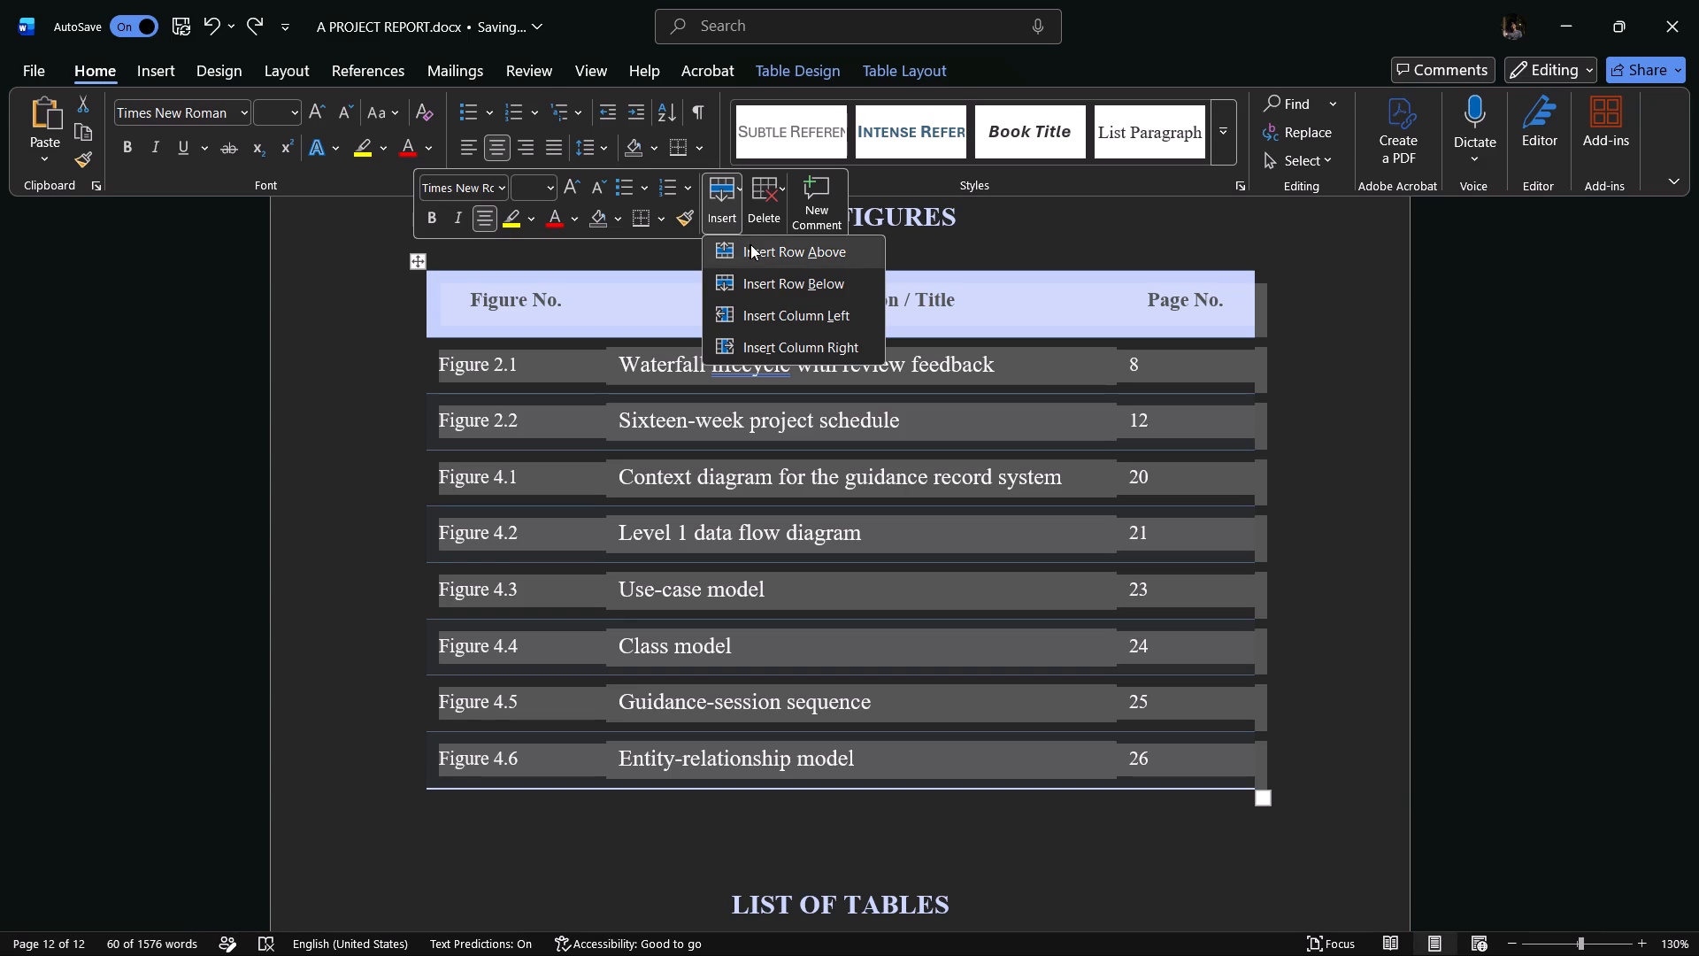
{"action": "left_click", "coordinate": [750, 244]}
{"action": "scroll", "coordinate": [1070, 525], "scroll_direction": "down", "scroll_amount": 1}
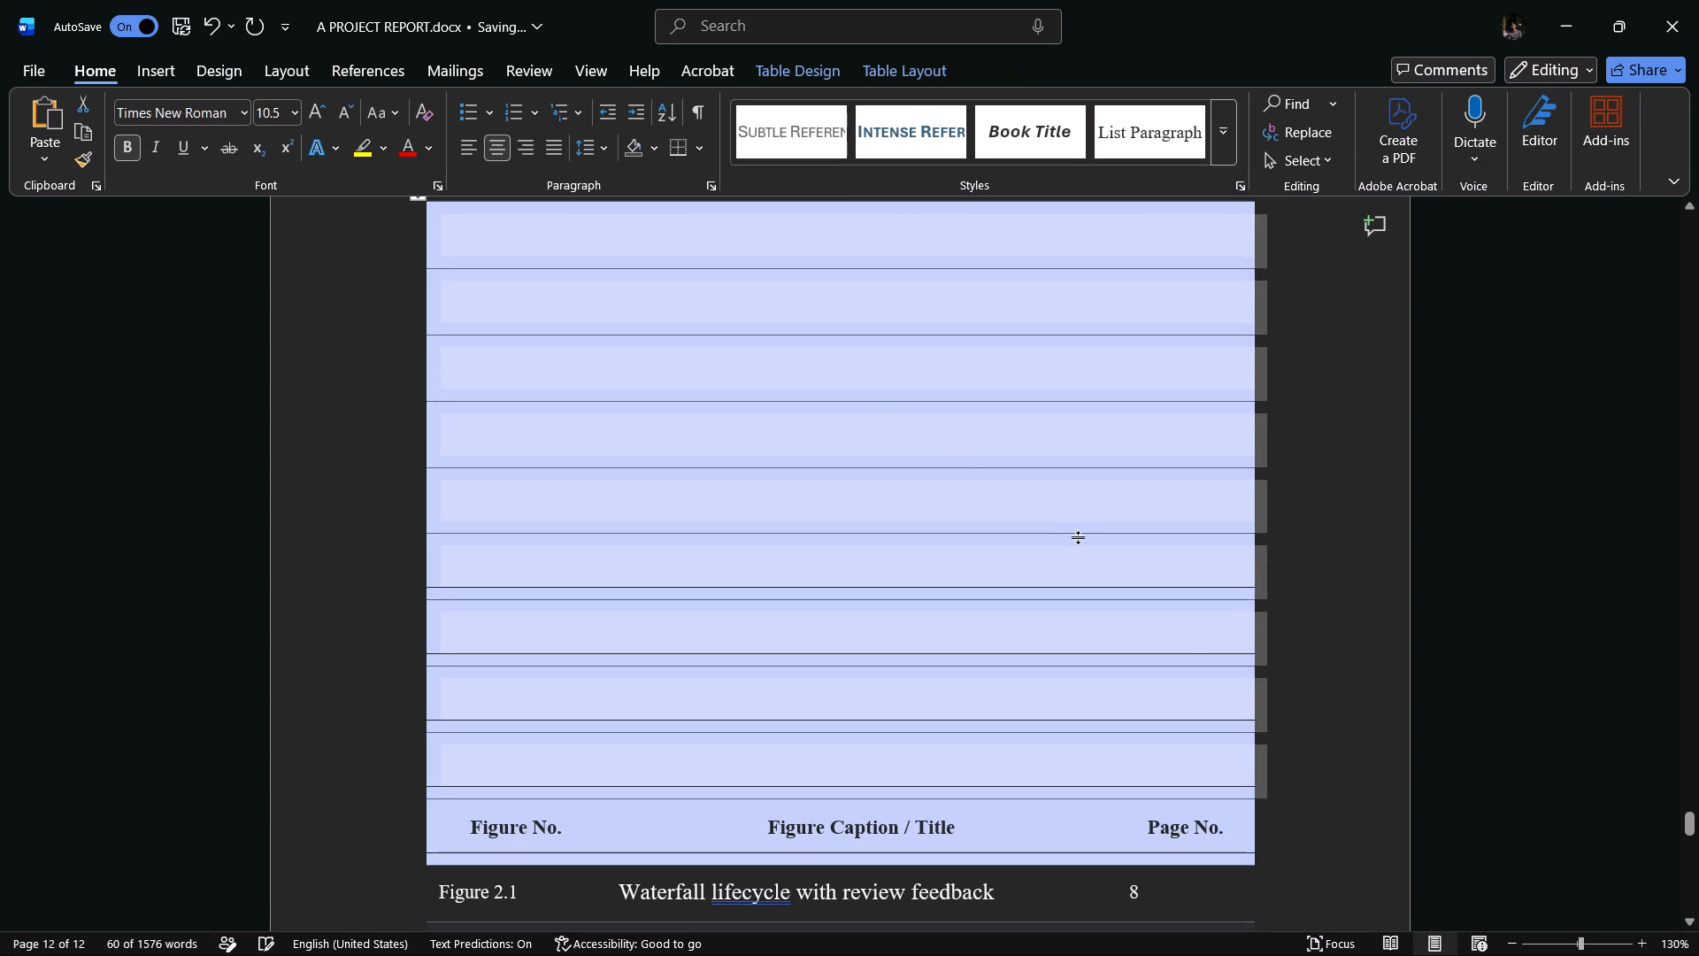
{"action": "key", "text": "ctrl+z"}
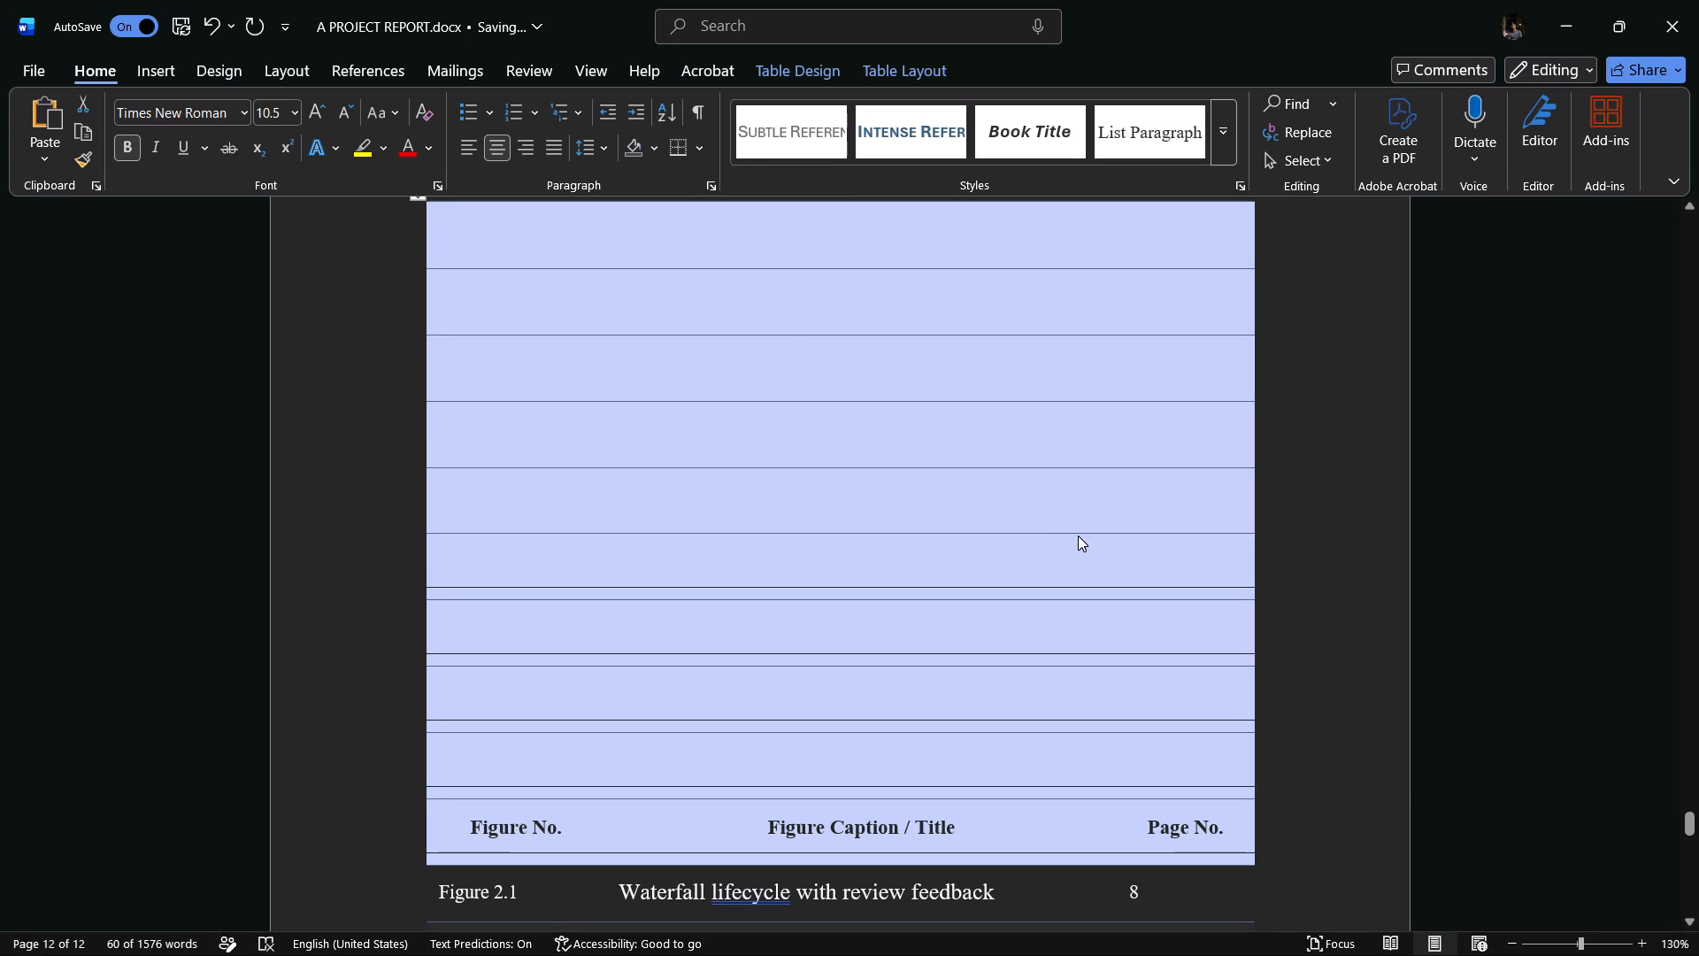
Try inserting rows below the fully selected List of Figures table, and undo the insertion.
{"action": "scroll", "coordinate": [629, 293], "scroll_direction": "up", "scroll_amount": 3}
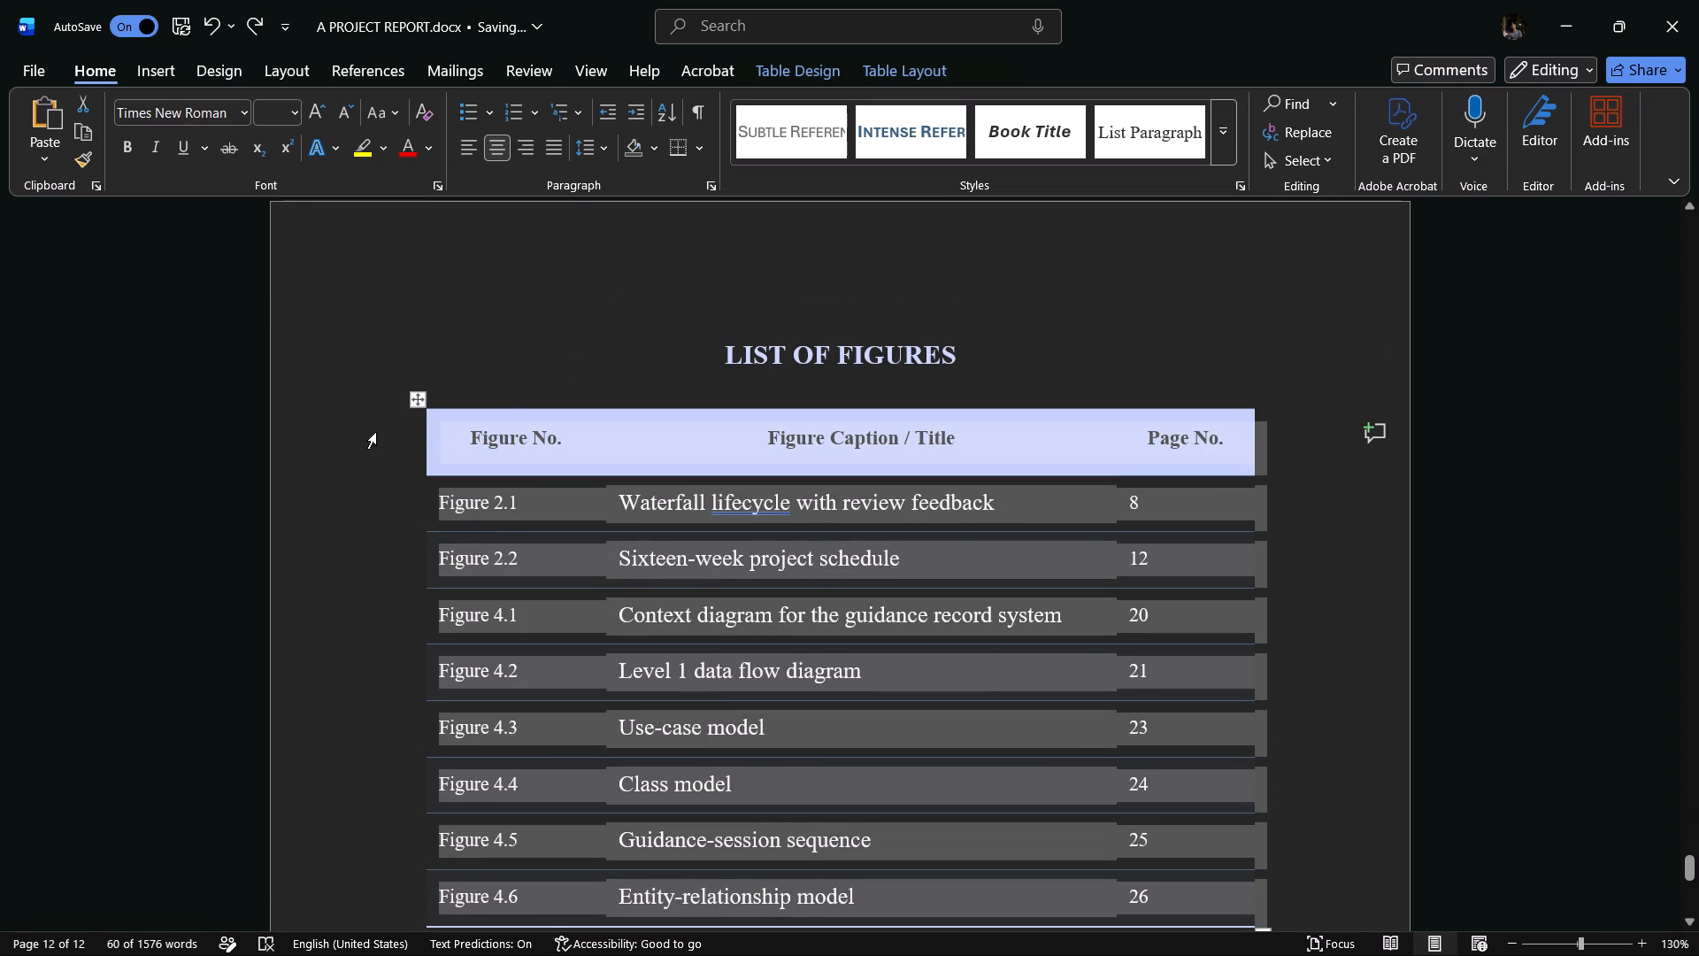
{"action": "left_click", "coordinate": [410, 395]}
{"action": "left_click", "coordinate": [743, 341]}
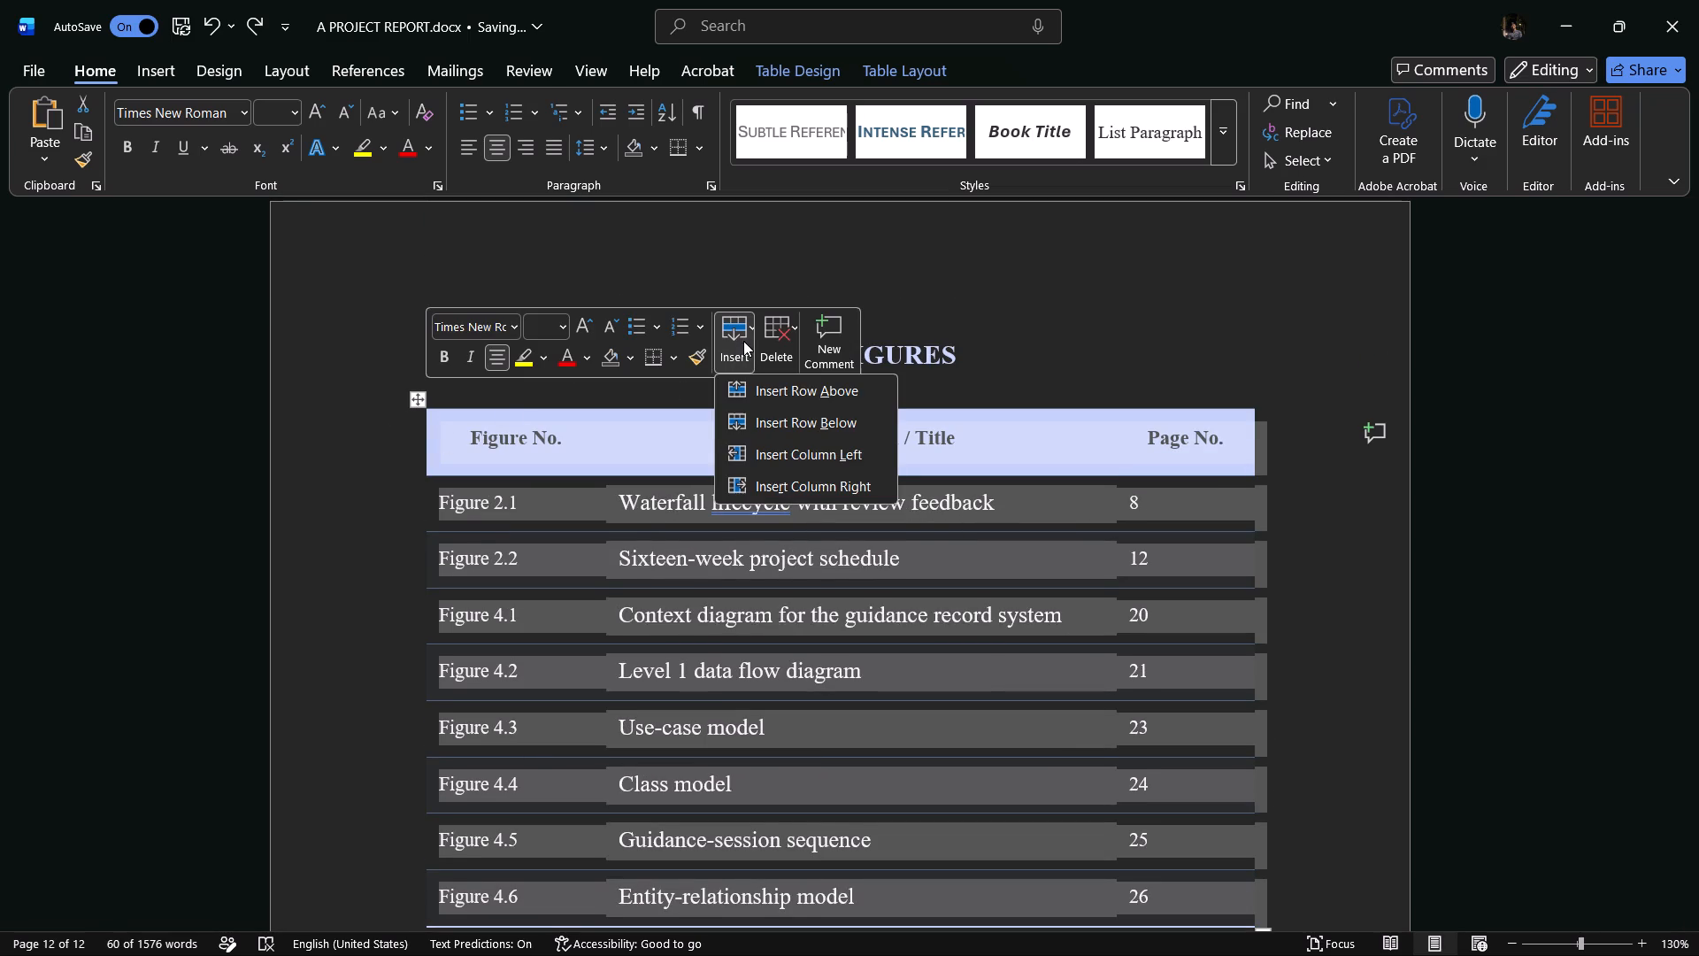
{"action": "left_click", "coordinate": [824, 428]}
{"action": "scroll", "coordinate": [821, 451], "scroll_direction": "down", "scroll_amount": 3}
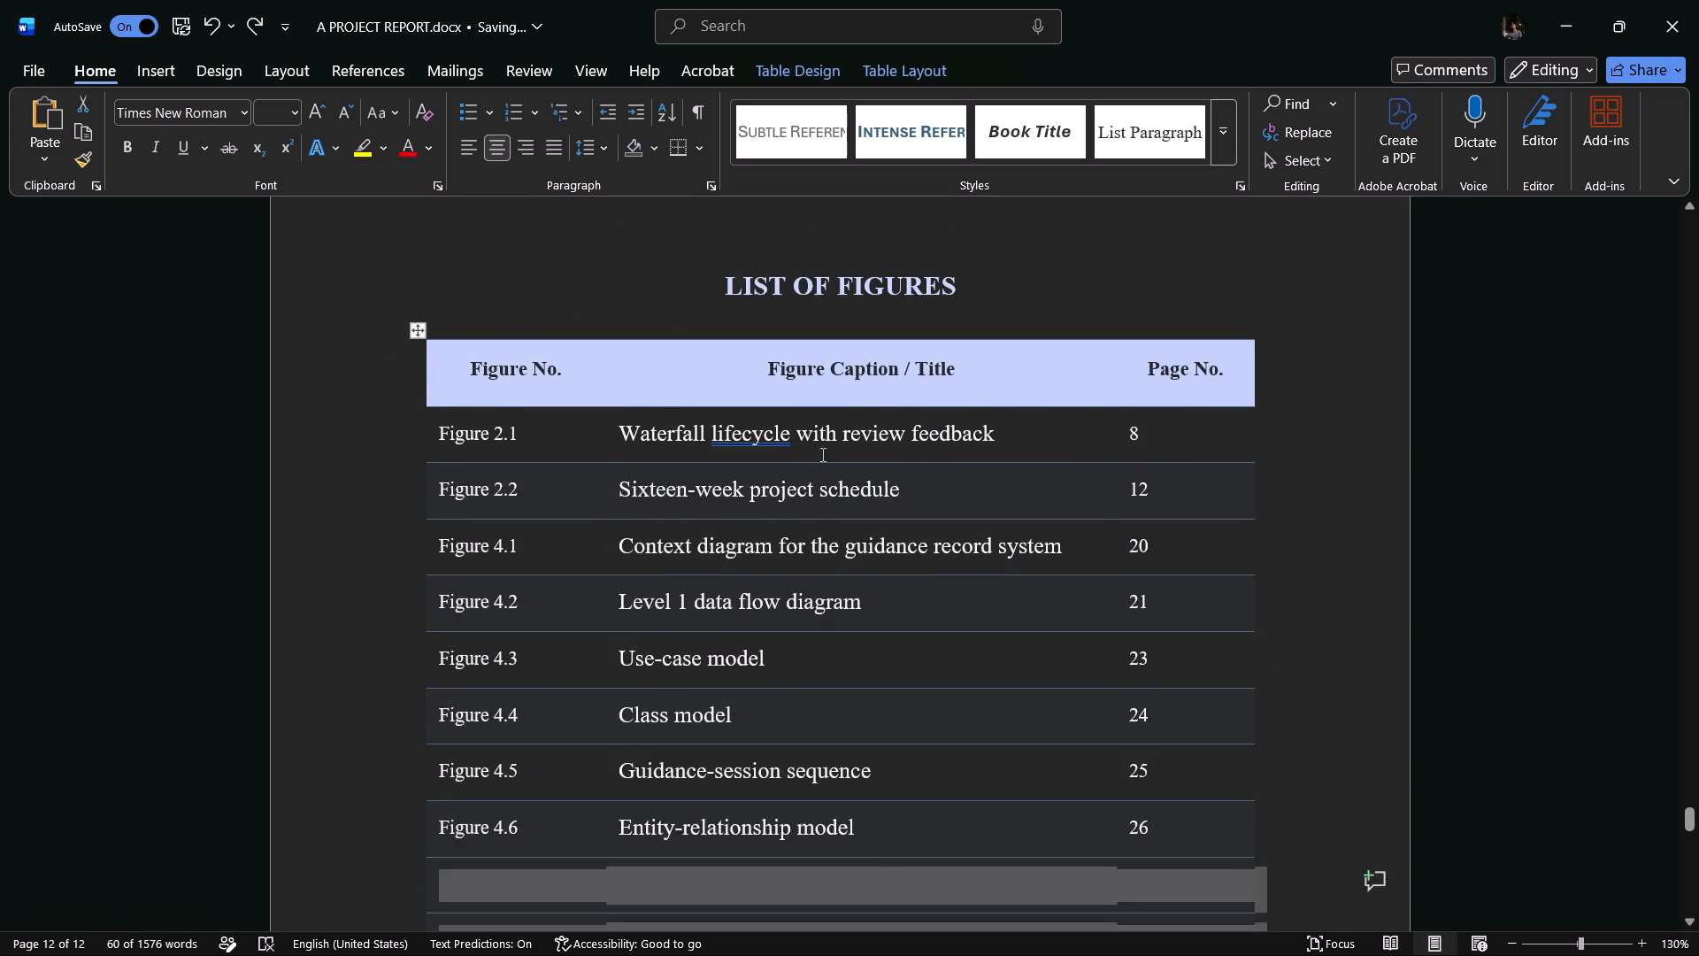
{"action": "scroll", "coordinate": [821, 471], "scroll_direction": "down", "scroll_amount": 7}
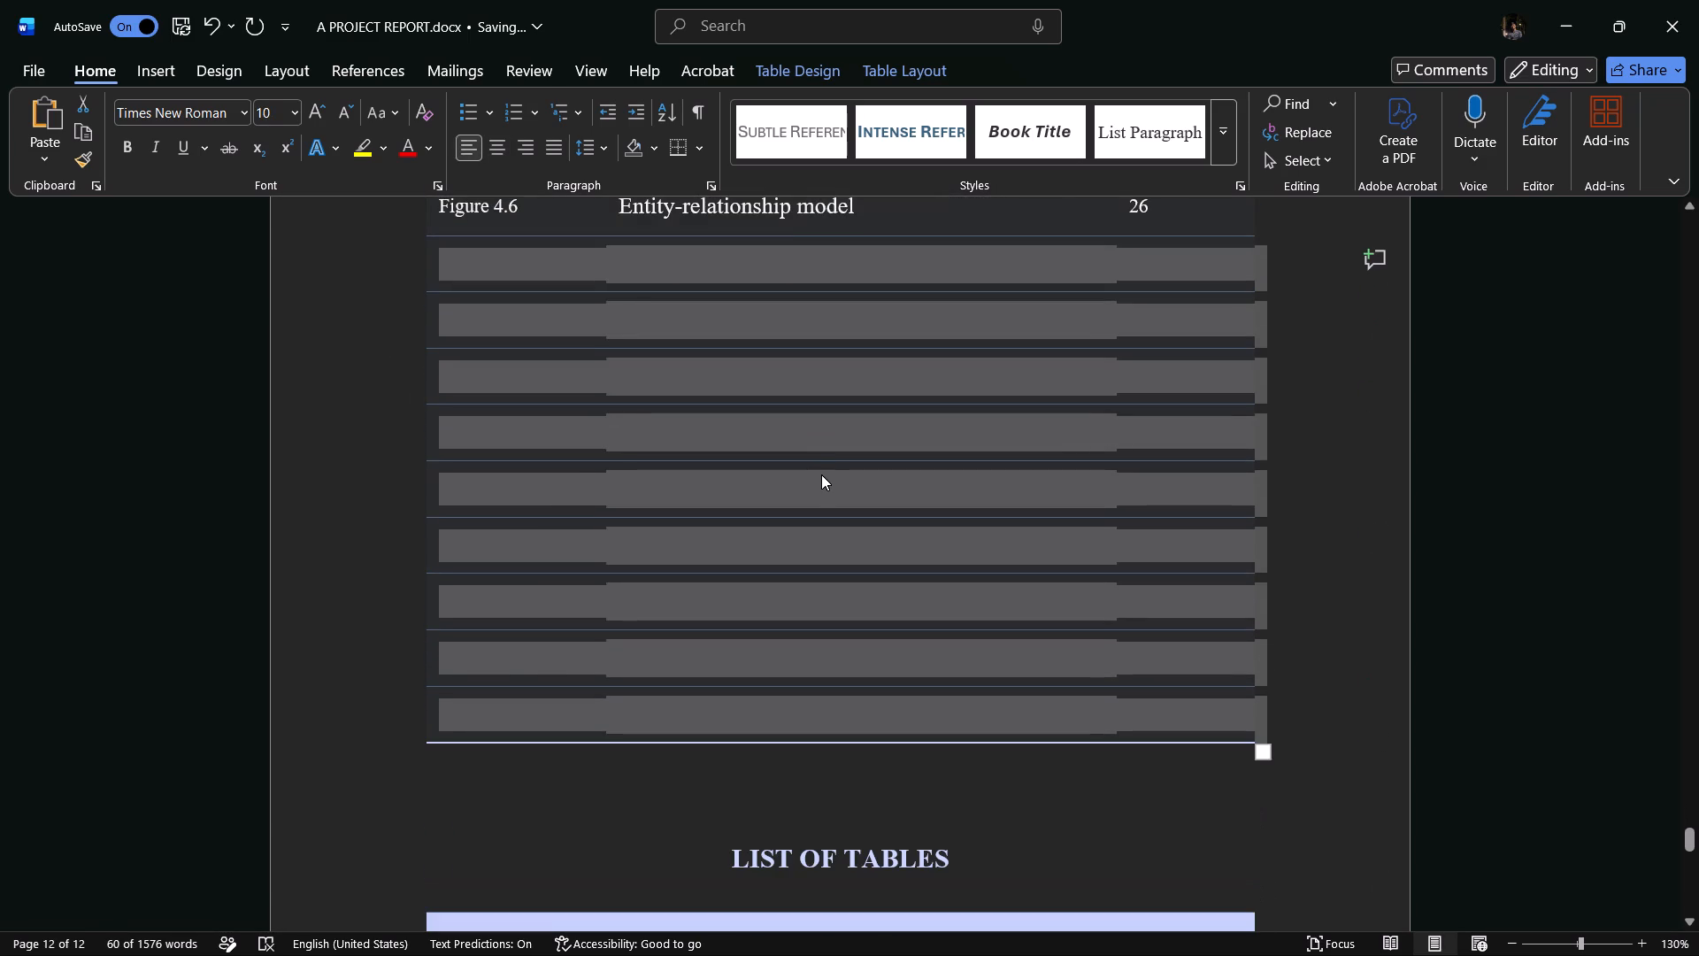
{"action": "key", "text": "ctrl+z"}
Select the whole List of Figures table and insert nine empty rows below the Figure 4.6 row.
{"action": "scroll", "coordinate": [816, 469], "scroll_direction": "up", "scroll_amount": 3}
{"action": "scroll", "coordinate": [726, 436], "scroll_direction": "up", "scroll_amount": 8}
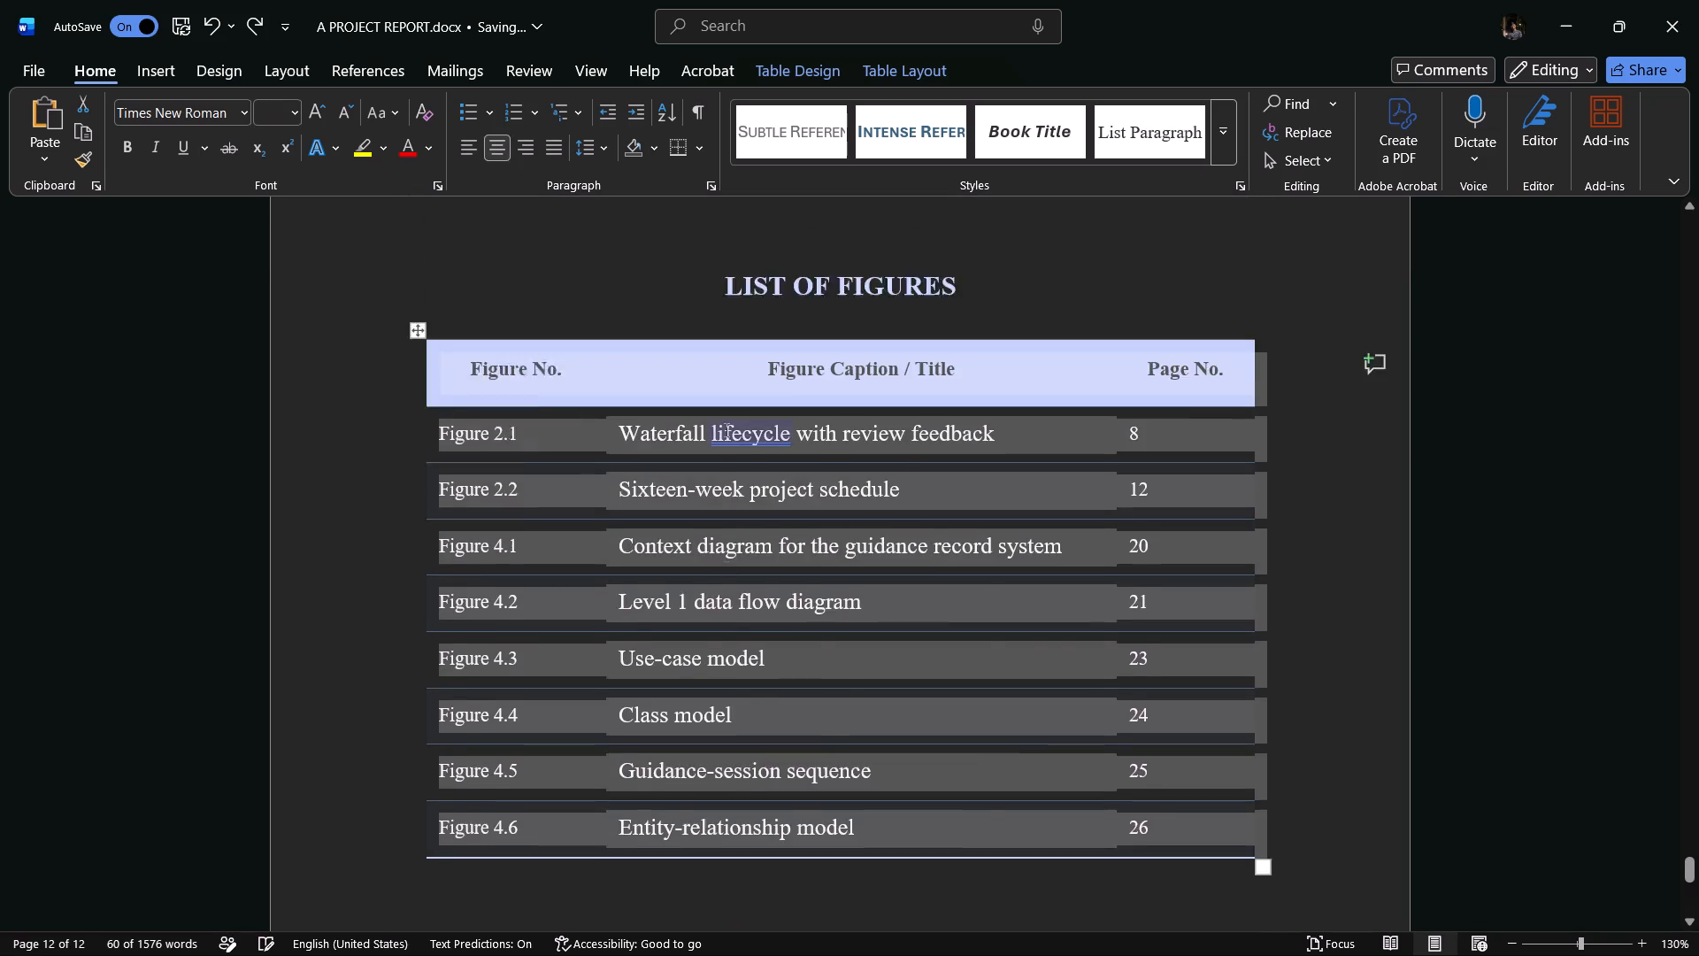
{"action": "left_click", "coordinate": [410, 469]}
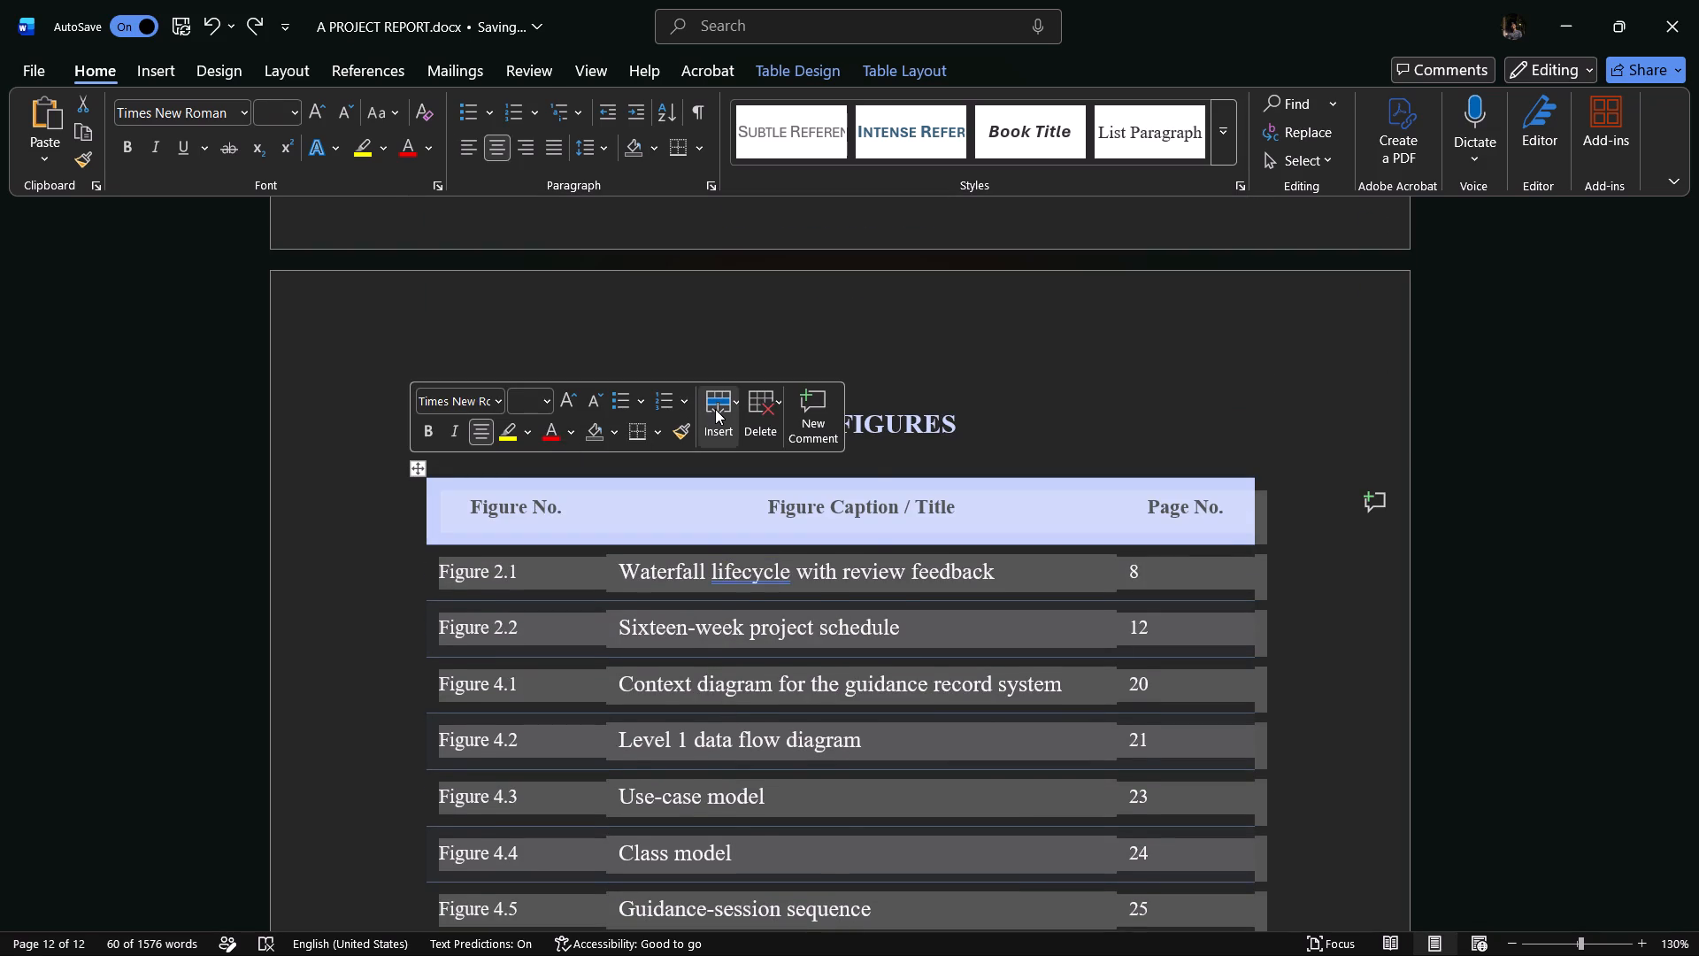
{"action": "left_click", "coordinate": [720, 410]}
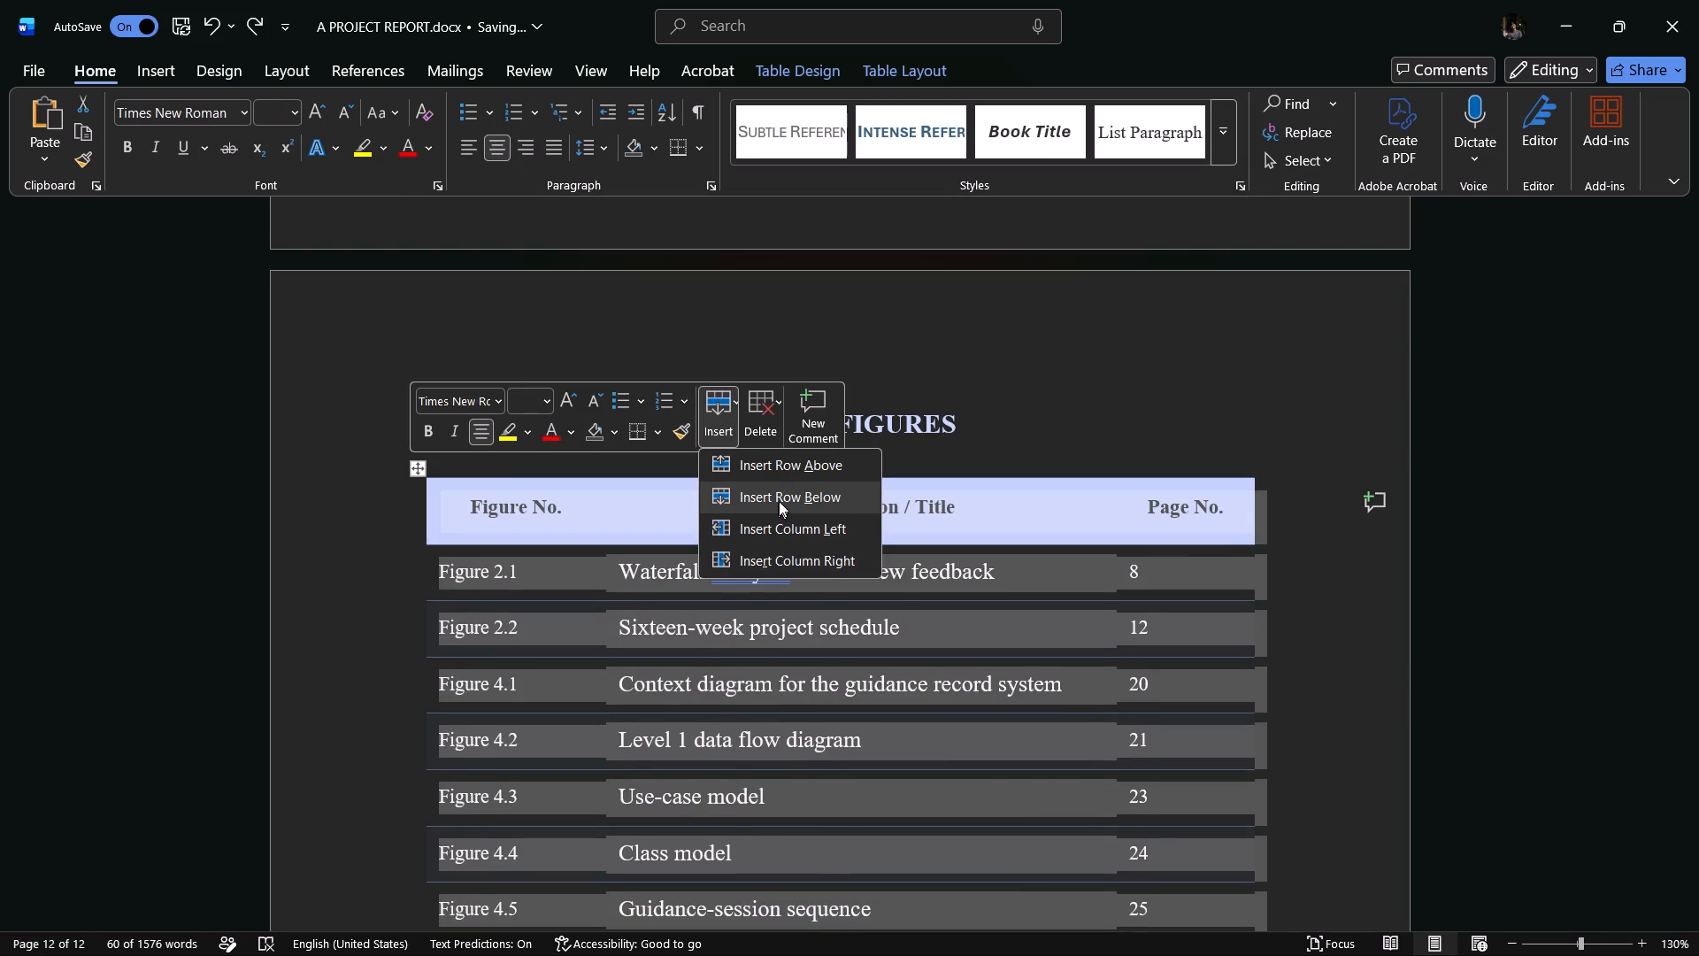
{"action": "left_click", "coordinate": [779, 505]}
{"action": "scroll", "coordinate": [780, 508], "scroll_direction": "down", "scroll_amount": 13}
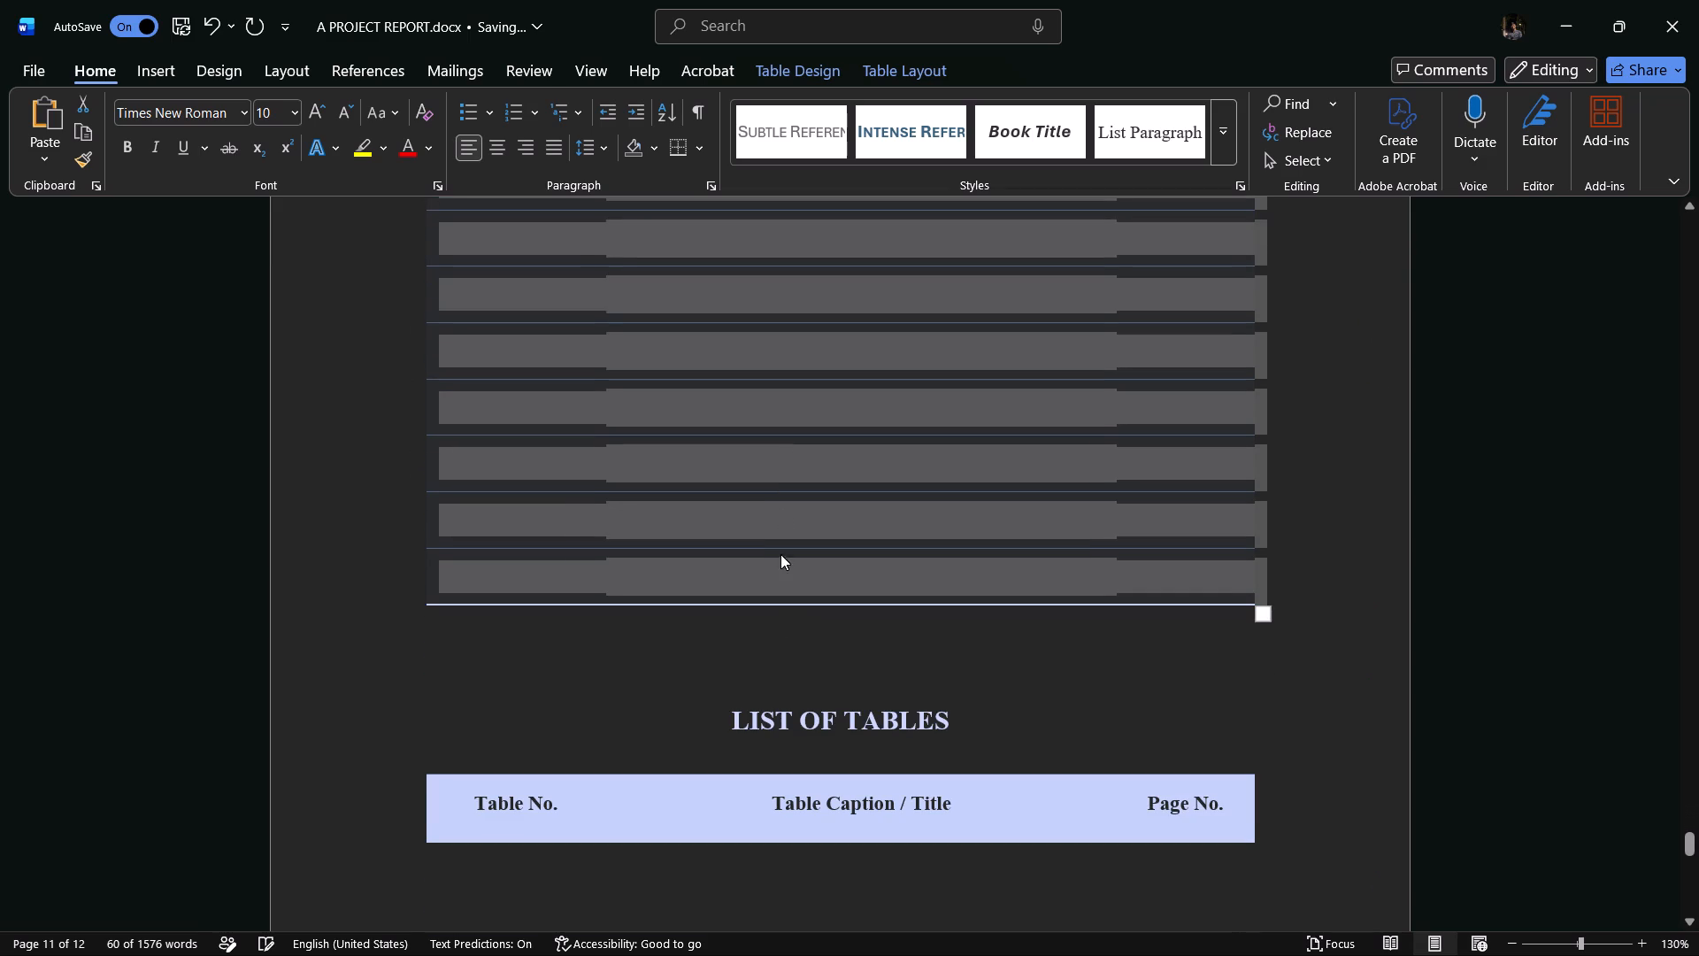
Delete the last empty row of the List of Figures table.
{"action": "left_click", "coordinate": [657, 696]}
{"action": "left_click", "coordinate": [557, 592]}
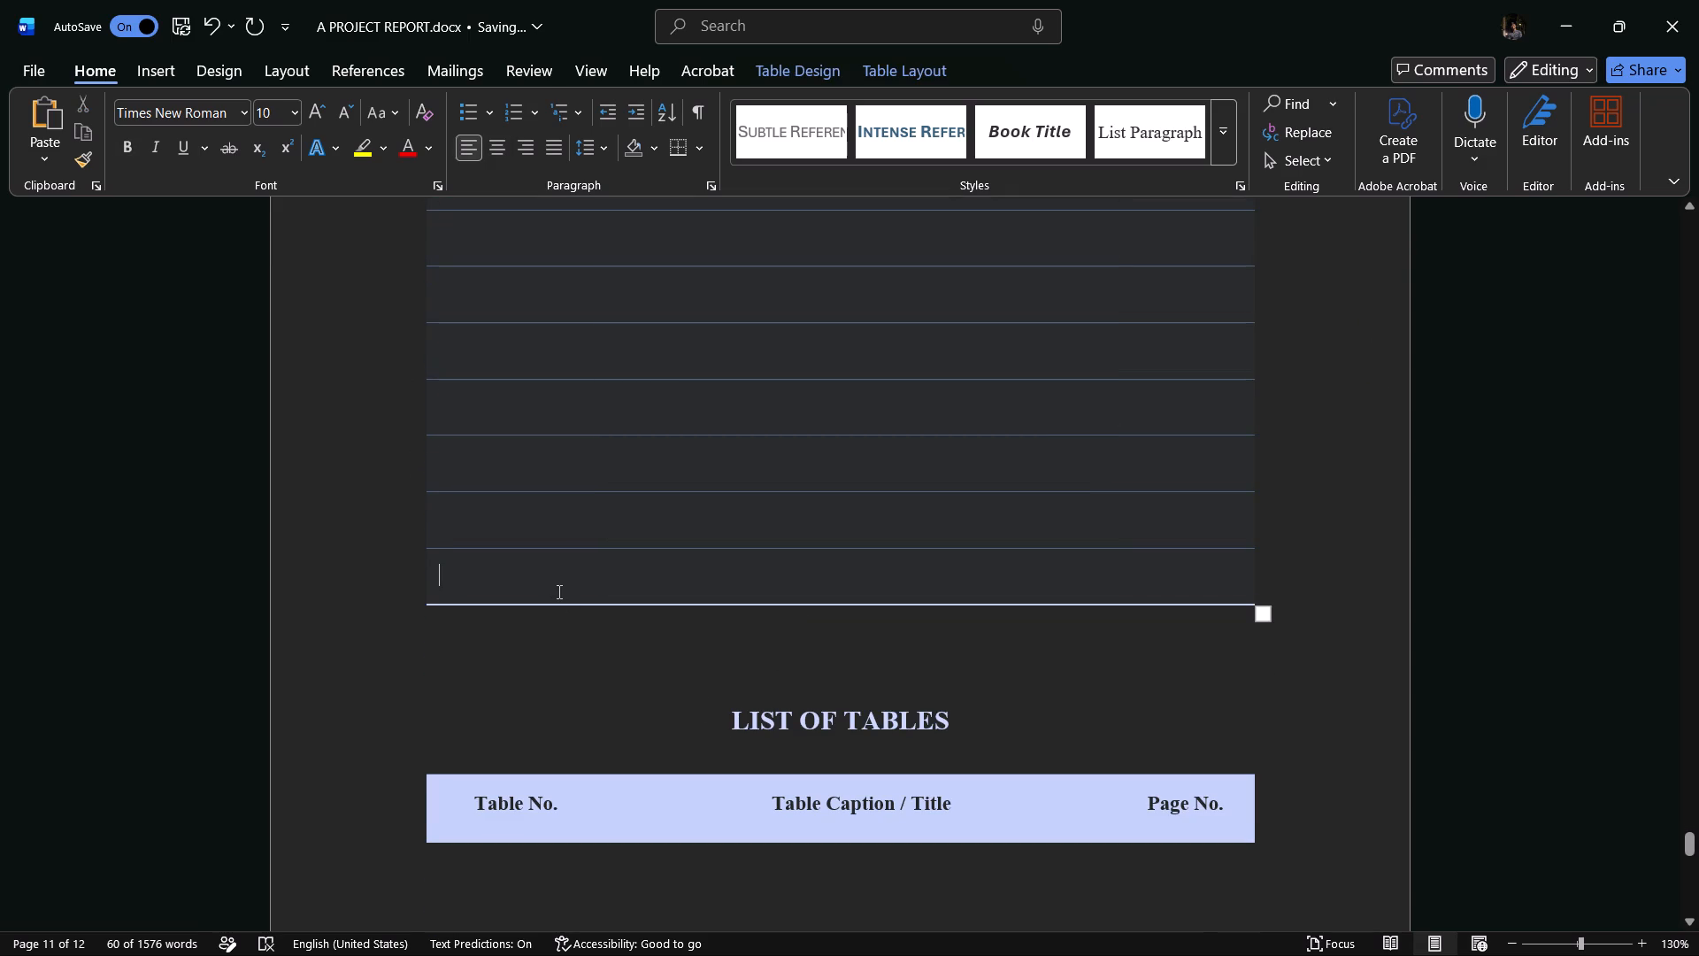
{"action": "key", "text": "BackSpace"}
{"action": "key", "text": "BackSpace"}
{"action": "key", "text": "BackSpace"}
{"action": "key", "text": "BackSpace"}
{"action": "right_click_drag", "start_coordinate": [556, 591], "coordinate": [465, 638]}
{"action": "left_click", "coordinate": [423, 617]}
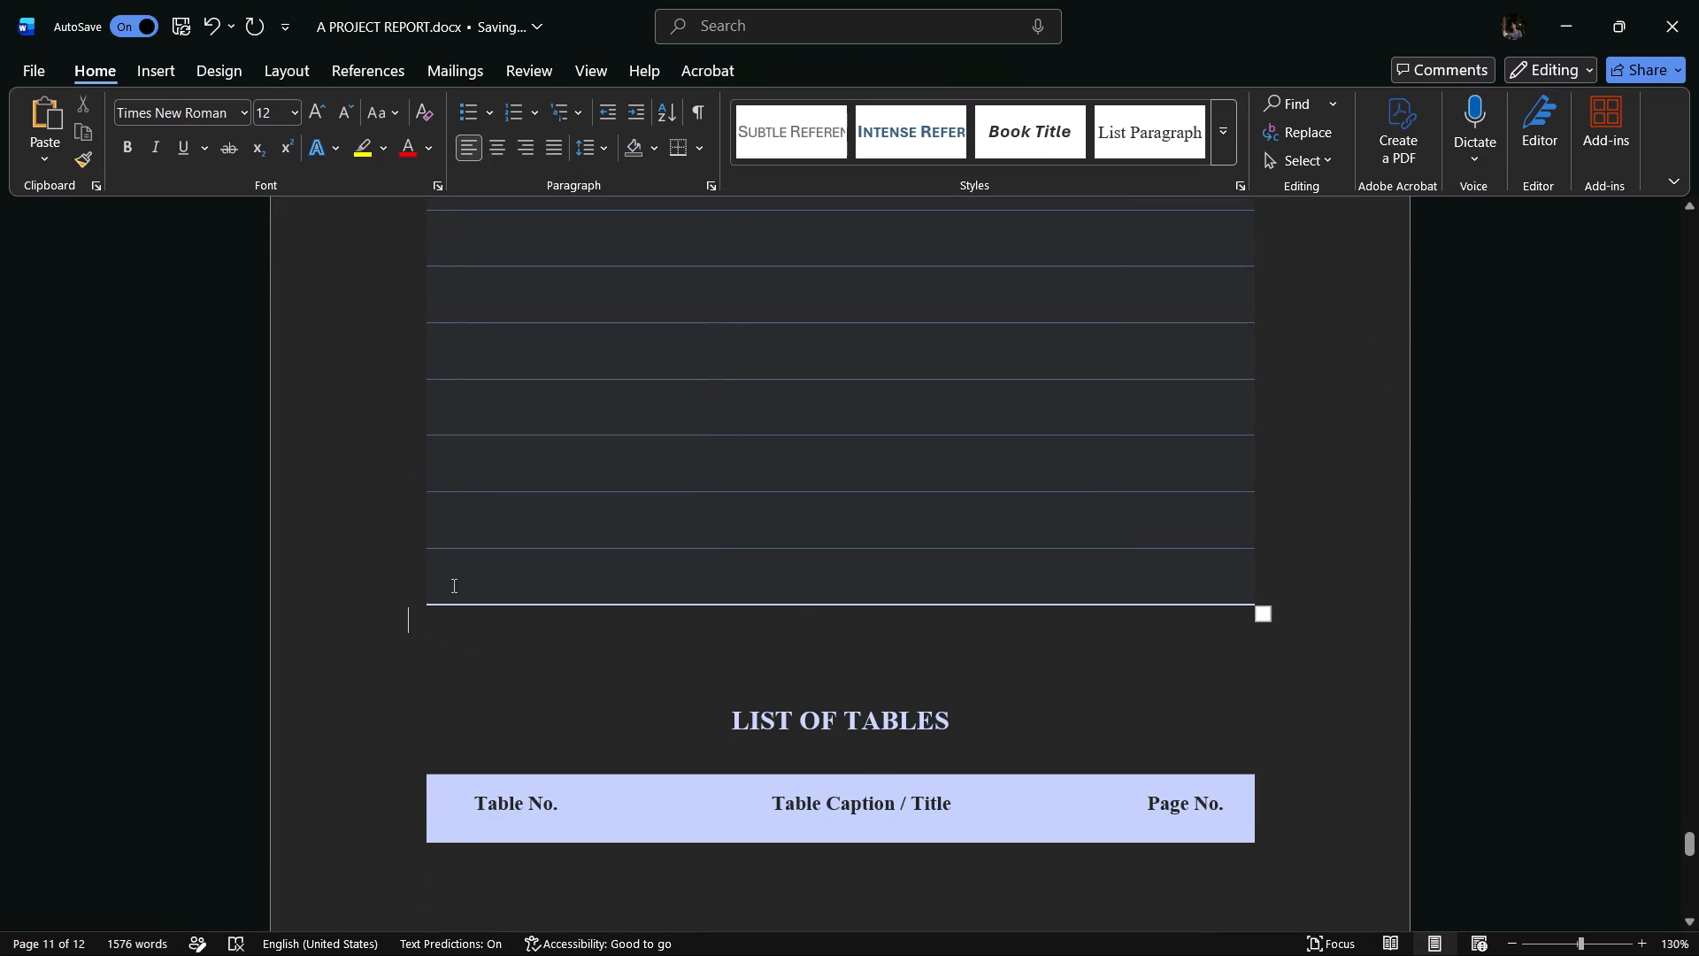
{"action": "right_click", "coordinate": [452, 585]}
{"action": "left_click", "coordinate": [797, 285]}
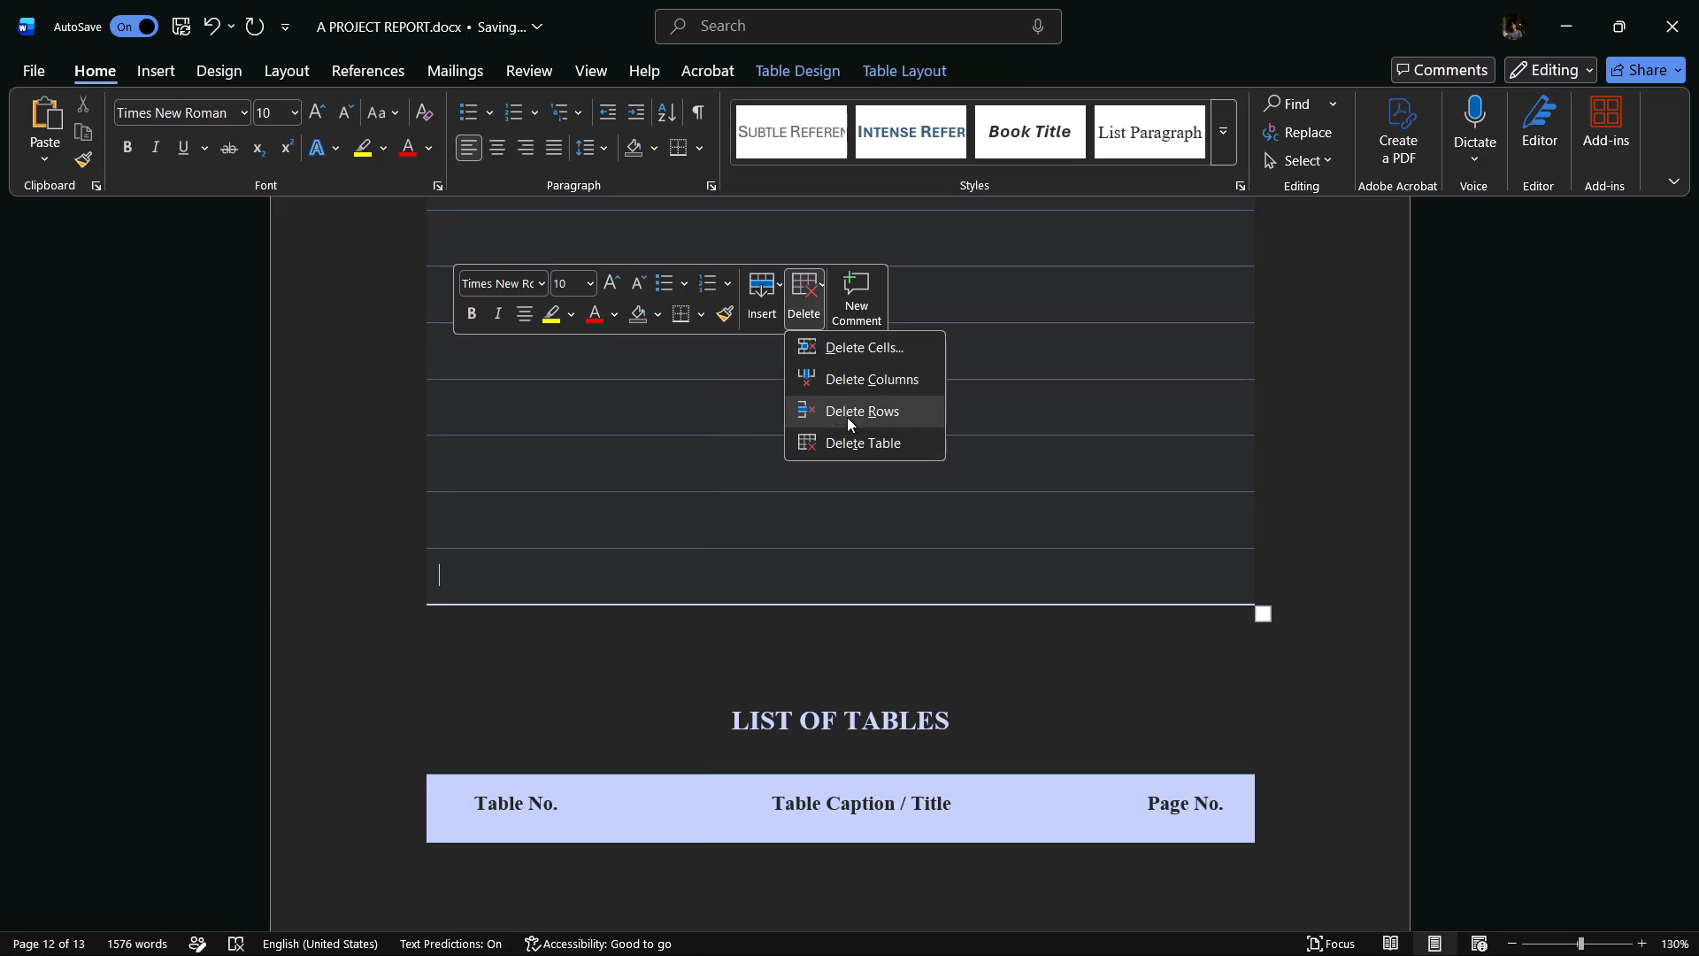
{"action": "left_click", "coordinate": [847, 408]}
Delete the last three empty rows of the List of Figures table, one after another.
{"action": "scroll", "coordinate": [818, 481], "scroll_direction": "up", "scroll_amount": 1}
{"action": "left_click", "coordinate": [599, 613]}
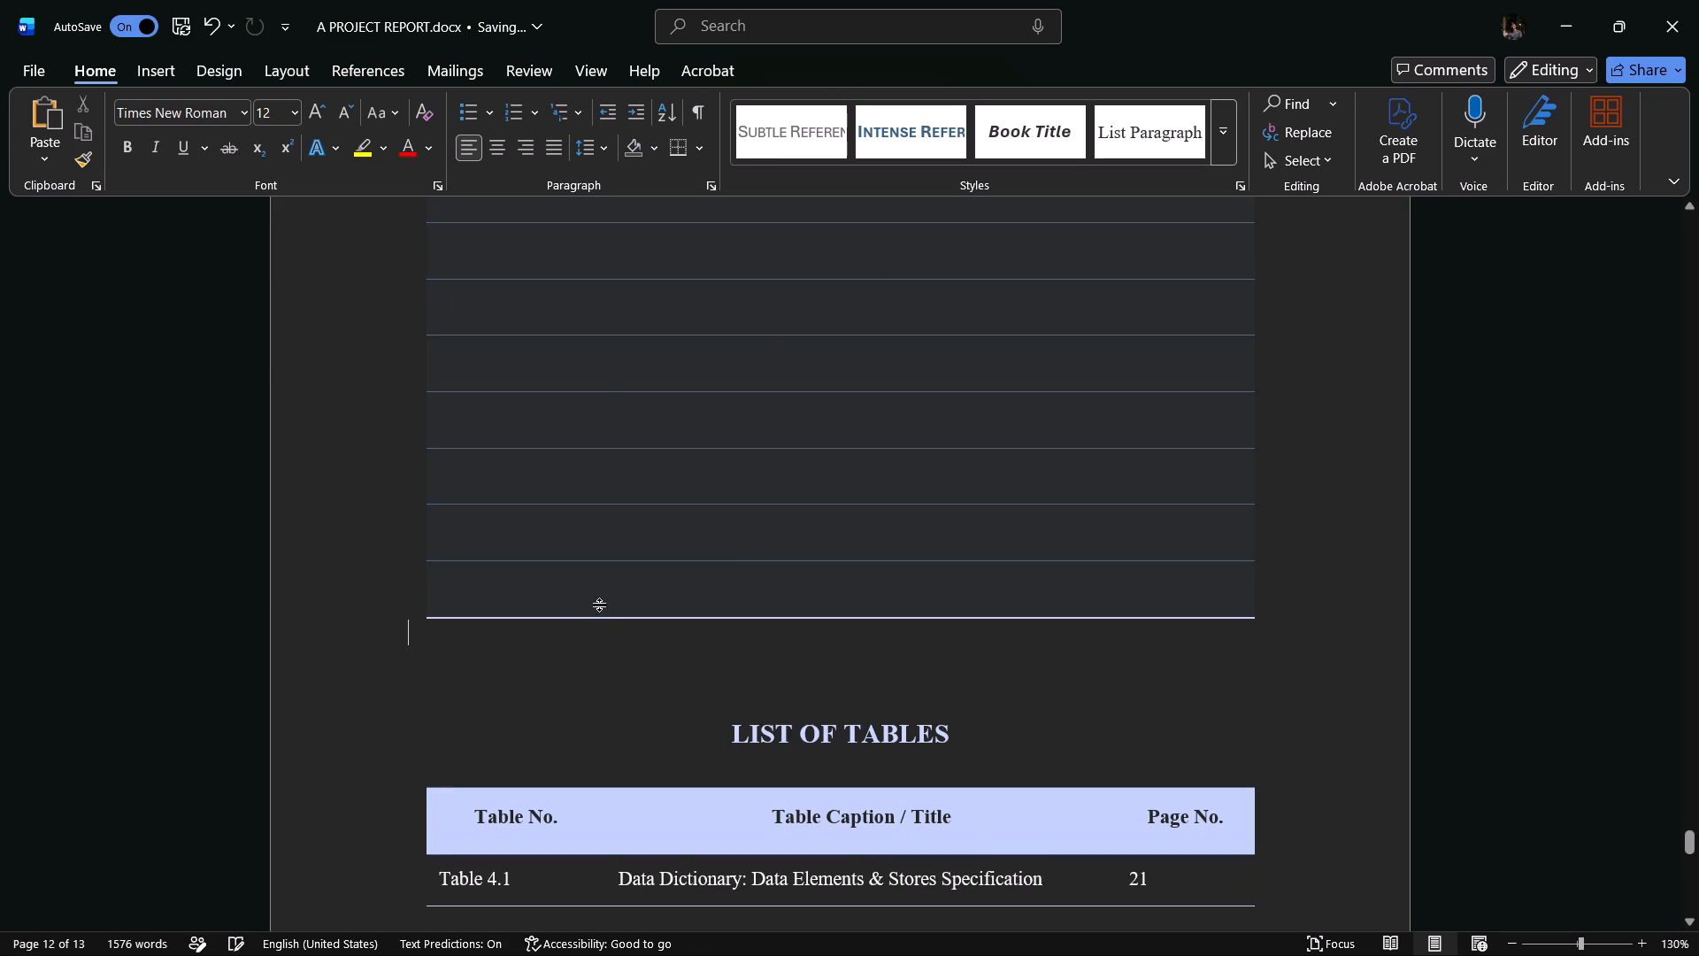
{"action": "right_click", "coordinate": [600, 600]}
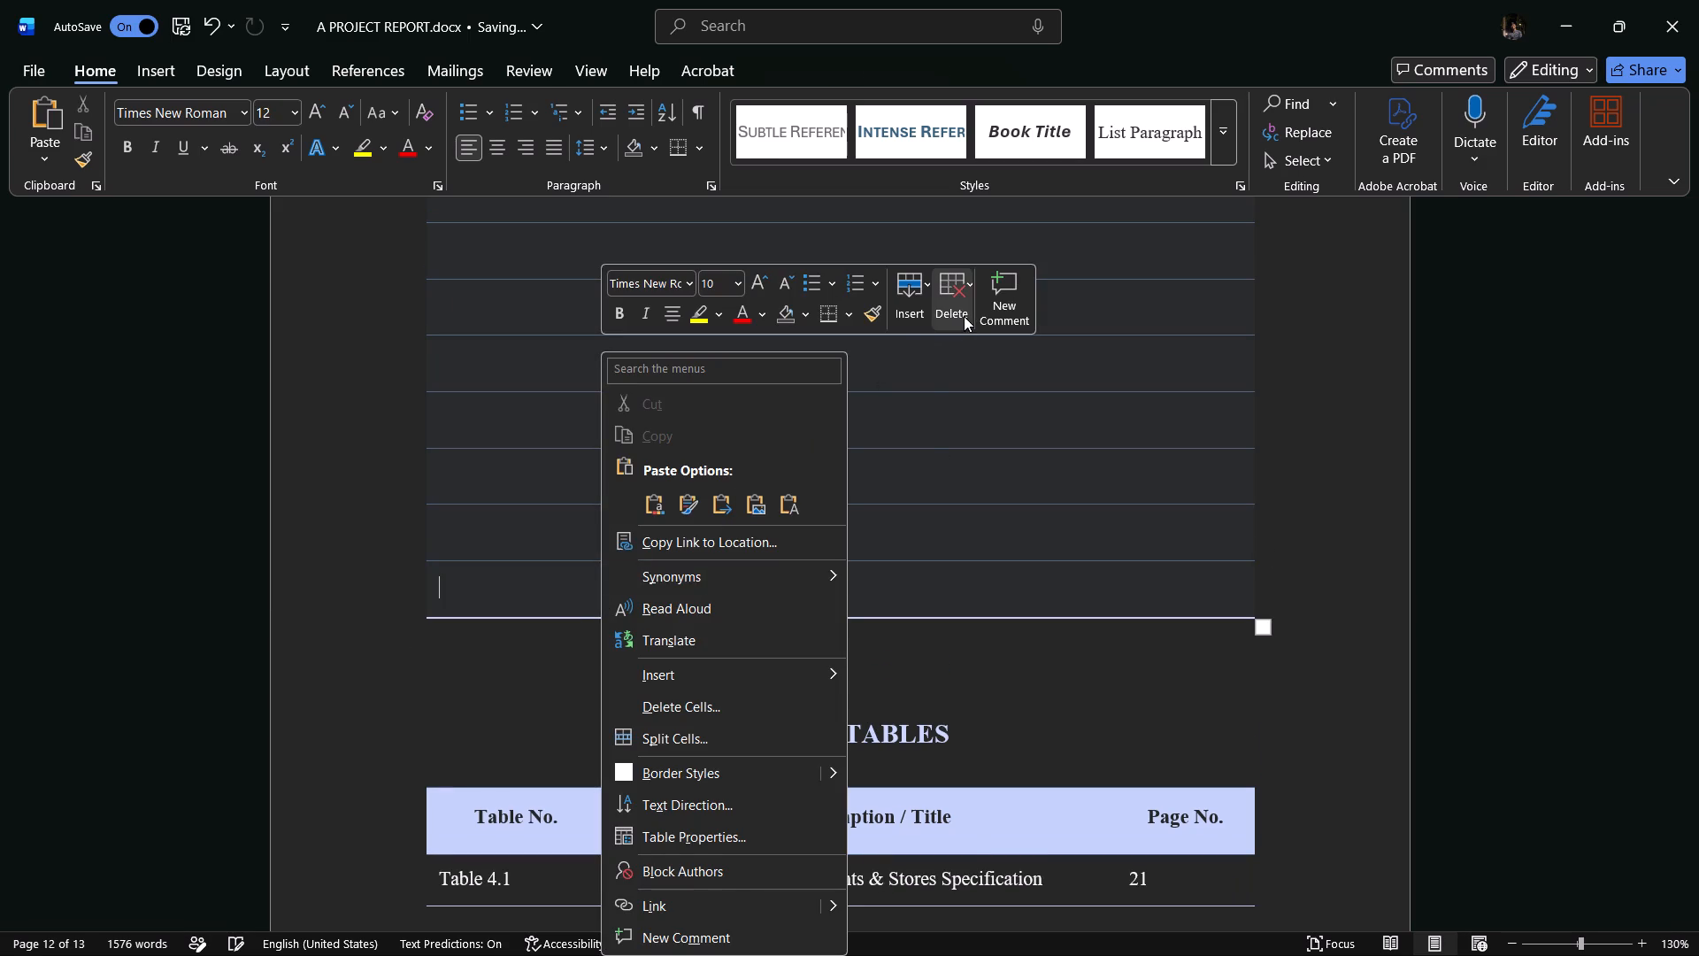
{"action": "left_click", "coordinate": [965, 289]}
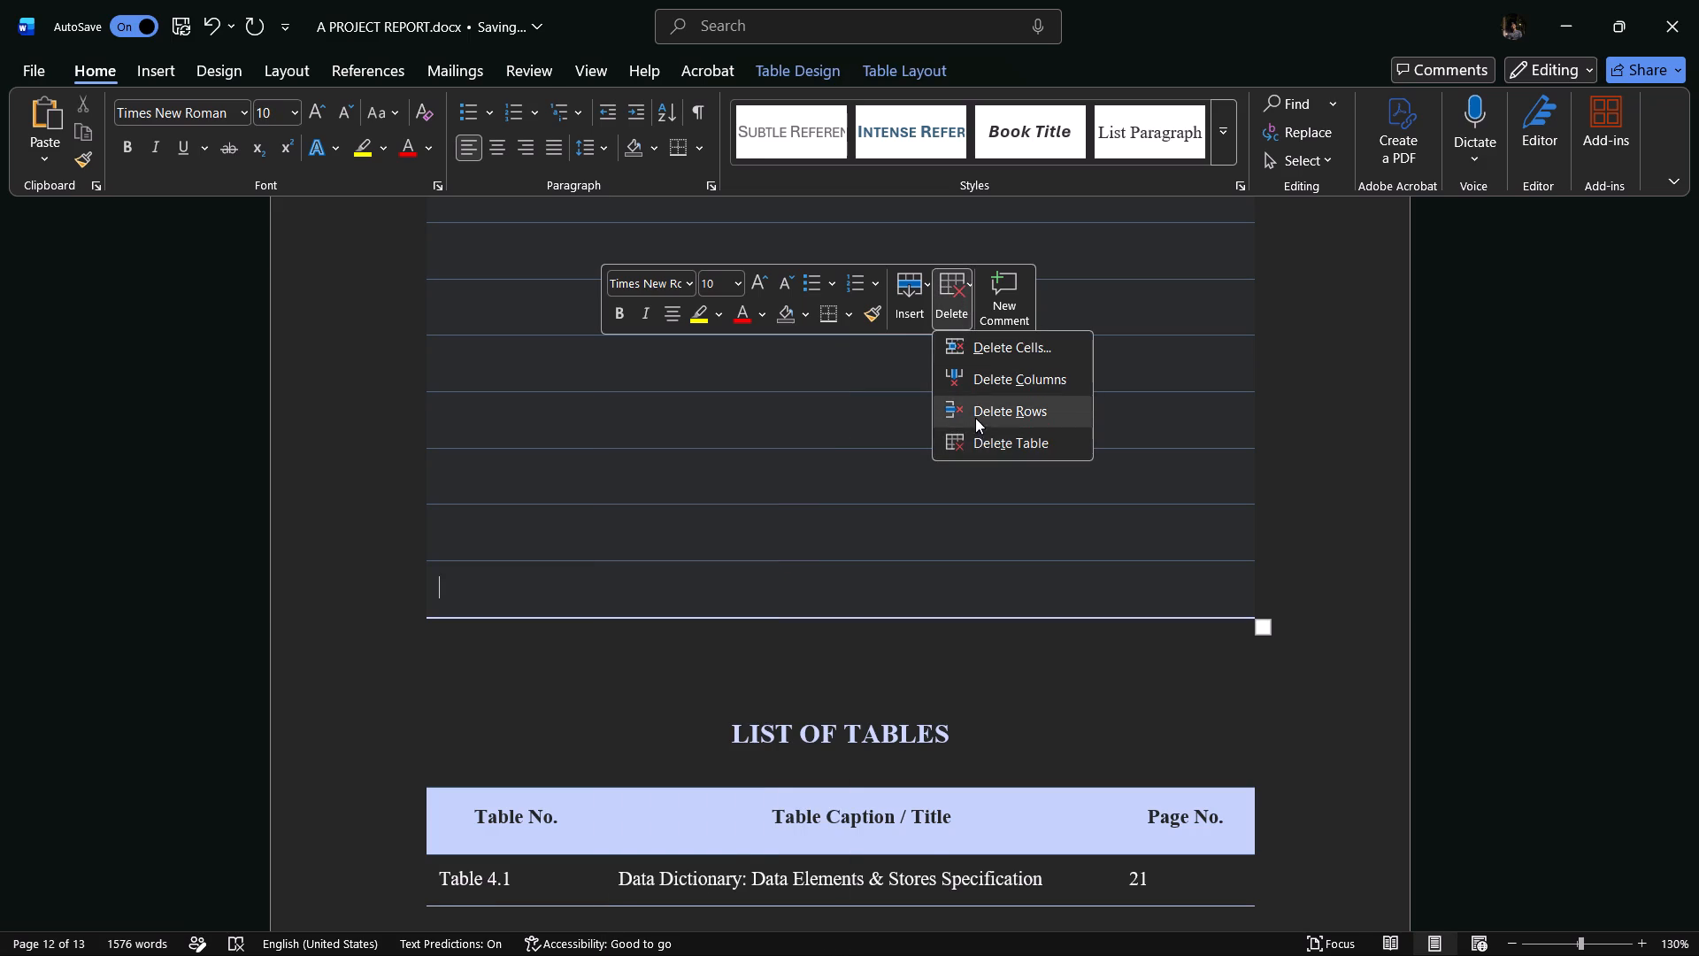
{"action": "left_click", "coordinate": [975, 418]}
{"action": "right_click", "coordinate": [680, 537]}
{"action": "left_click", "coordinate": [1028, 277]}
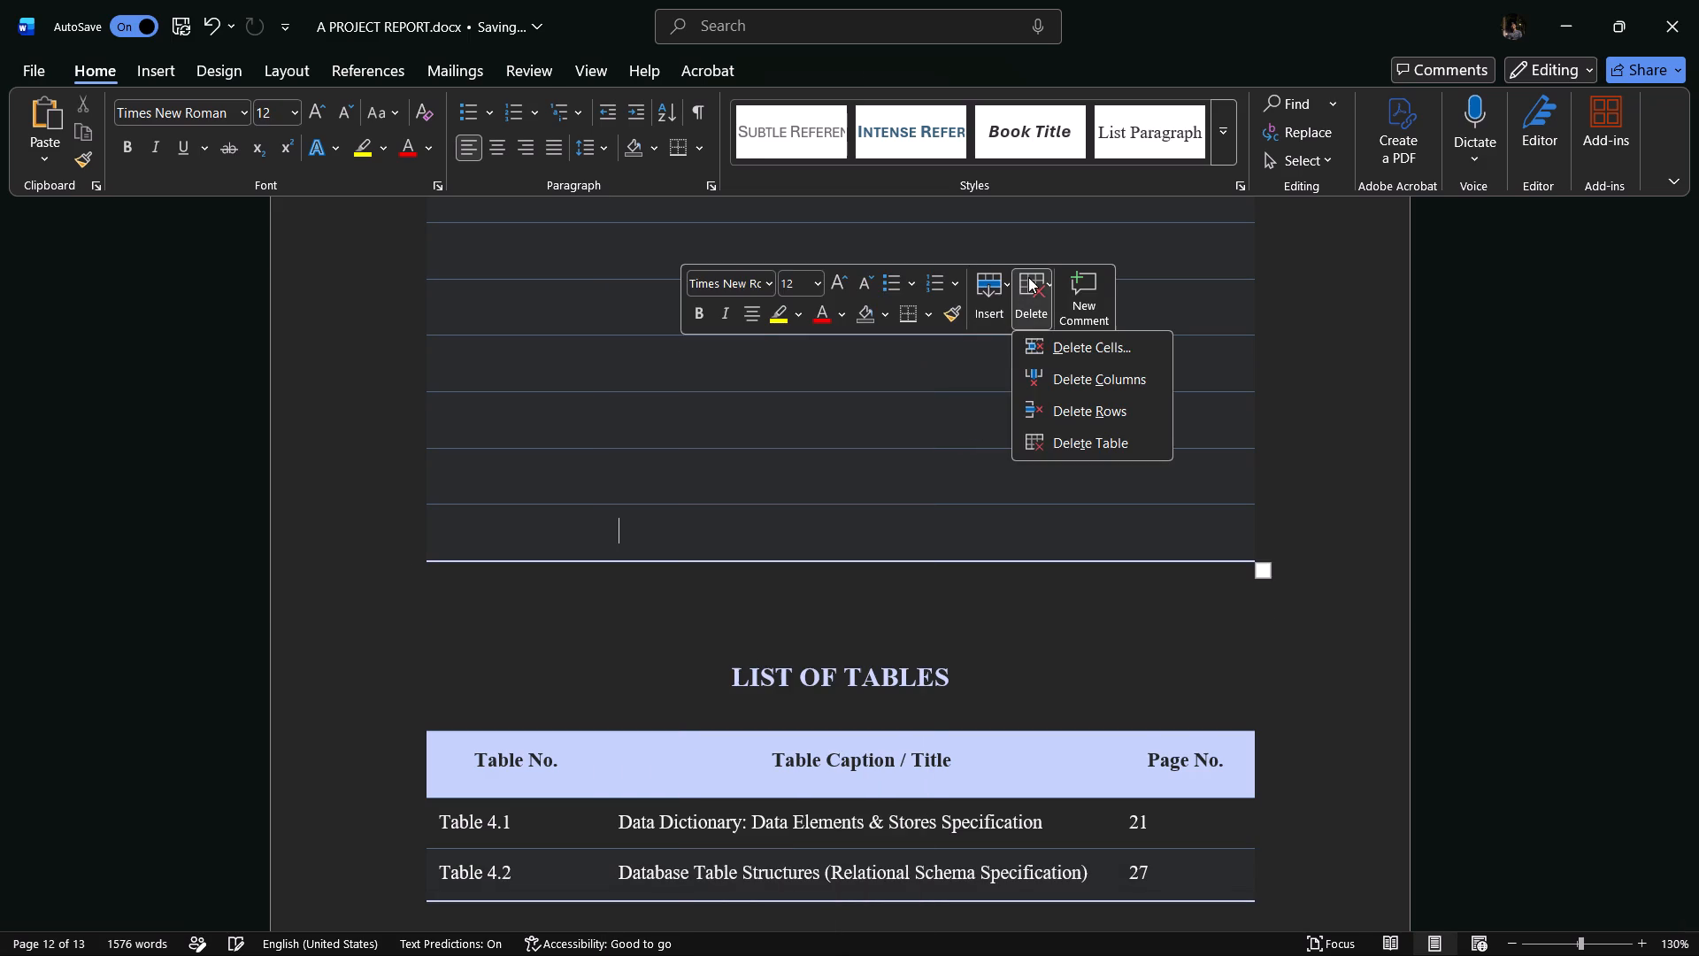
{"action": "left_click", "coordinate": [1038, 406]}
{"action": "right_click", "coordinate": [714, 467]}
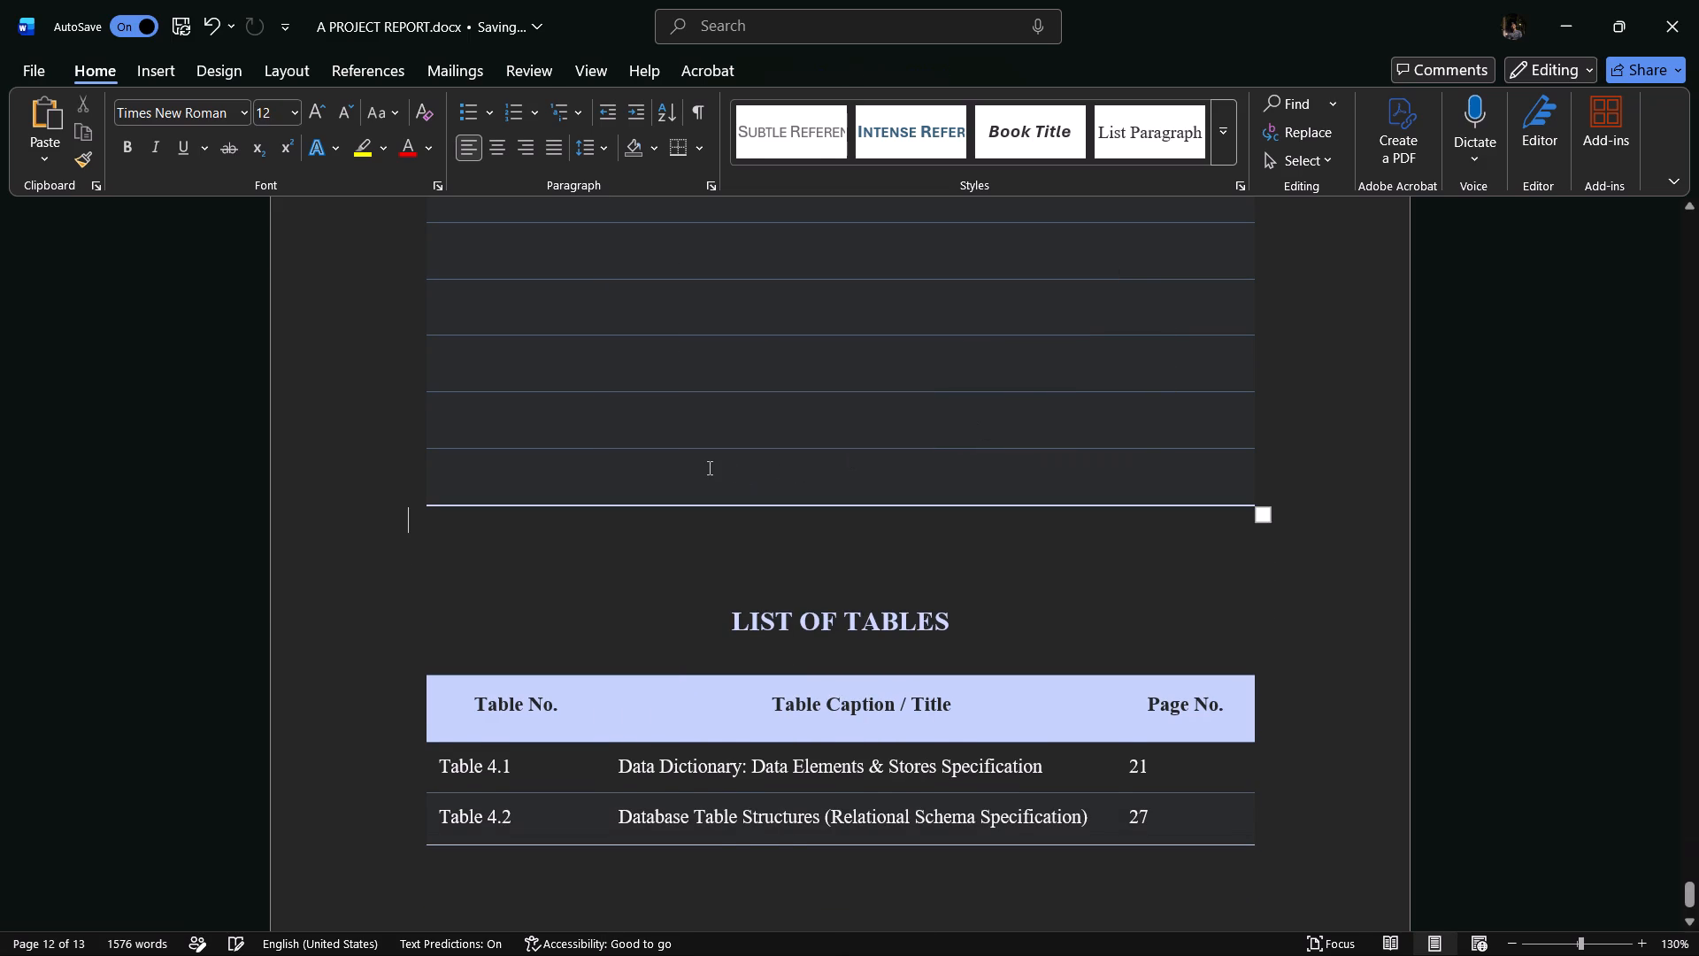
{"action": "left_click", "coordinate": [1068, 281]}
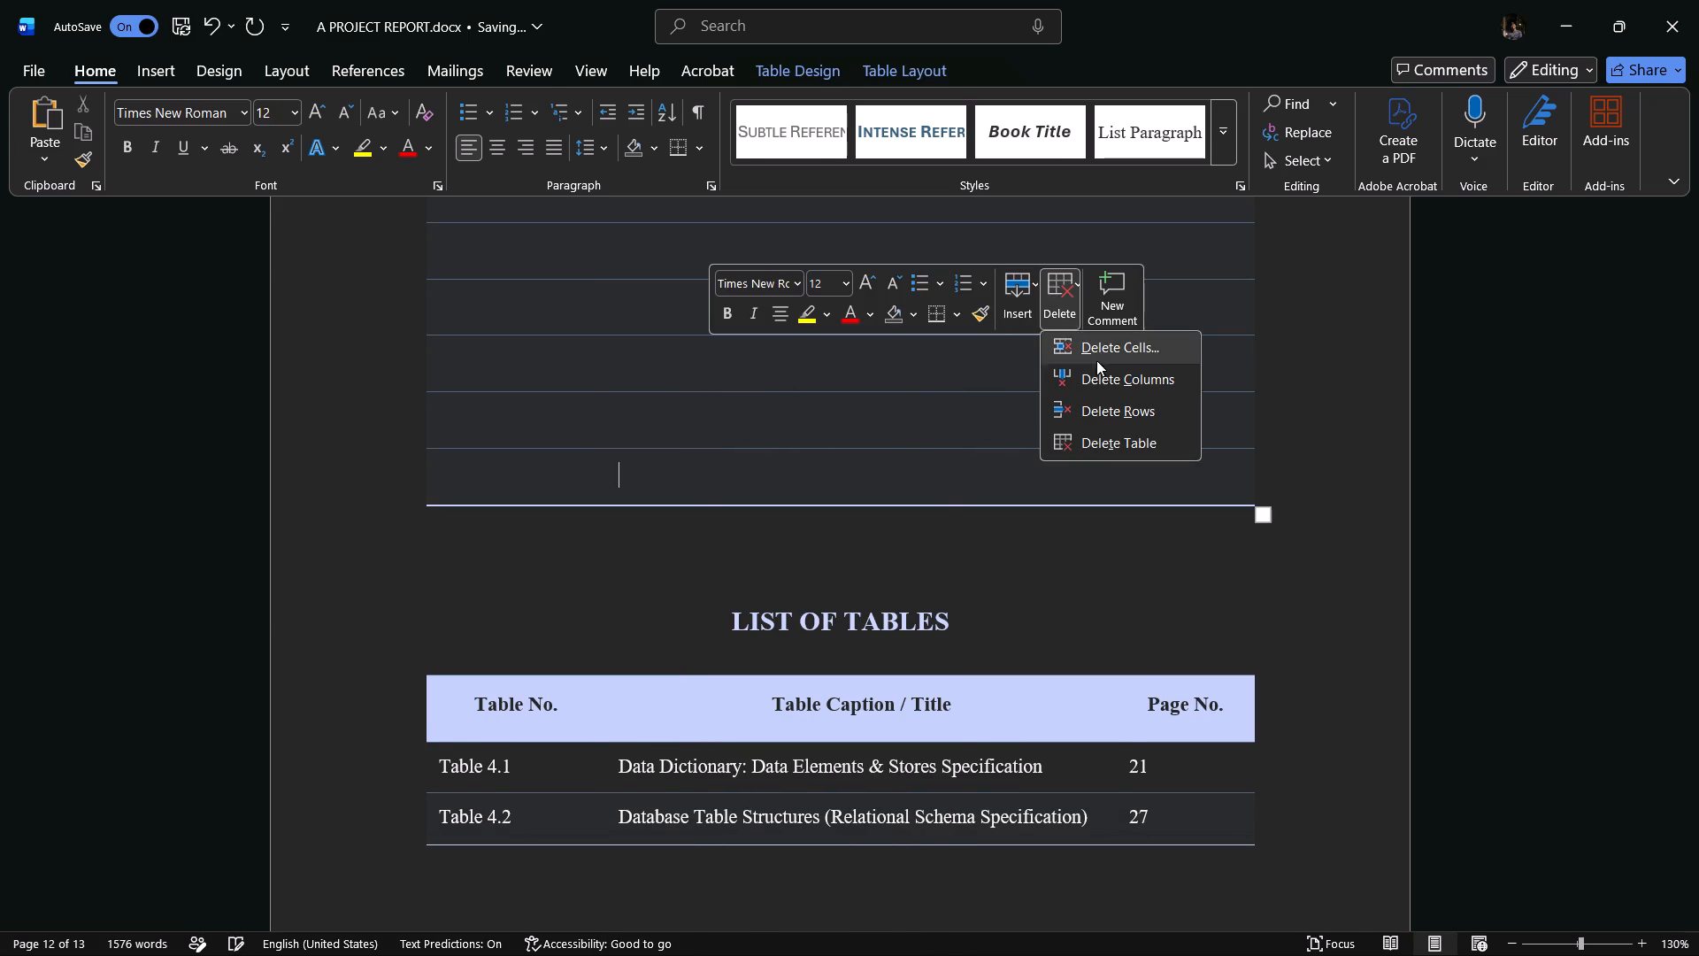
{"action": "left_click", "coordinate": [1097, 405]}
Delete four more empty rows from the end of the List of Figures table, leaving one empty row below Figure 4.6.
{"action": "scroll", "coordinate": [819, 379], "scroll_direction": "up", "scroll_amount": 2}
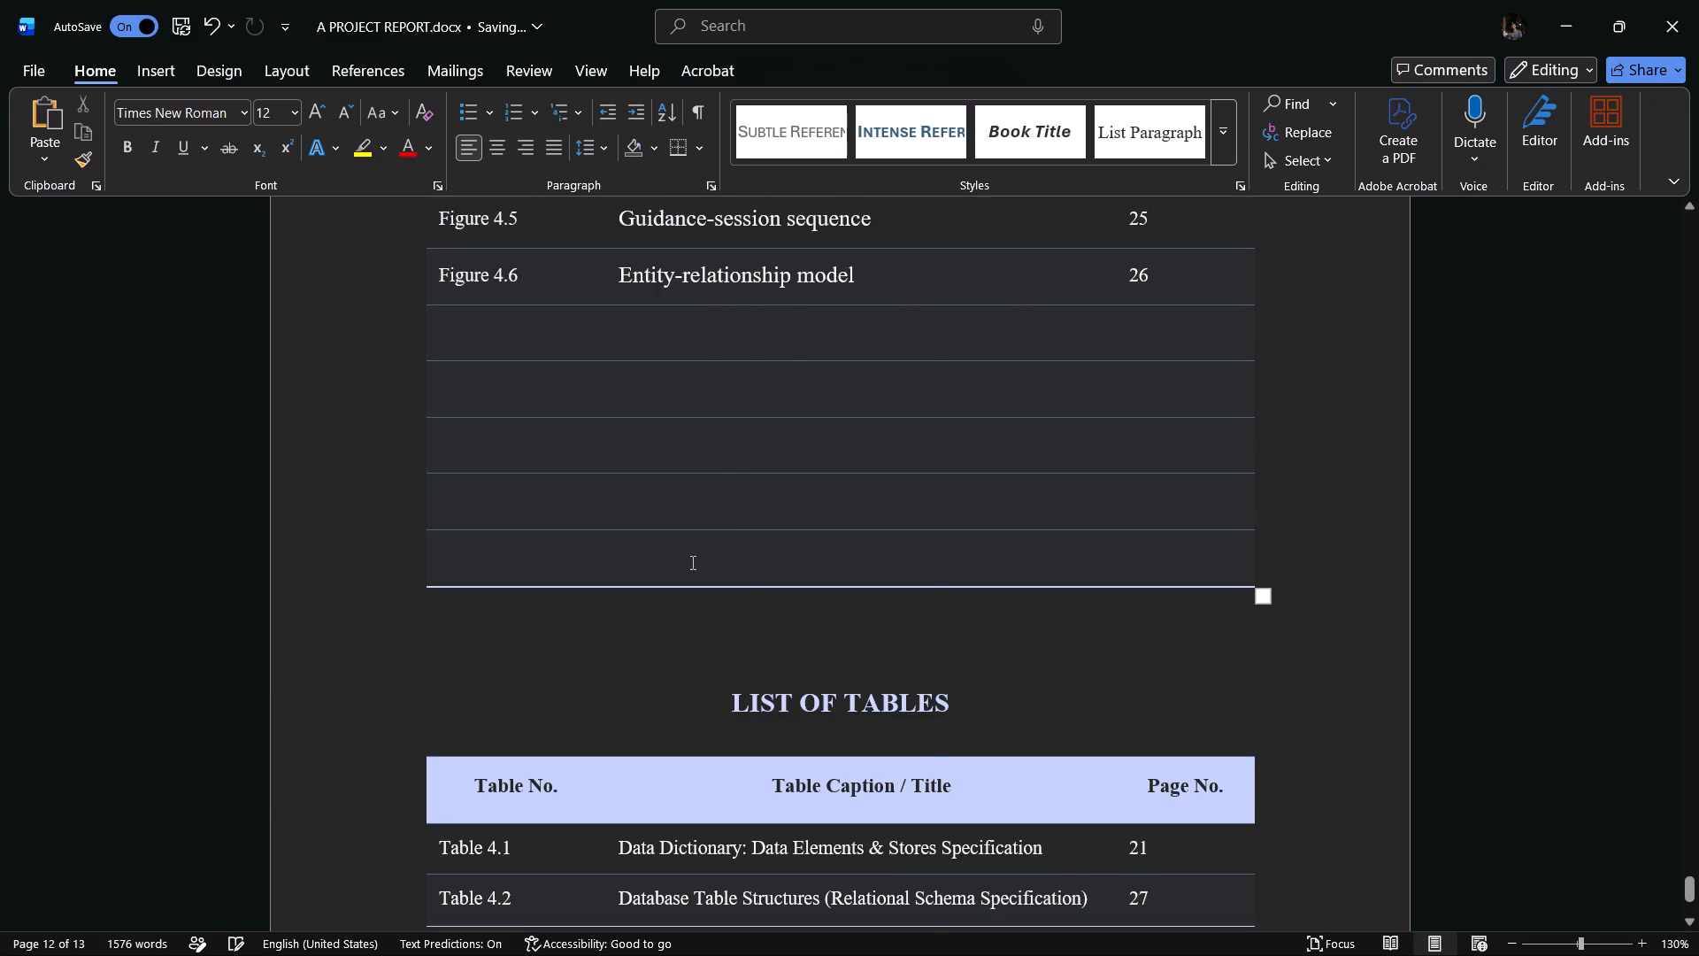
{"action": "right_click", "coordinate": [691, 562]}
{"action": "left_click", "coordinate": [1038, 292]}
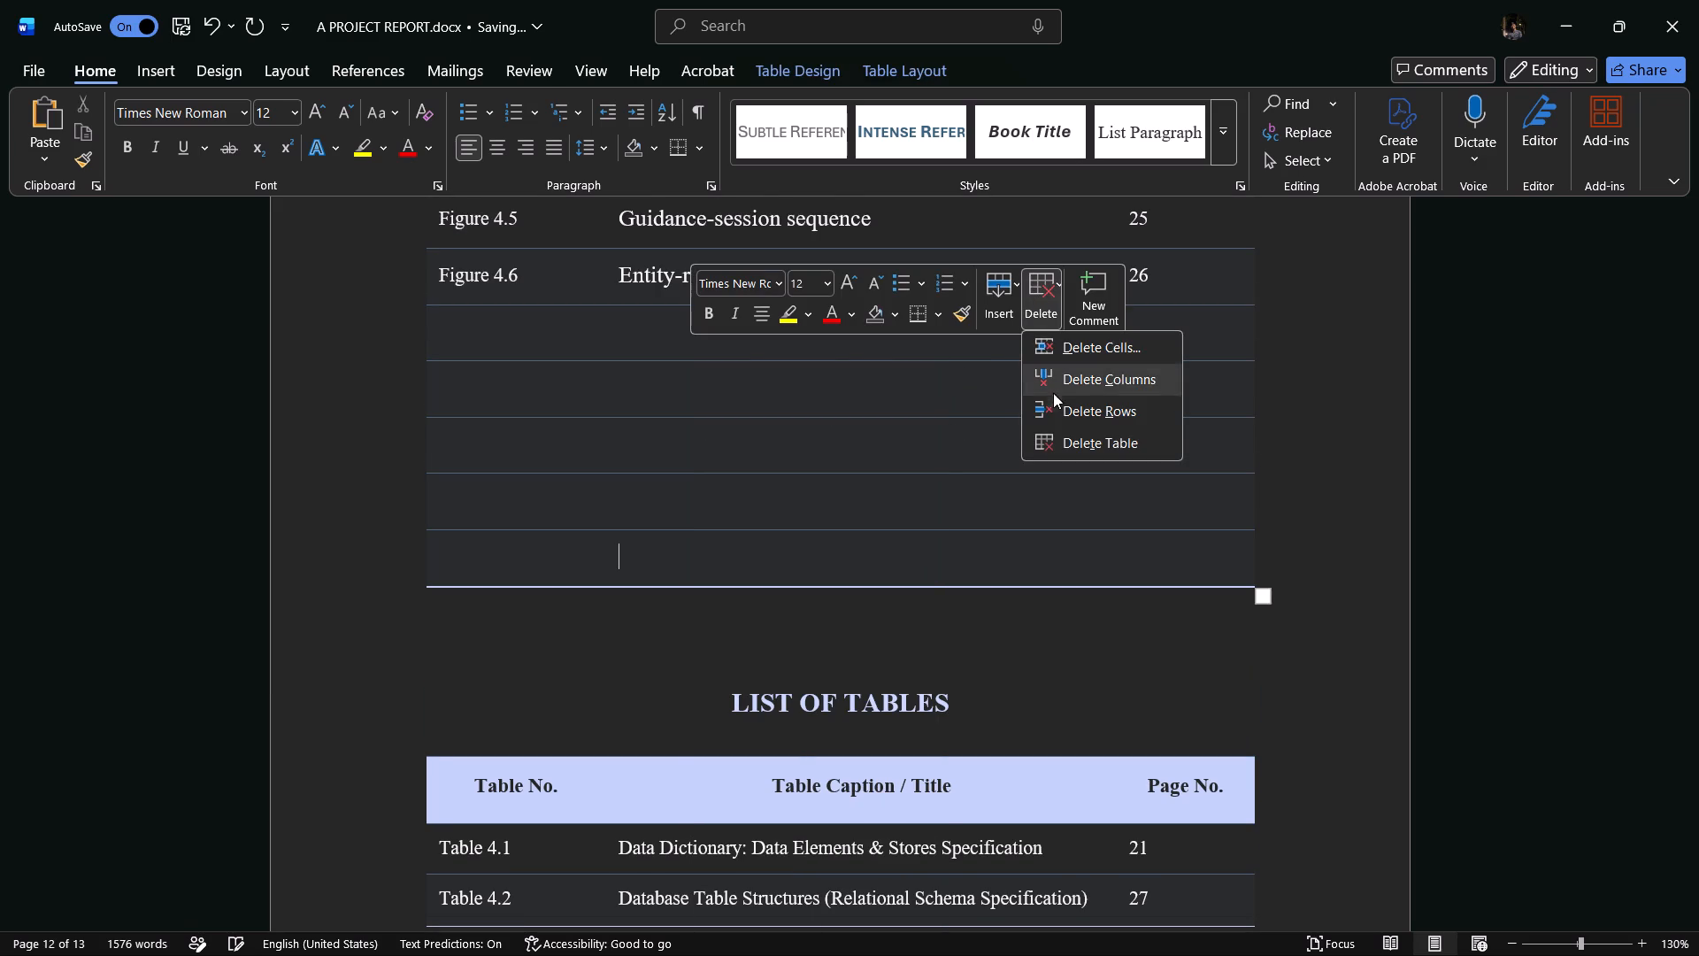
{"action": "left_click", "coordinate": [1060, 413]}
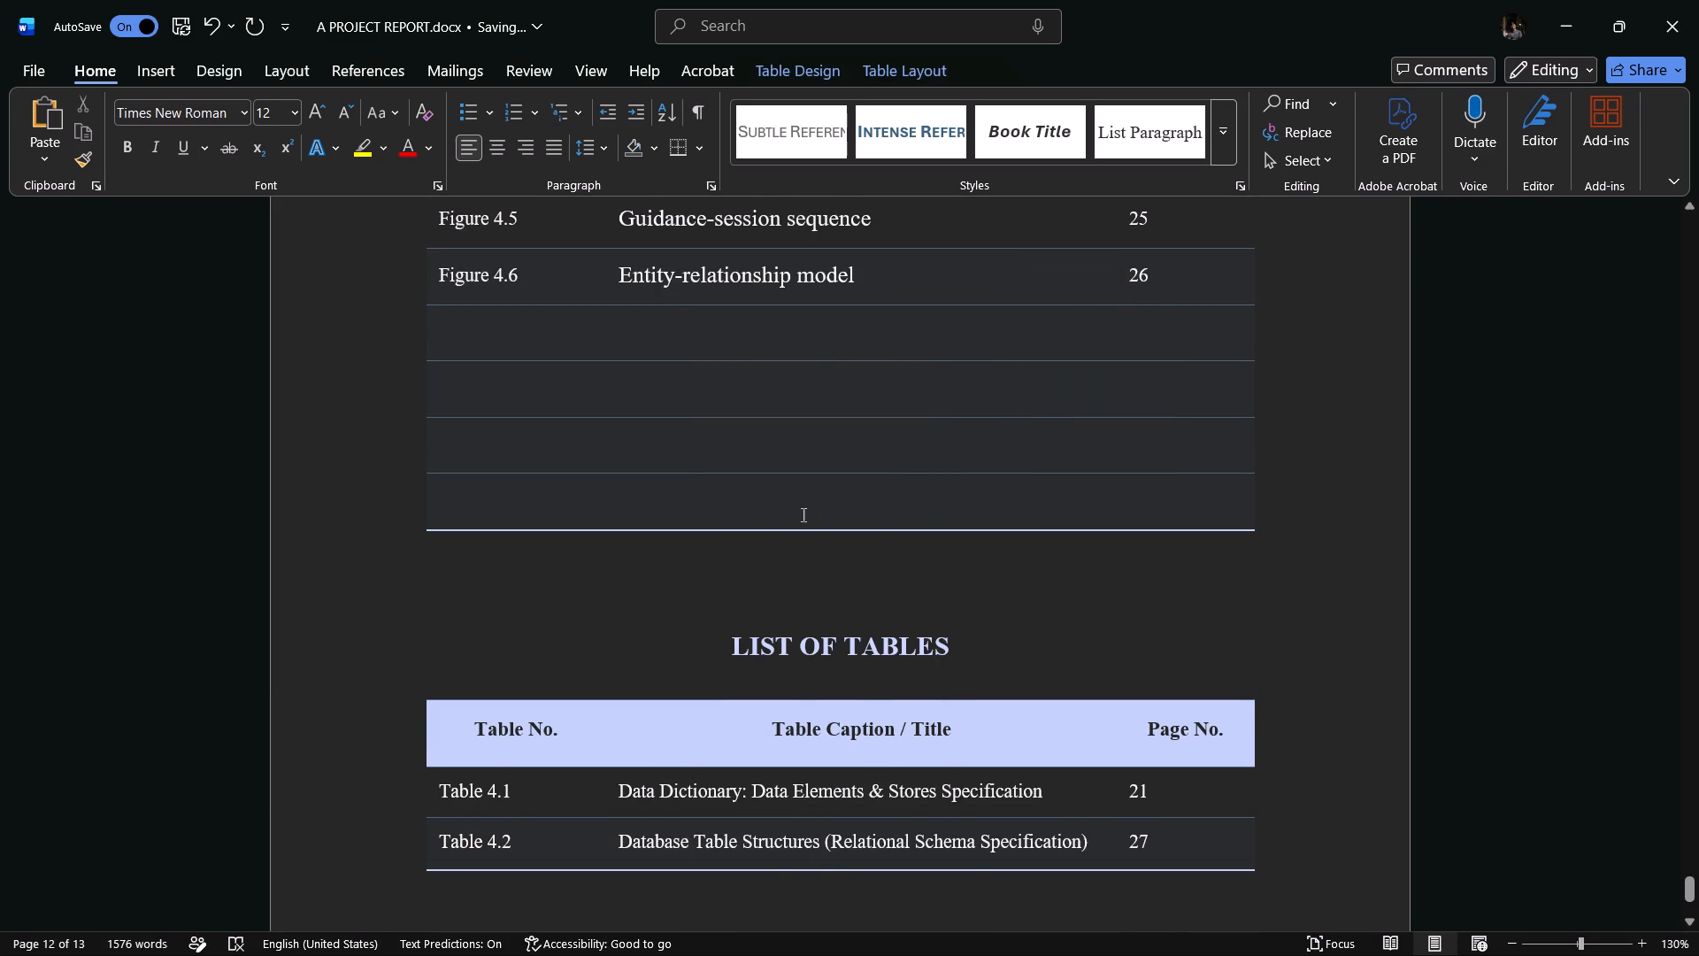
{"action": "right_click", "coordinate": [726, 508]}
{"action": "left_click", "coordinate": [1072, 283]}
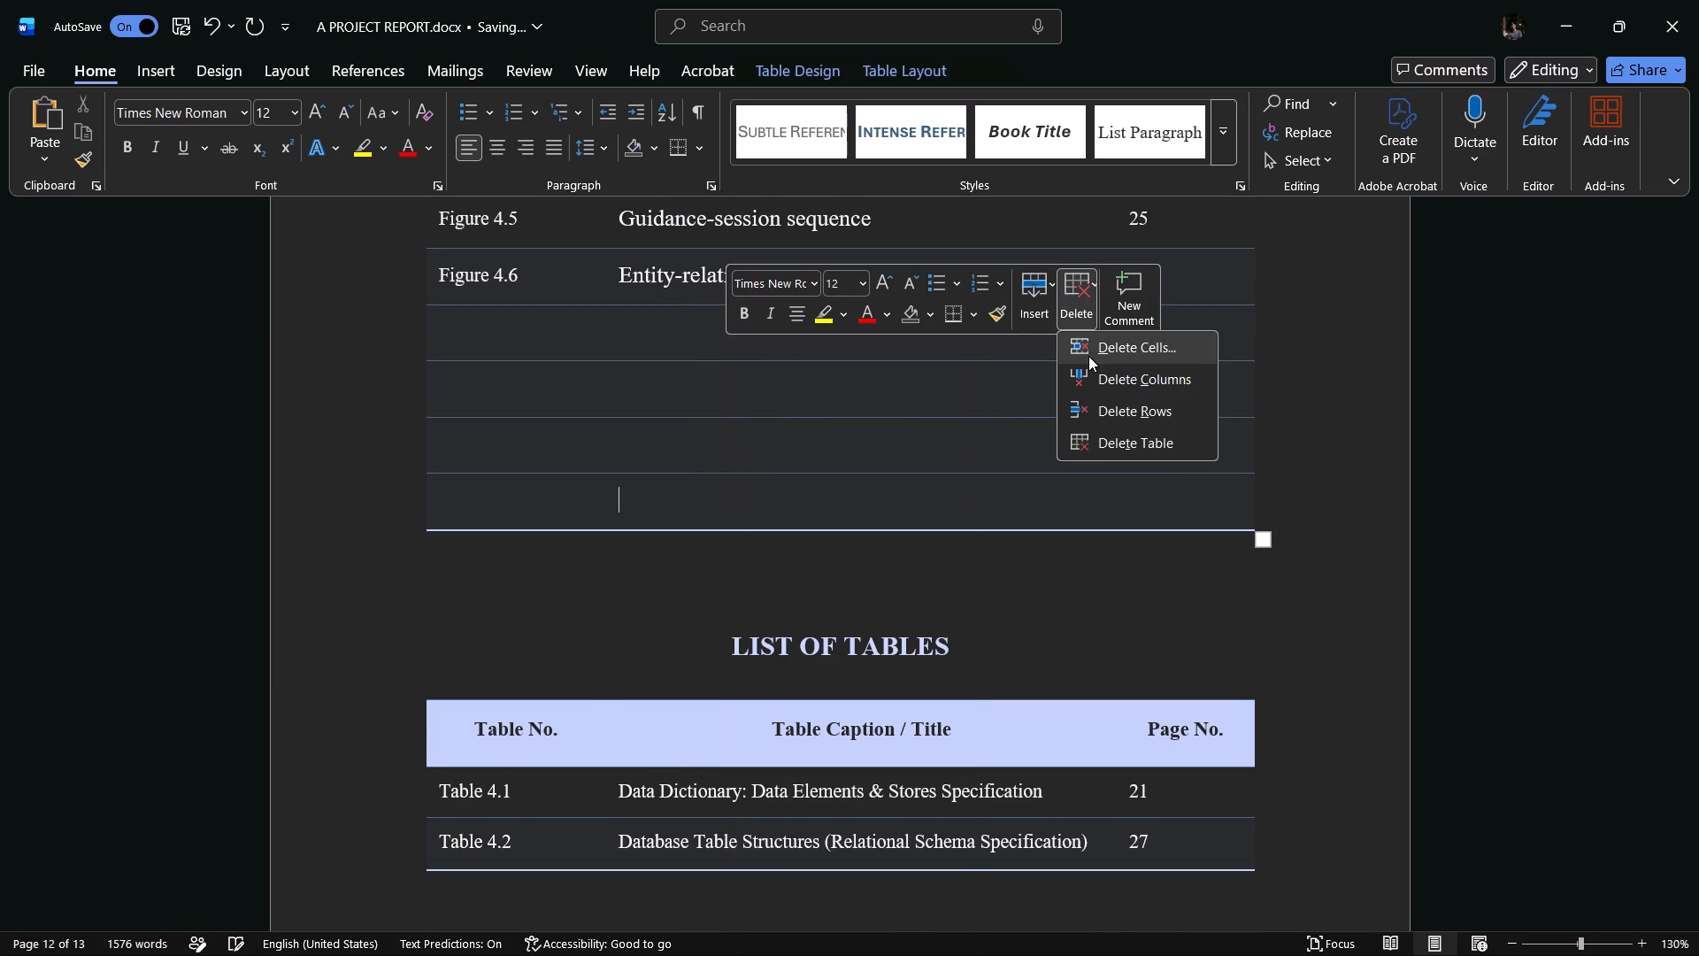
{"action": "left_click", "coordinate": [1097, 402]}
{"action": "right_click", "coordinate": [743, 443]}
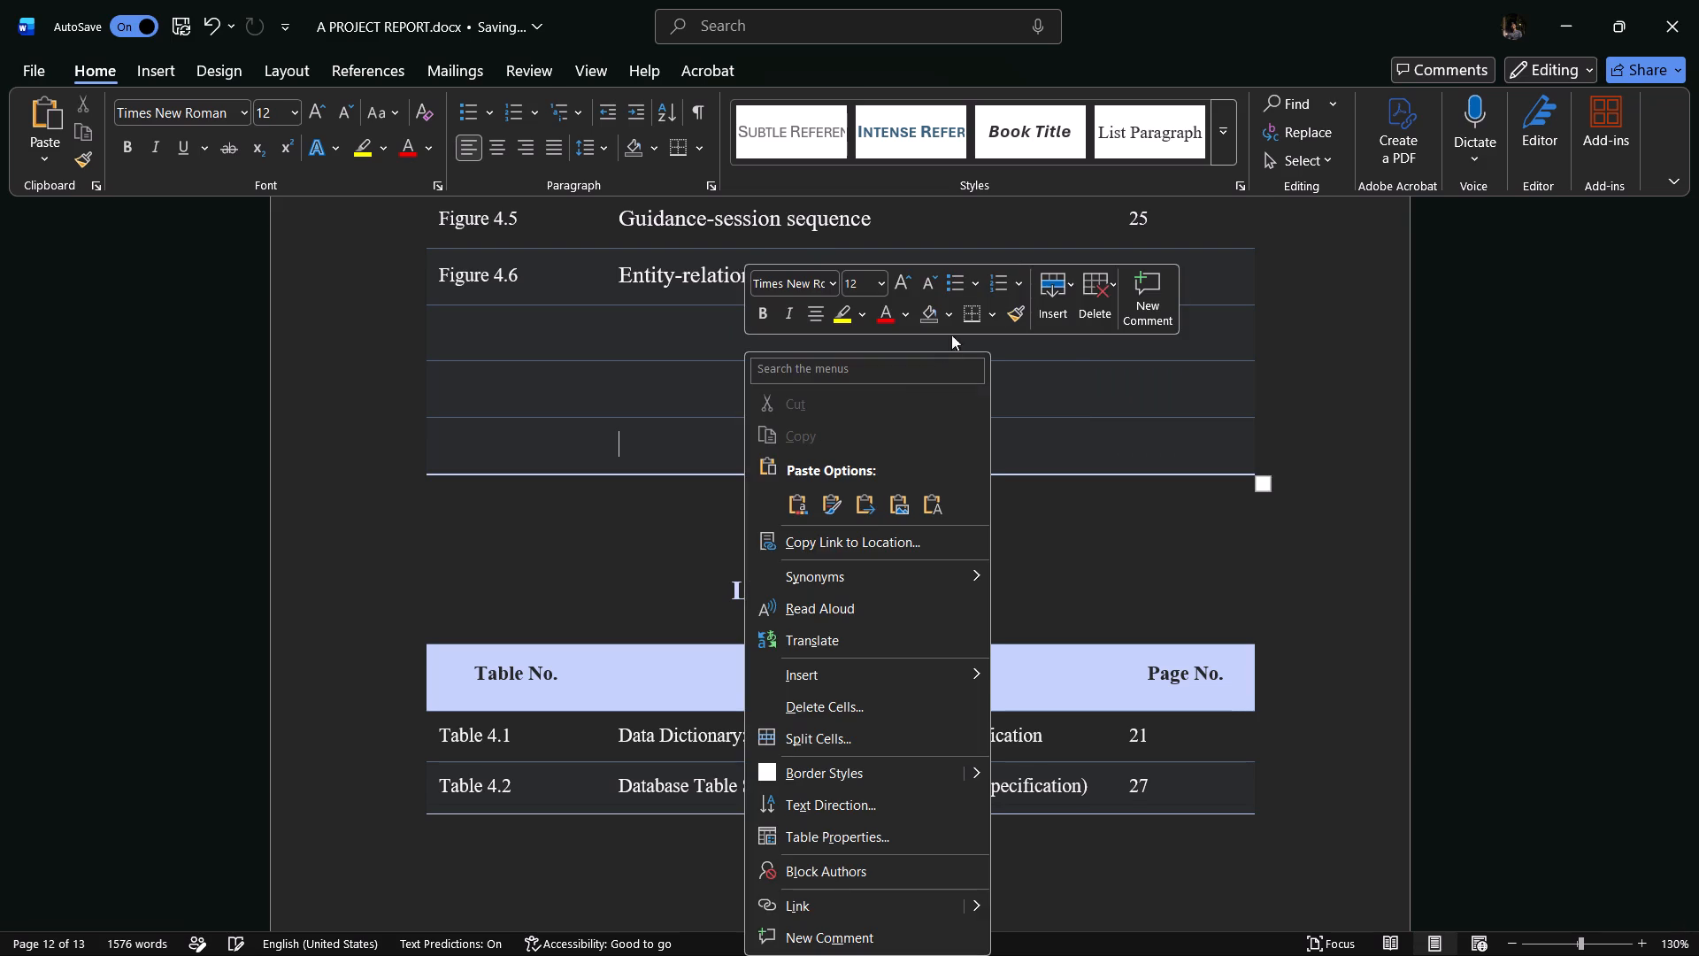
{"action": "left_click", "coordinate": [1085, 272]}
{"action": "left_click", "coordinate": [1106, 404]}
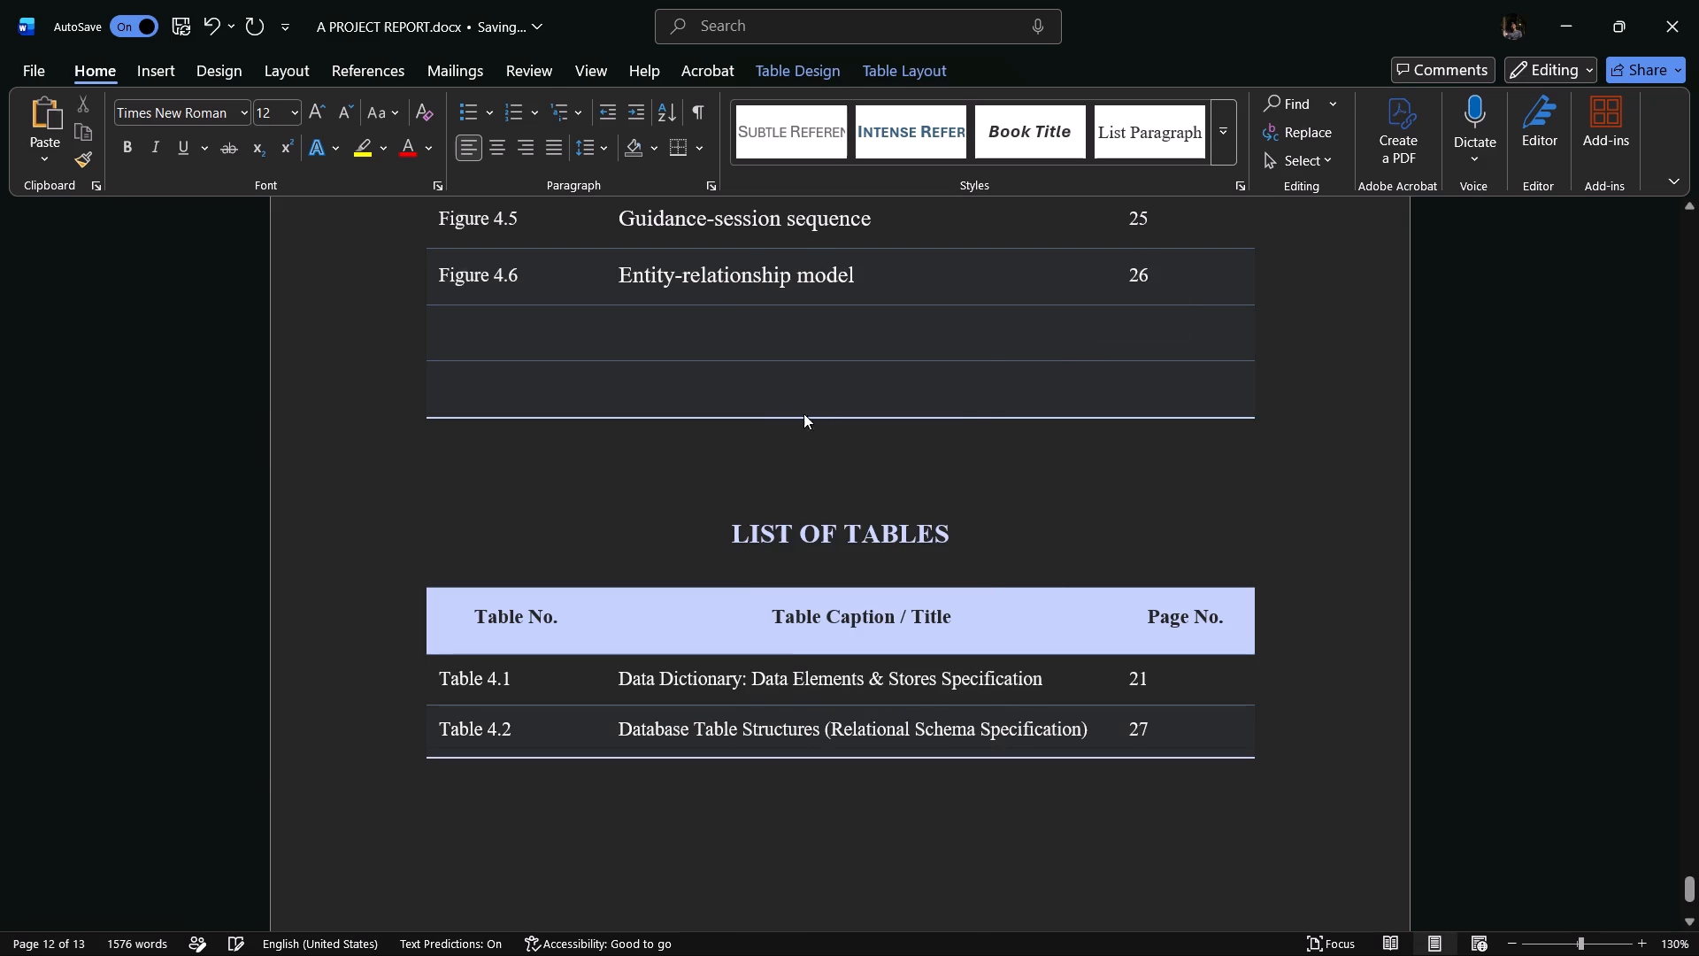
{"action": "right_click", "coordinate": [752, 406]}
{"action": "left_click", "coordinate": [1098, 287]}
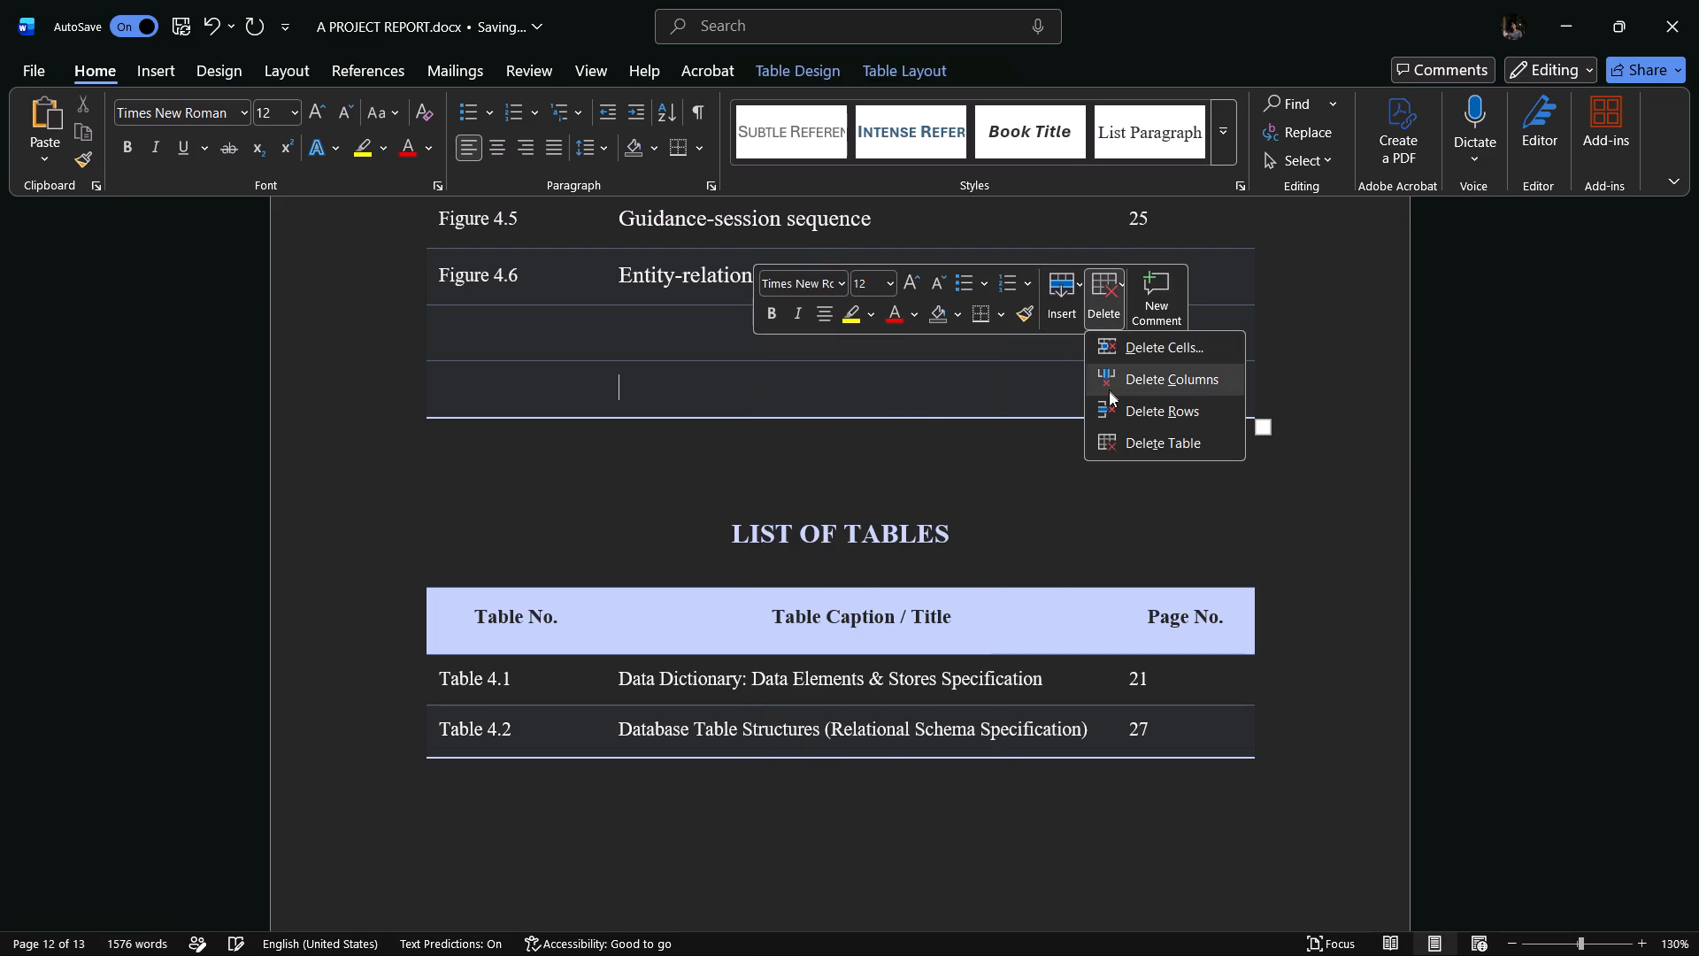
{"action": "left_click", "coordinate": [1114, 411]}
Enter "Figure 6.1" as the figure number in the empty last row of the List of Figures table.
{"action": "scroll", "coordinate": [722, 426], "scroll_direction": "up", "scroll_amount": 2}
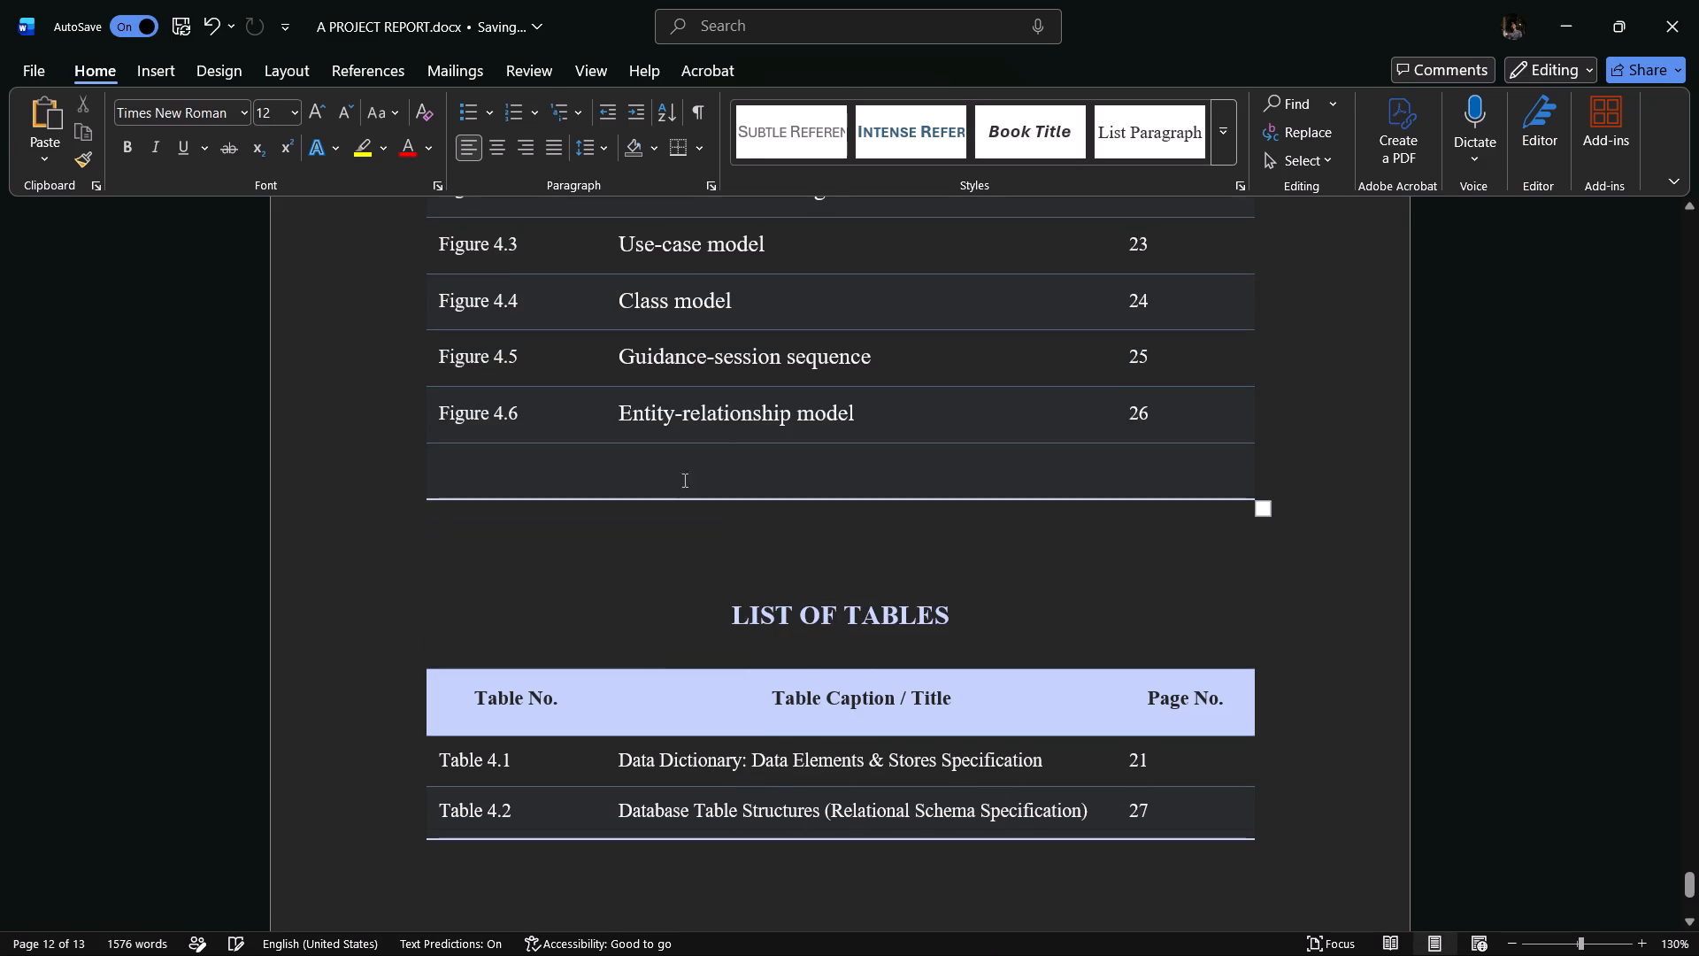
{"action": "left_click", "coordinate": [692, 474]}
{"action": "left_click", "coordinate": [504, 485]}
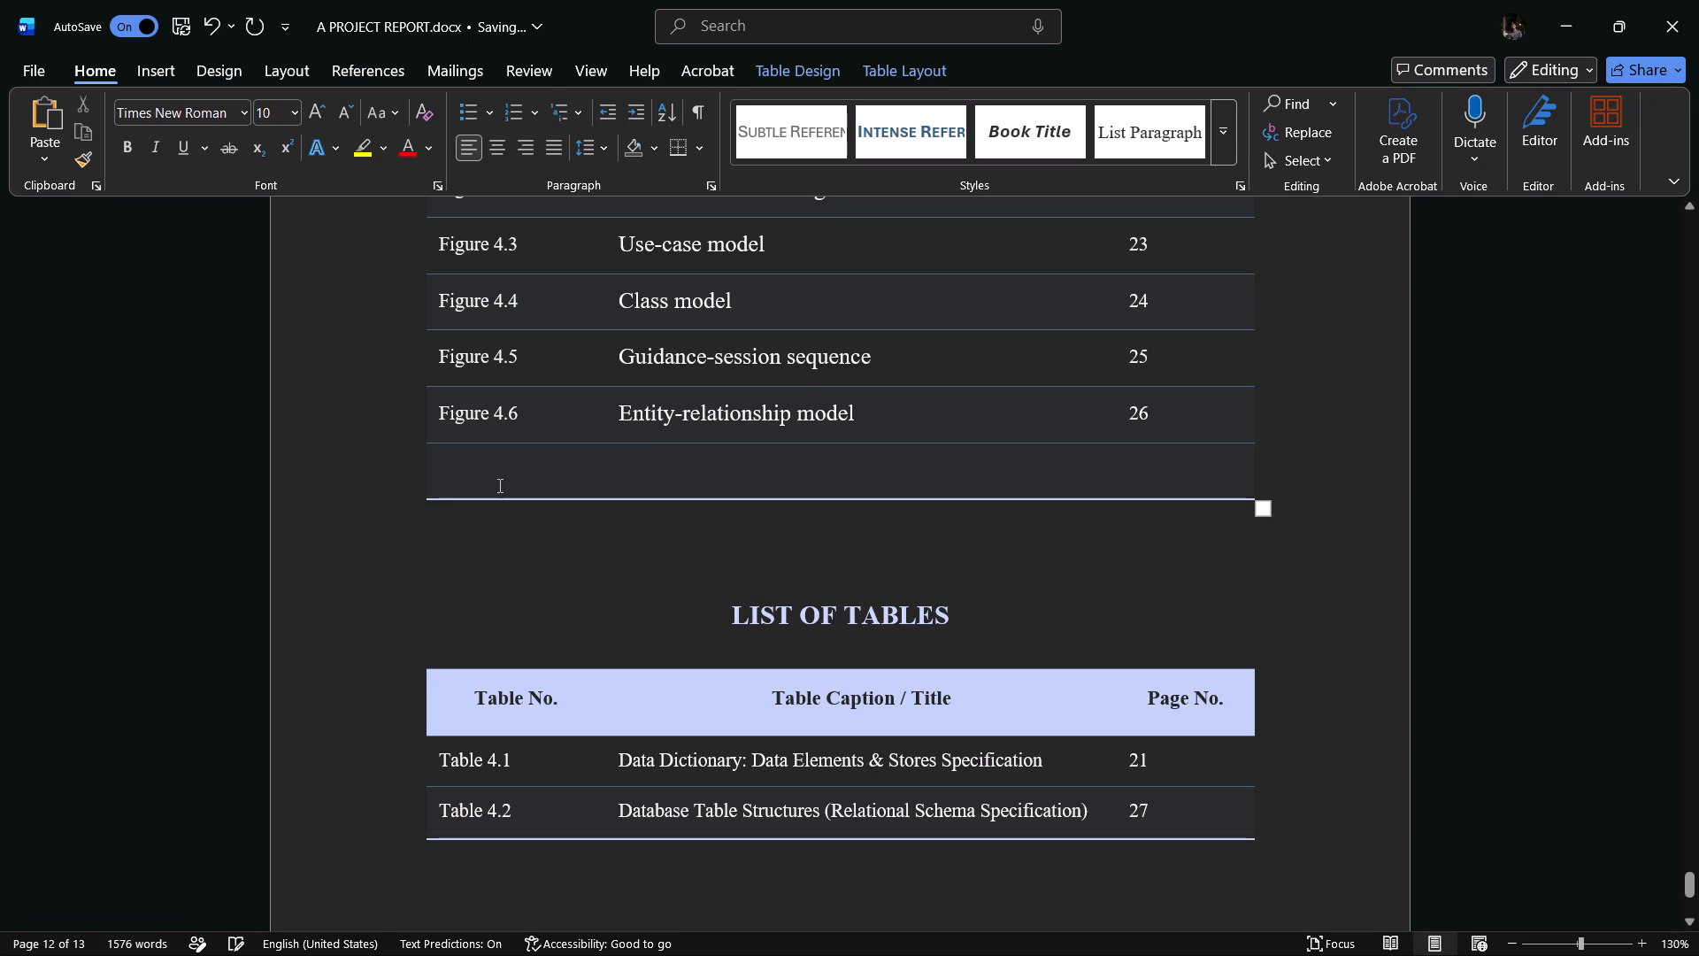
{"action": "key", "text": "shift+f"}
{"action": "type", "text": "igure"}
{"action": "key", "text": "space"}
{"action": "key", "text": "6"}
{"action": "type", "text": ".1"}
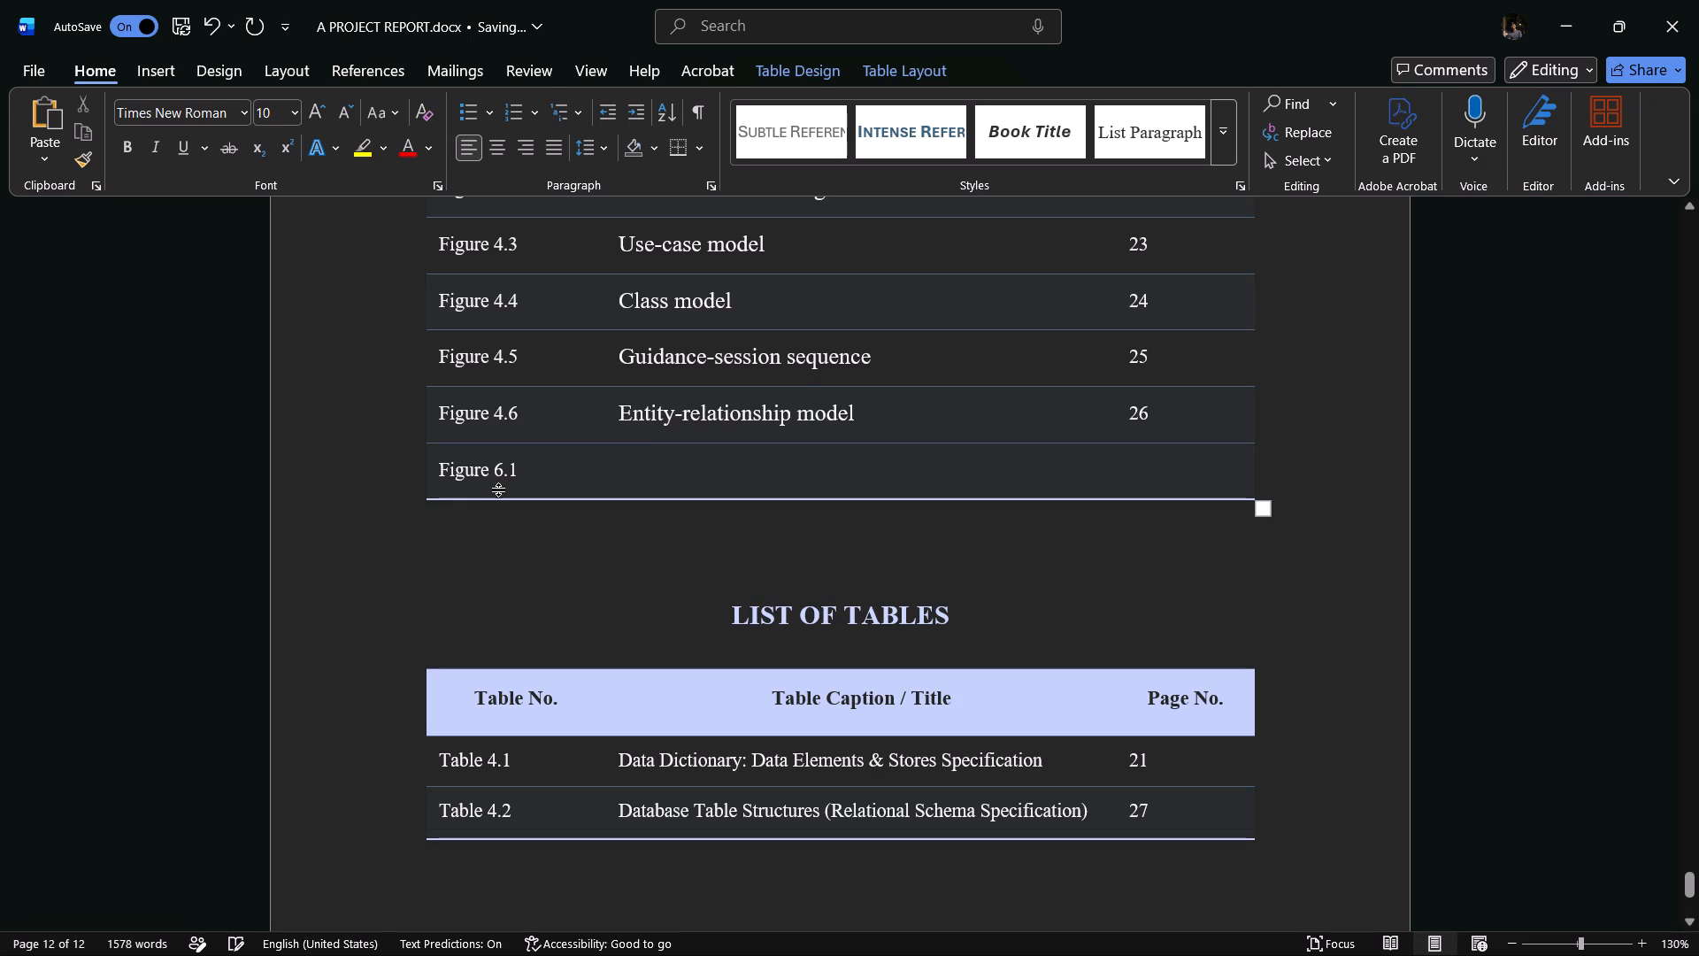
Copy the caption "Login routine control-flow graph" from the Student_Guidance_Record_SRS_Report document into the Figure 6.1 row and remove the extra line after it.
{"action": "key", "text": "Tab"}
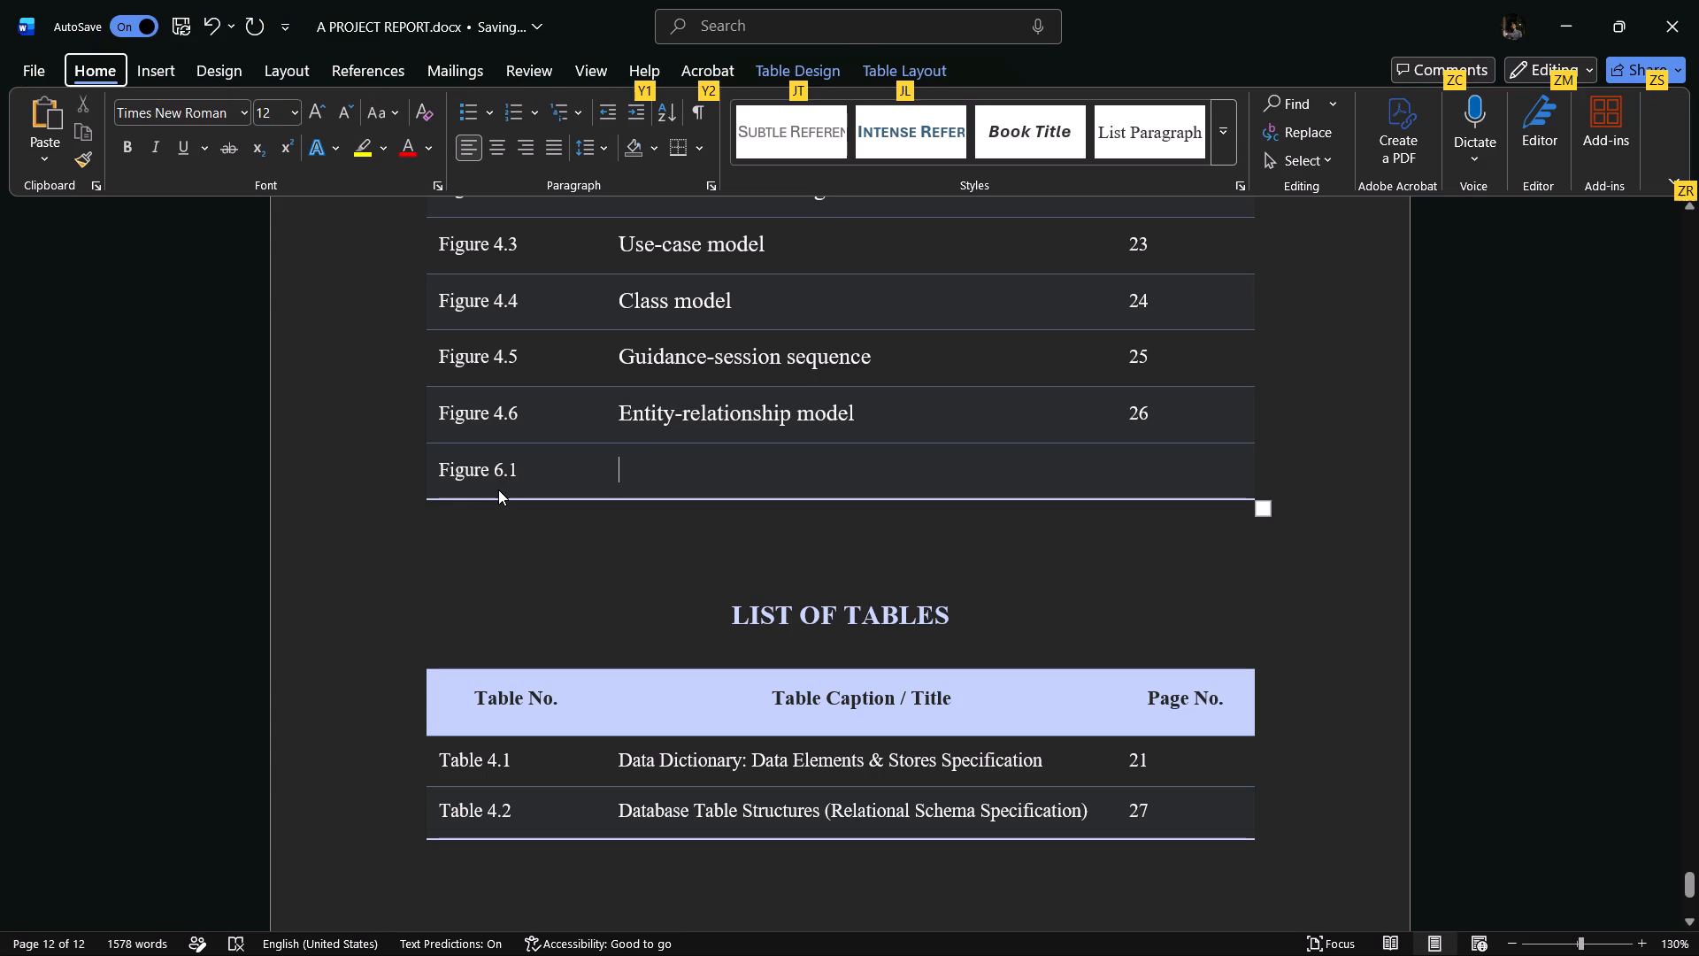
{"action": "key", "text": "alt+Tab"}
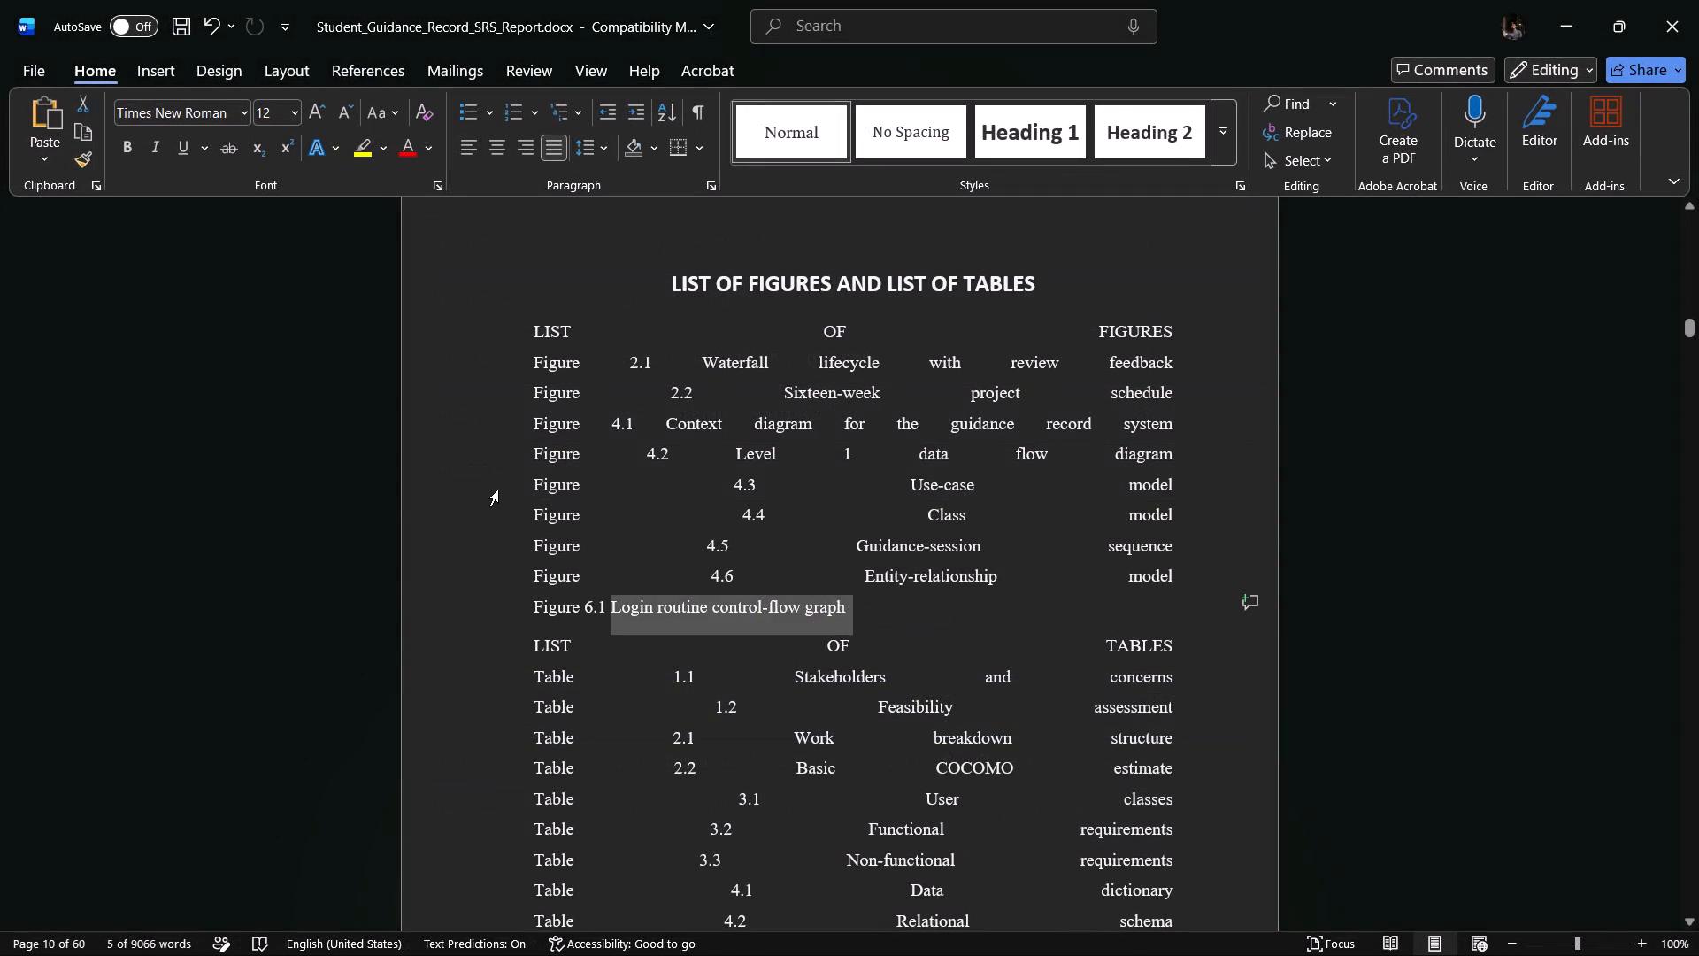
{"action": "key", "text": "ctrl+c"}
{"action": "key", "text": "alt+Tab"}
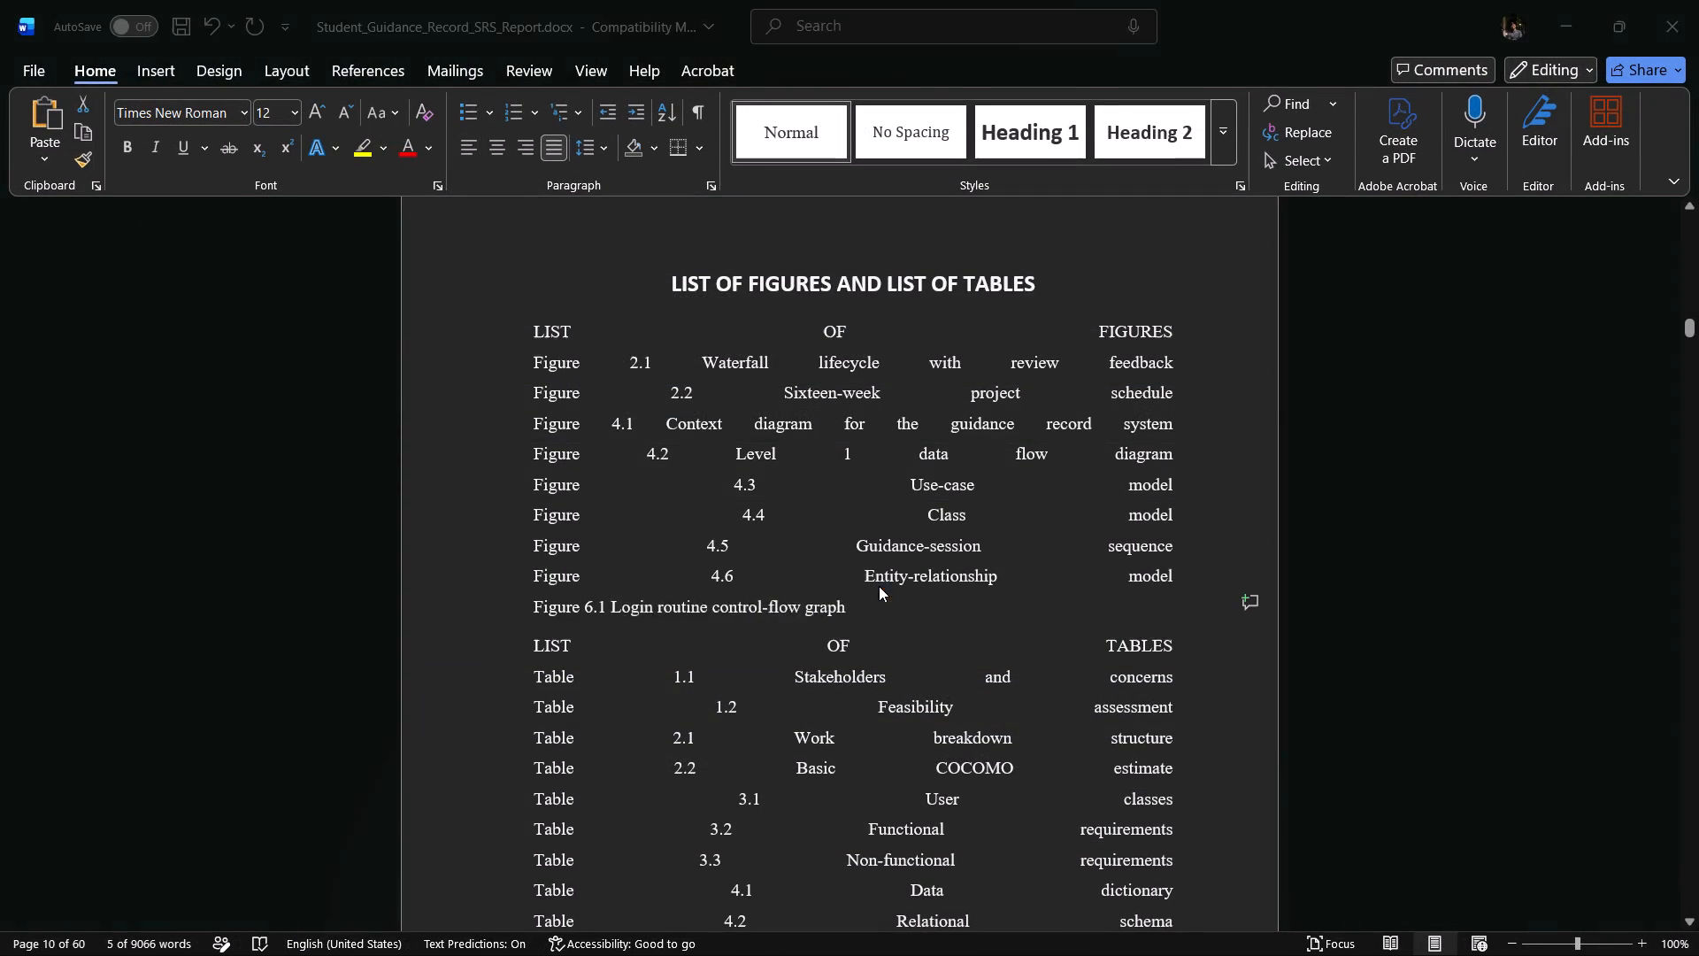
{"action": "key", "text": "ctrl+v"}
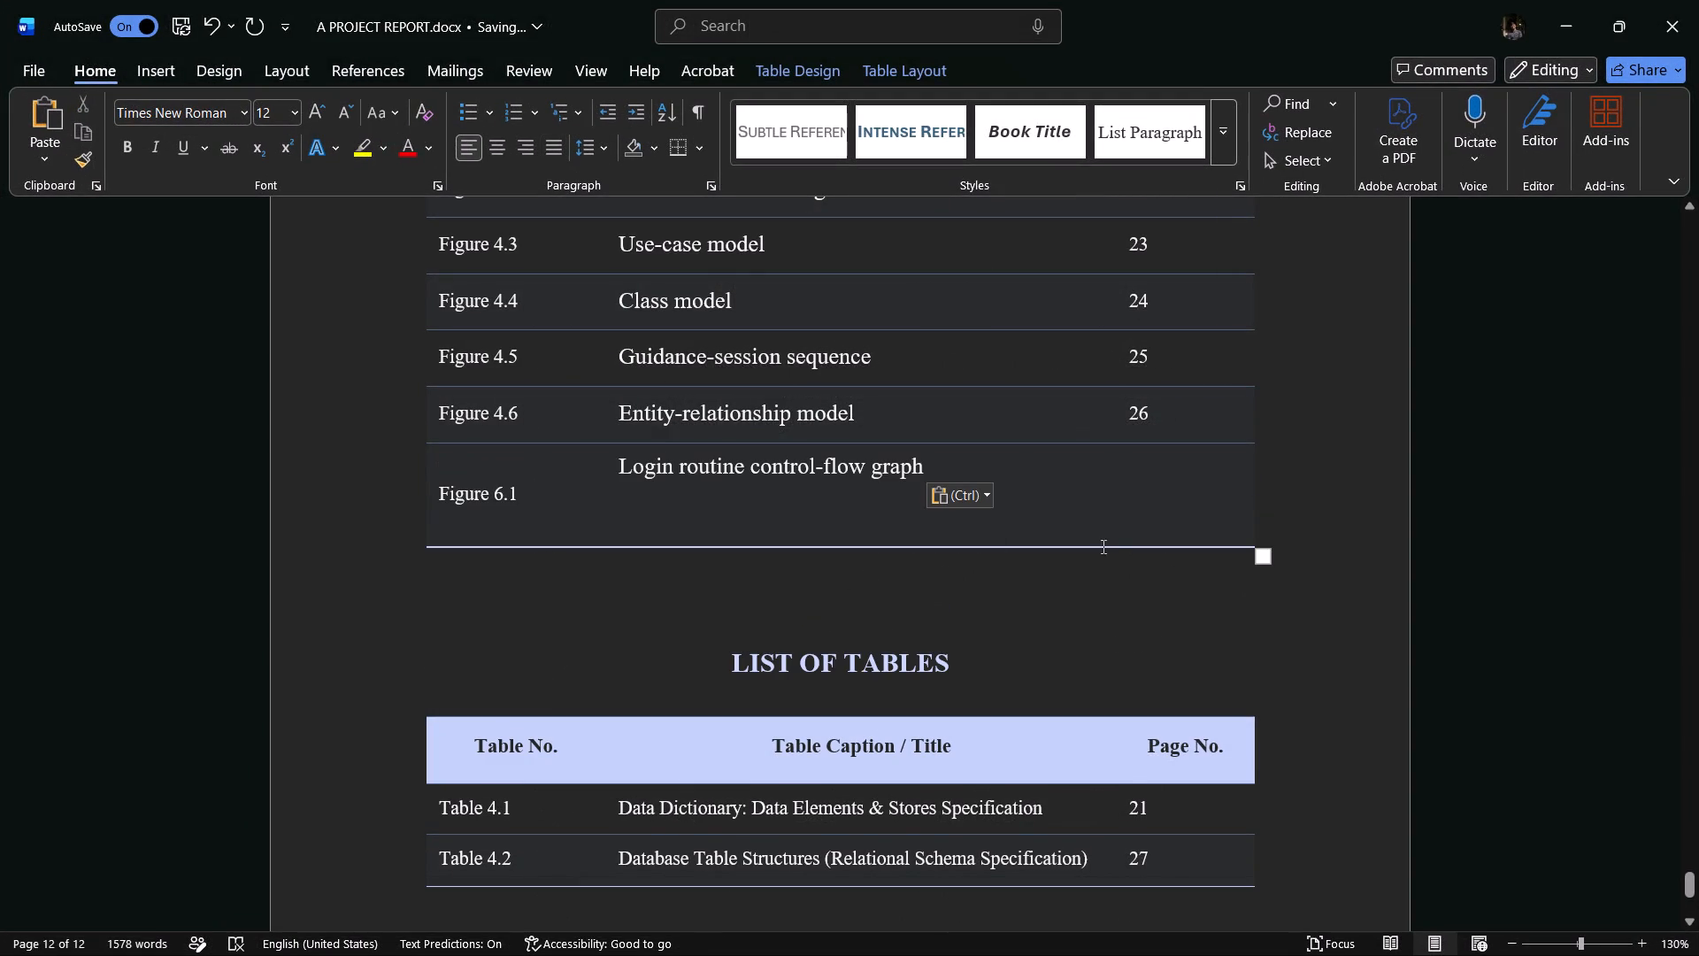
{"action": "key", "text": "BackSpace"}
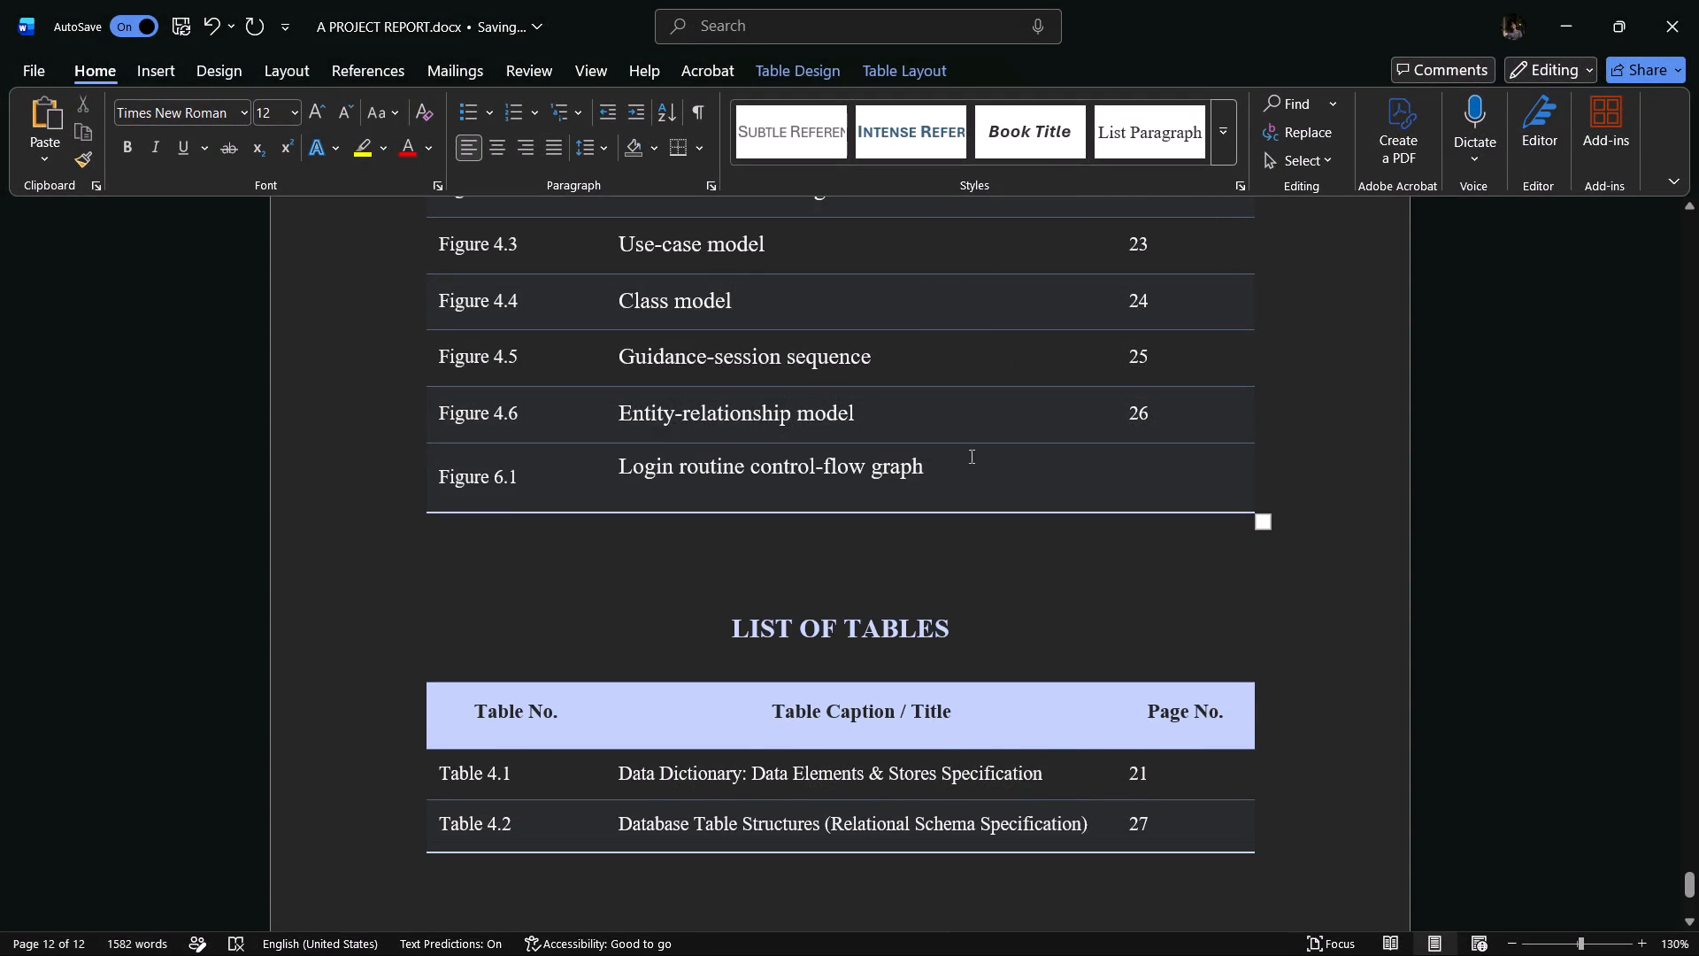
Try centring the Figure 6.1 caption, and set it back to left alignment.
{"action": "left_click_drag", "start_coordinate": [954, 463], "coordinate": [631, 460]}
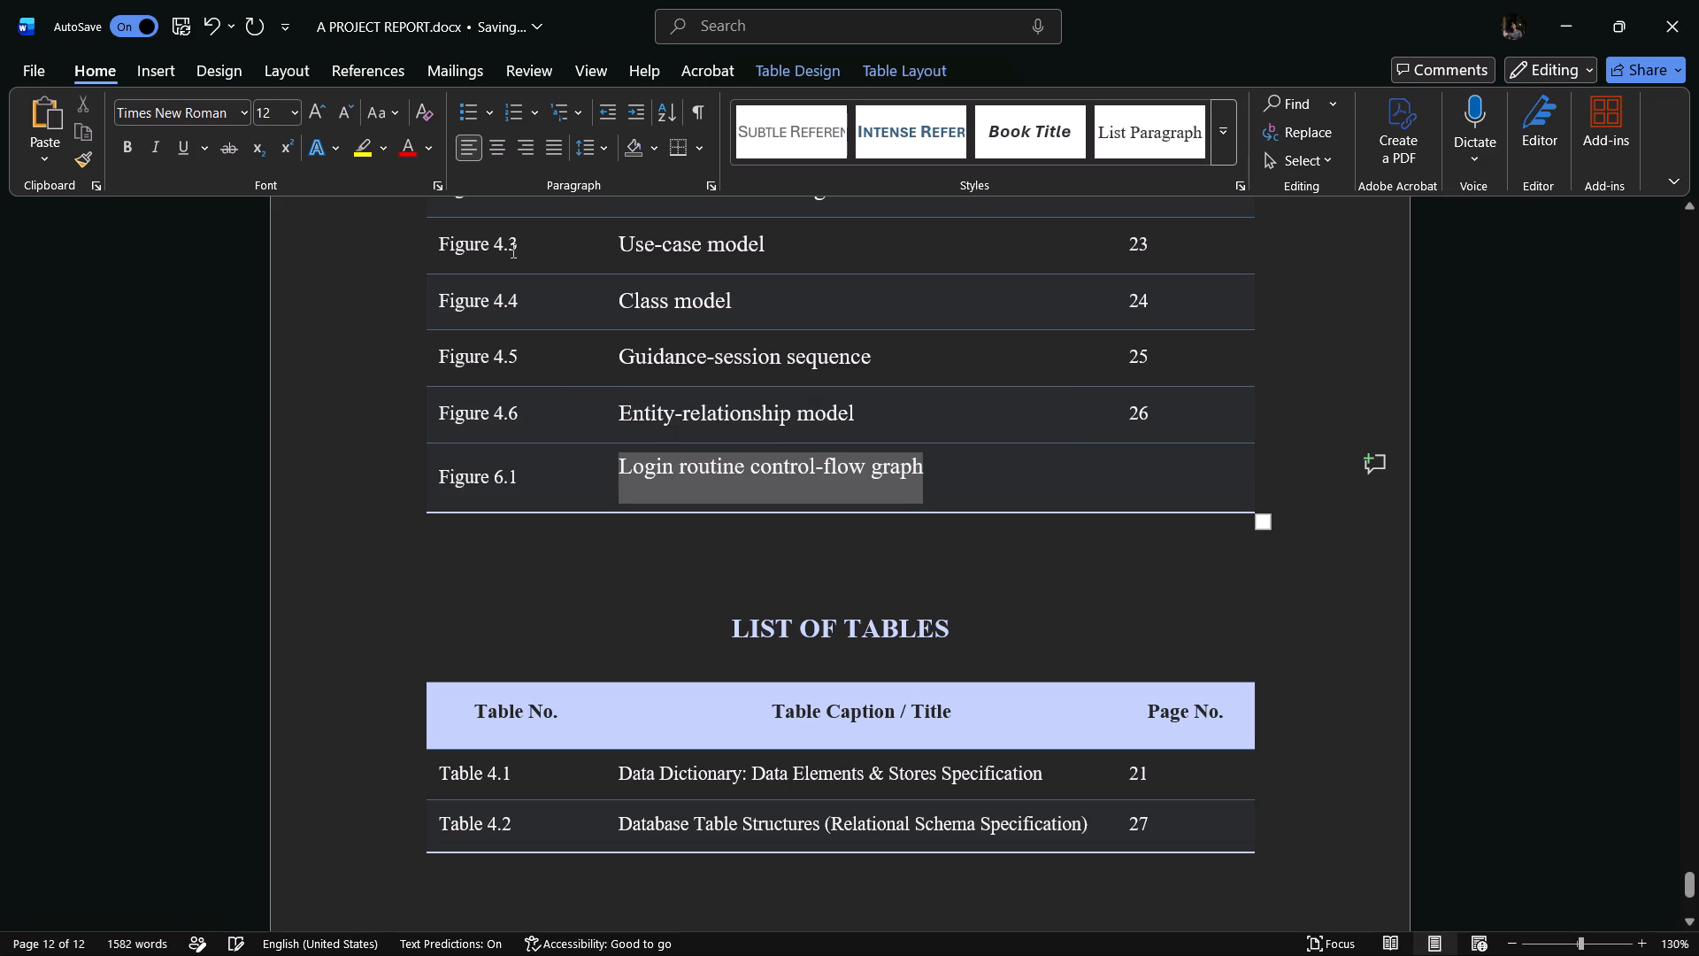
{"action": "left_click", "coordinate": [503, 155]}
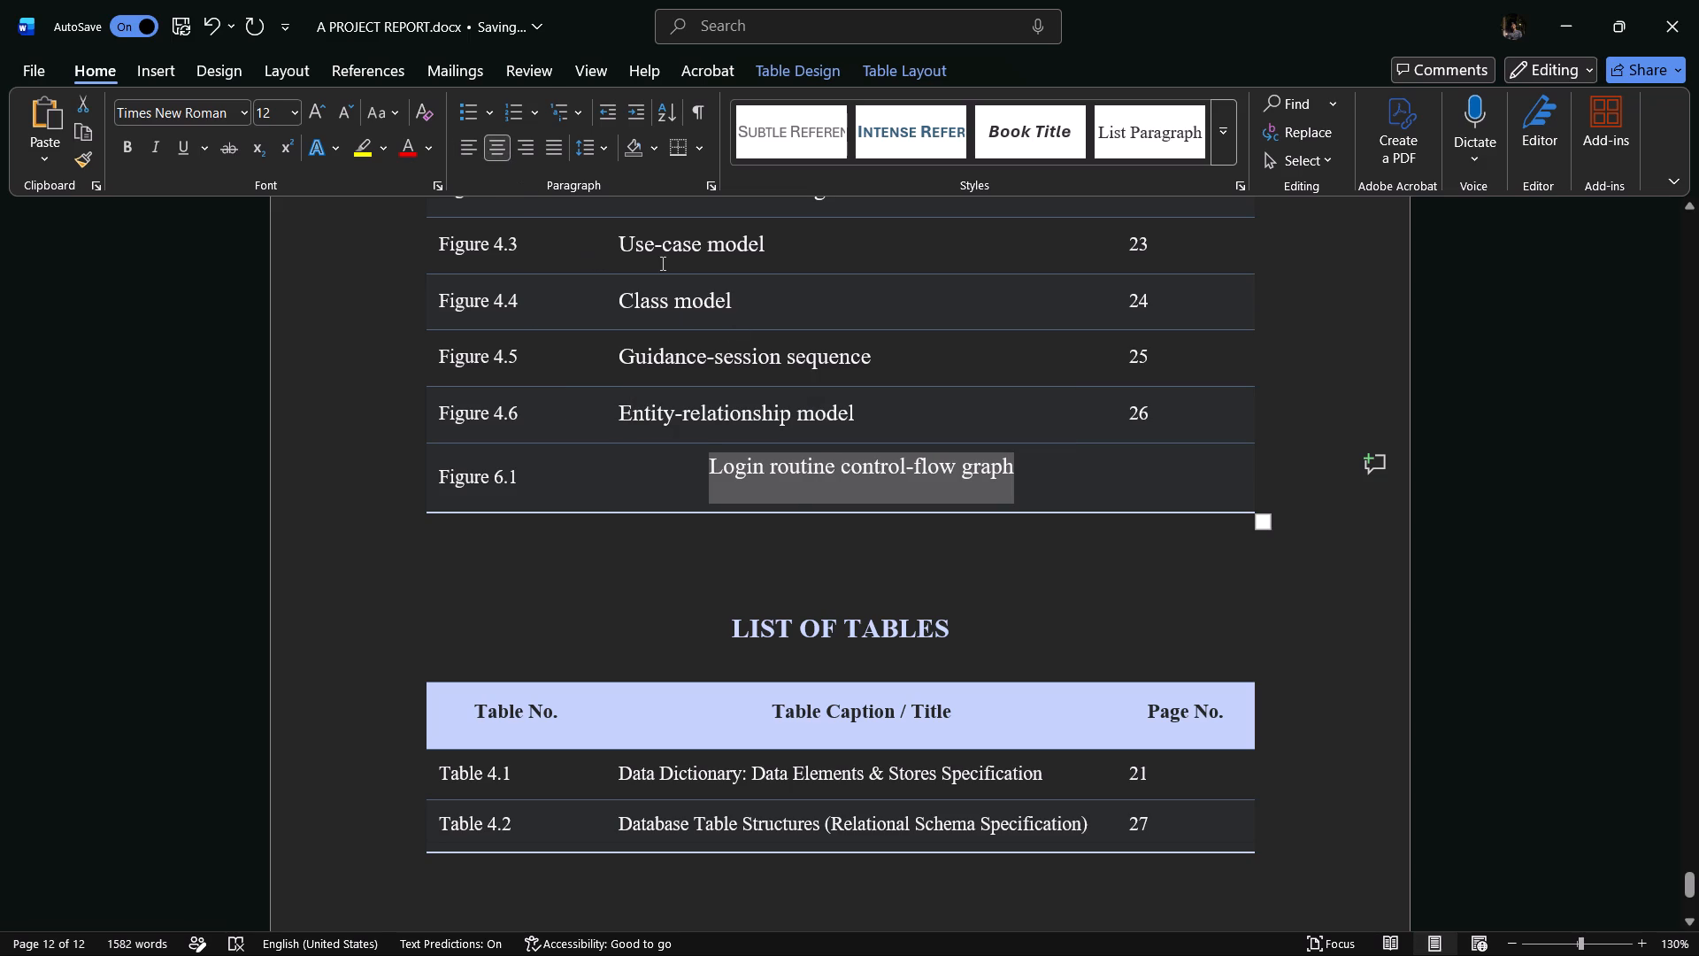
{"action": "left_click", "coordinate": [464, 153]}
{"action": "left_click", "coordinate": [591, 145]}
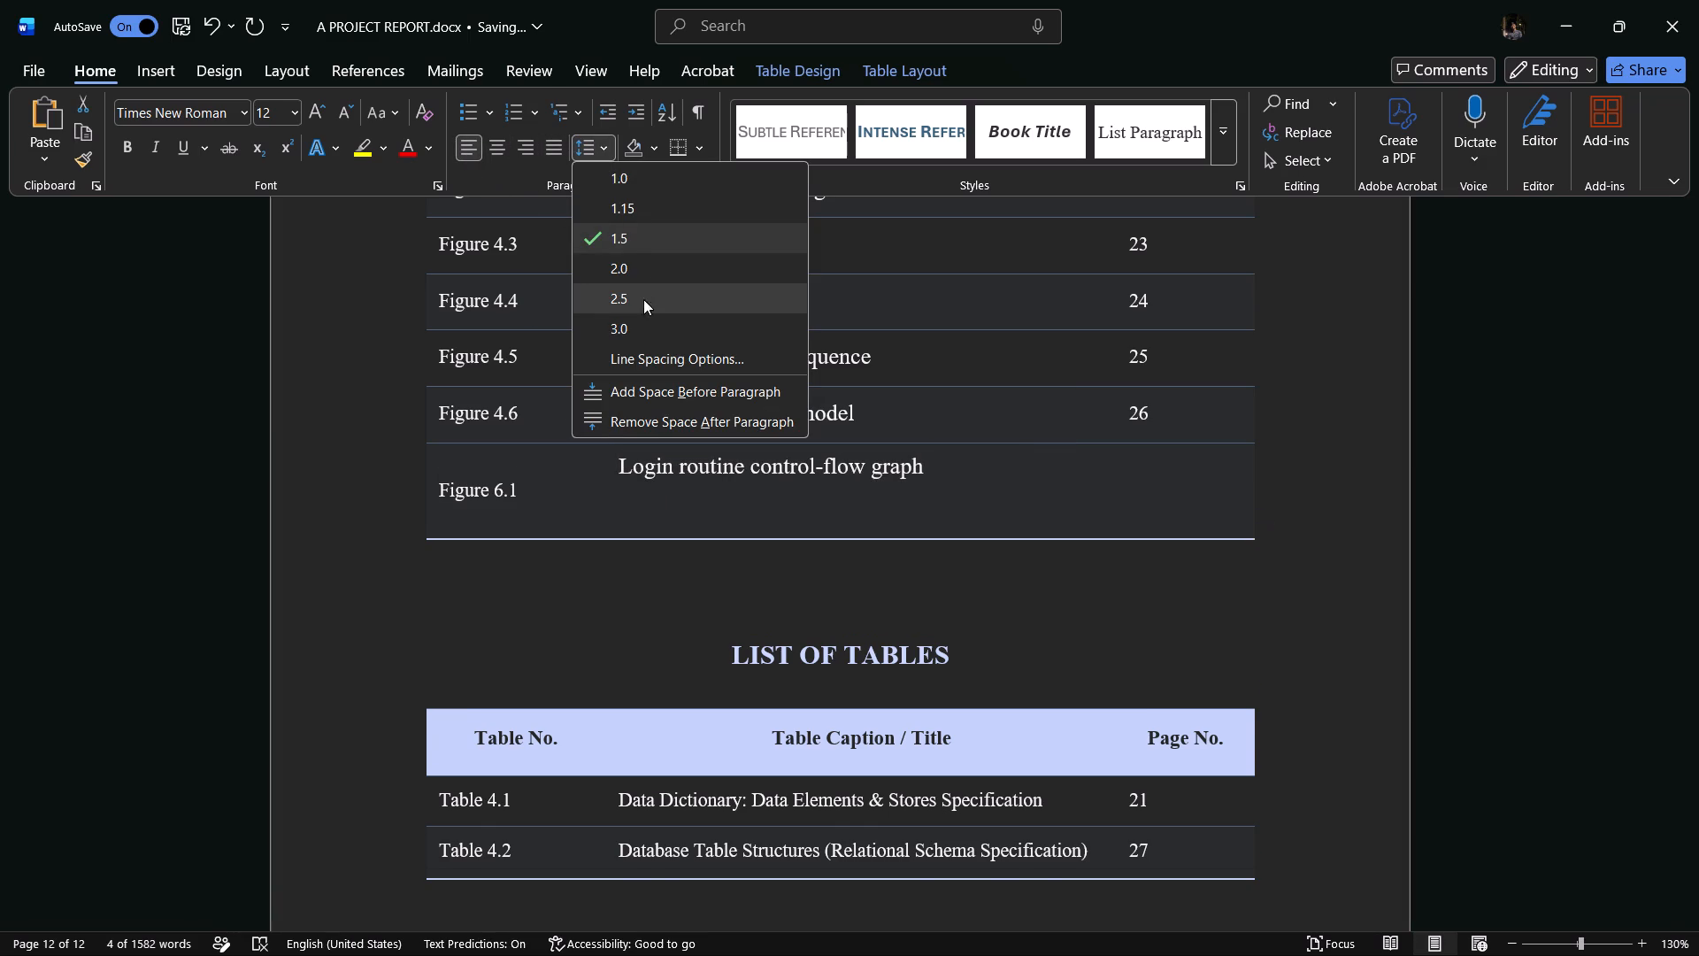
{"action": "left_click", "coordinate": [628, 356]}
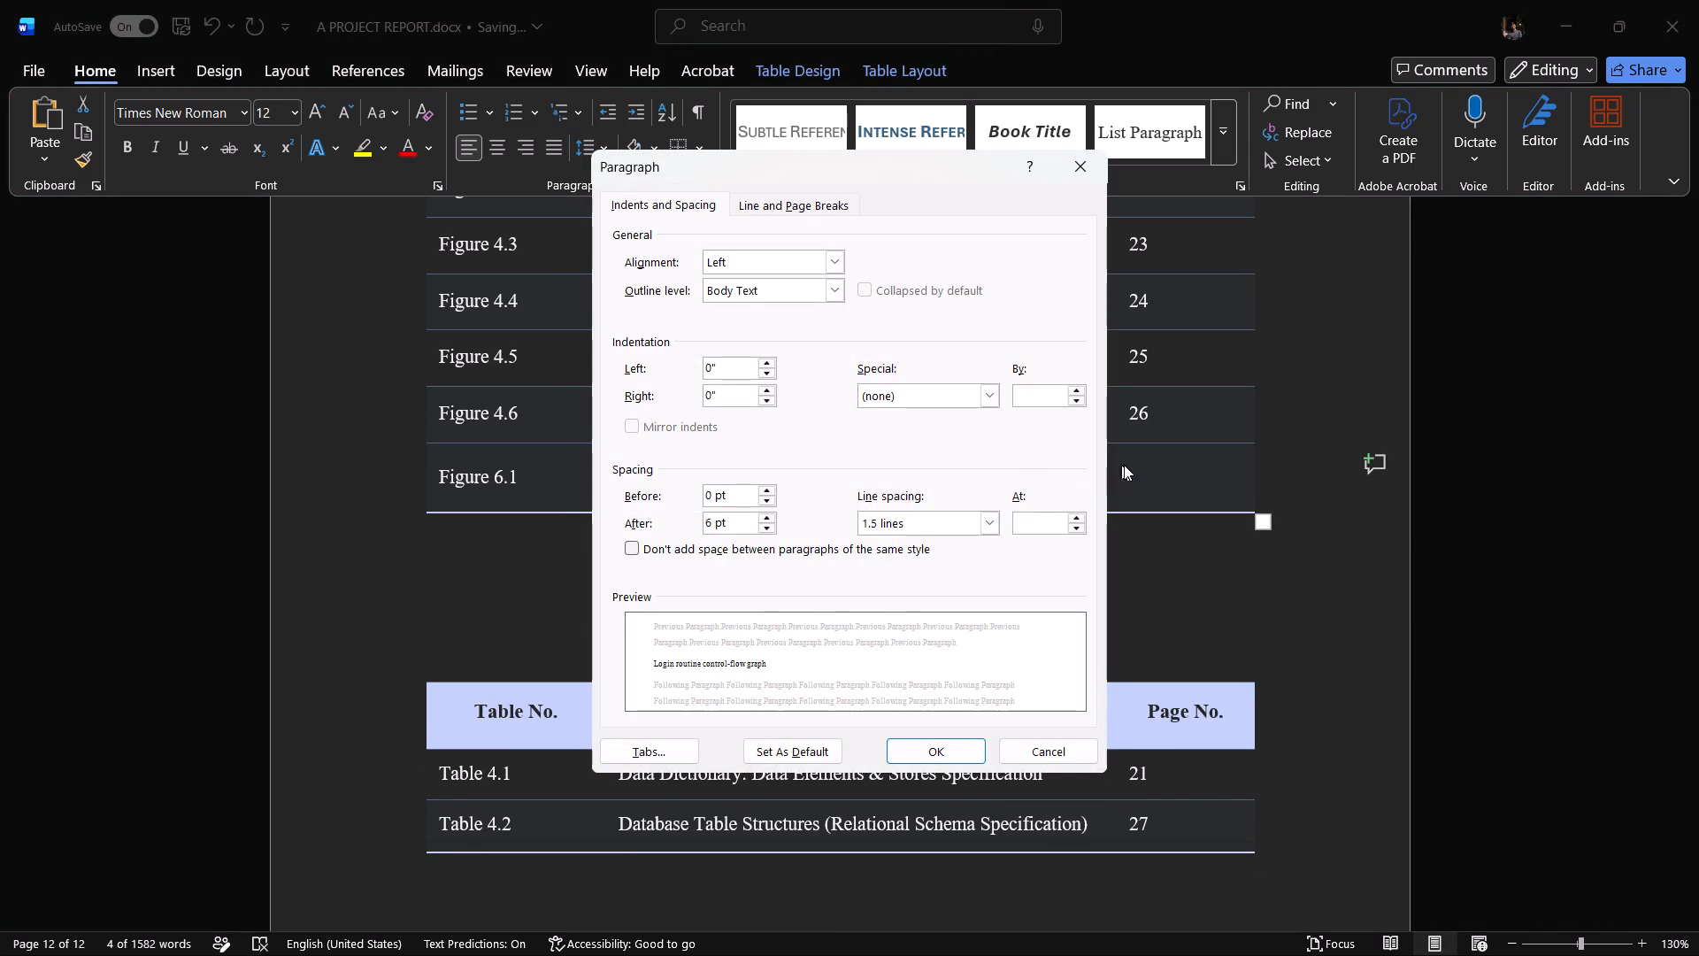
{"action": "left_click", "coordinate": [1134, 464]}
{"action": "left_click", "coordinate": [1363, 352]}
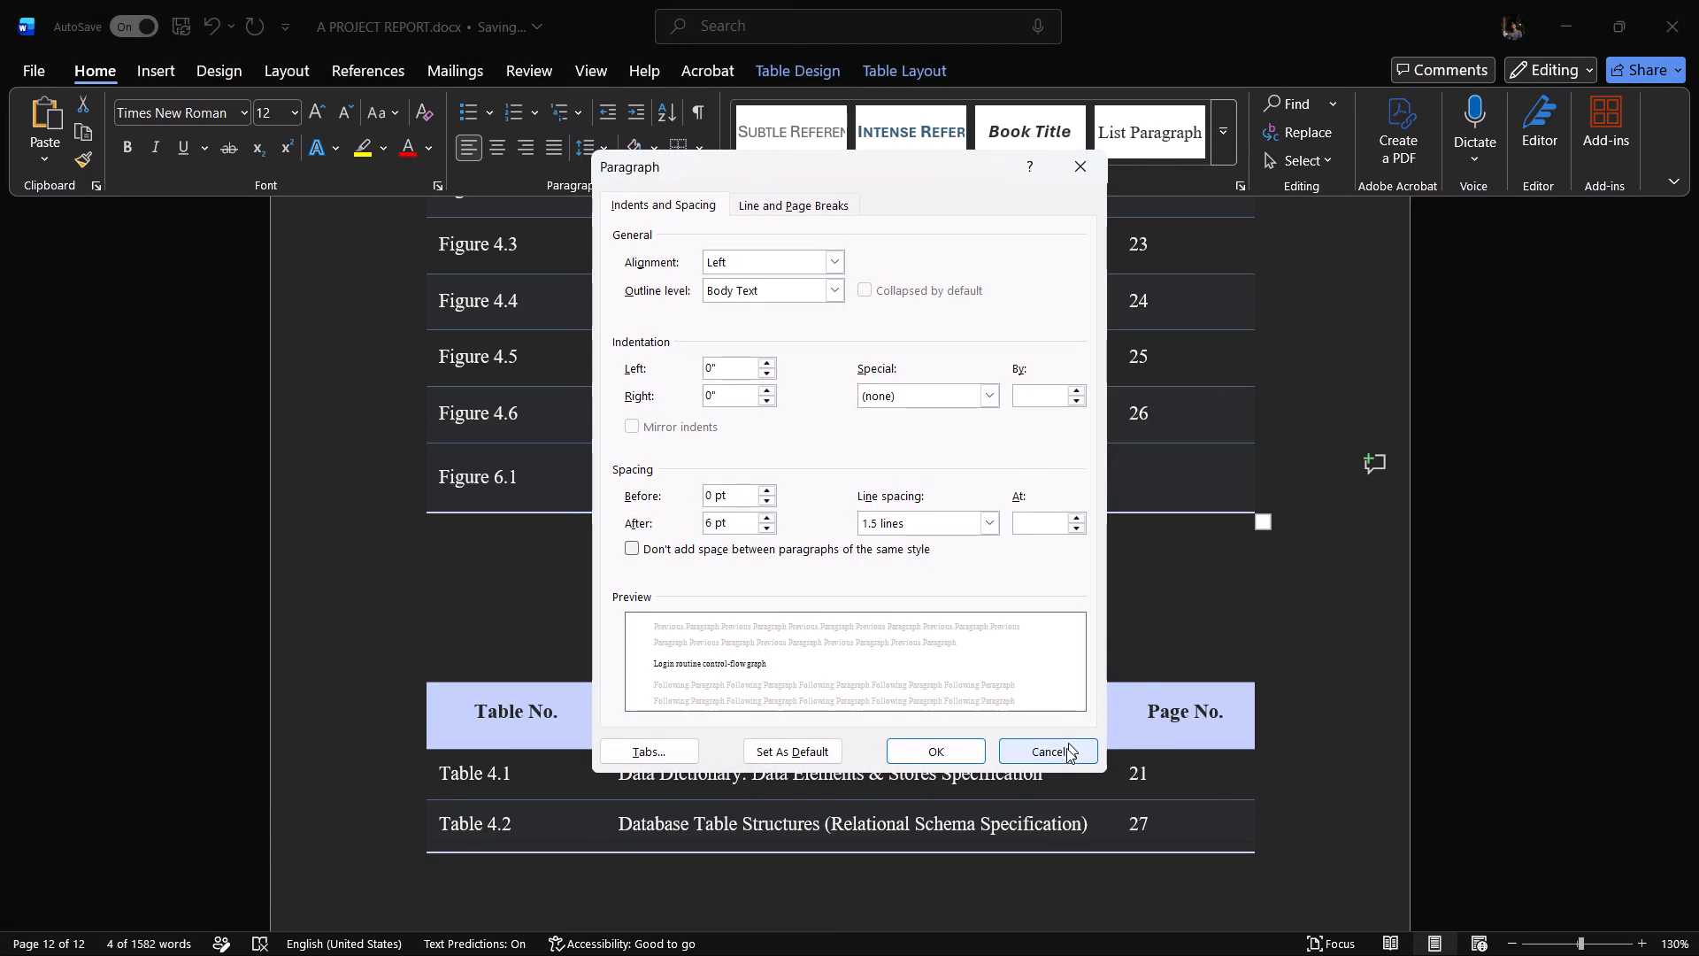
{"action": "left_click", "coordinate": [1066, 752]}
Select the whole List of Figures table and look through the built-in Quick Tables designs.
{"action": "scroll", "coordinate": [1096, 560], "scroll_direction": "up", "scroll_amount": 3}
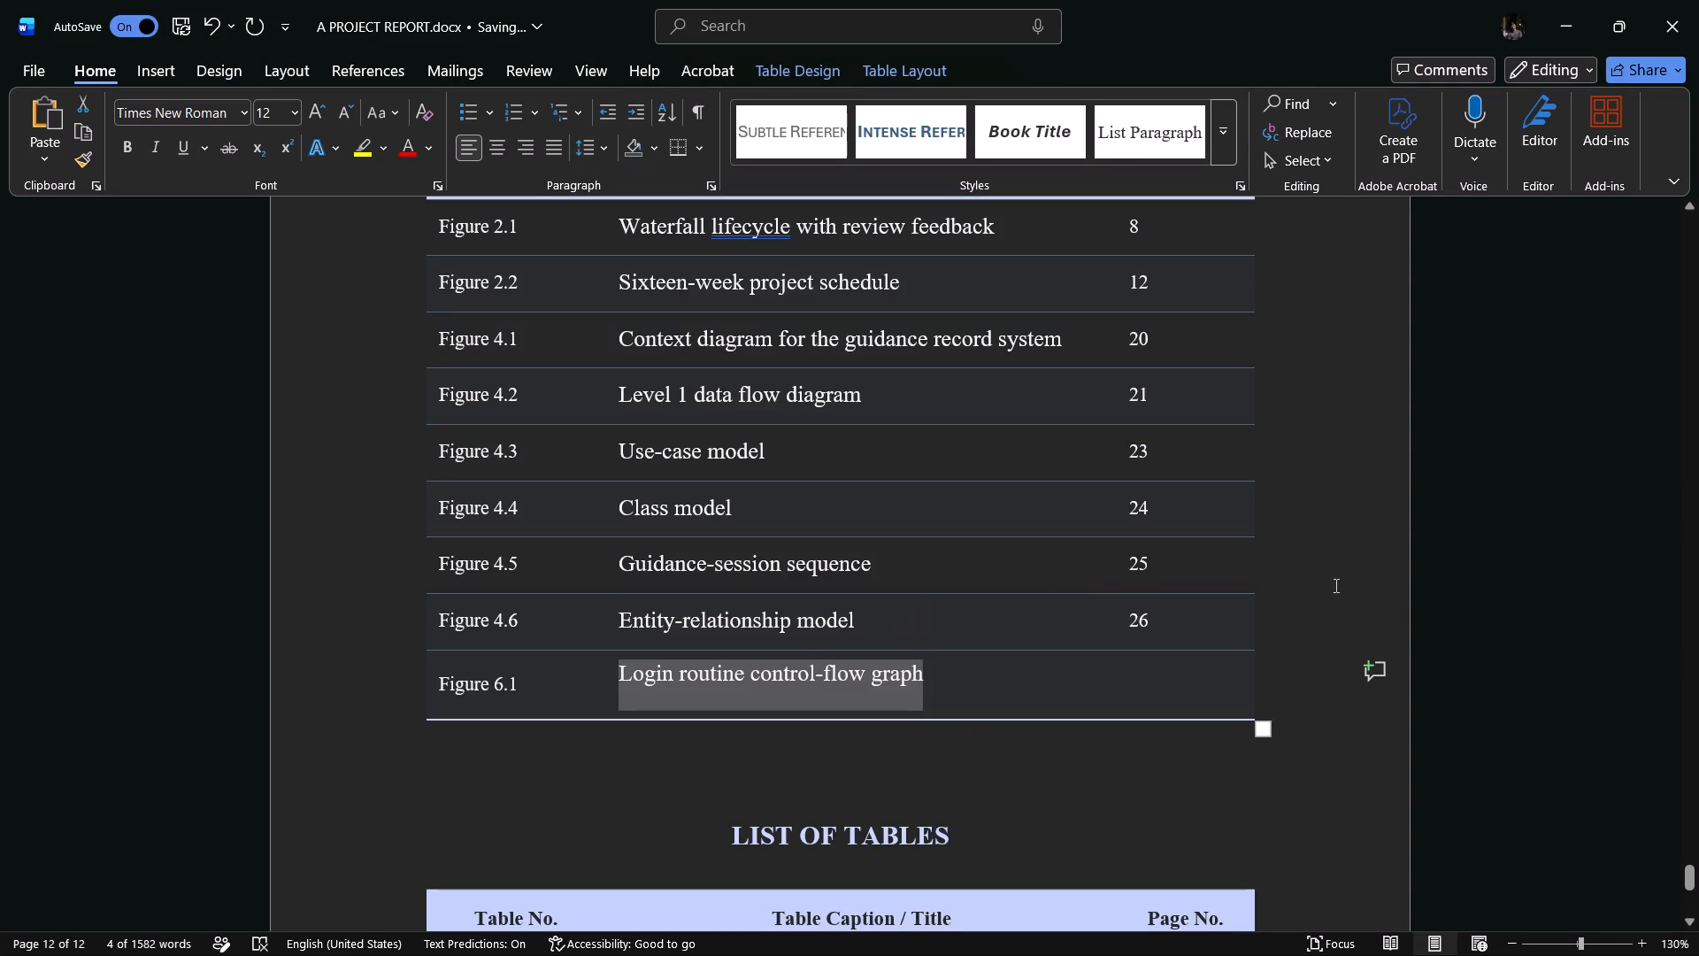
{"action": "left_click", "coordinate": [1336, 591]}
{"action": "scroll", "coordinate": [1263, 597], "scroll_direction": "up", "scroll_amount": 2}
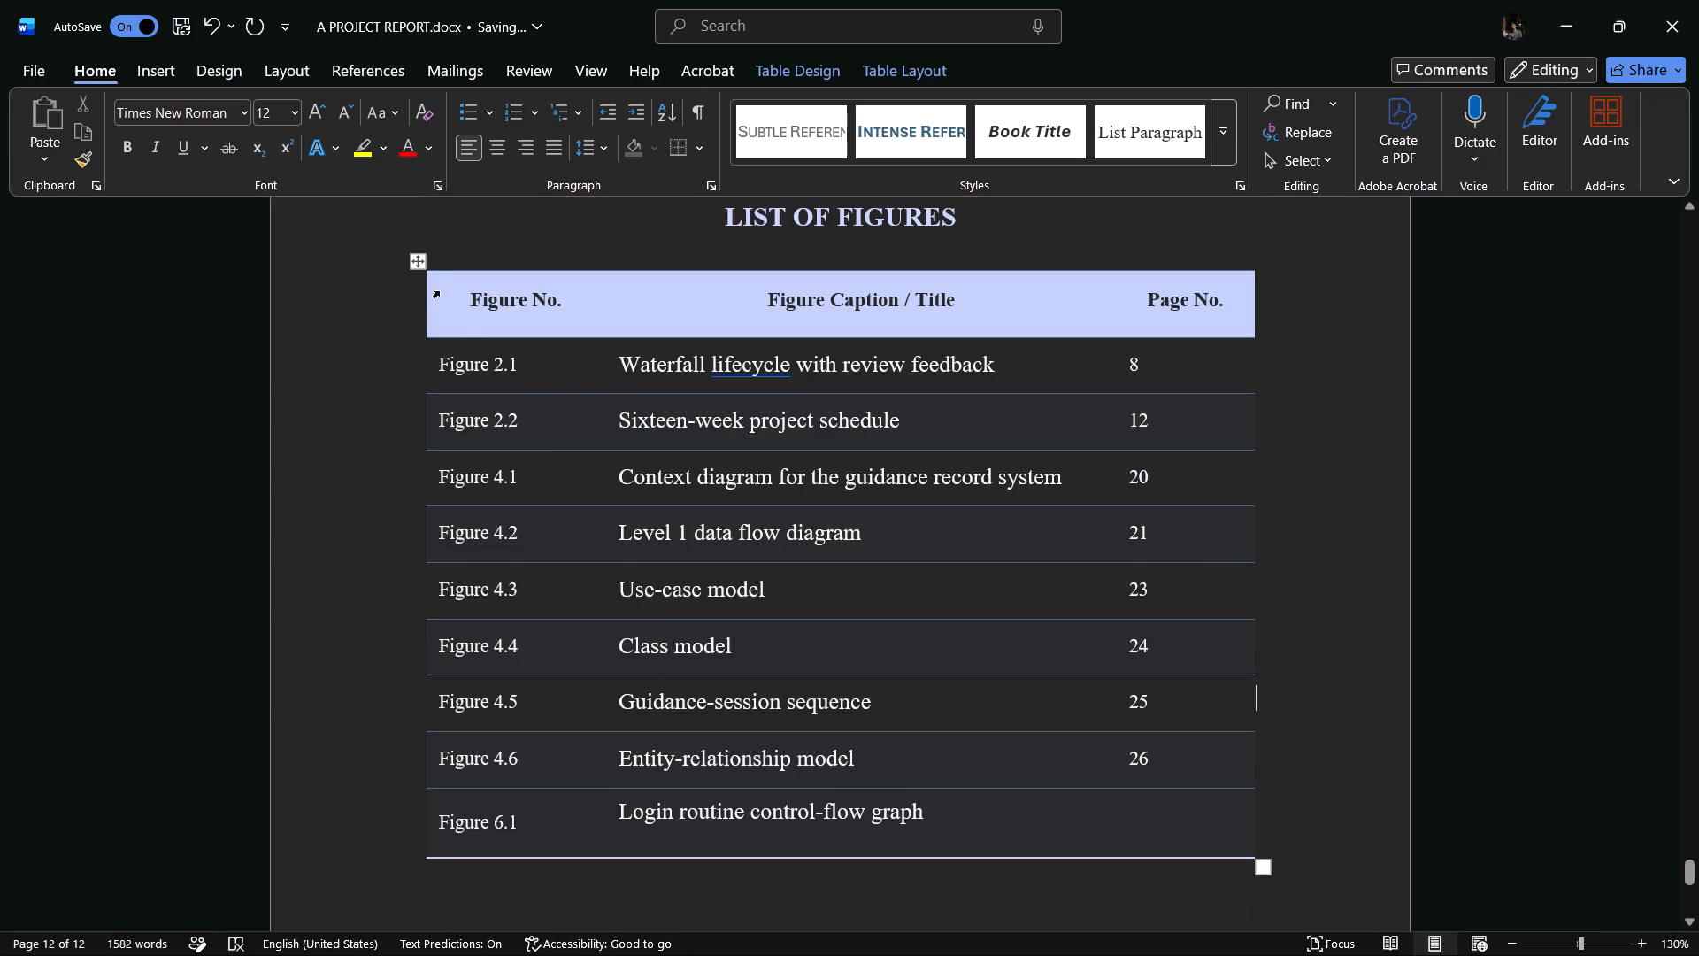
{"action": "left_click", "coordinate": [161, 81]}
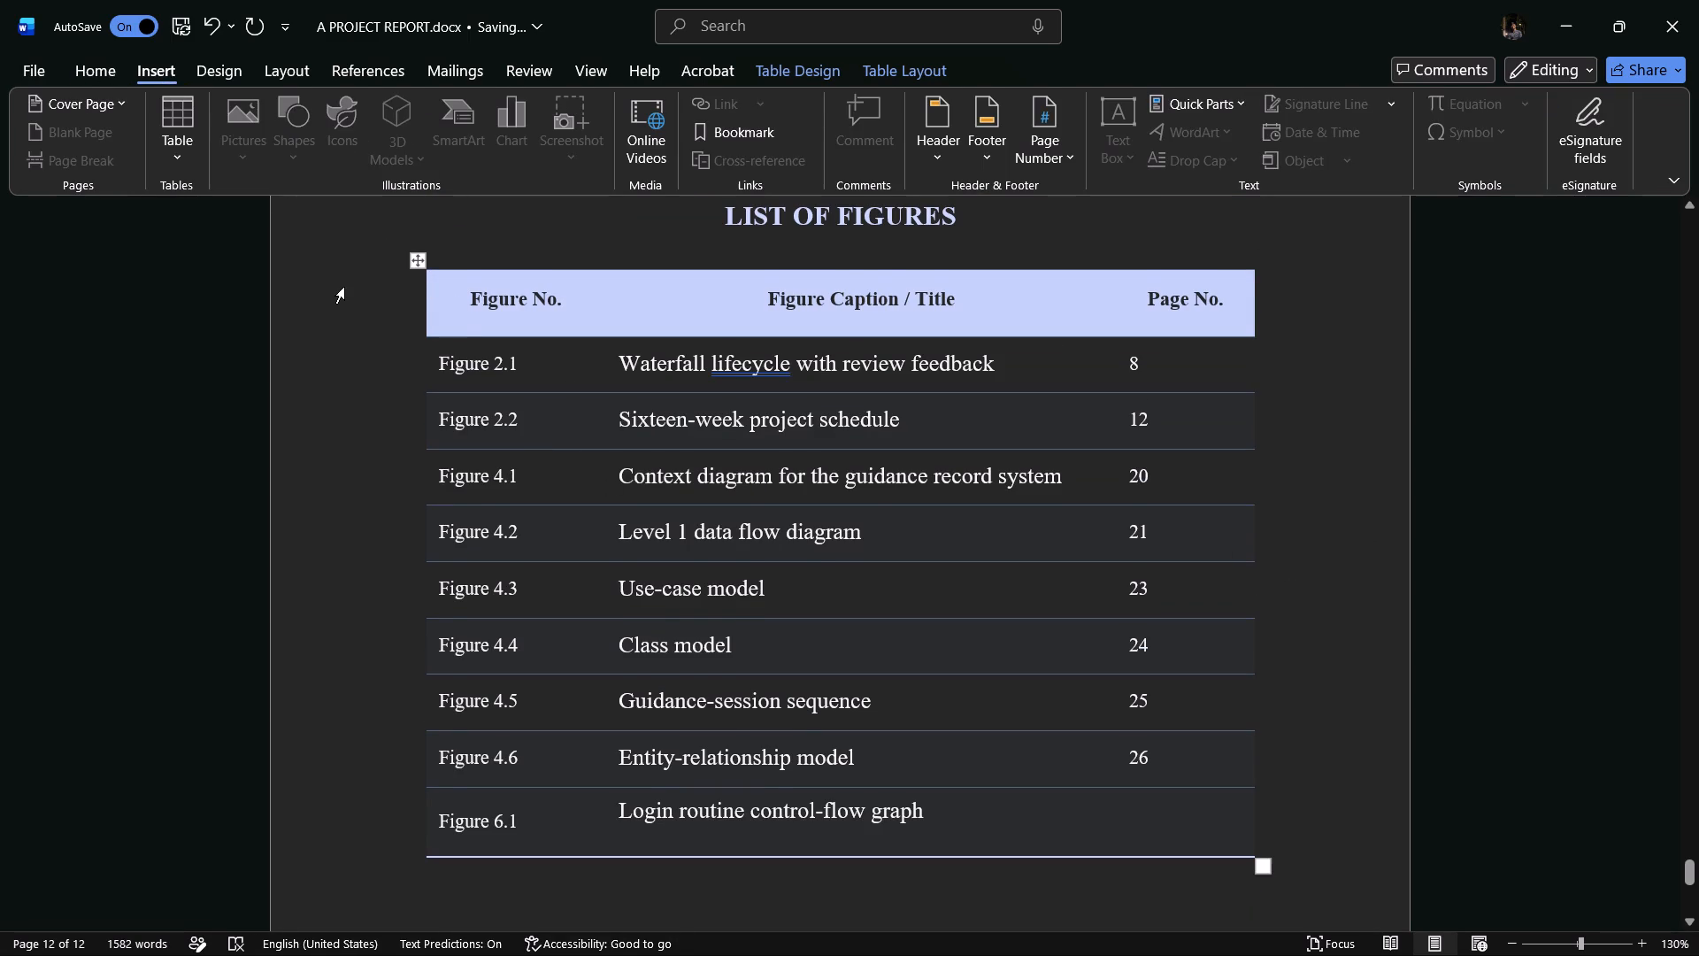
{"action": "left_click", "coordinate": [344, 287]}
{"action": "left_click_drag", "start_coordinate": [350, 279], "coordinate": [721, 867]}
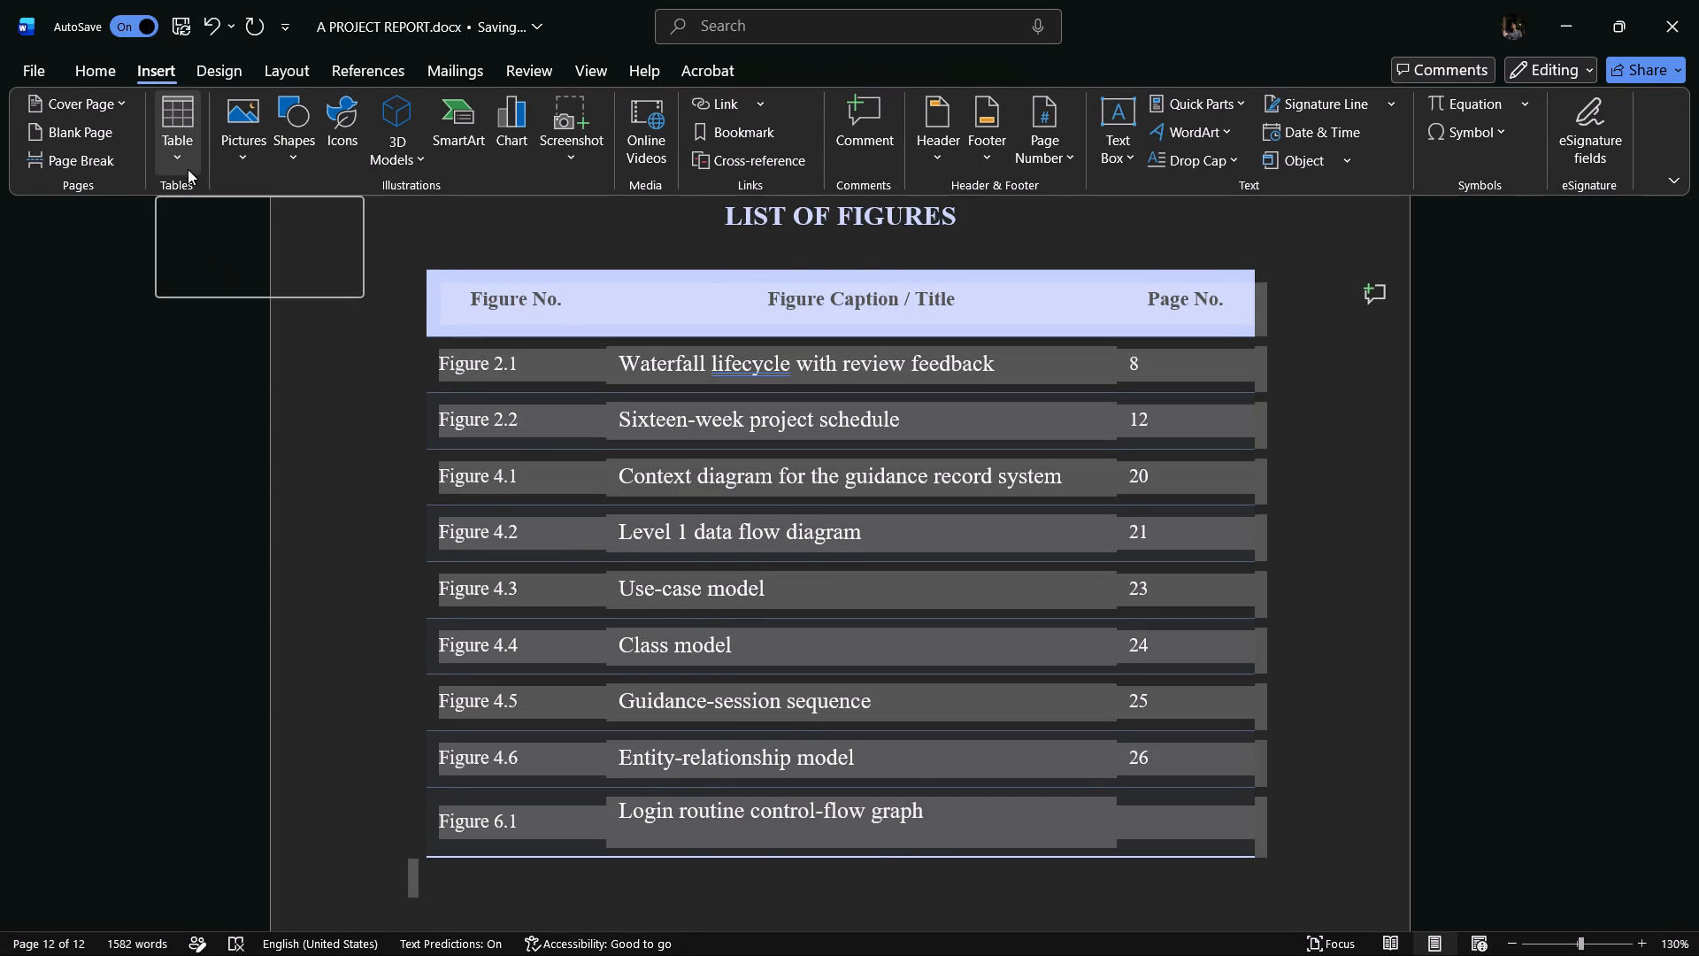
{"action": "left_click", "coordinate": [188, 169]}
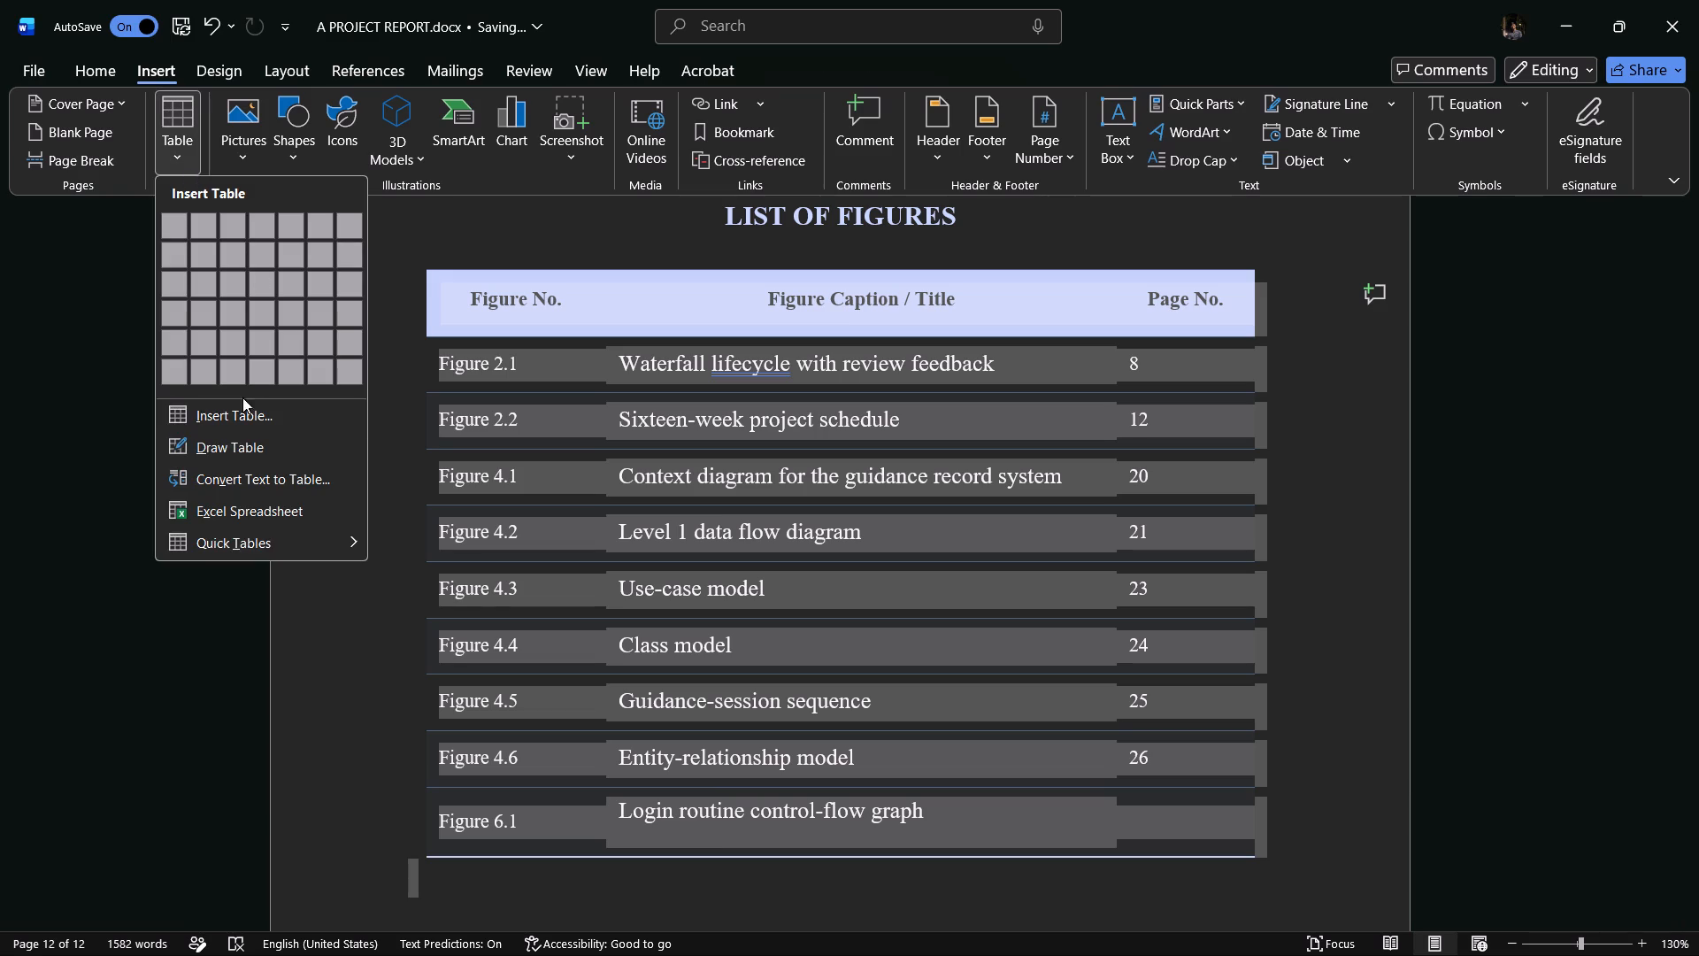
{"action": "left_click", "coordinate": [295, 551]}
{"action": "scroll", "coordinate": [532, 682], "scroll_direction": "down", "scroll_amount": 3}
{"action": "scroll", "coordinate": [533, 657], "scroll_direction": "up", "scroll_amount": 1}
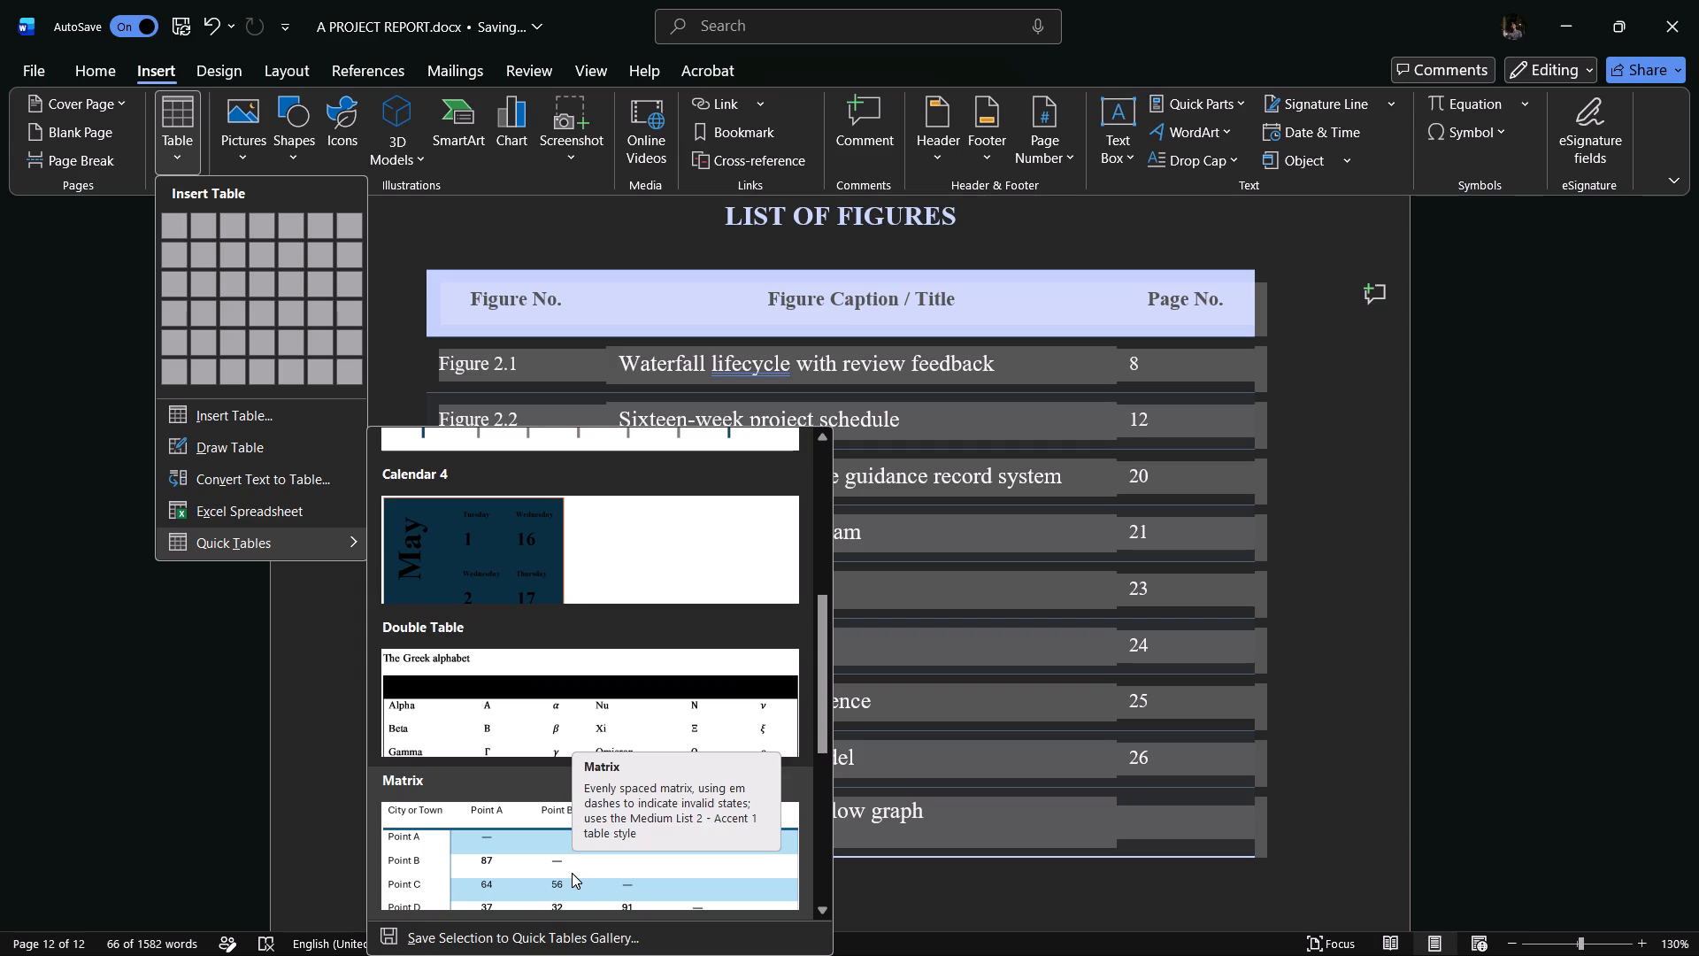
{"action": "scroll", "coordinate": [505, 705], "scroll_direction": "down", "scroll_amount": 2}
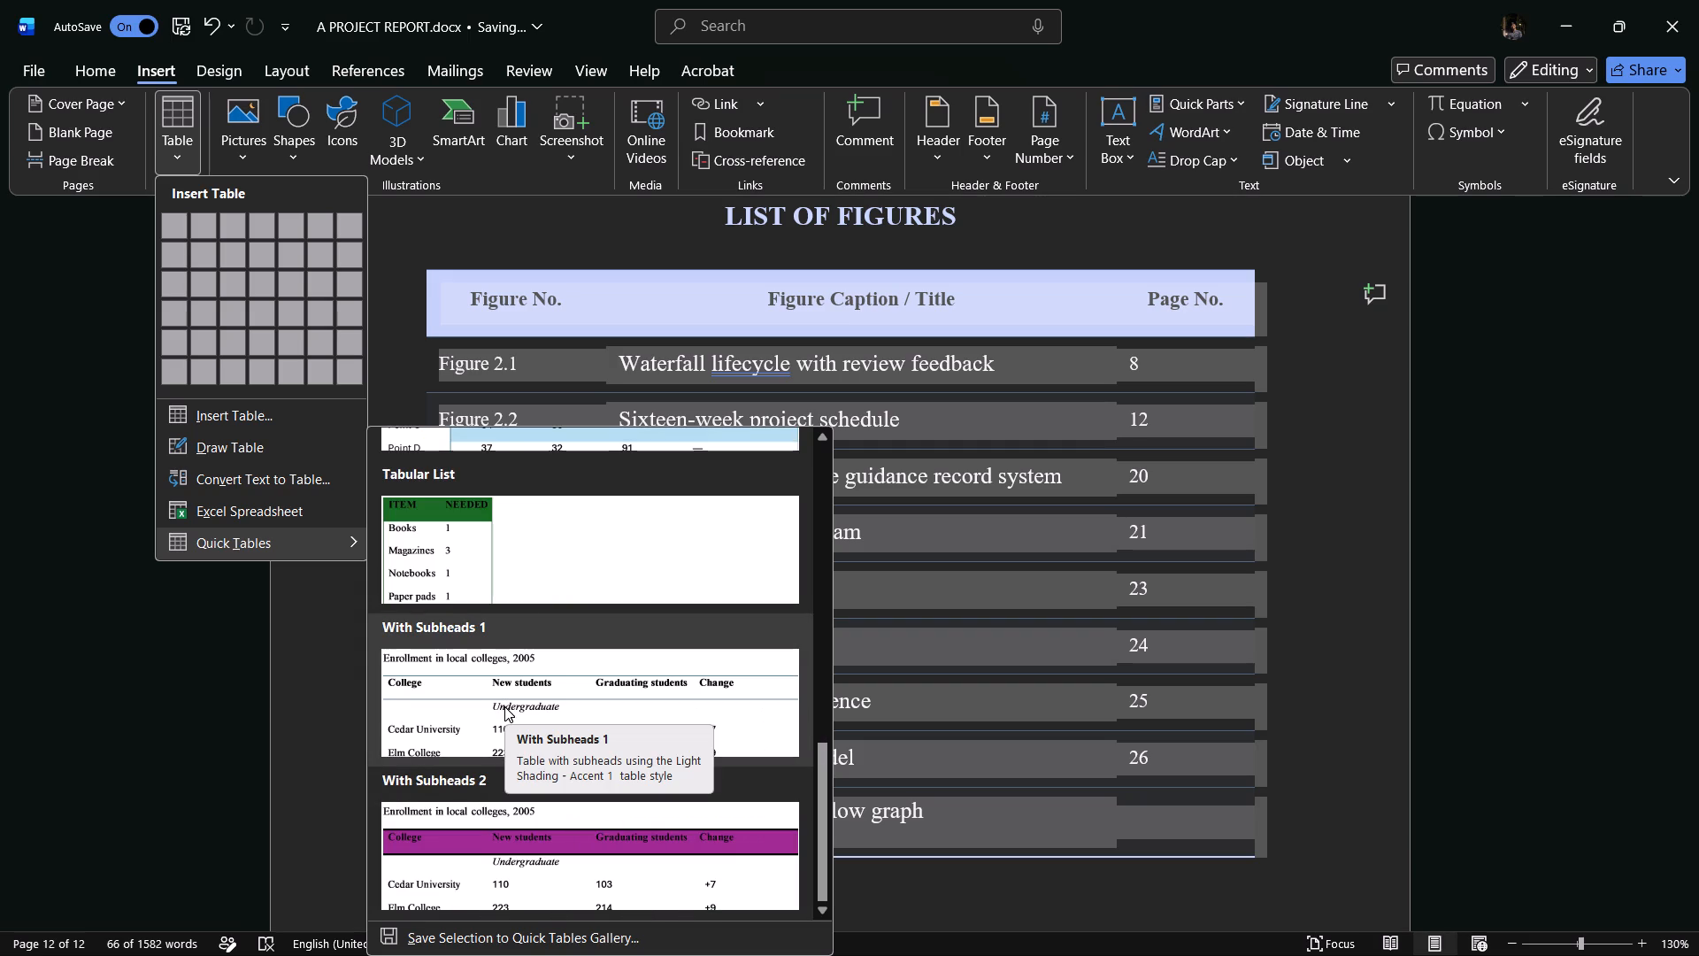
{"action": "scroll", "coordinate": [509, 703], "scroll_direction": "down", "scroll_amount": 6}
{"action": "scroll", "coordinate": [616, 747], "scroll_direction": "up", "scroll_amount": 5}
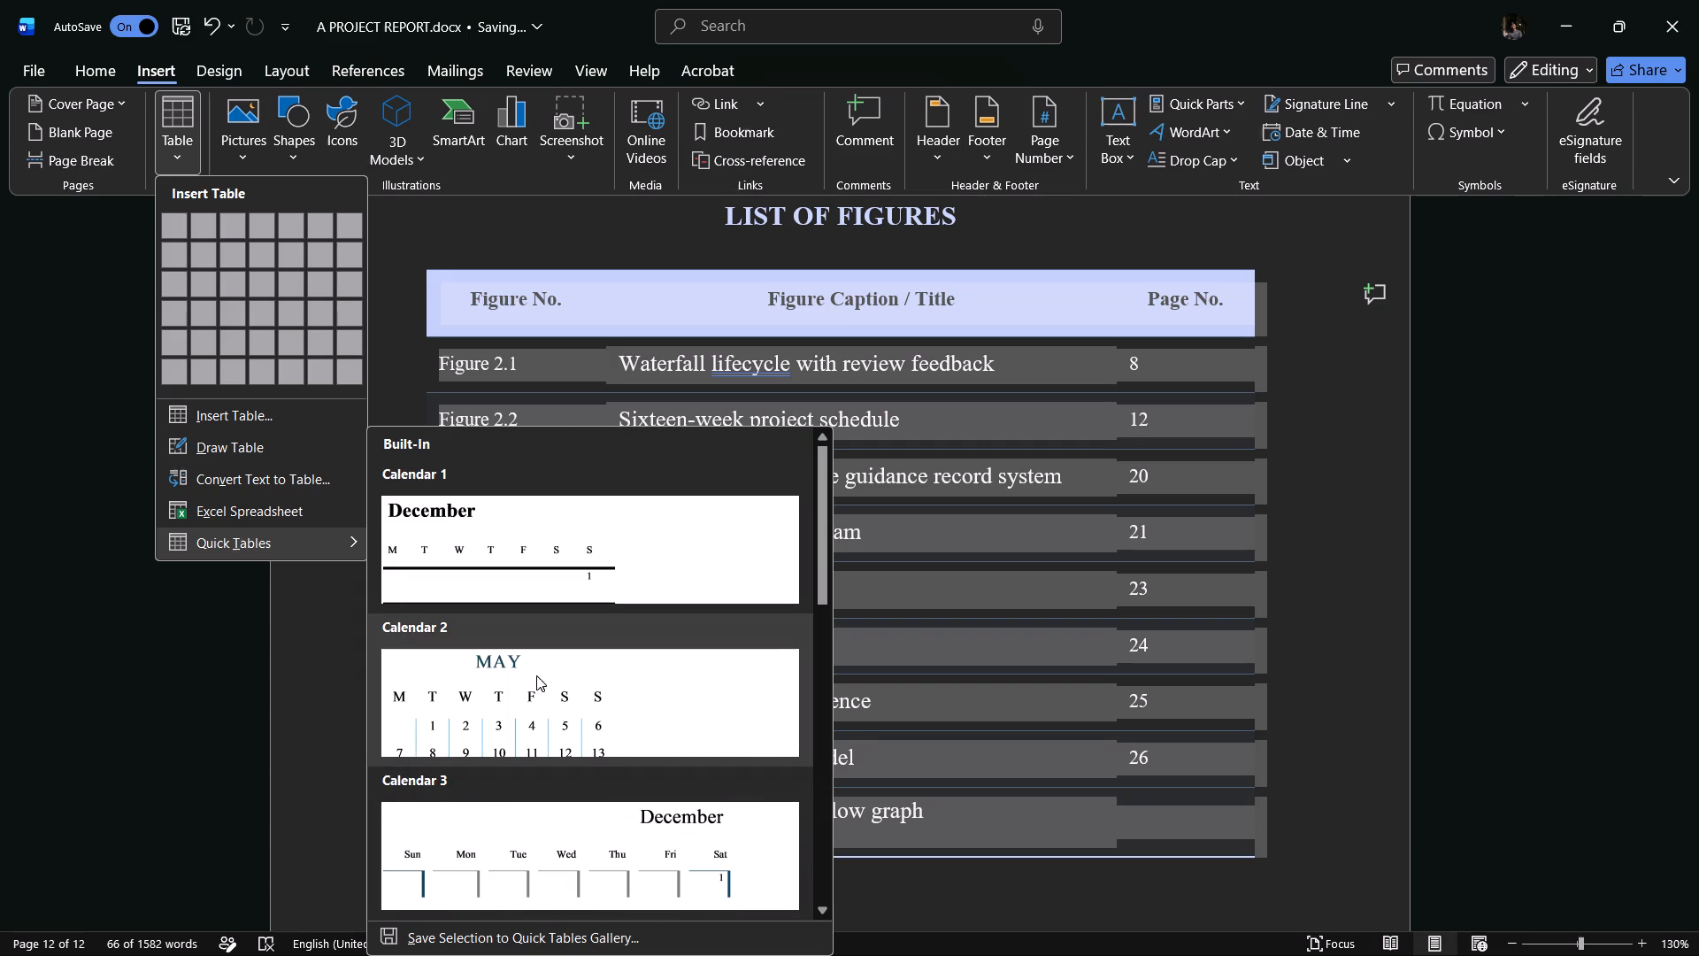
{"action": "scroll", "coordinate": [550, 660], "scroll_direction": "down", "scroll_amount": 12}
{"action": "scroll", "coordinate": [467, 546], "scroll_direction": "up", "scroll_amount": 3}
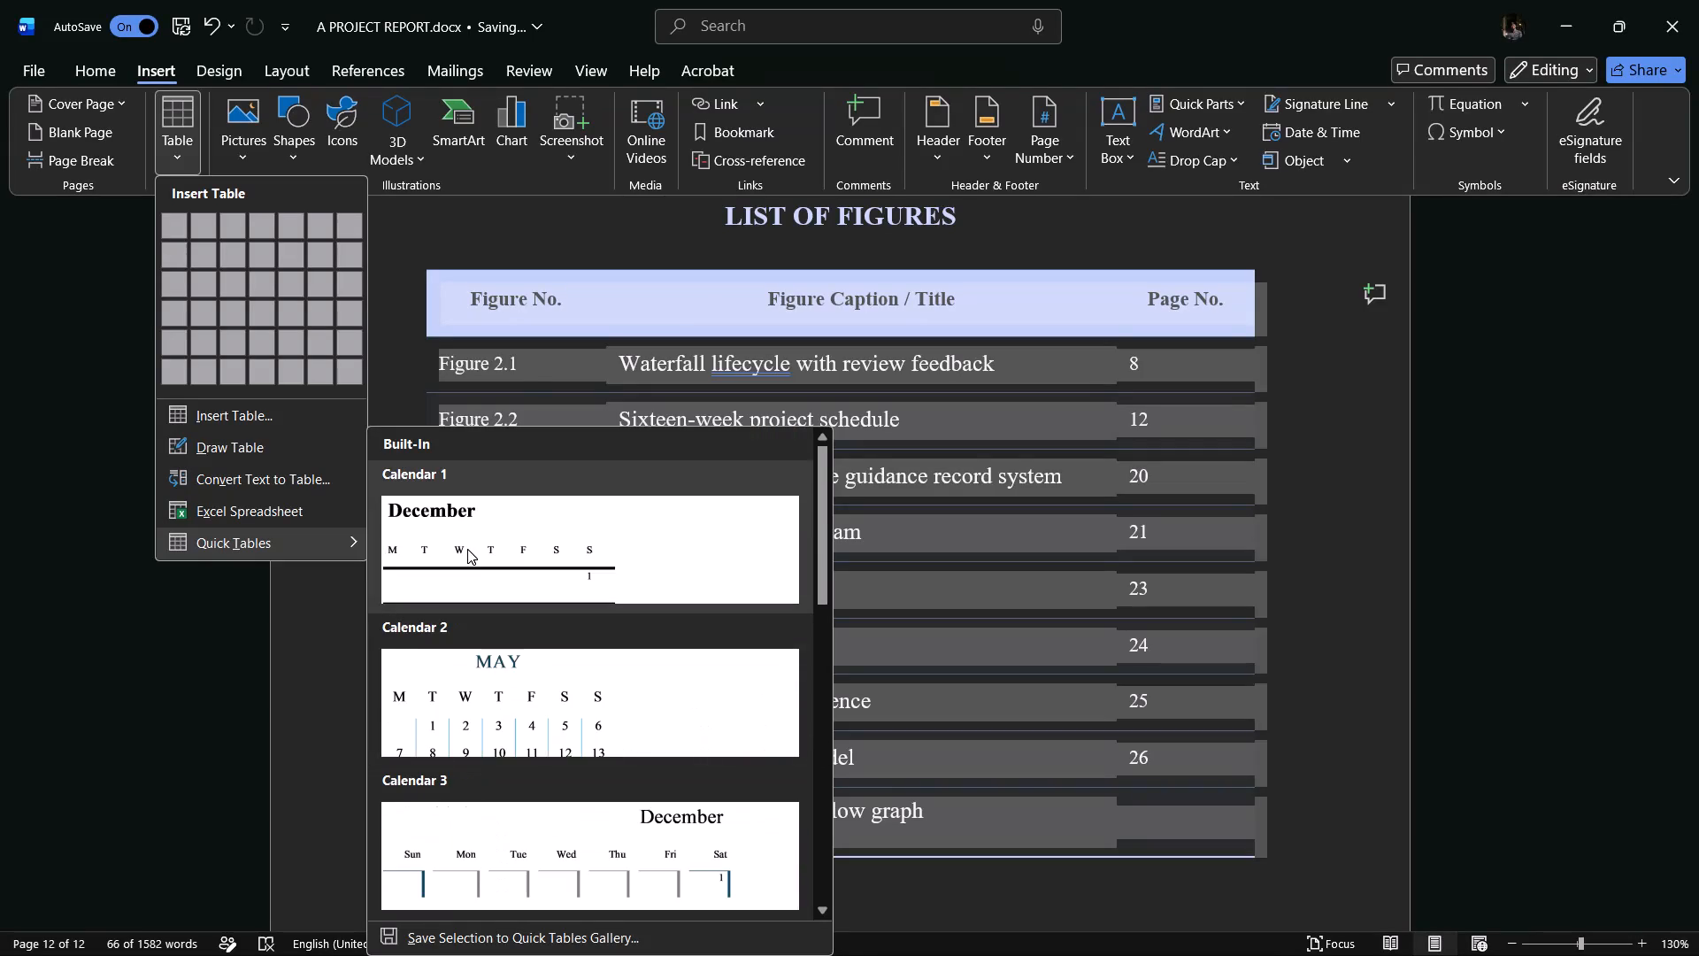
{"action": "scroll", "coordinate": [467, 549], "scroll_direction": "up", "scroll_amount": 2}
{"action": "scroll", "coordinate": [638, 621], "scroll_direction": "down", "scroll_amount": 4}
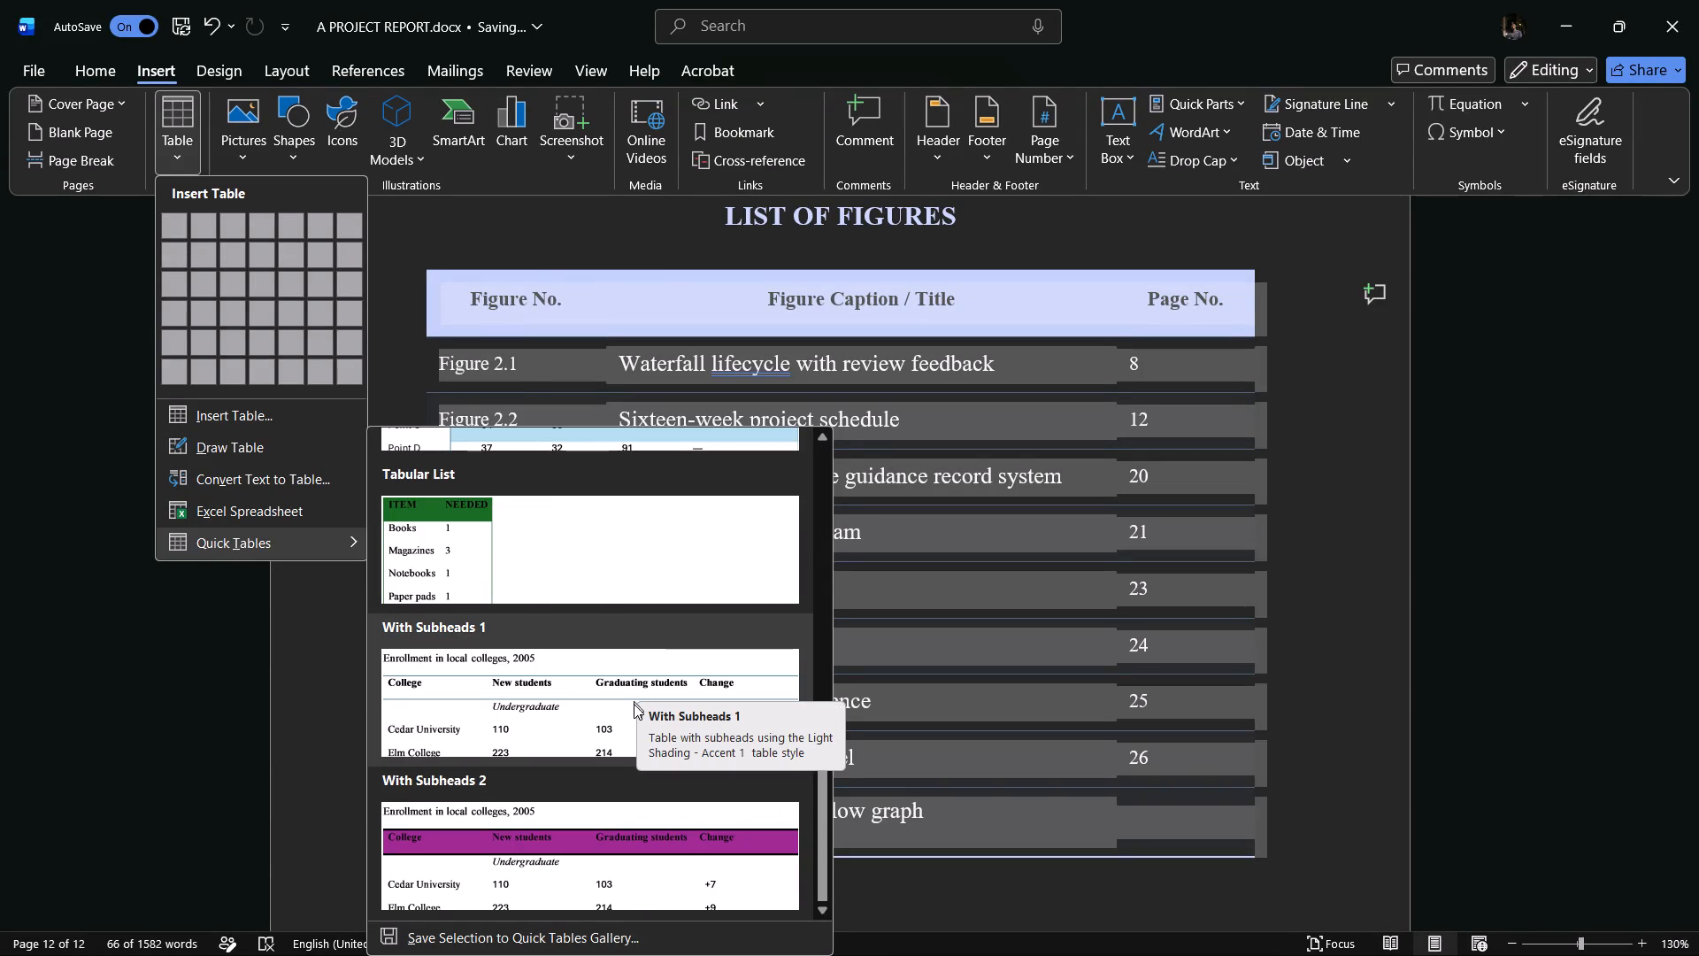
{"action": "scroll", "coordinate": [634, 713], "scroll_direction": "down", "scroll_amount": 2}
{"action": "left_click", "coordinate": [1311, 466]}
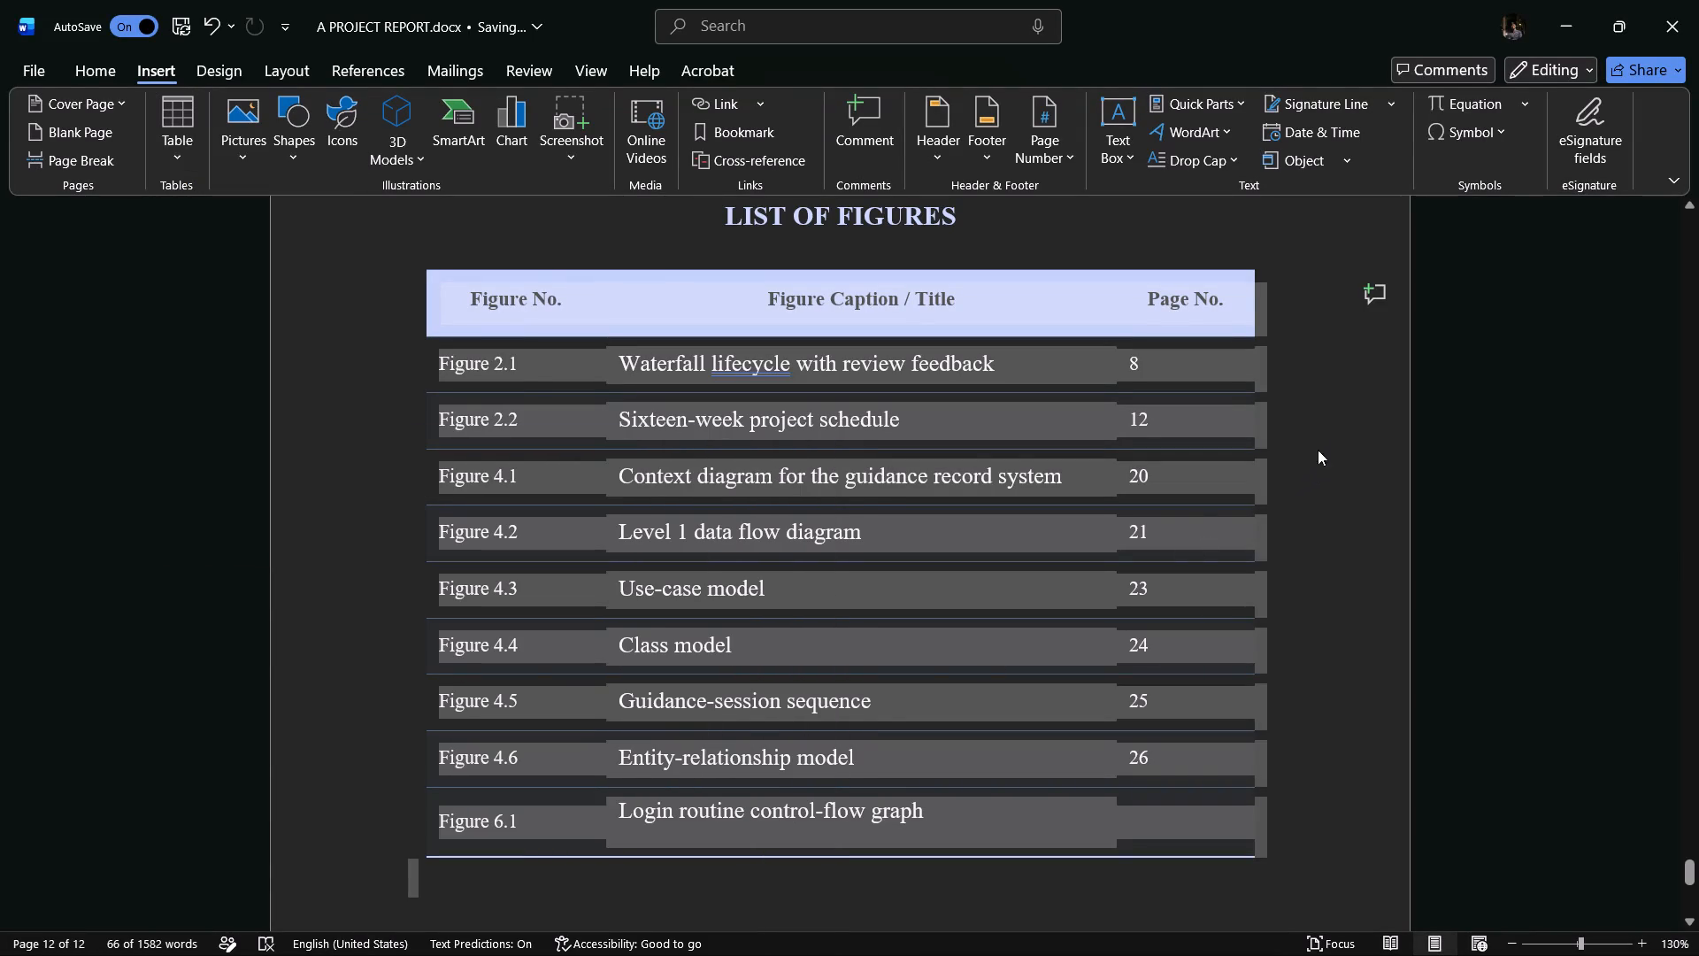
{"action": "left_click", "coordinate": [1377, 308]}
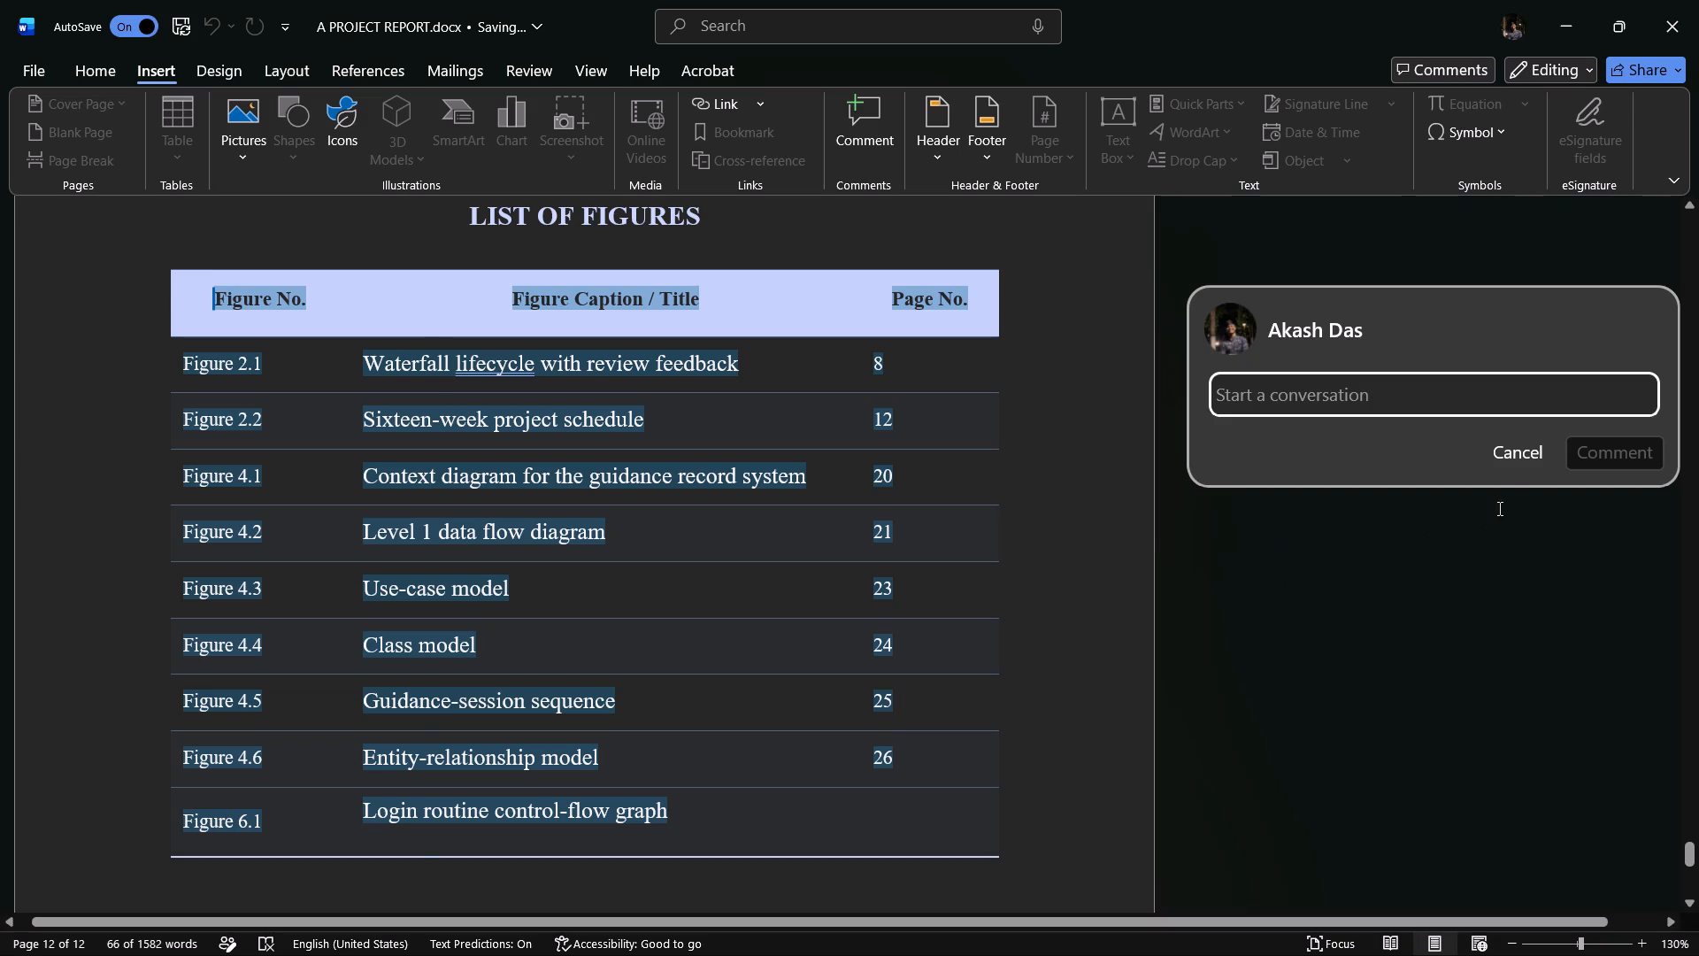
{"action": "left_click", "coordinate": [1521, 458]}
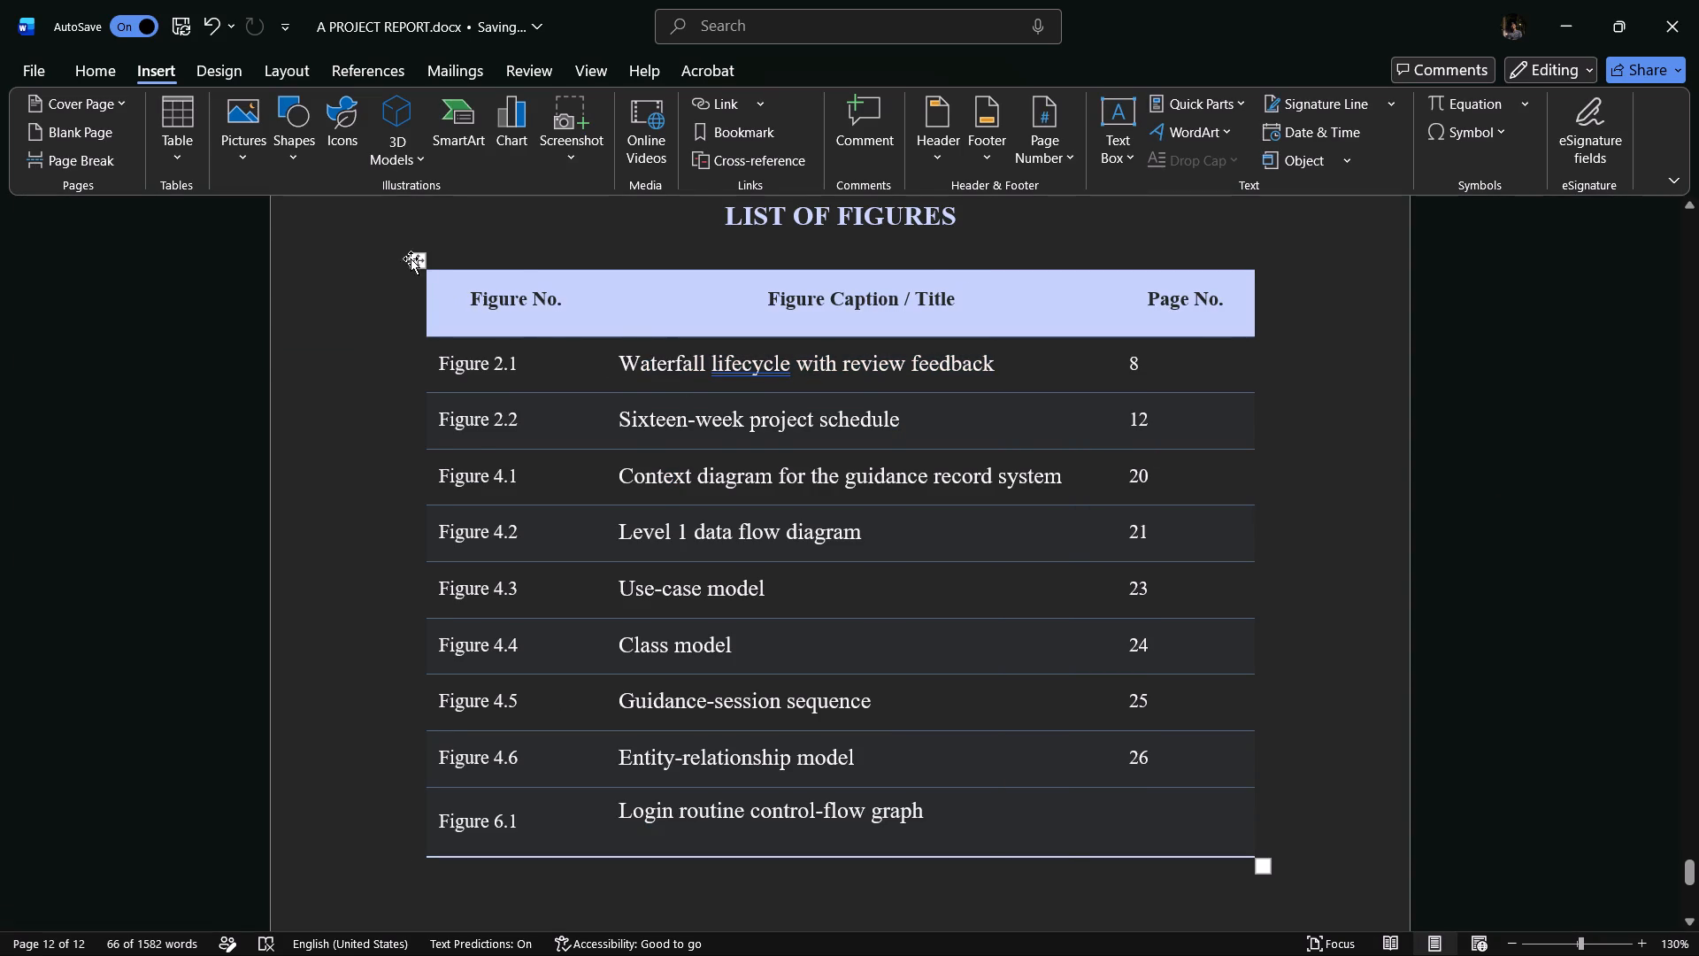
Centre the entire List of Figures table horizontally on the page.
{"action": "left_click", "coordinate": [420, 258]}
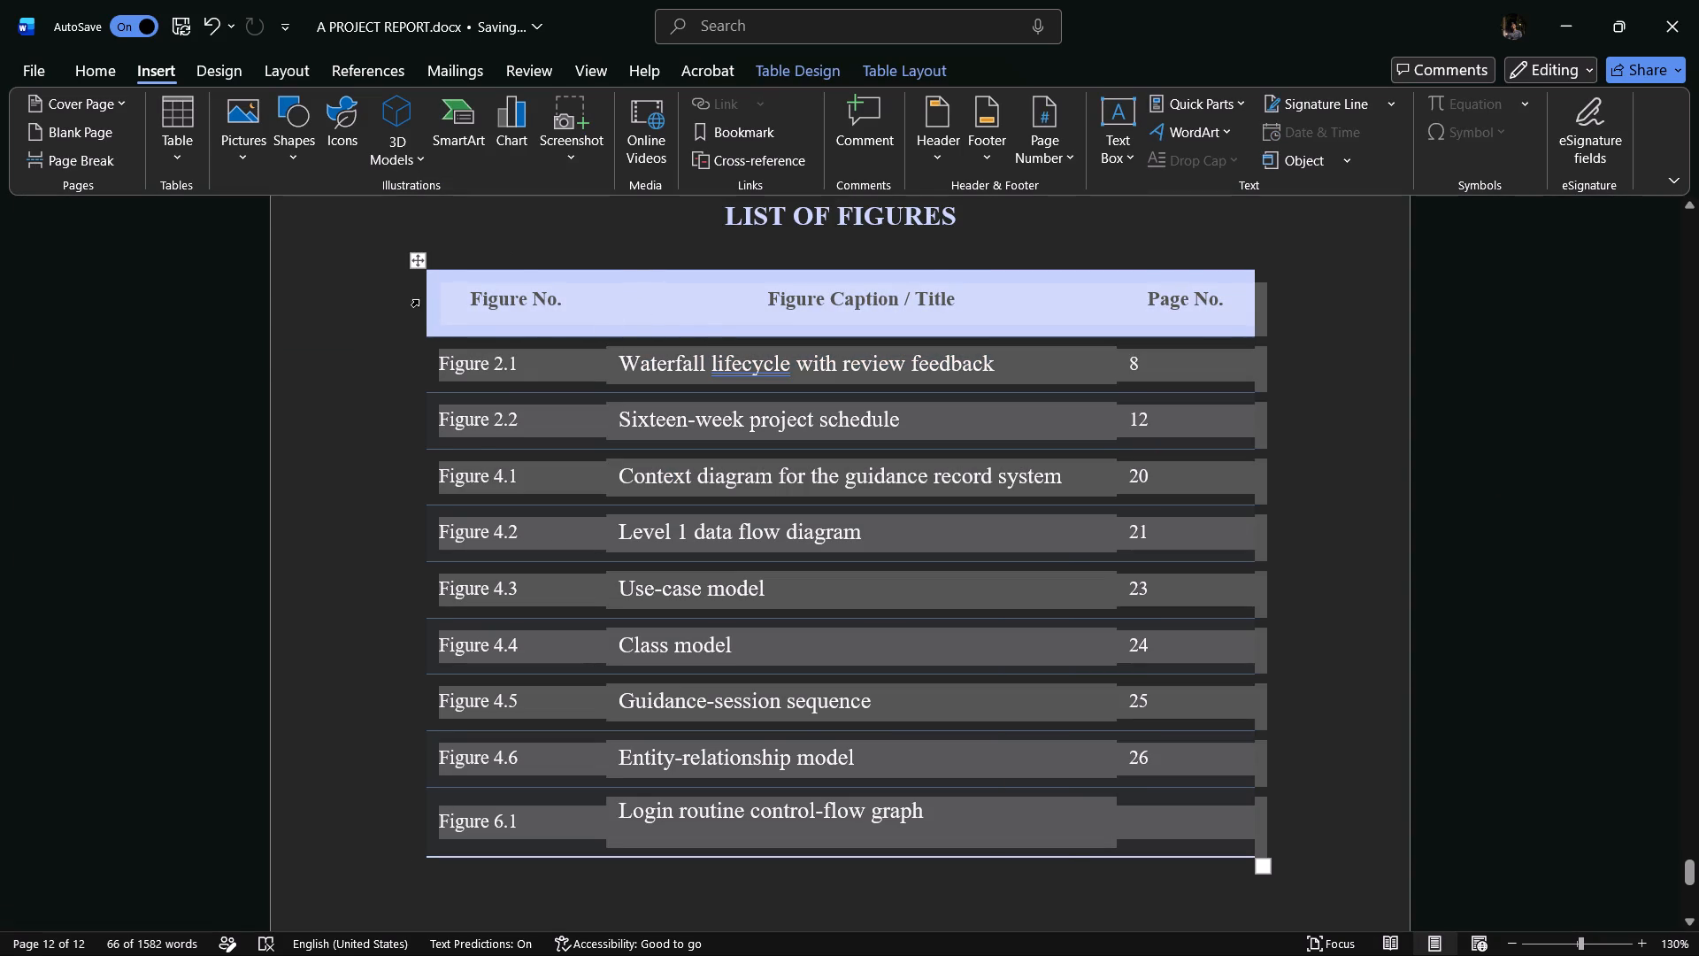
{"action": "left_click", "coordinate": [419, 266]}
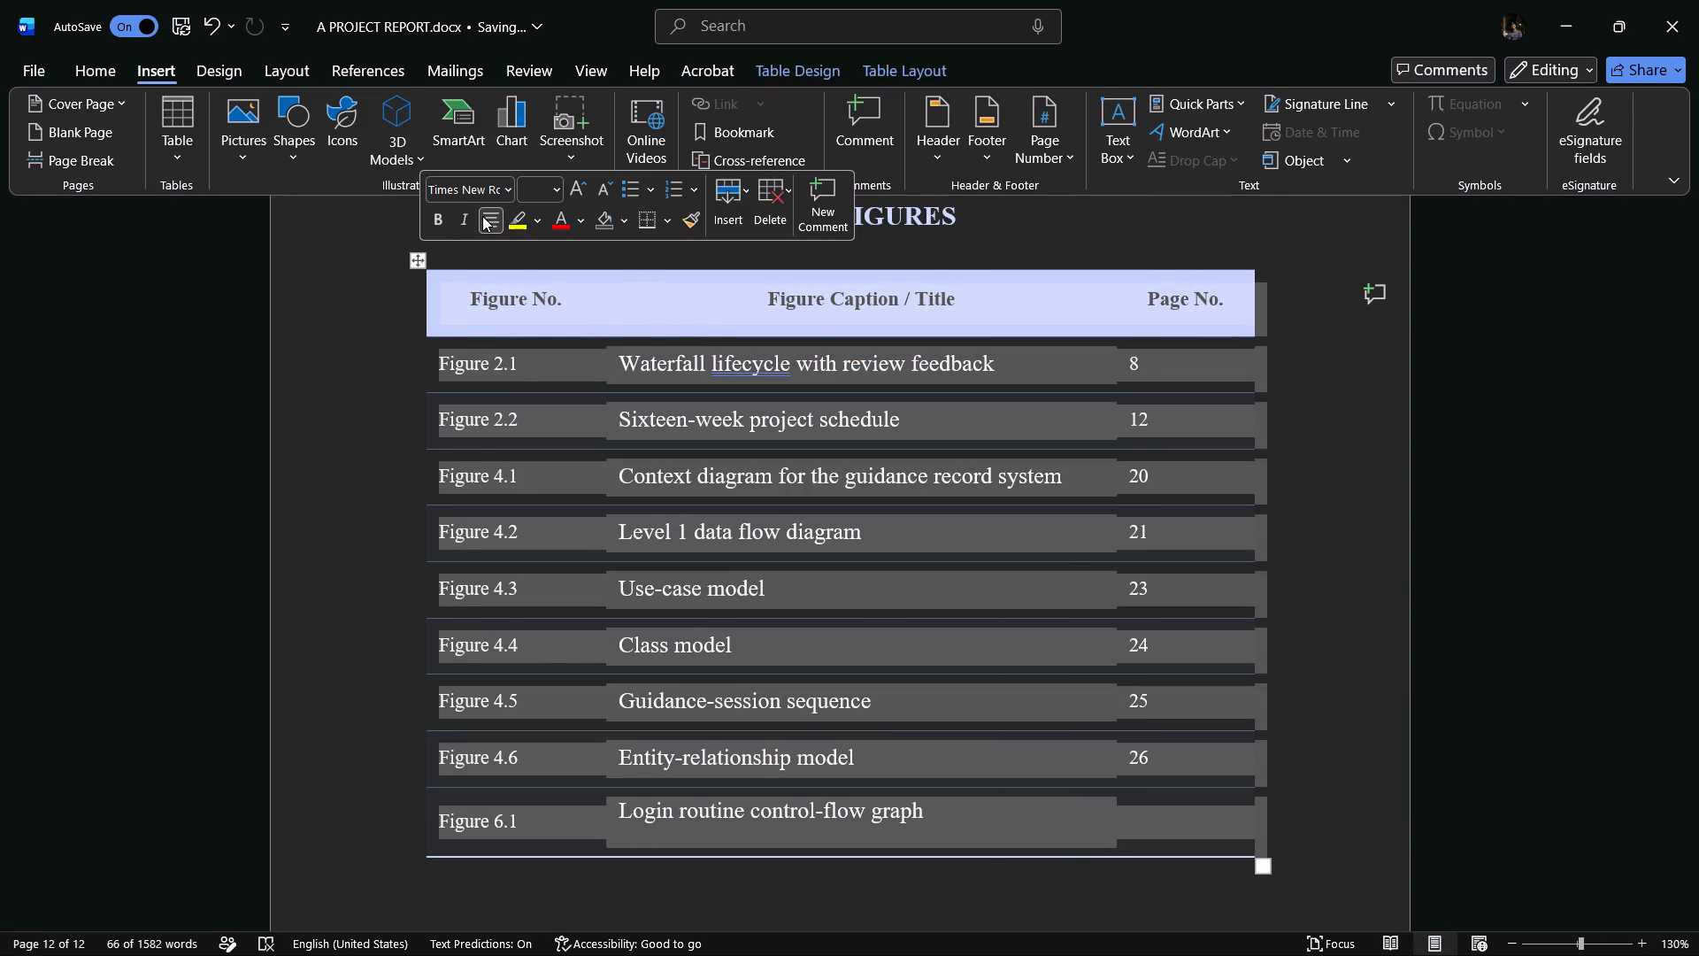
{"action": "left_click", "coordinate": [482, 216]}
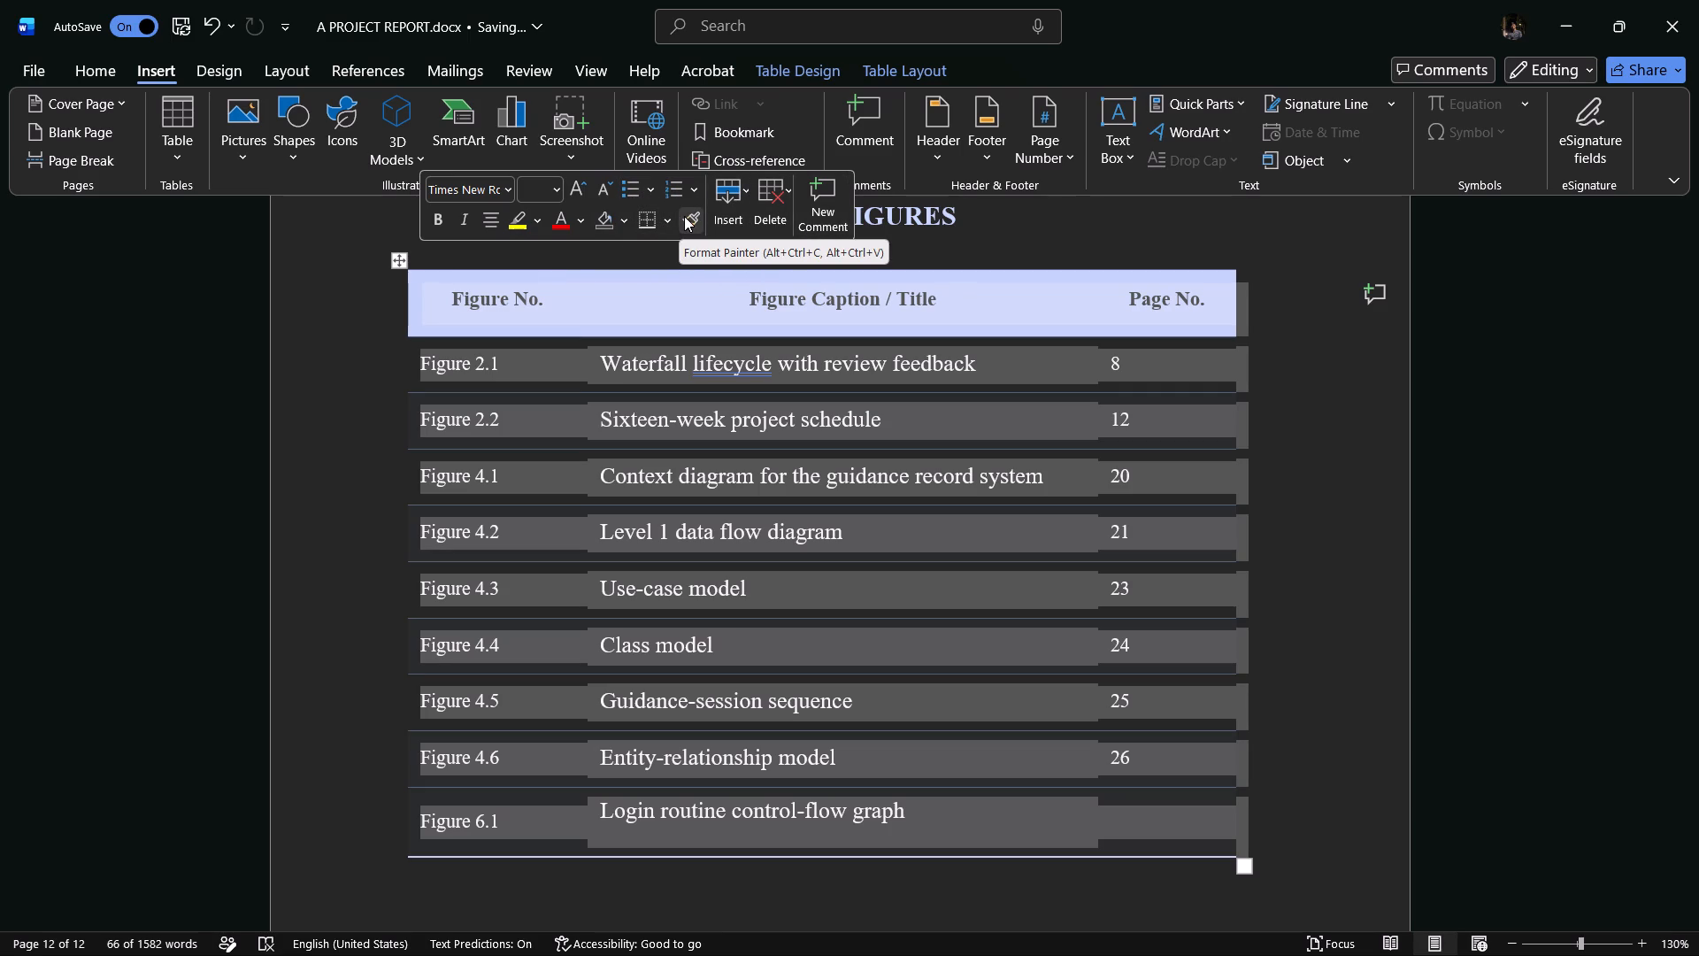
{"action": "left_click", "coordinate": [684, 216]}
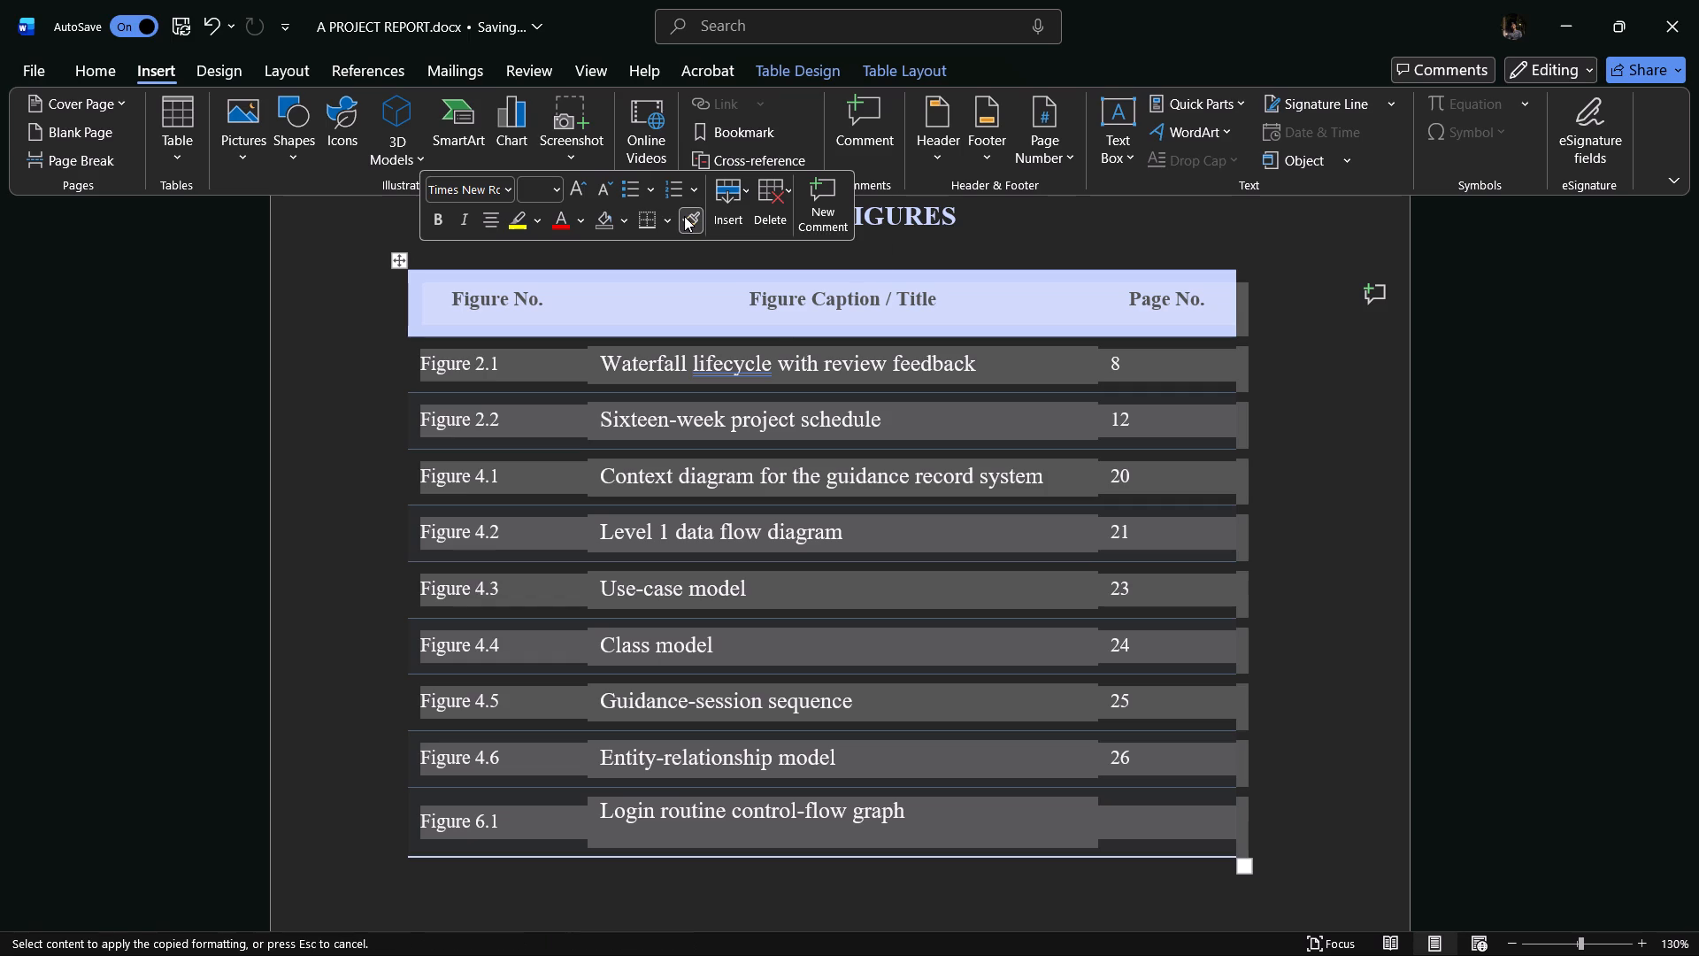
{"action": "left_click", "coordinate": [1326, 447]}
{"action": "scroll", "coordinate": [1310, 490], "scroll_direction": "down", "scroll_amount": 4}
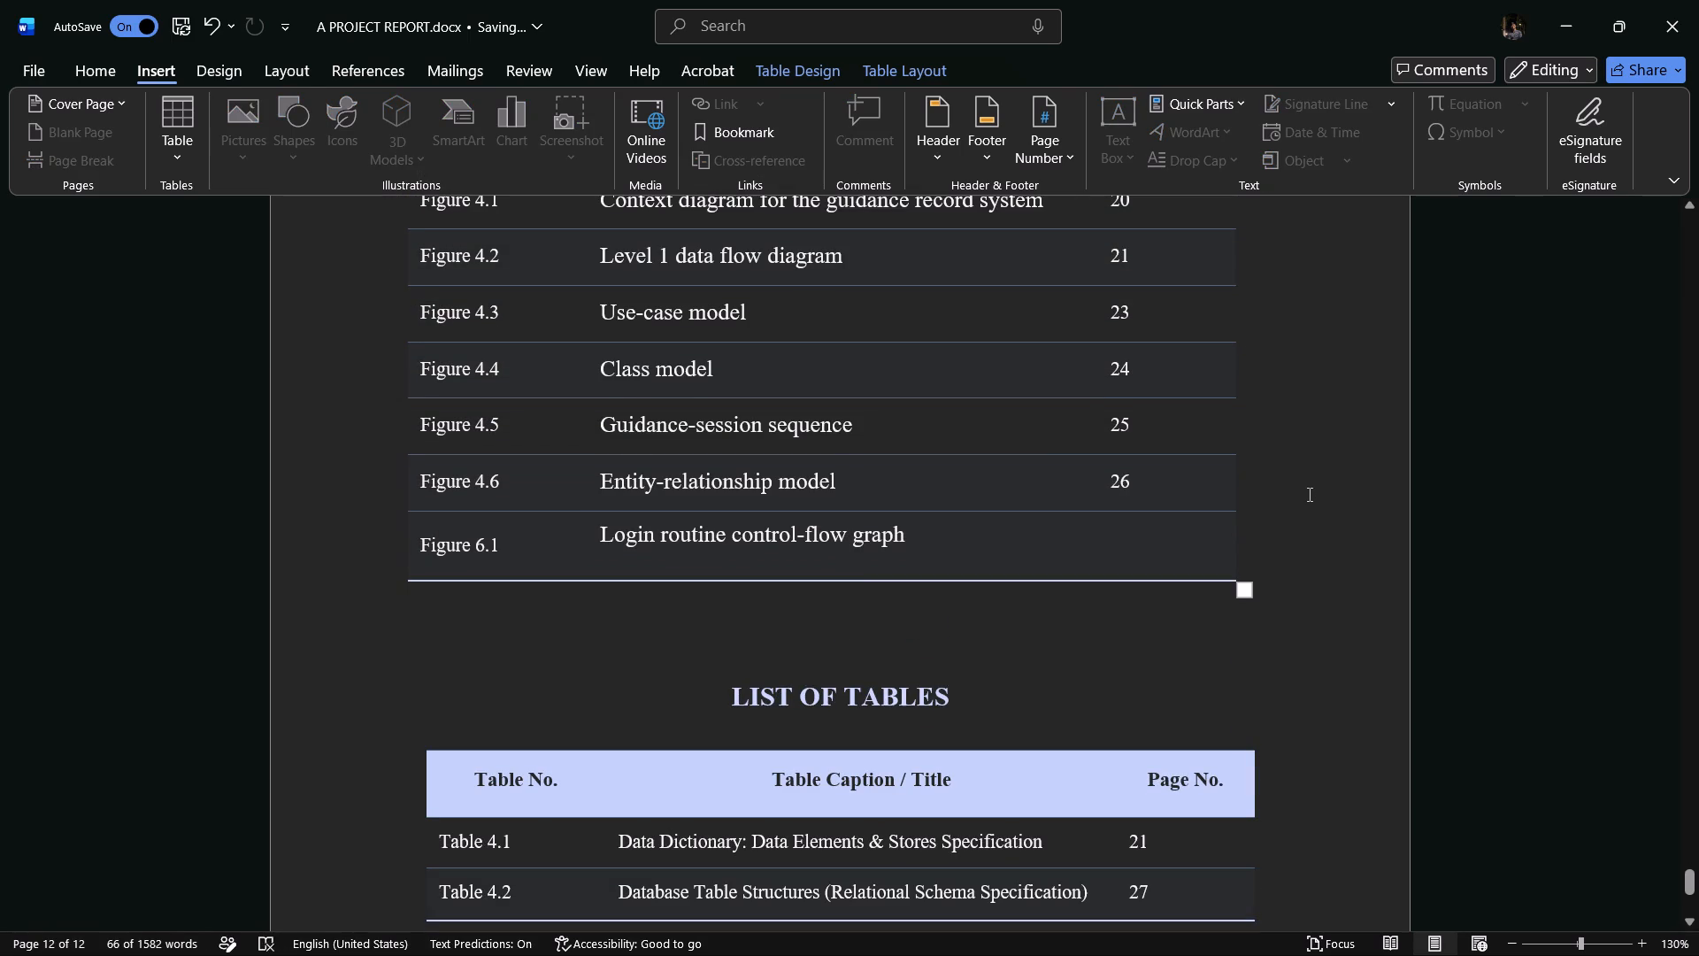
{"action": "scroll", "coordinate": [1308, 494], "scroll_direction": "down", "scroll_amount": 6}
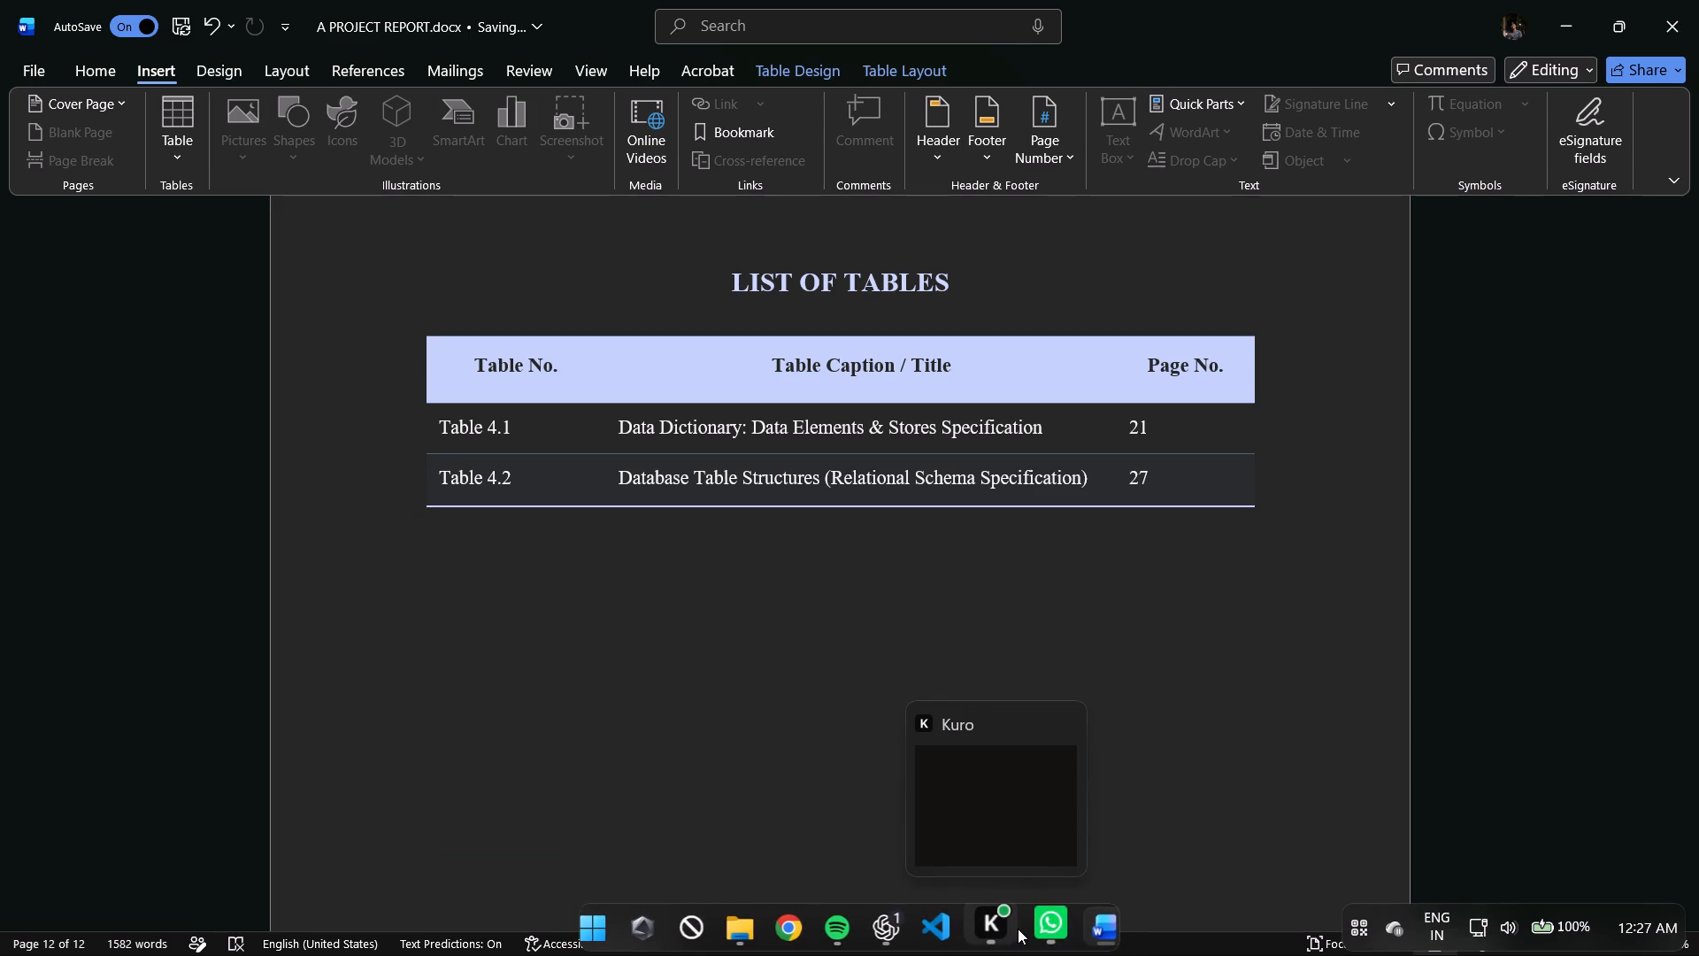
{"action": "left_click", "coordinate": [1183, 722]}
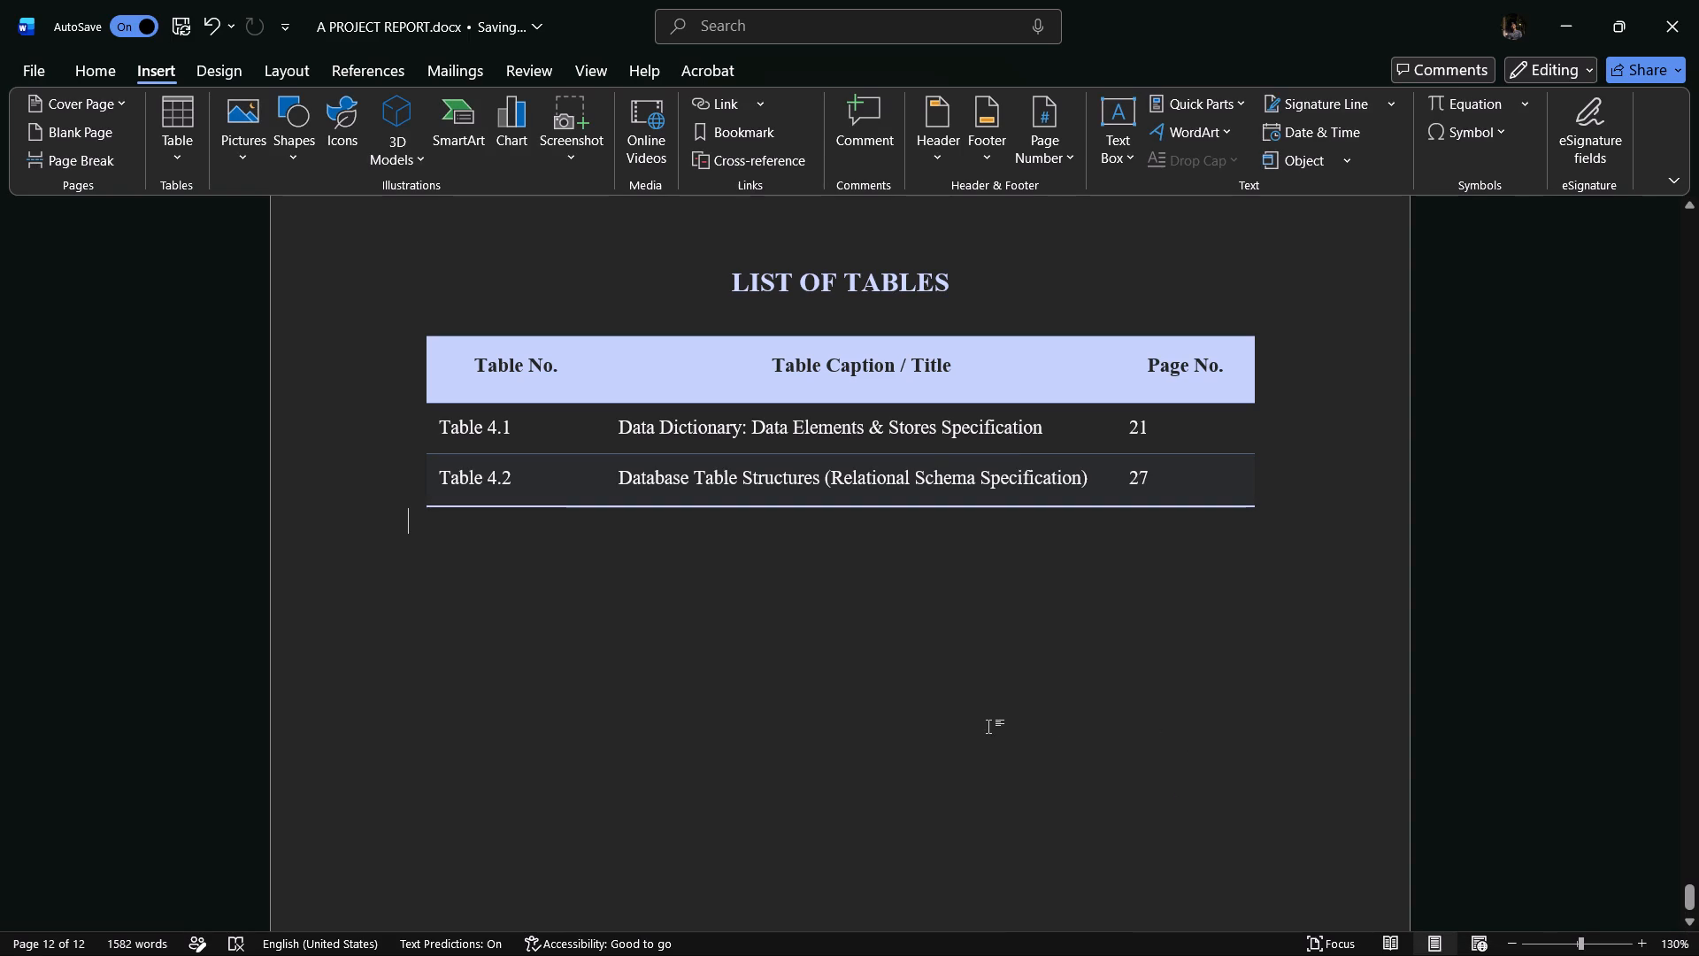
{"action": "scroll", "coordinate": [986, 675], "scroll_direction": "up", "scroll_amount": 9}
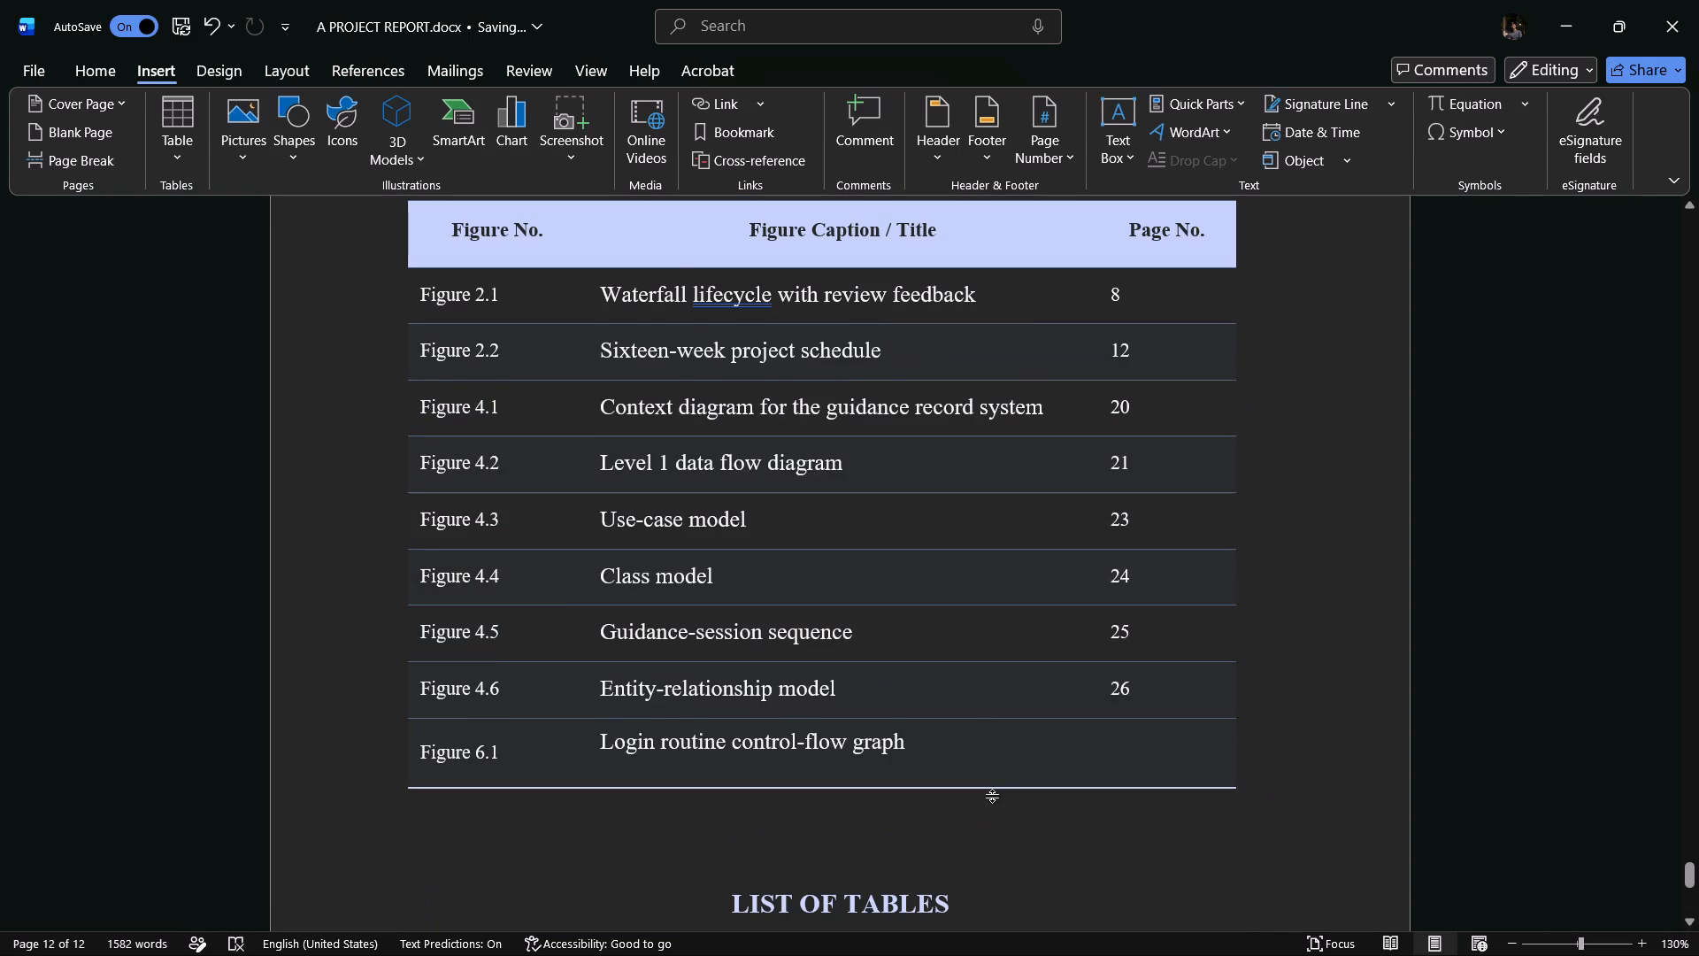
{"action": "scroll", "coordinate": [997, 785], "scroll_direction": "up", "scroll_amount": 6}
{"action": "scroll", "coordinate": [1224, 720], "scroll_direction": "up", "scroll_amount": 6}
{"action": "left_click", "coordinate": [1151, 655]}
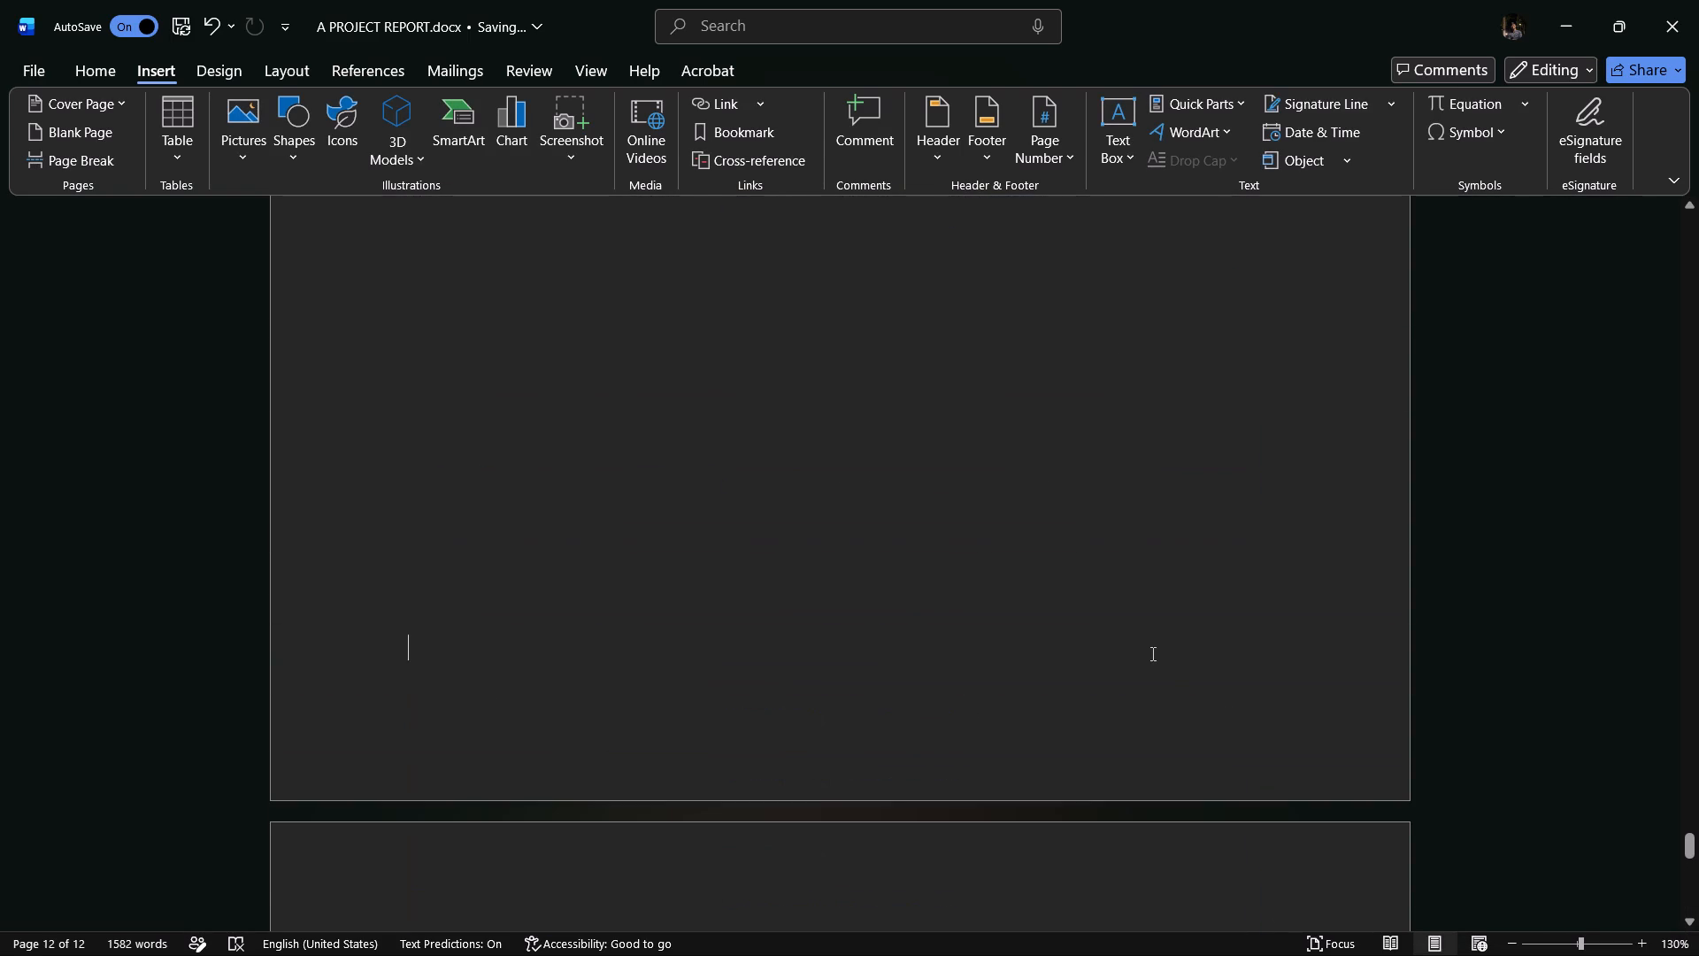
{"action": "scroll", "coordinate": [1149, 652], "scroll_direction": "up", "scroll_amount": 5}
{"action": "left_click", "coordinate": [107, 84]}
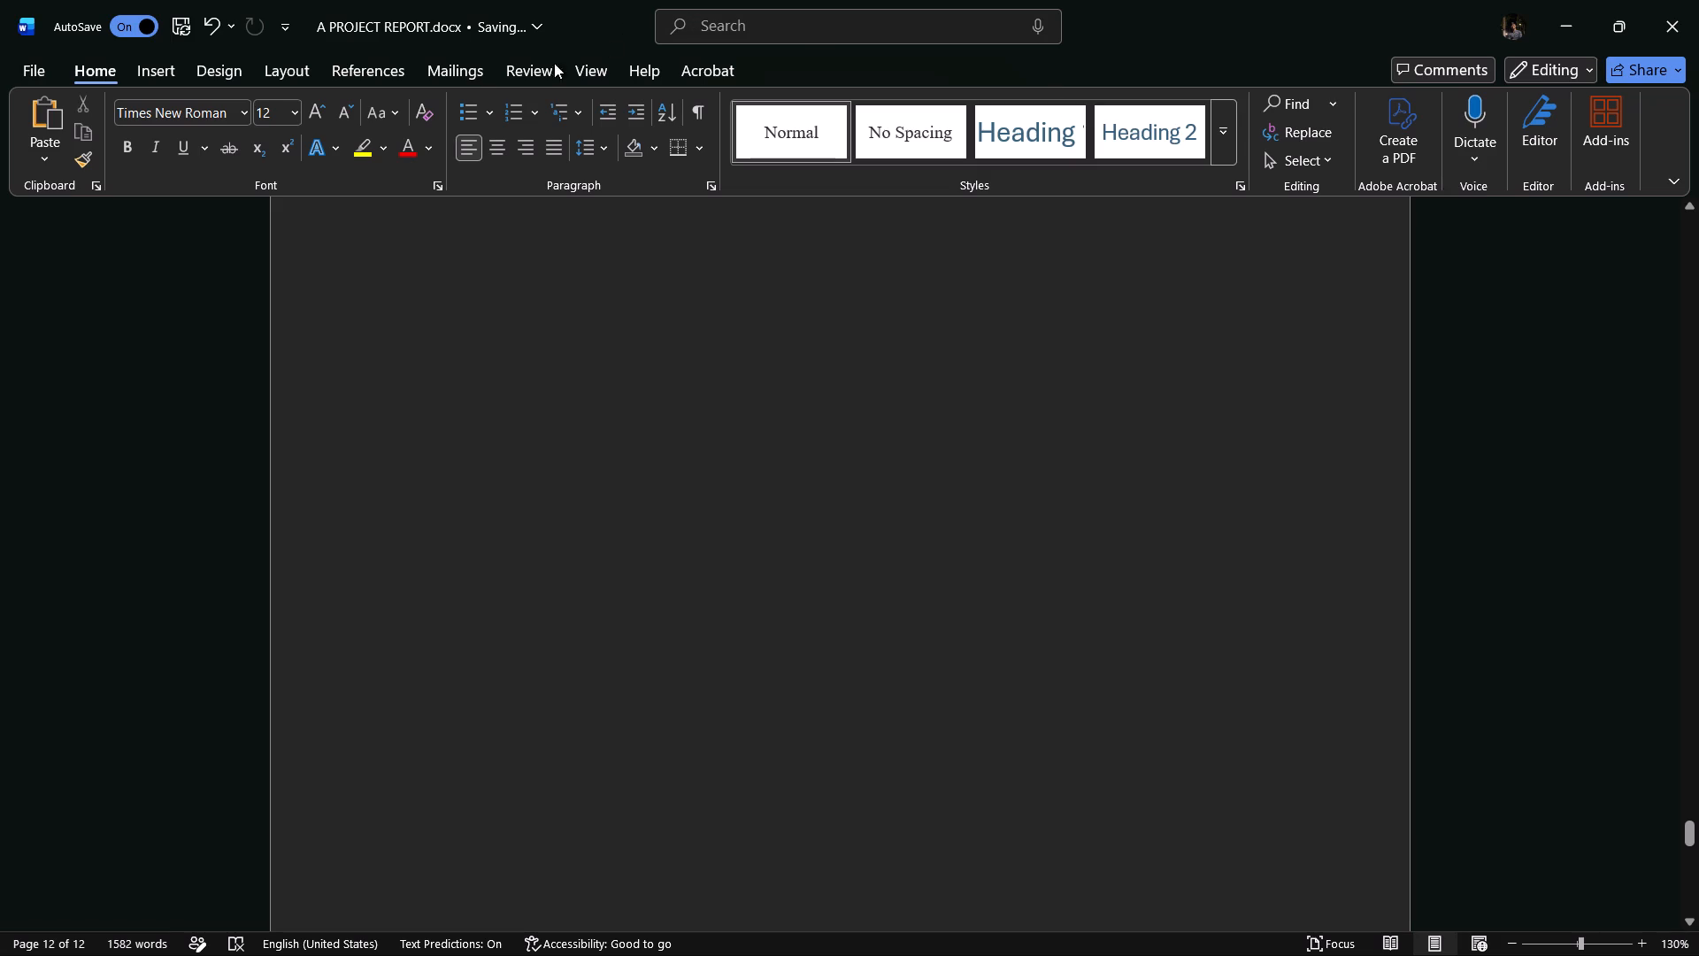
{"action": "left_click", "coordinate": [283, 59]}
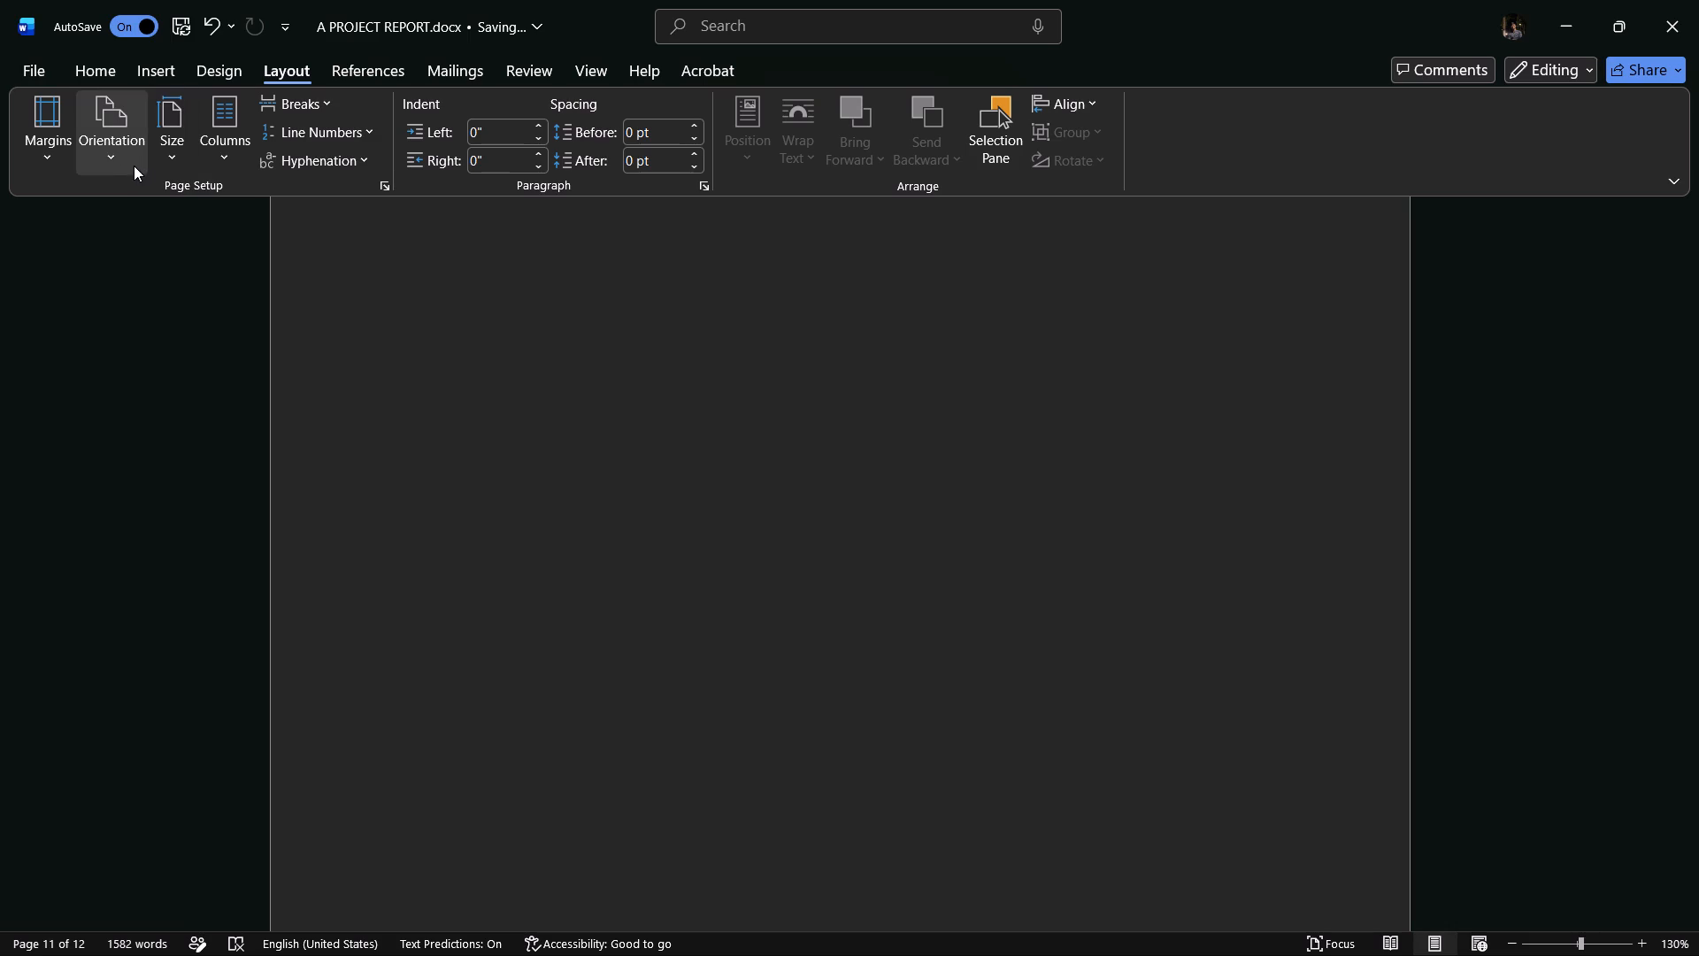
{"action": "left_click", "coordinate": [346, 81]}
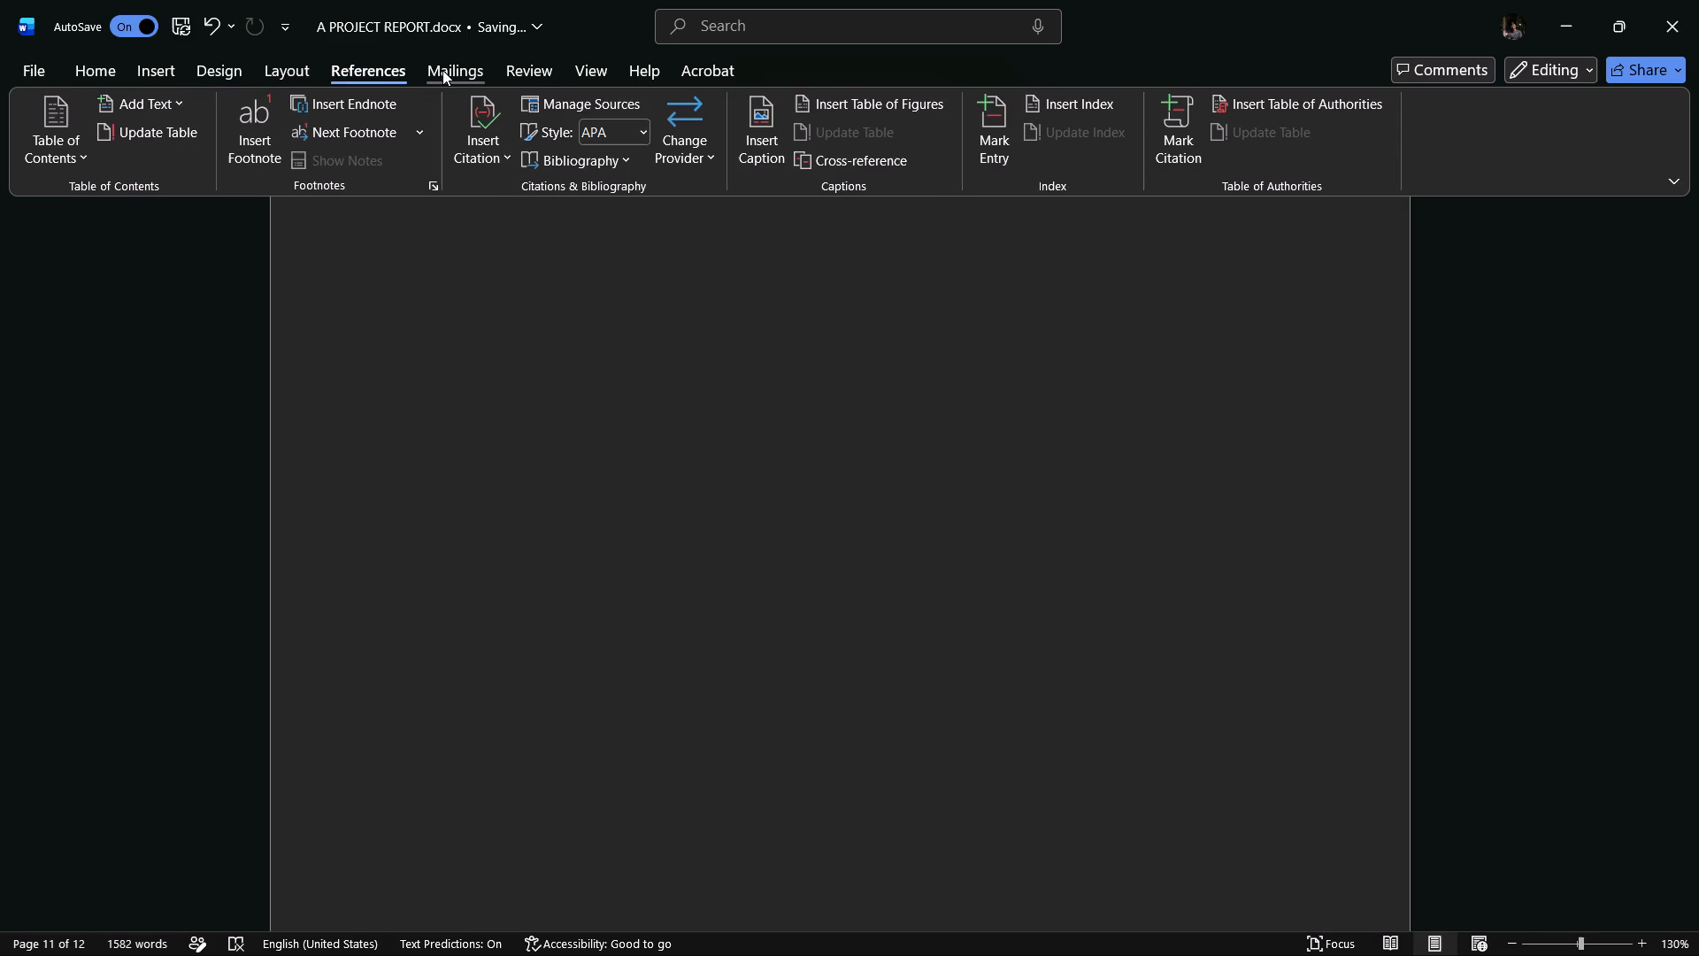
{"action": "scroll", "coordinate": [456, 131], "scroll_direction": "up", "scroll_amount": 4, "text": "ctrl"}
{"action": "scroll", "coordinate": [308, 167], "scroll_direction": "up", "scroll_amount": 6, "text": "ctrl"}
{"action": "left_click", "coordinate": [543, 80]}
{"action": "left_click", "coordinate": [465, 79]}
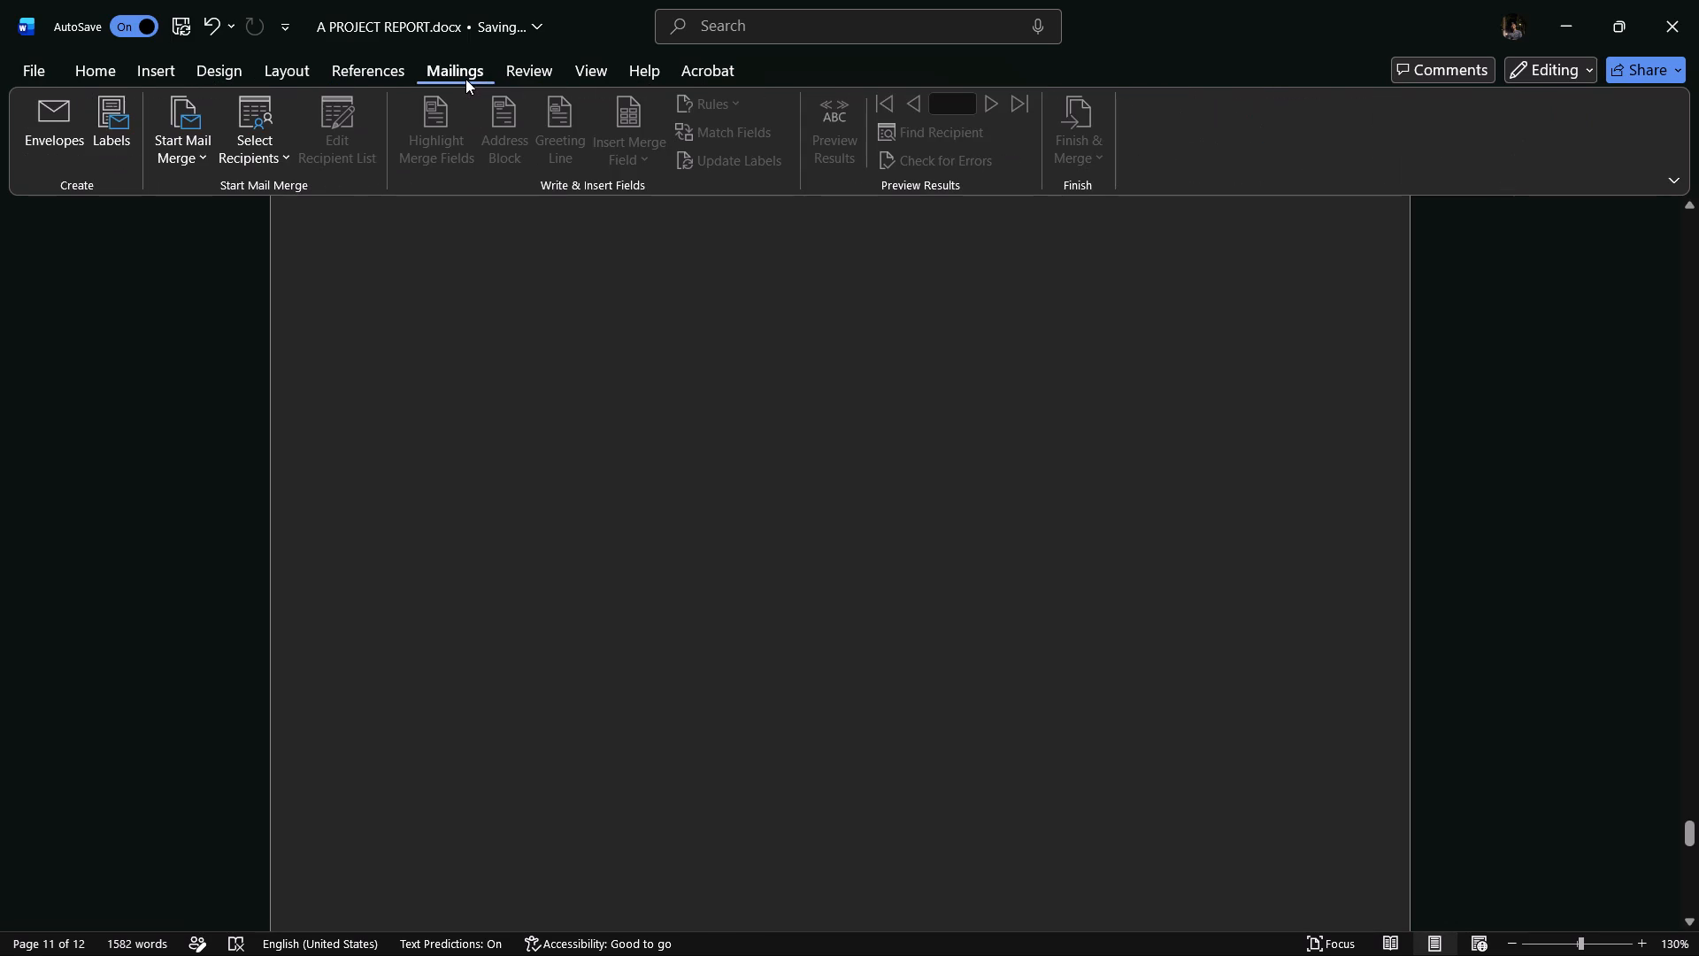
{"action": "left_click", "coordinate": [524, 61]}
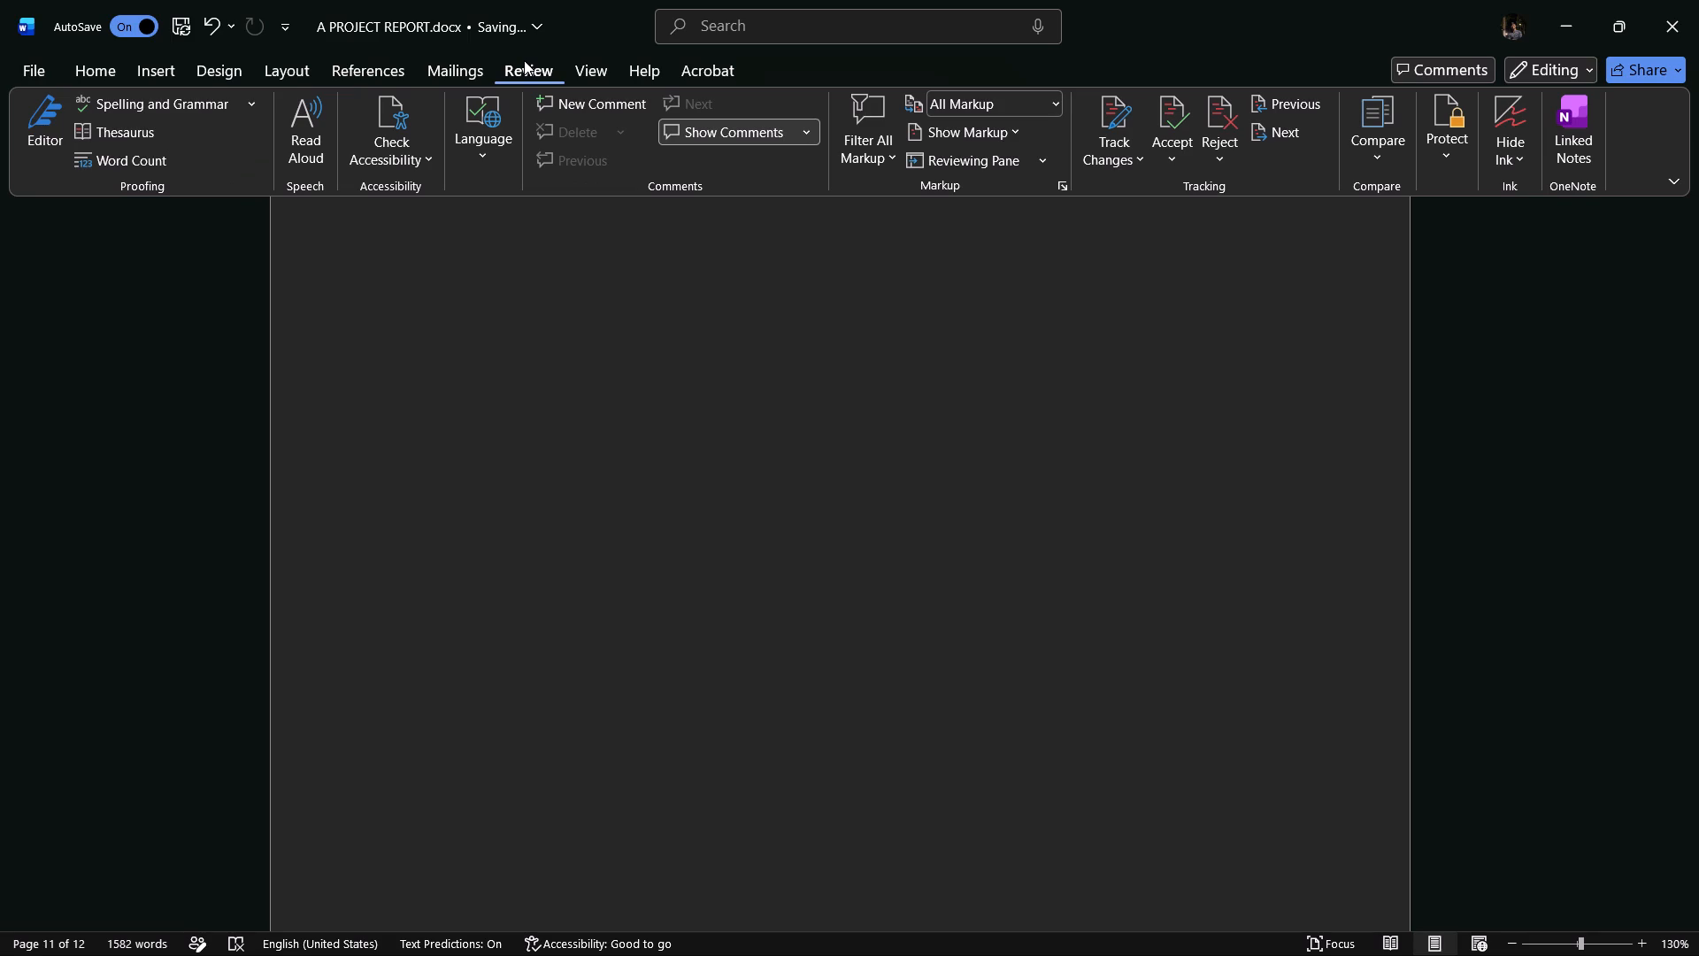
Insert page numbers at the bottom of the page using the centred Plain Number 2 design.
{"action": "left_click", "coordinate": [142, 66]}
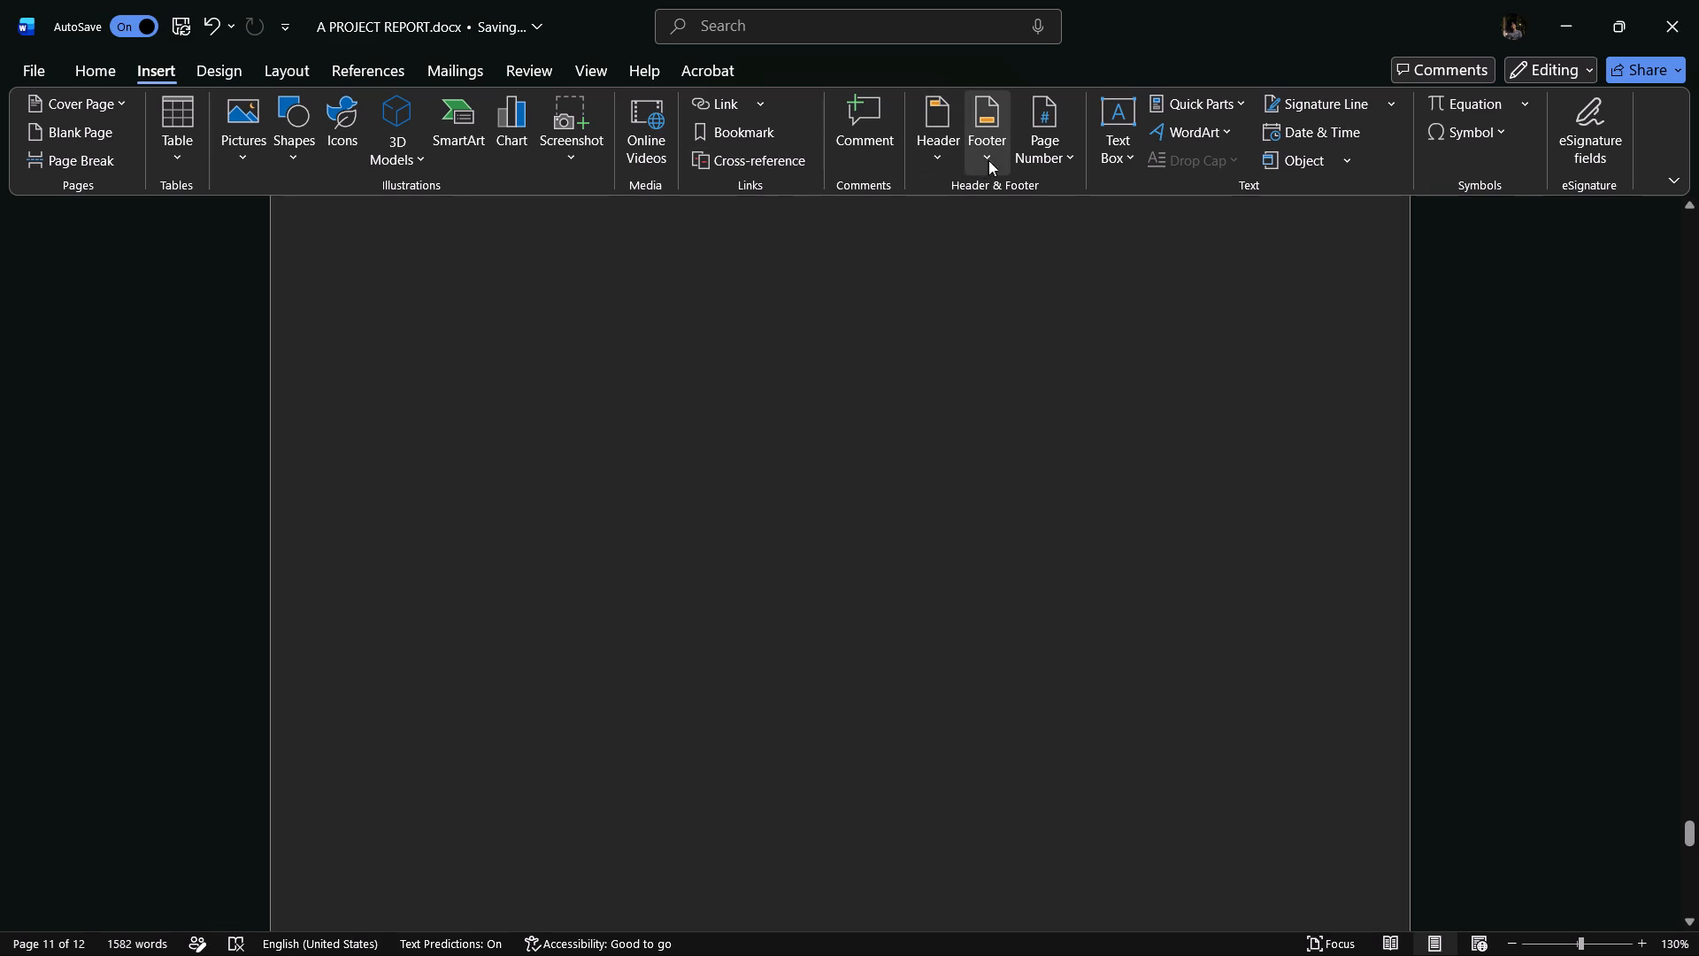
{"action": "left_click", "coordinate": [1047, 148]}
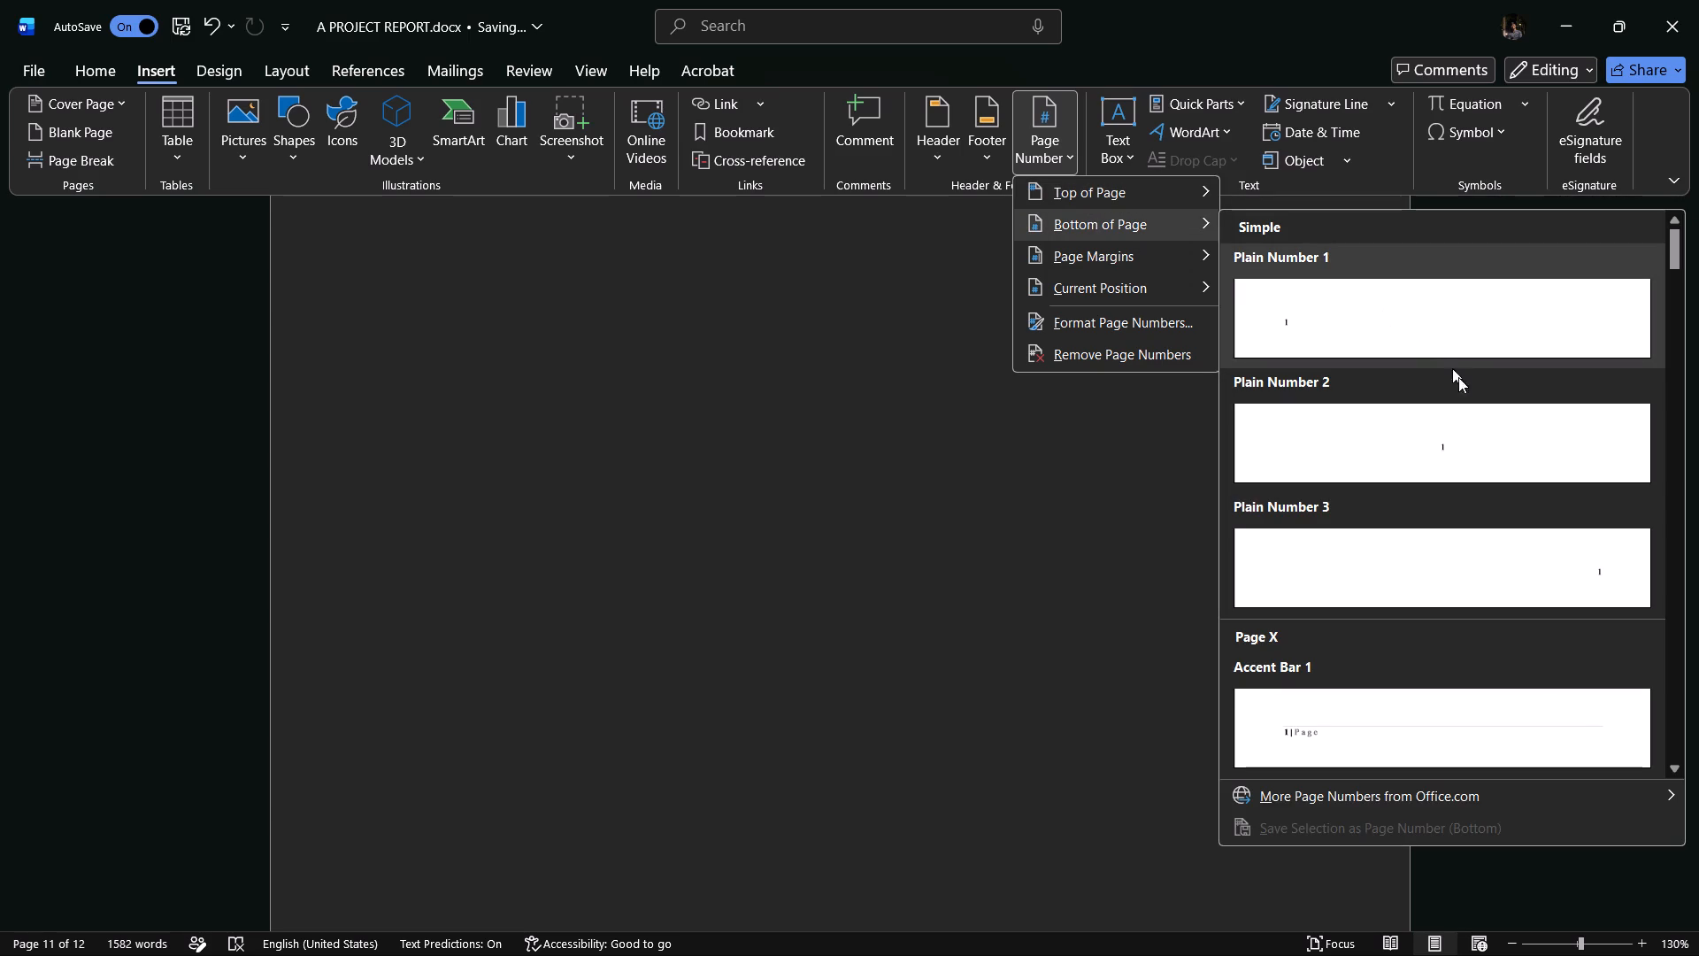
{"action": "left_click", "coordinate": [1475, 435]}
{"action": "scroll", "coordinate": [1295, 465], "scroll_direction": "down", "scroll_amount": 2}
{"action": "scroll", "coordinate": [1290, 466], "scroll_direction": "up", "scroll_amount": 4}
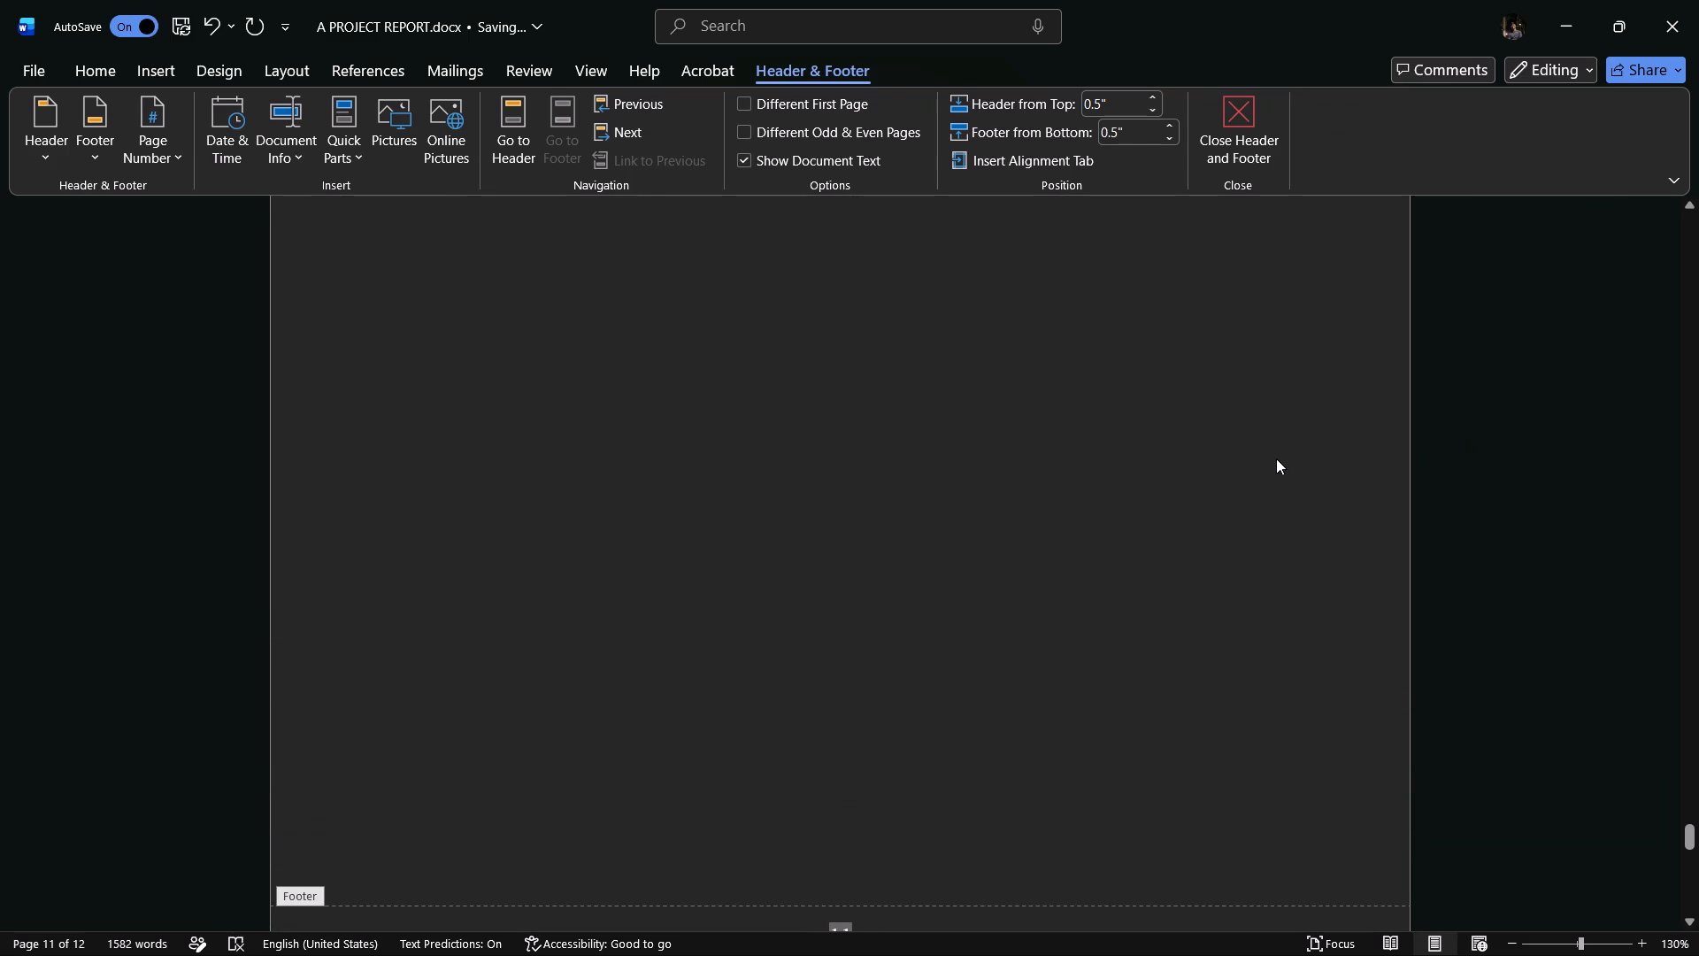
{"action": "scroll", "coordinate": [1281, 455], "scroll_direction": "up", "scroll_amount": 20}
{"action": "scroll", "coordinate": [1281, 455], "scroll_direction": "up", "scroll_amount": 5}
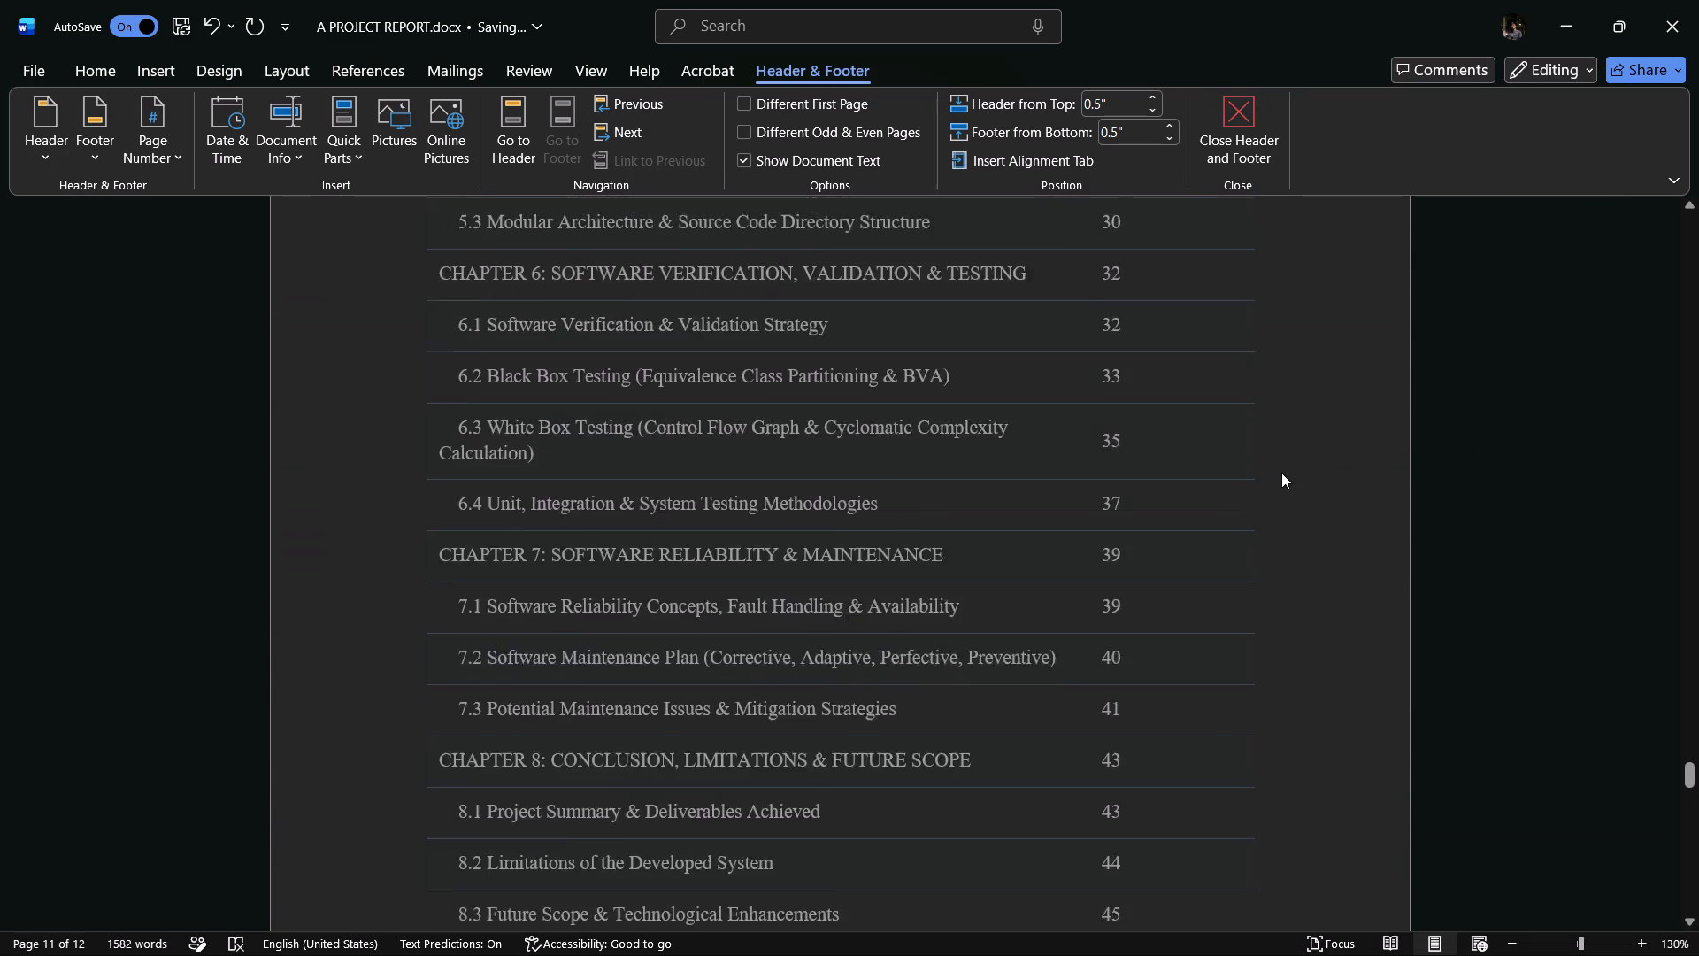
Review the footer page numbers from the table of contents pages back up to the cover page.
{"action": "scroll", "coordinate": [1281, 473], "scroll_direction": "down", "scroll_amount": 2}
{"action": "scroll", "coordinate": [1277, 528], "scroll_direction": "up", "scroll_amount": 20}
{"action": "scroll", "coordinate": [1277, 528], "scroll_direction": "up", "scroll_amount": 1}
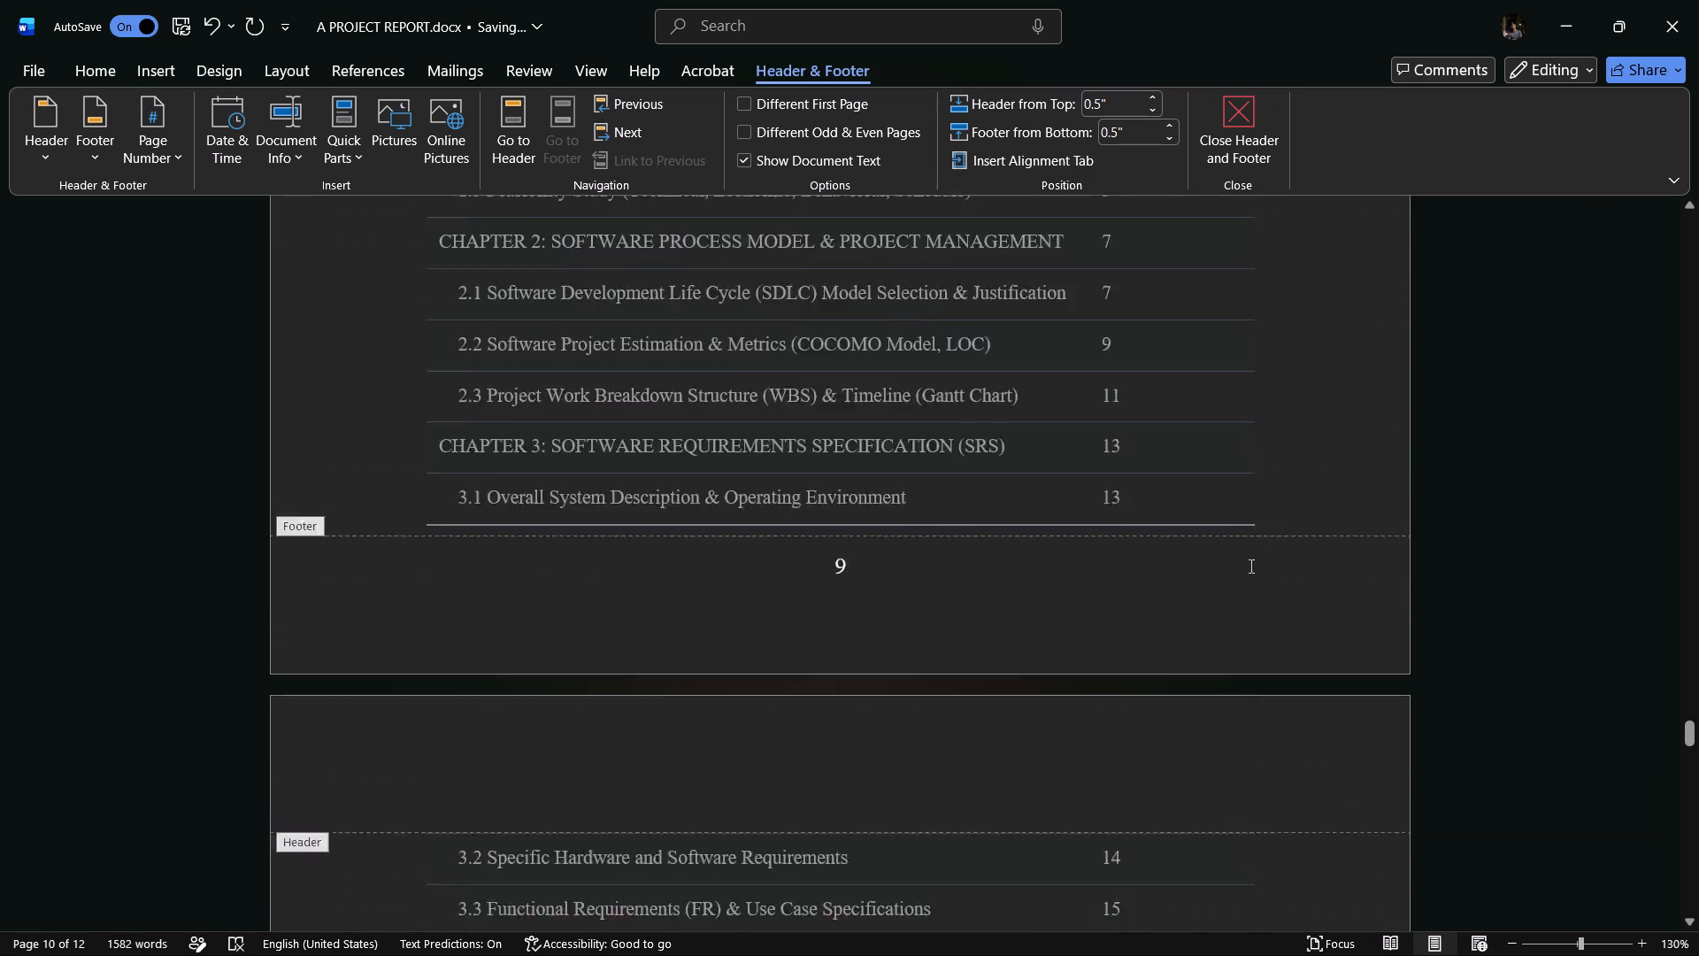
{"action": "scroll", "coordinate": [1249, 566], "scroll_direction": "up", "scroll_amount": 12}
{"action": "scroll", "coordinate": [1241, 581], "scroll_direction": "up", "scroll_amount": 20}
{"action": "scroll", "coordinate": [1241, 581], "scroll_direction": "up", "scroll_amount": 6}
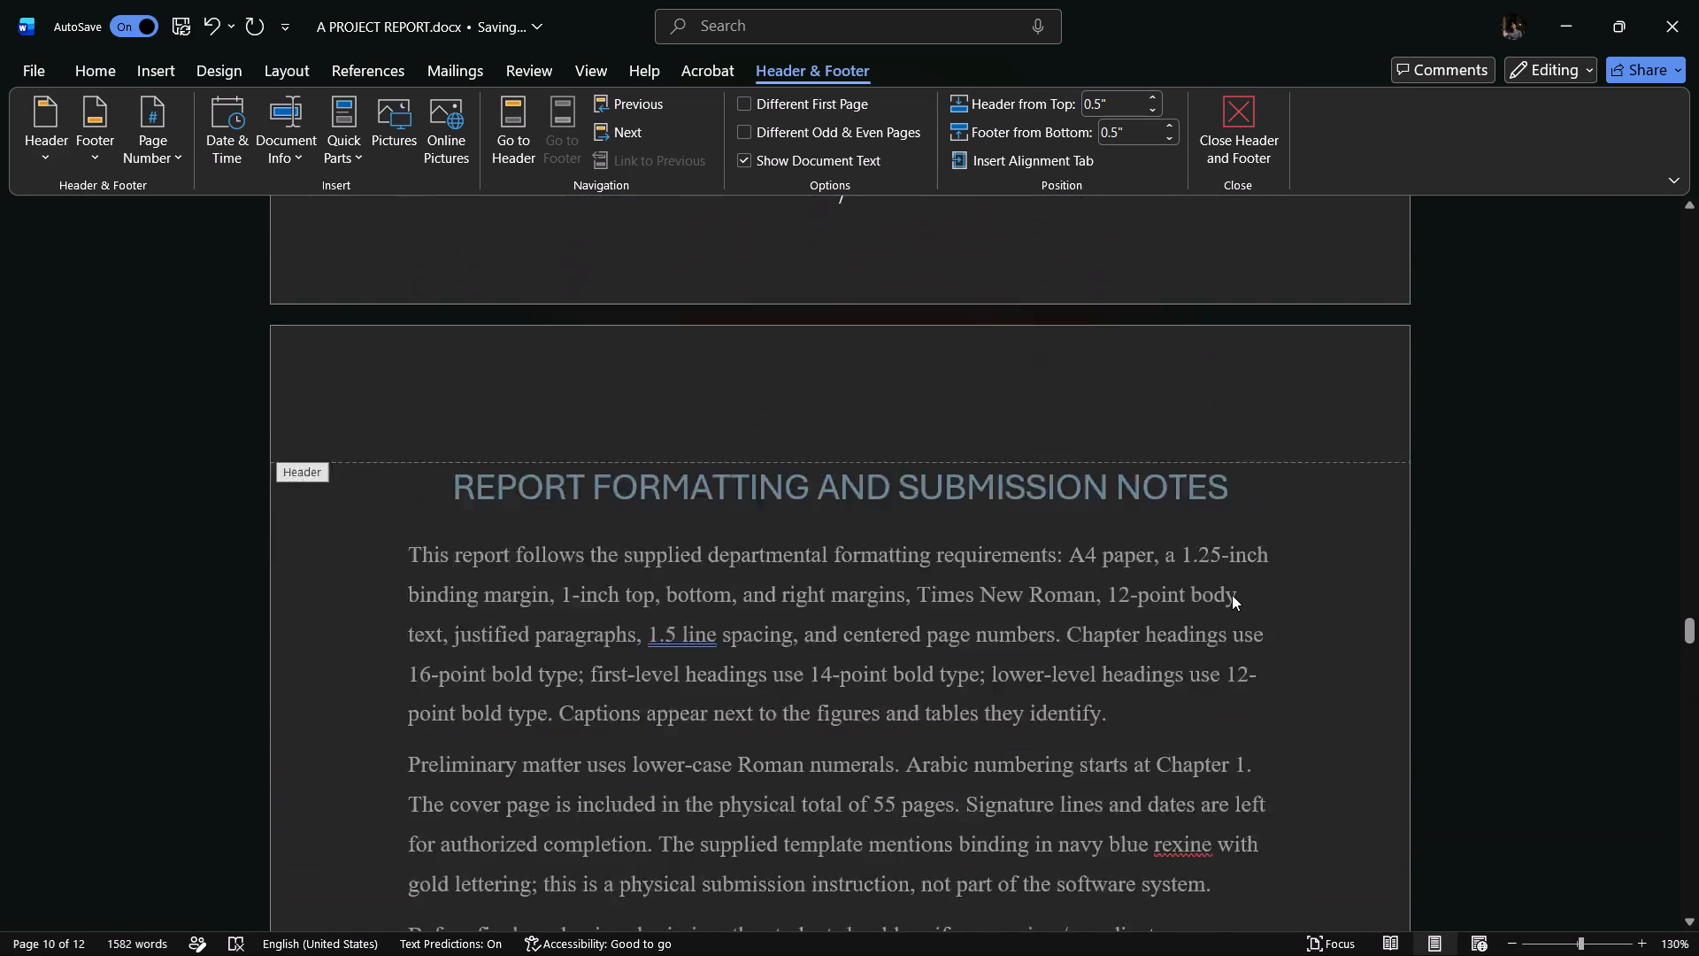
{"action": "scroll", "coordinate": [1232, 595], "scroll_direction": "up", "scroll_amount": 20}
{"action": "scroll", "coordinate": [1232, 595], "scroll_direction": "up", "scroll_amount": 20}
{"action": "scroll", "coordinate": [1232, 595], "scroll_direction": "up", "scroll_amount": 10}
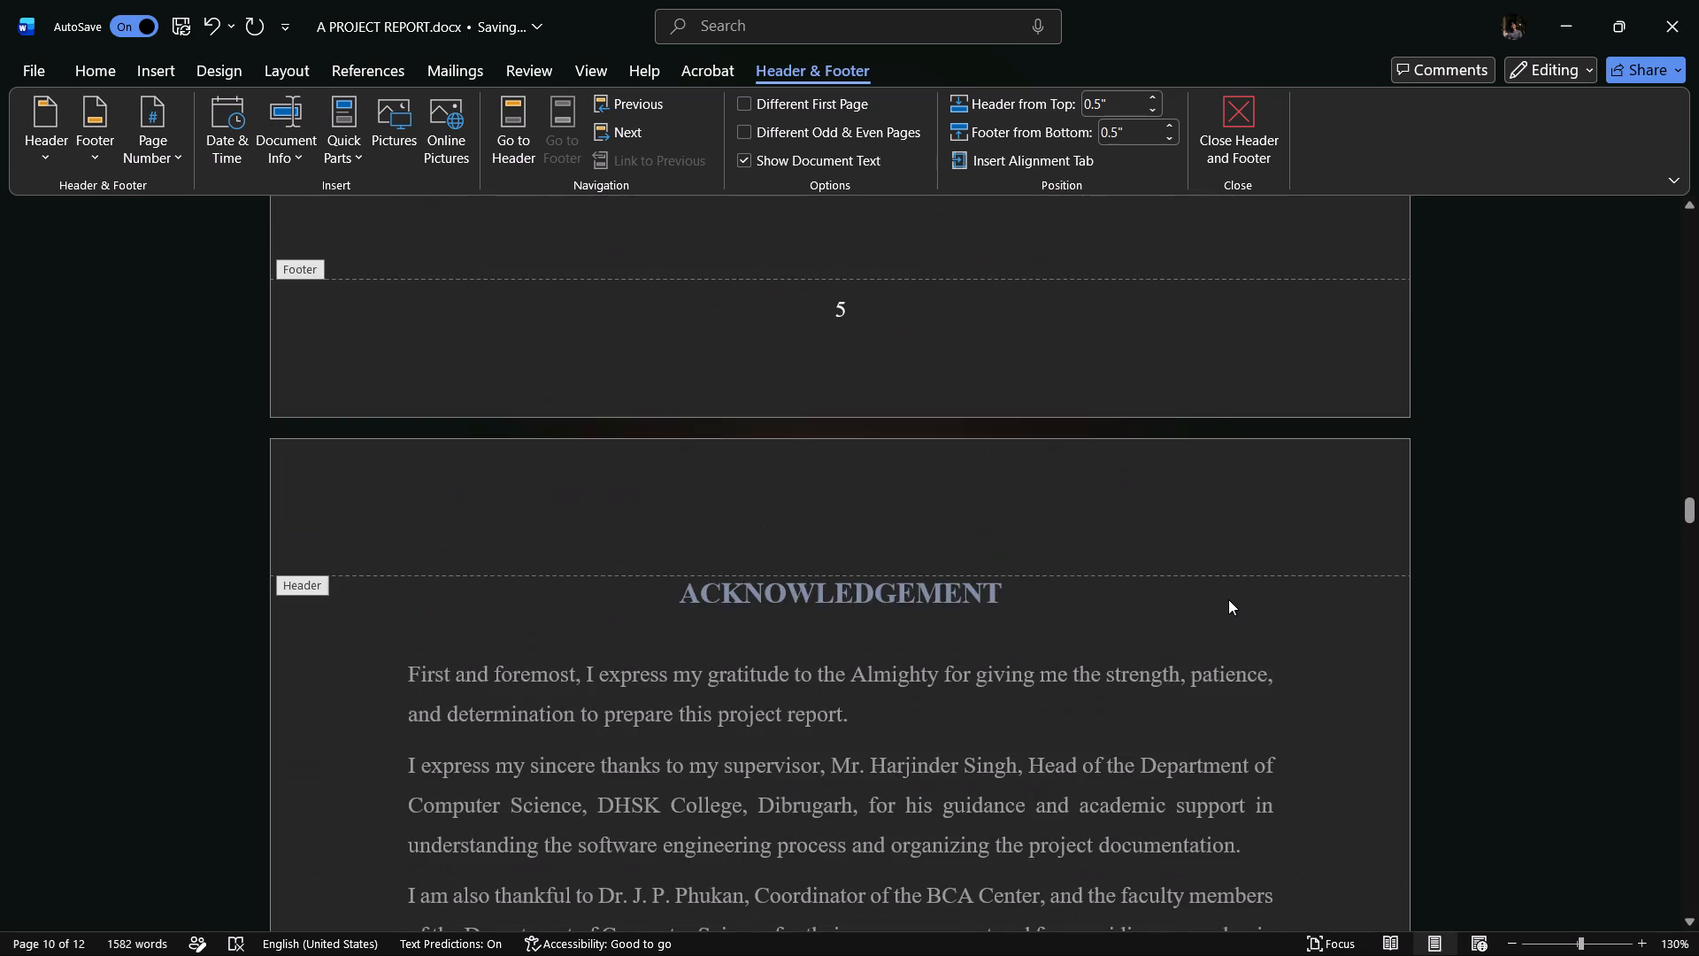
{"action": "scroll", "coordinate": [1228, 599], "scroll_direction": "up", "scroll_amount": 20}
{"action": "scroll", "coordinate": [1228, 599], "scroll_direction": "up", "scroll_amount": 7}
{"action": "scroll", "coordinate": [1219, 614], "scroll_direction": "up", "scroll_amount": 15}
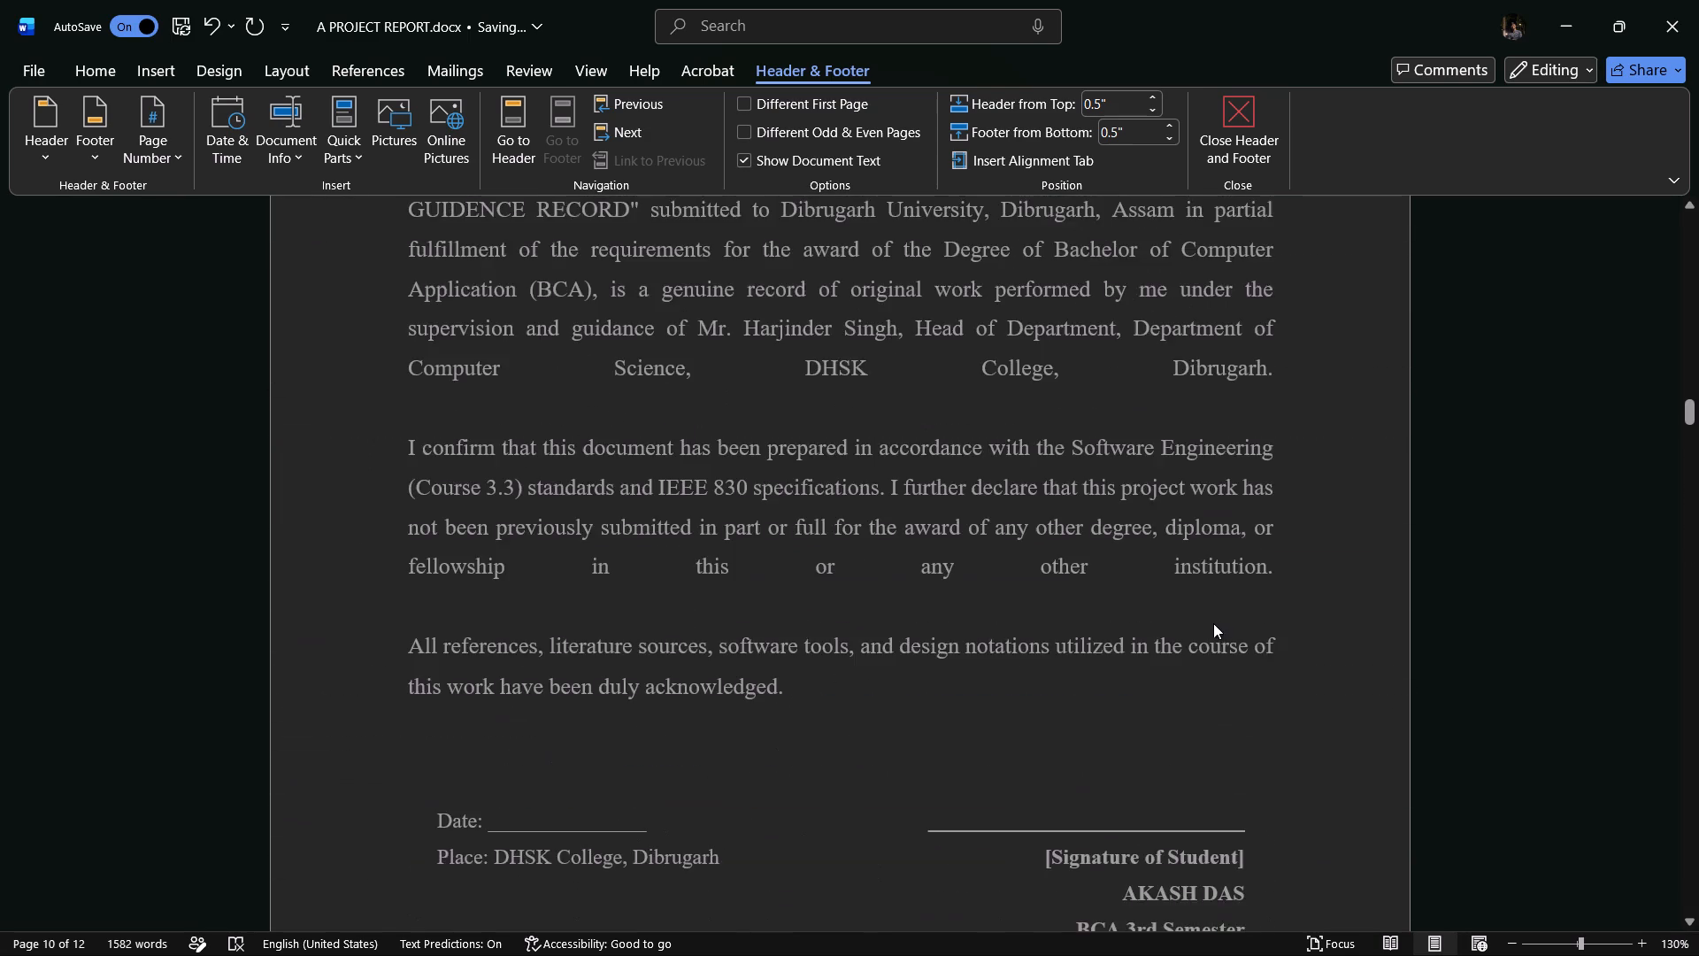
{"action": "scroll", "coordinate": [1213, 623], "scroll_direction": "up", "scroll_amount": 20}
{"action": "scroll", "coordinate": [1213, 623], "scroll_direction": "up", "scroll_amount": 20}
{"action": "scroll", "coordinate": [1213, 623], "scroll_direction": "up", "scroll_amount": 4}
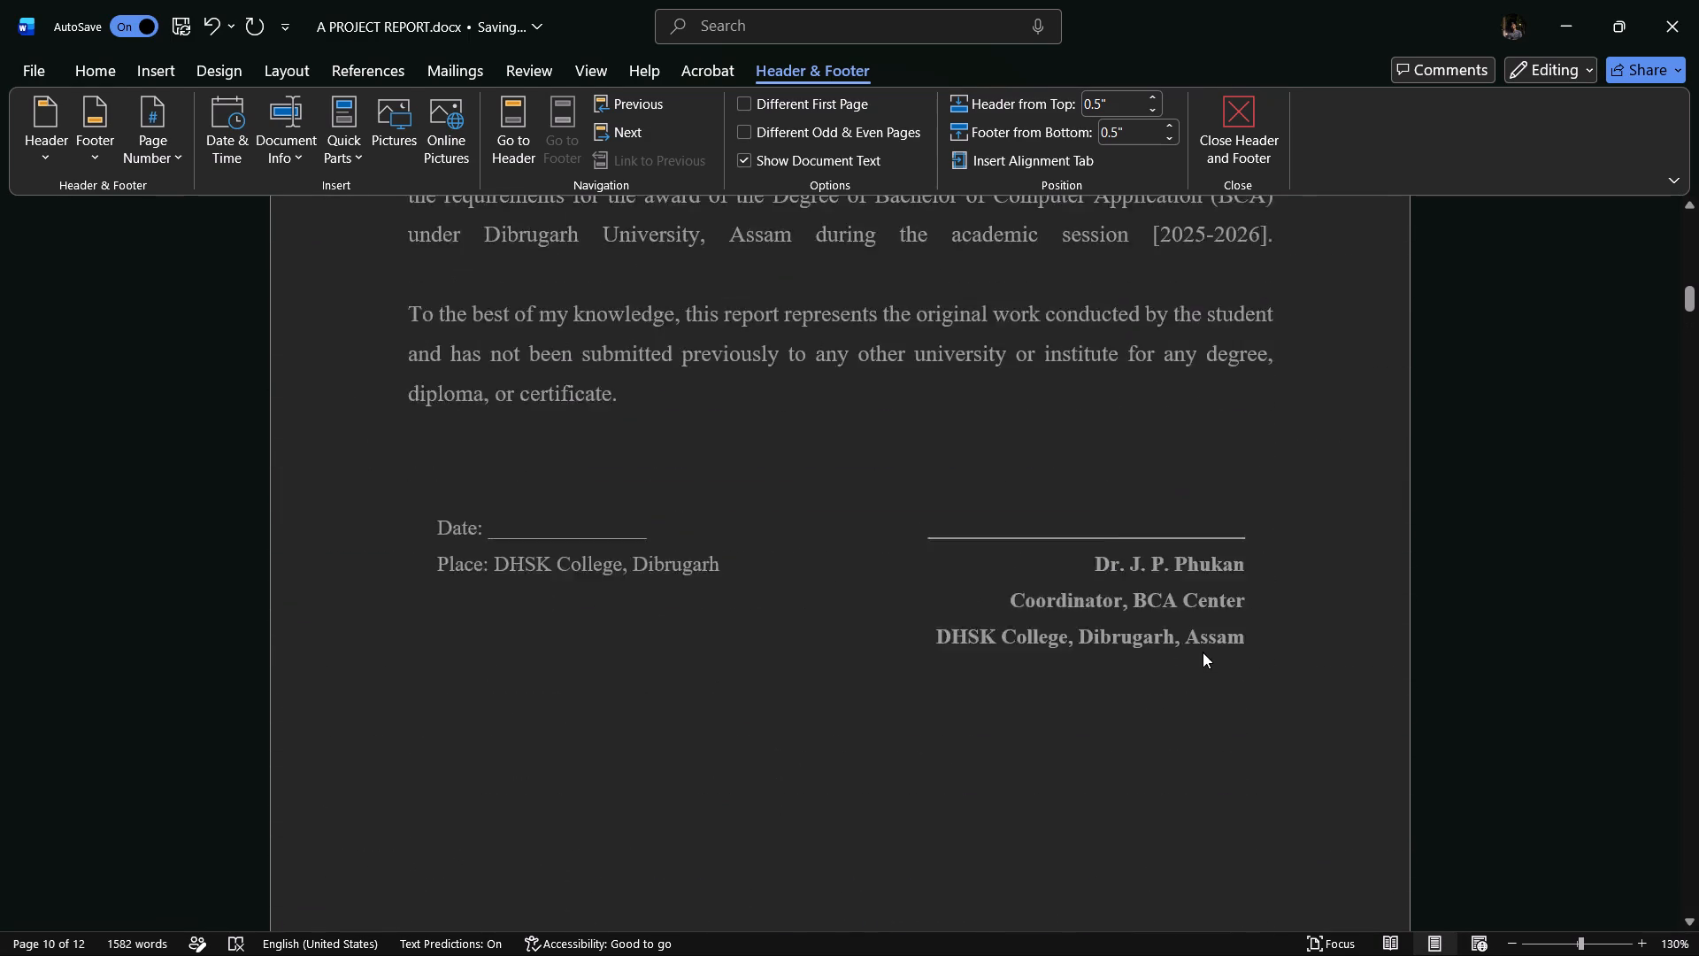
{"action": "scroll", "coordinate": [1203, 652], "scroll_direction": "up", "scroll_amount": 20}
{"action": "scroll", "coordinate": [1203, 652], "scroll_direction": "up", "scroll_amount": 7}
{"action": "scroll", "coordinate": [1200, 667], "scroll_direction": "down", "scroll_amount": 7}
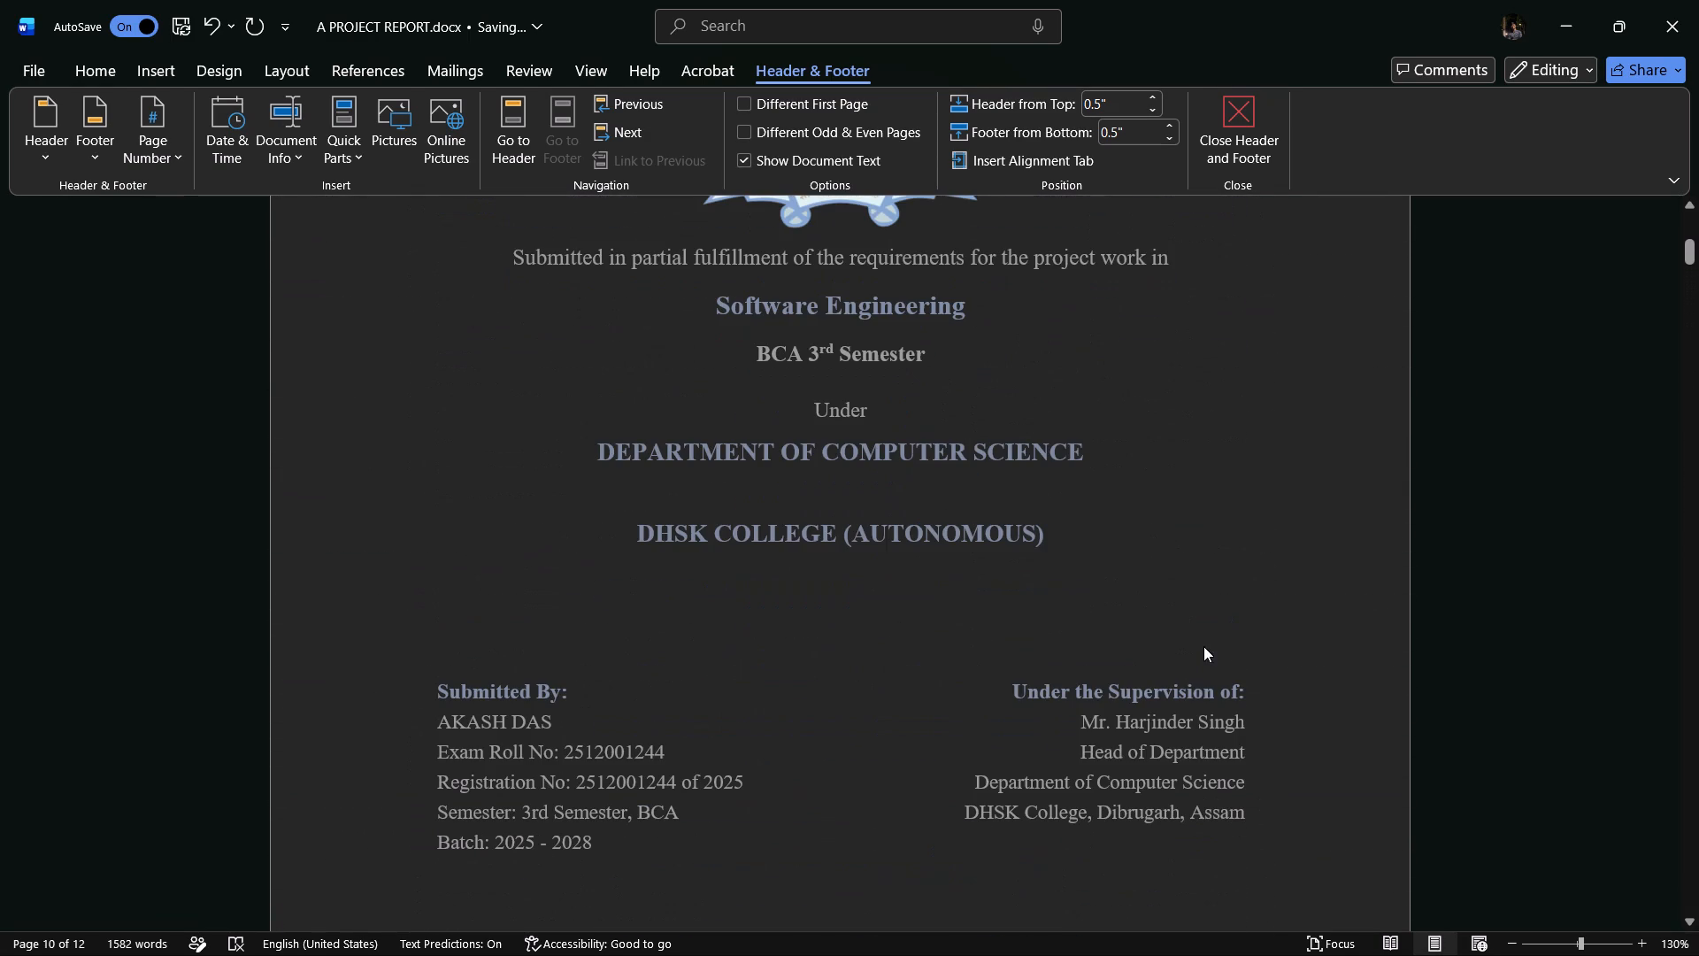
{"action": "left_click", "coordinate": [1378, 623]}
{"action": "left_click", "coordinate": [1172, 568]}
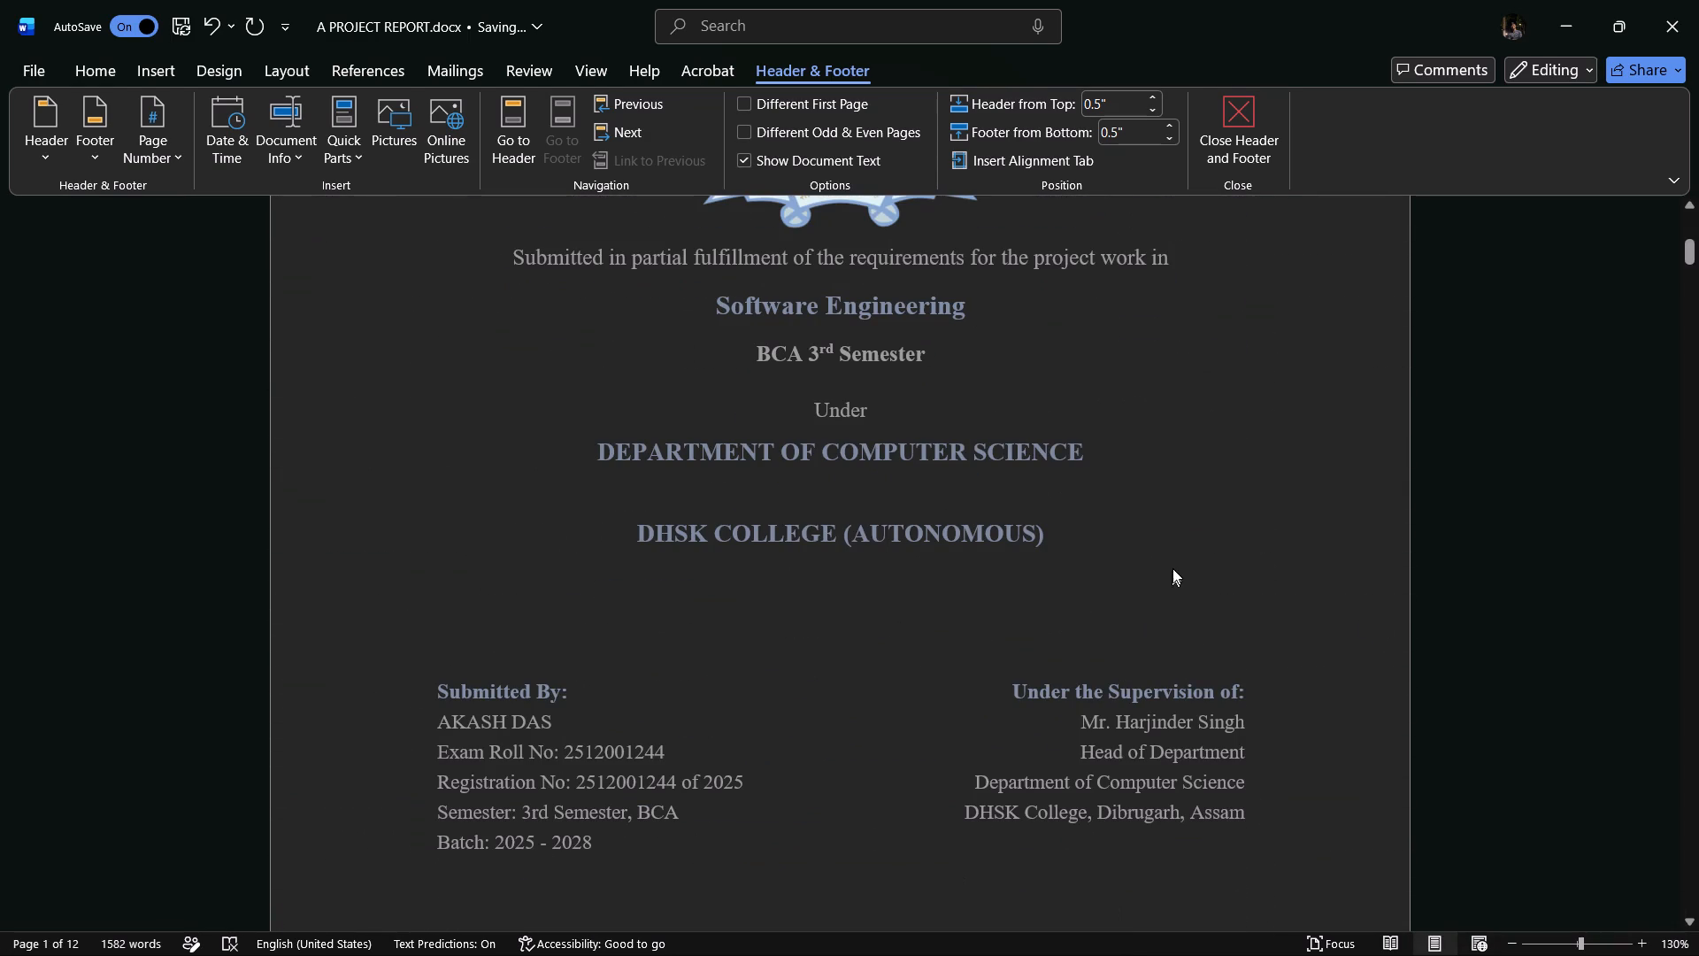
{"action": "left_click", "coordinate": [1351, 525]}
{"action": "left_click", "coordinate": [1563, 520]}
{"action": "scroll", "coordinate": [1386, 433], "scroll_direction": "up", "scroll_amount": 5}
{"action": "left_click", "coordinate": [840, 454]}
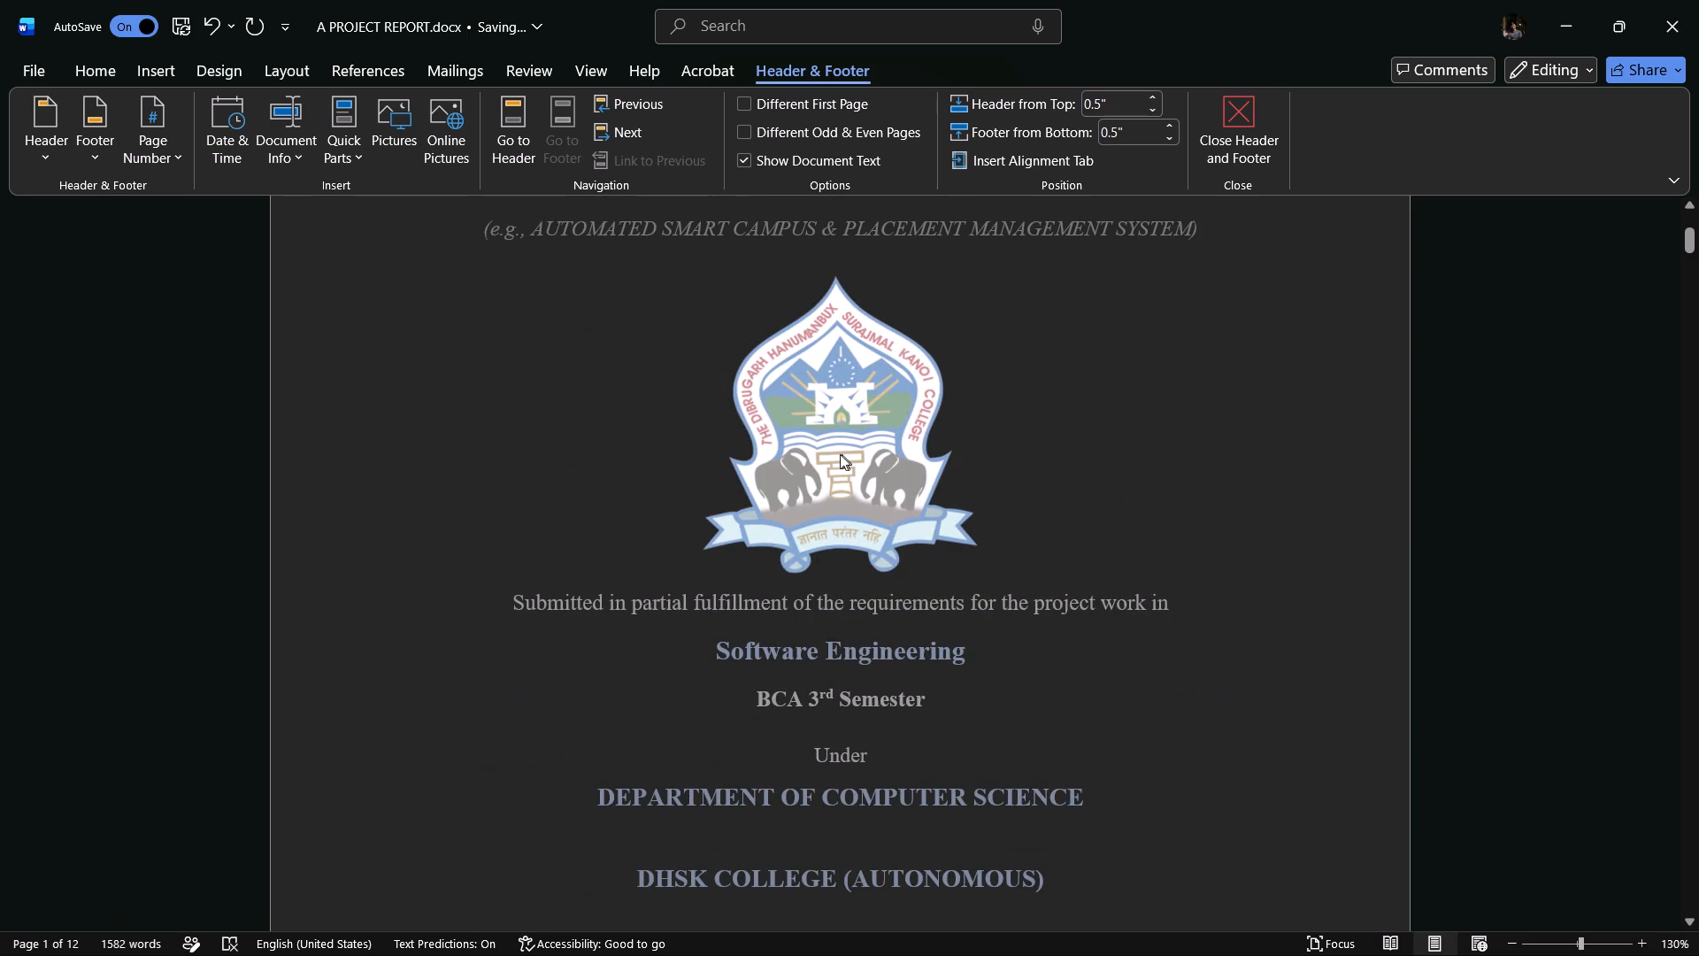
{"action": "scroll", "coordinate": [569, 436], "scroll_direction": "up", "scroll_amount": 3}
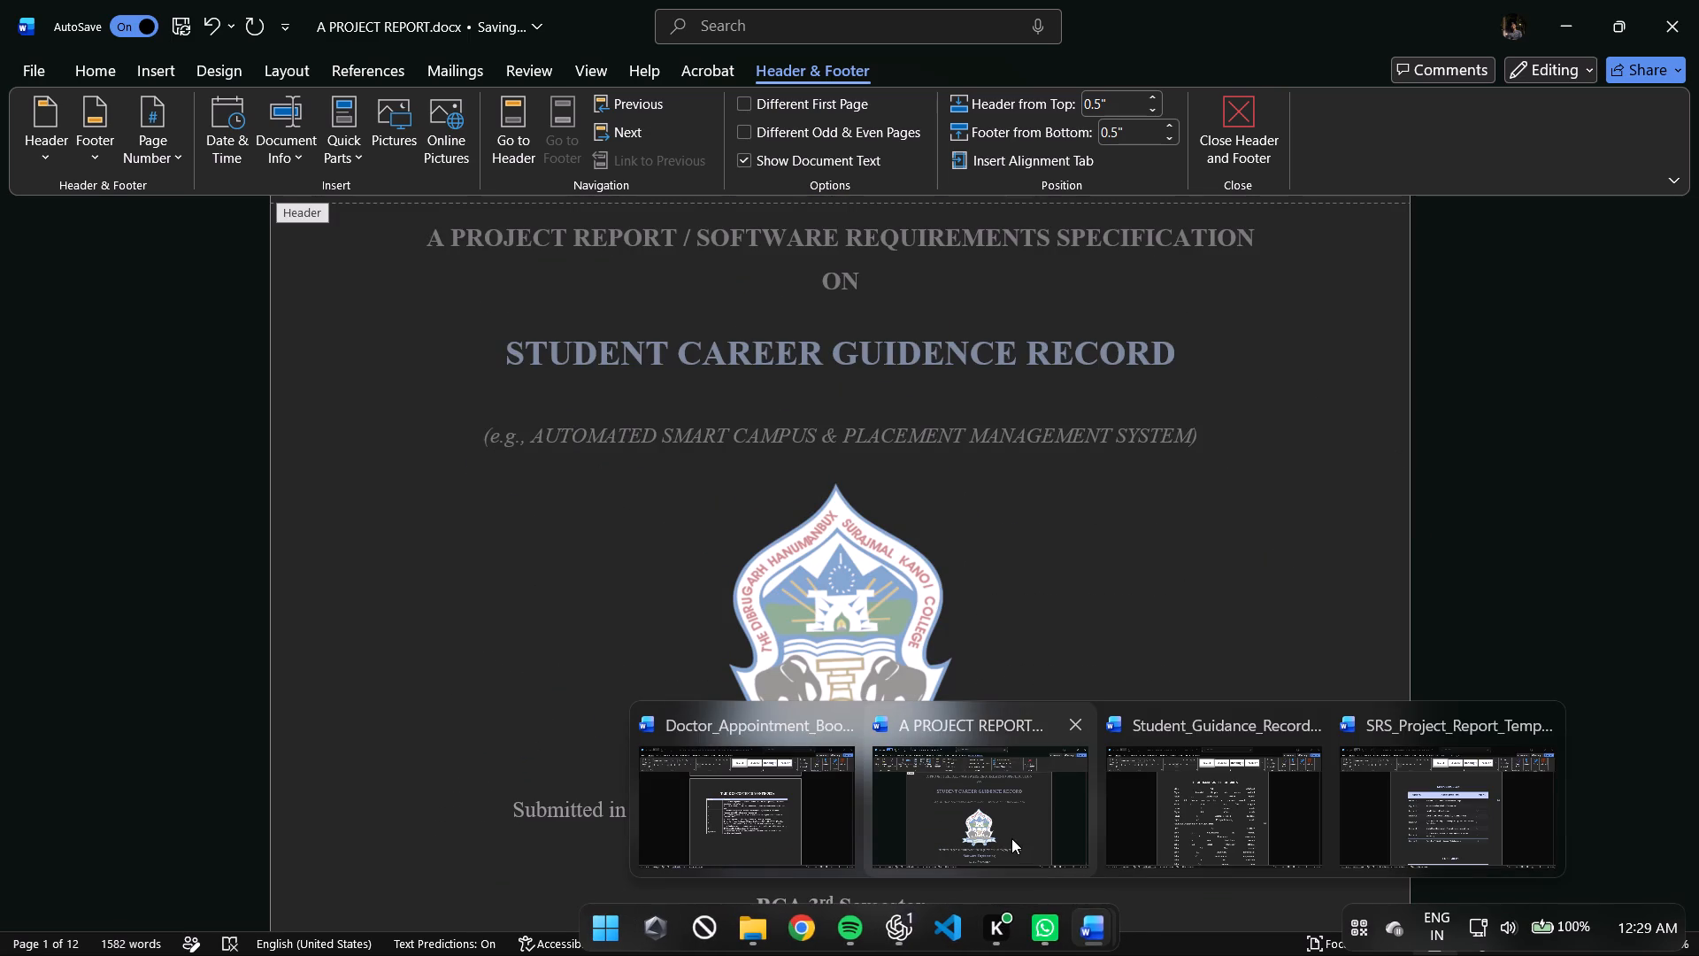
Switch to the Doctor Appointment Booking SRS document and examine its cover page layout for reference.
{"action": "left_click", "coordinate": [765, 799]}
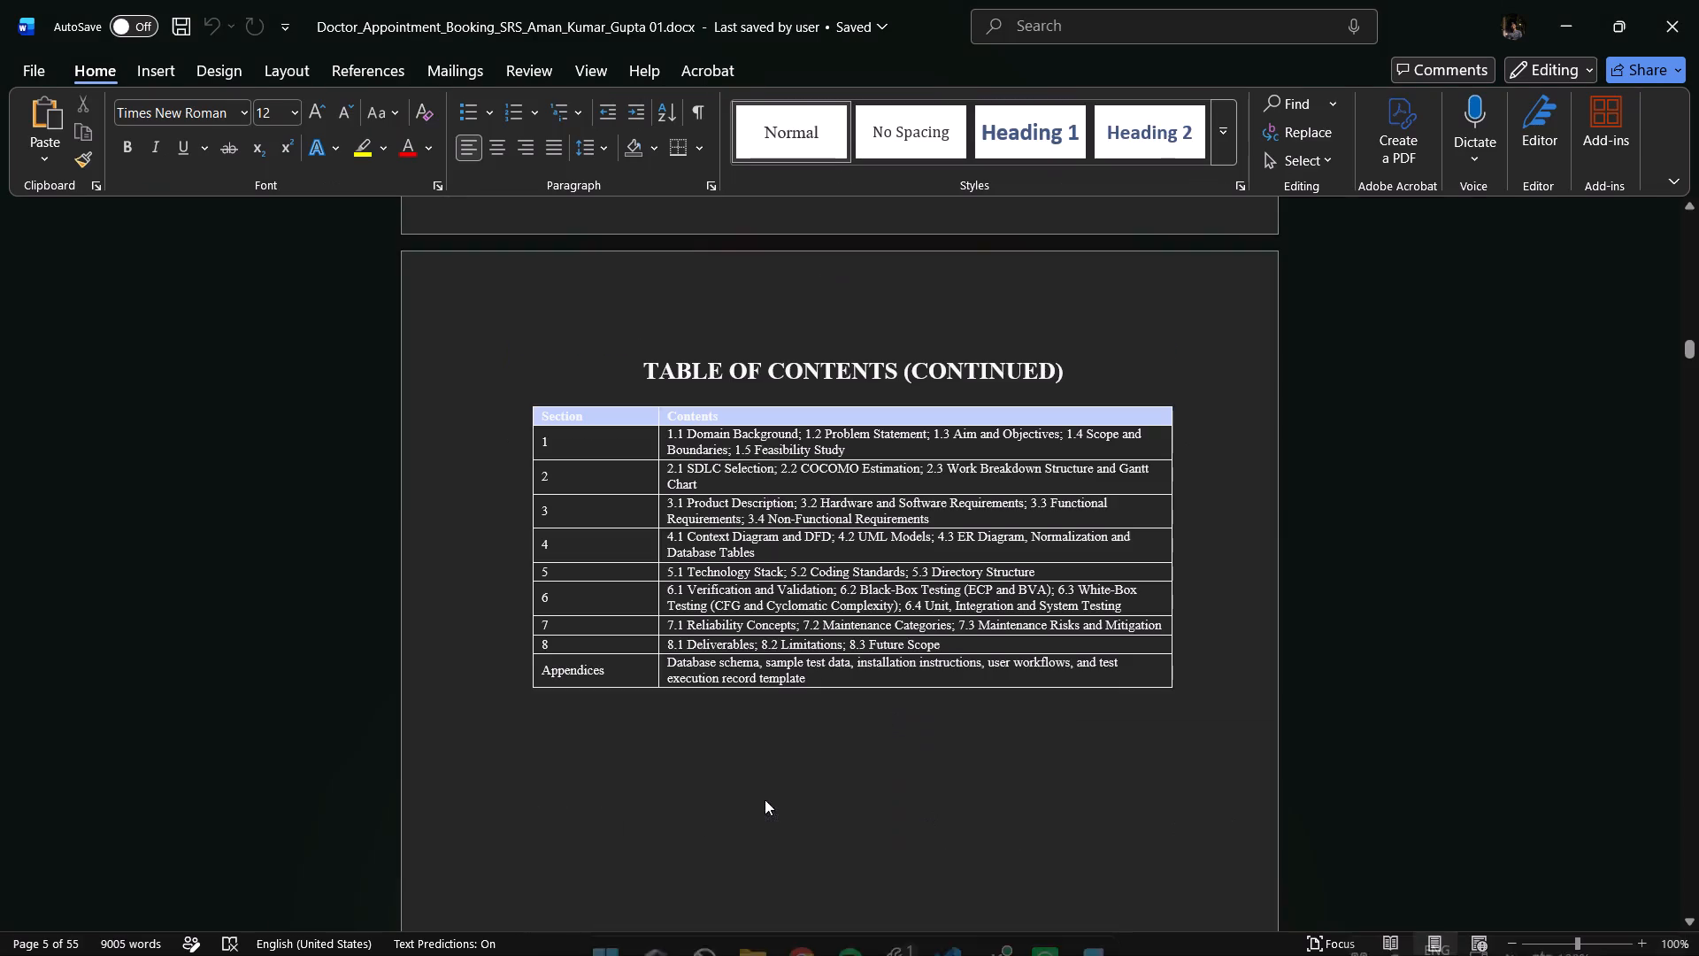
{"action": "scroll", "coordinate": [806, 659], "scroll_direction": "up", "scroll_amount": 5}
{"action": "left_click_drag", "start_coordinate": [1689, 350], "coordinate": [1689, 313]}
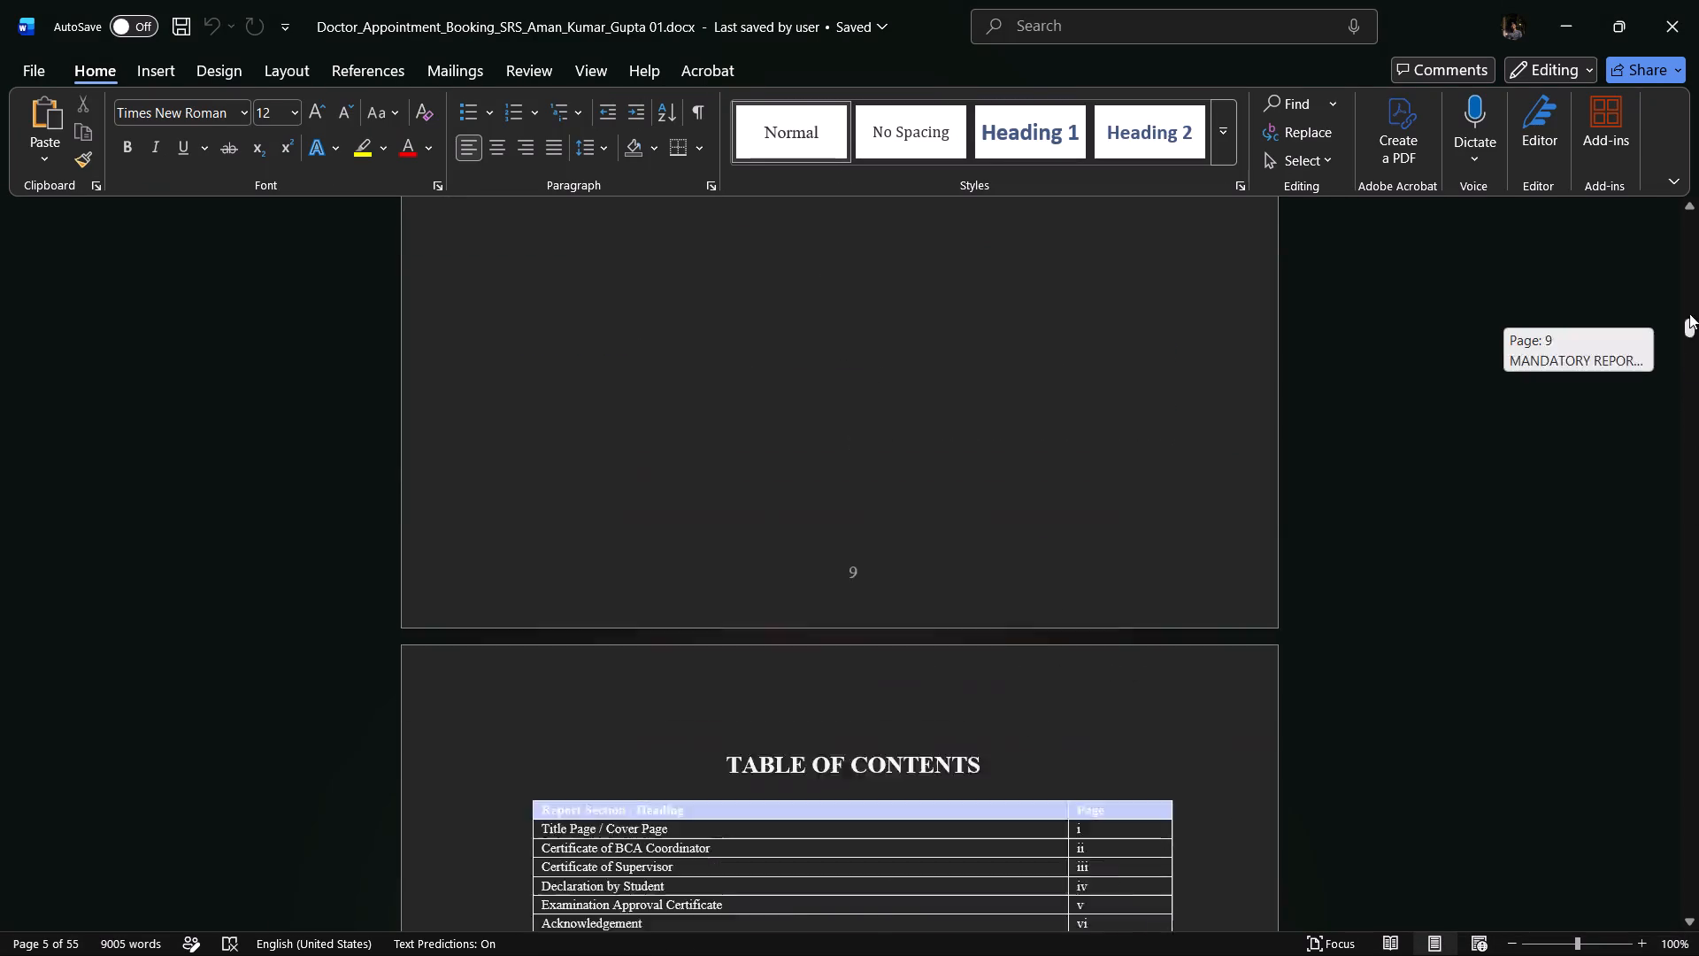
{"action": "left_click_drag", "start_coordinate": [1689, 313], "coordinate": [1698, 194]}
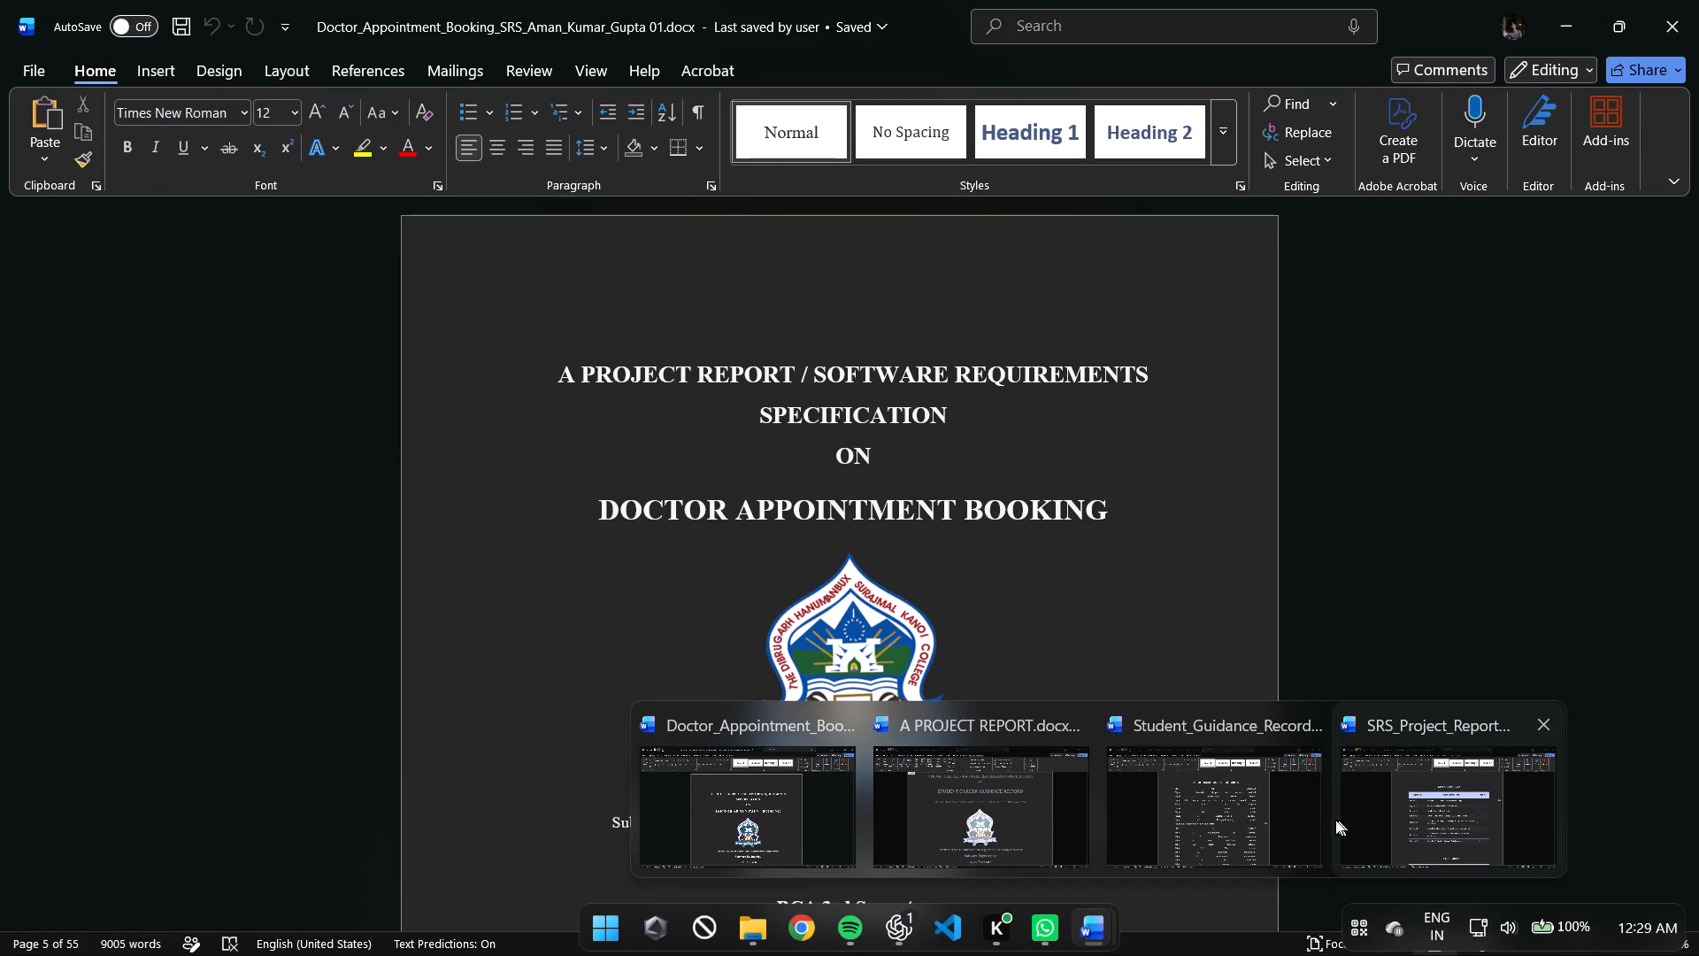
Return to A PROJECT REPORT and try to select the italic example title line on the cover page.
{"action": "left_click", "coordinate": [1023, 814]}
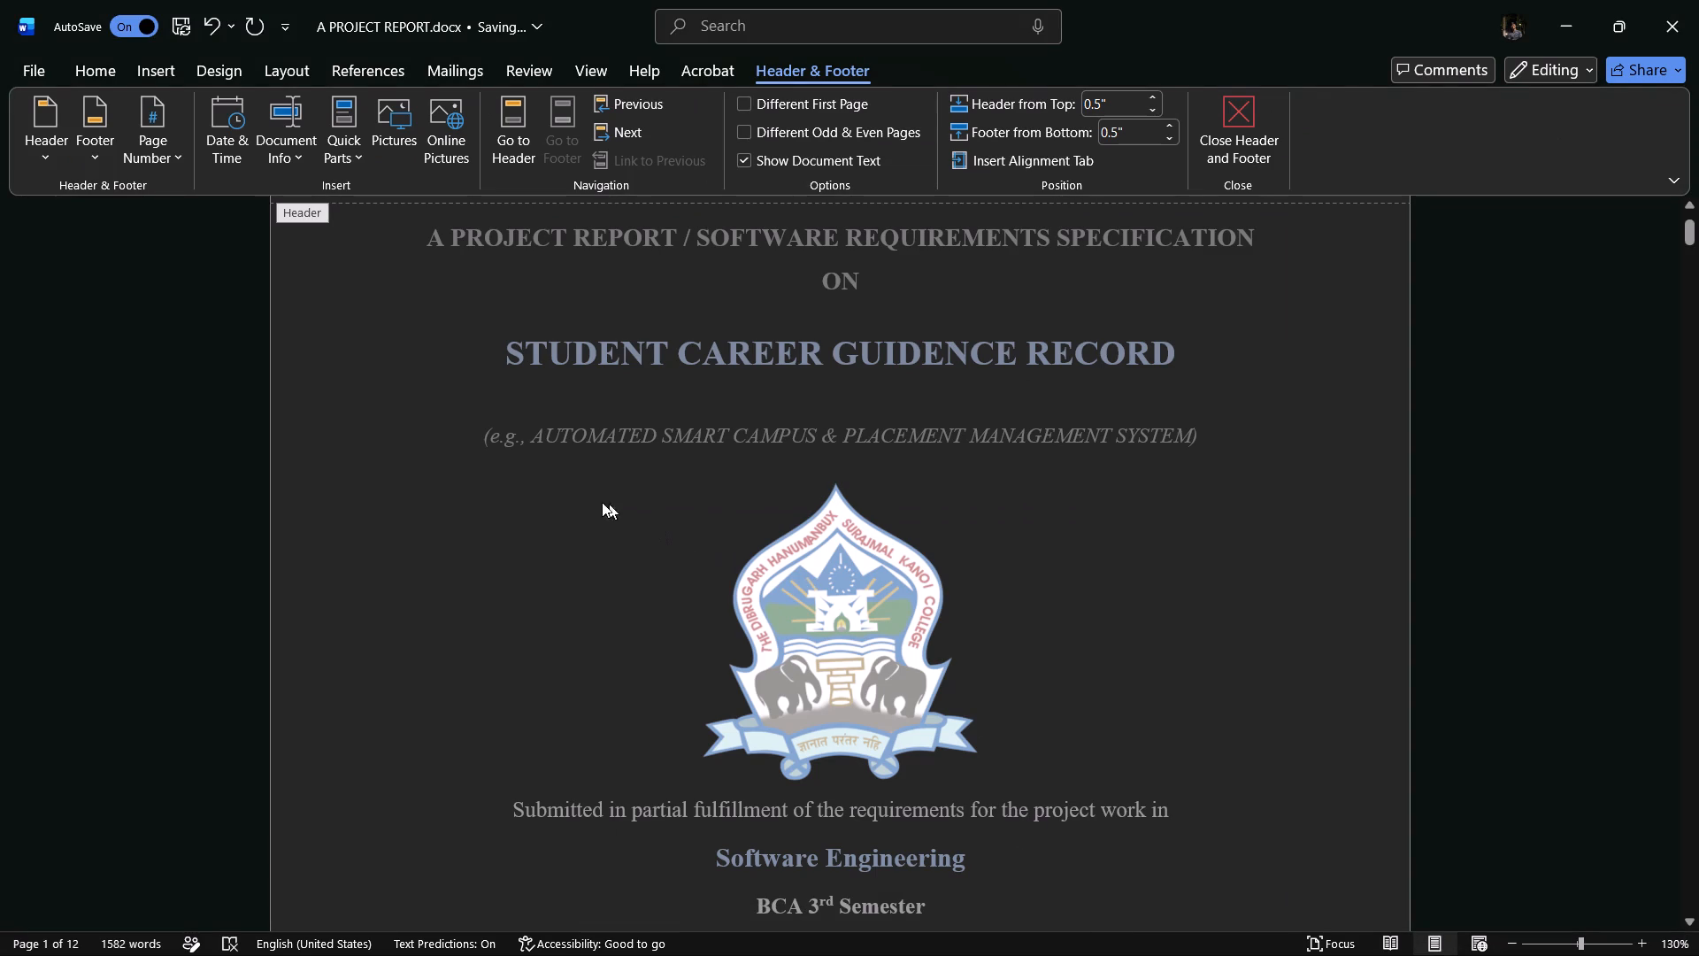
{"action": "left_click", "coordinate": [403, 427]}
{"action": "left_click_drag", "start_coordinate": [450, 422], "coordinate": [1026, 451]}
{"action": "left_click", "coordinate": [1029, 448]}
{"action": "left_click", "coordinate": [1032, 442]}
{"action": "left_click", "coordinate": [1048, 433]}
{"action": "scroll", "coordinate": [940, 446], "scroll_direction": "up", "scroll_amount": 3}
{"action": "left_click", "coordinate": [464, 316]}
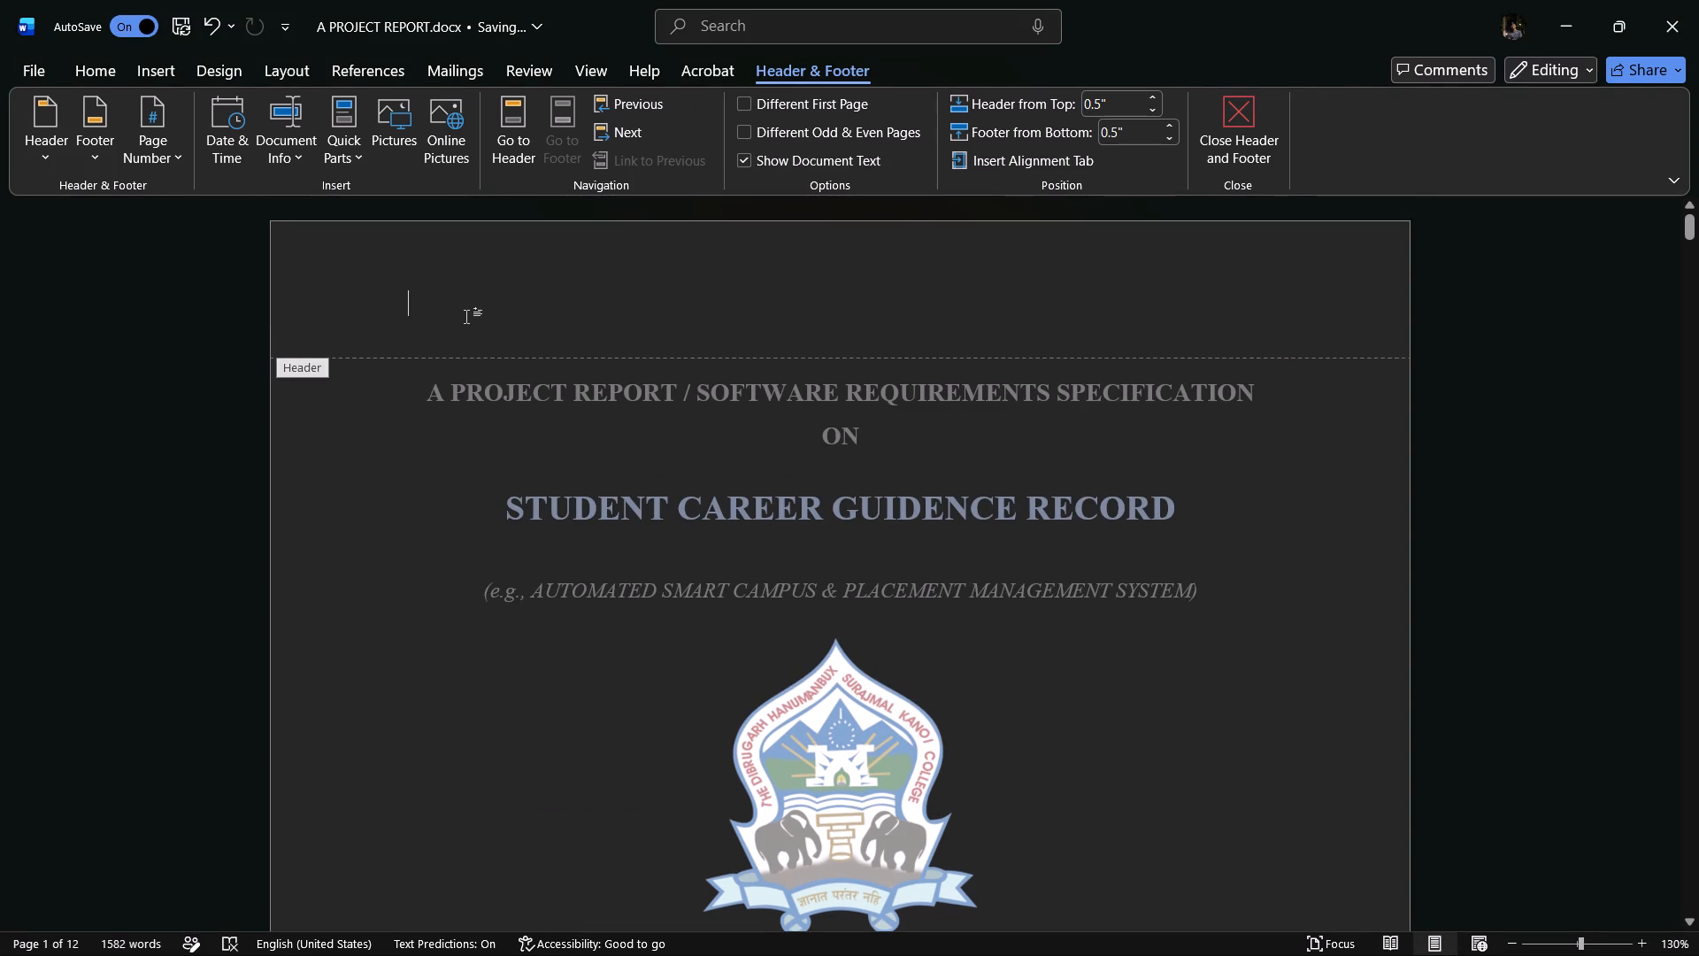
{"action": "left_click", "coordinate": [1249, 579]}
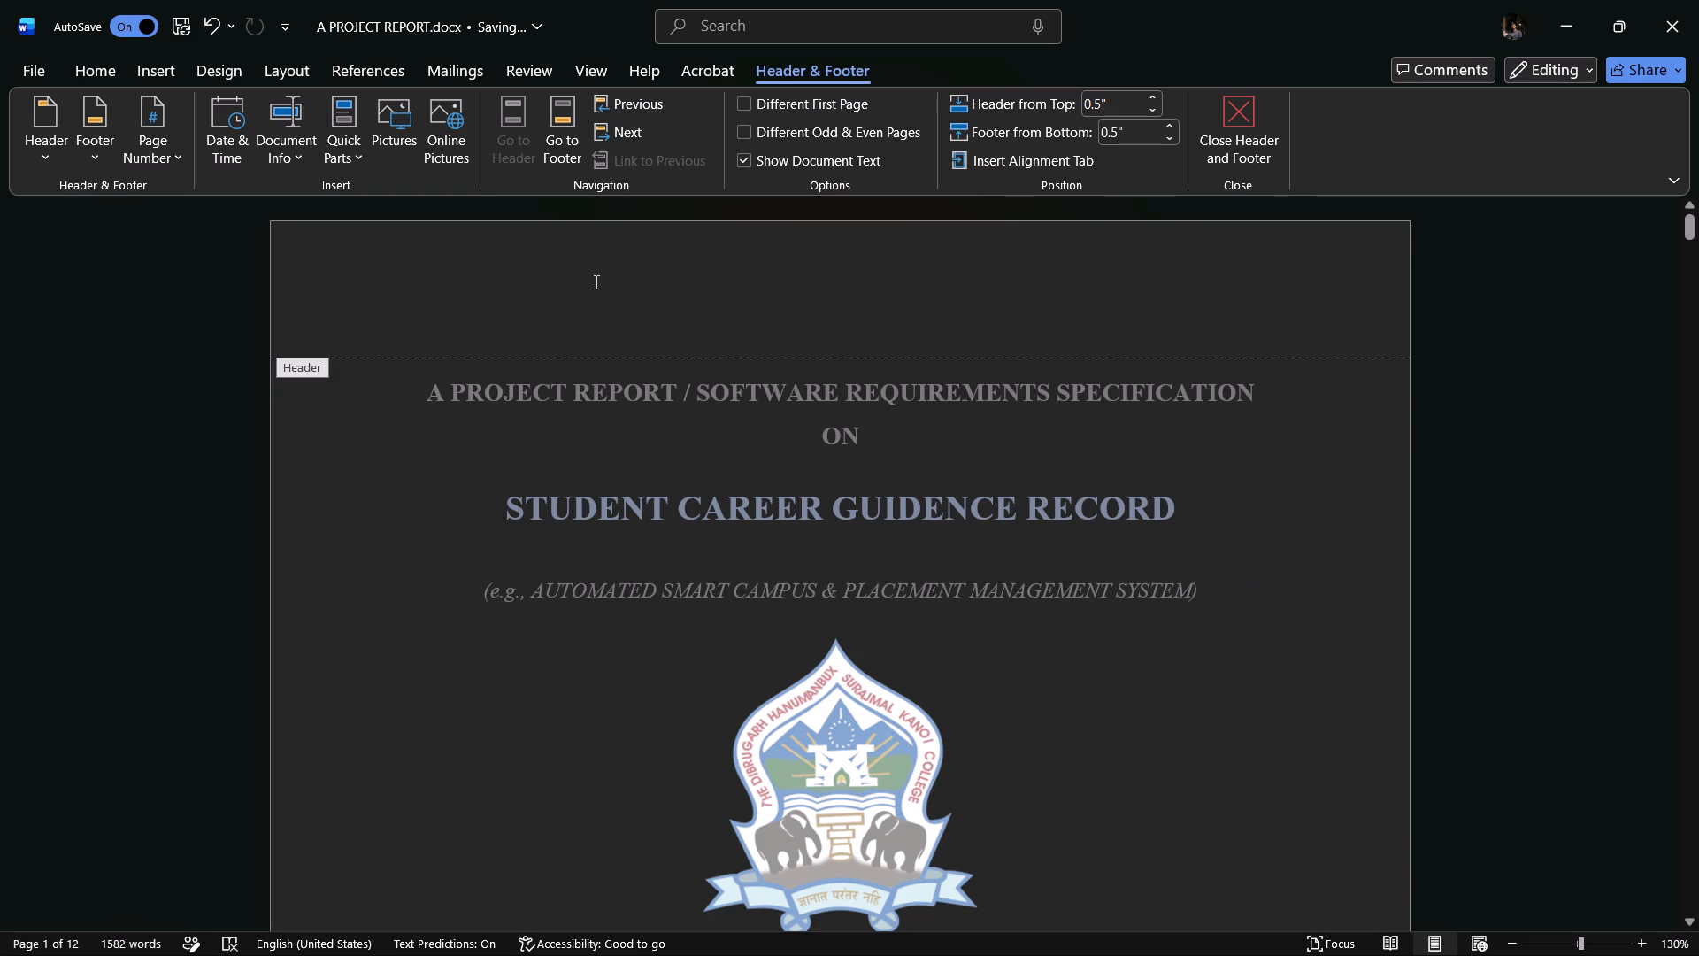
Insert the centred Plain Number 2 page number at the bottom of the page again and leave footer editing.
{"action": "left_click", "coordinate": [159, 66]}
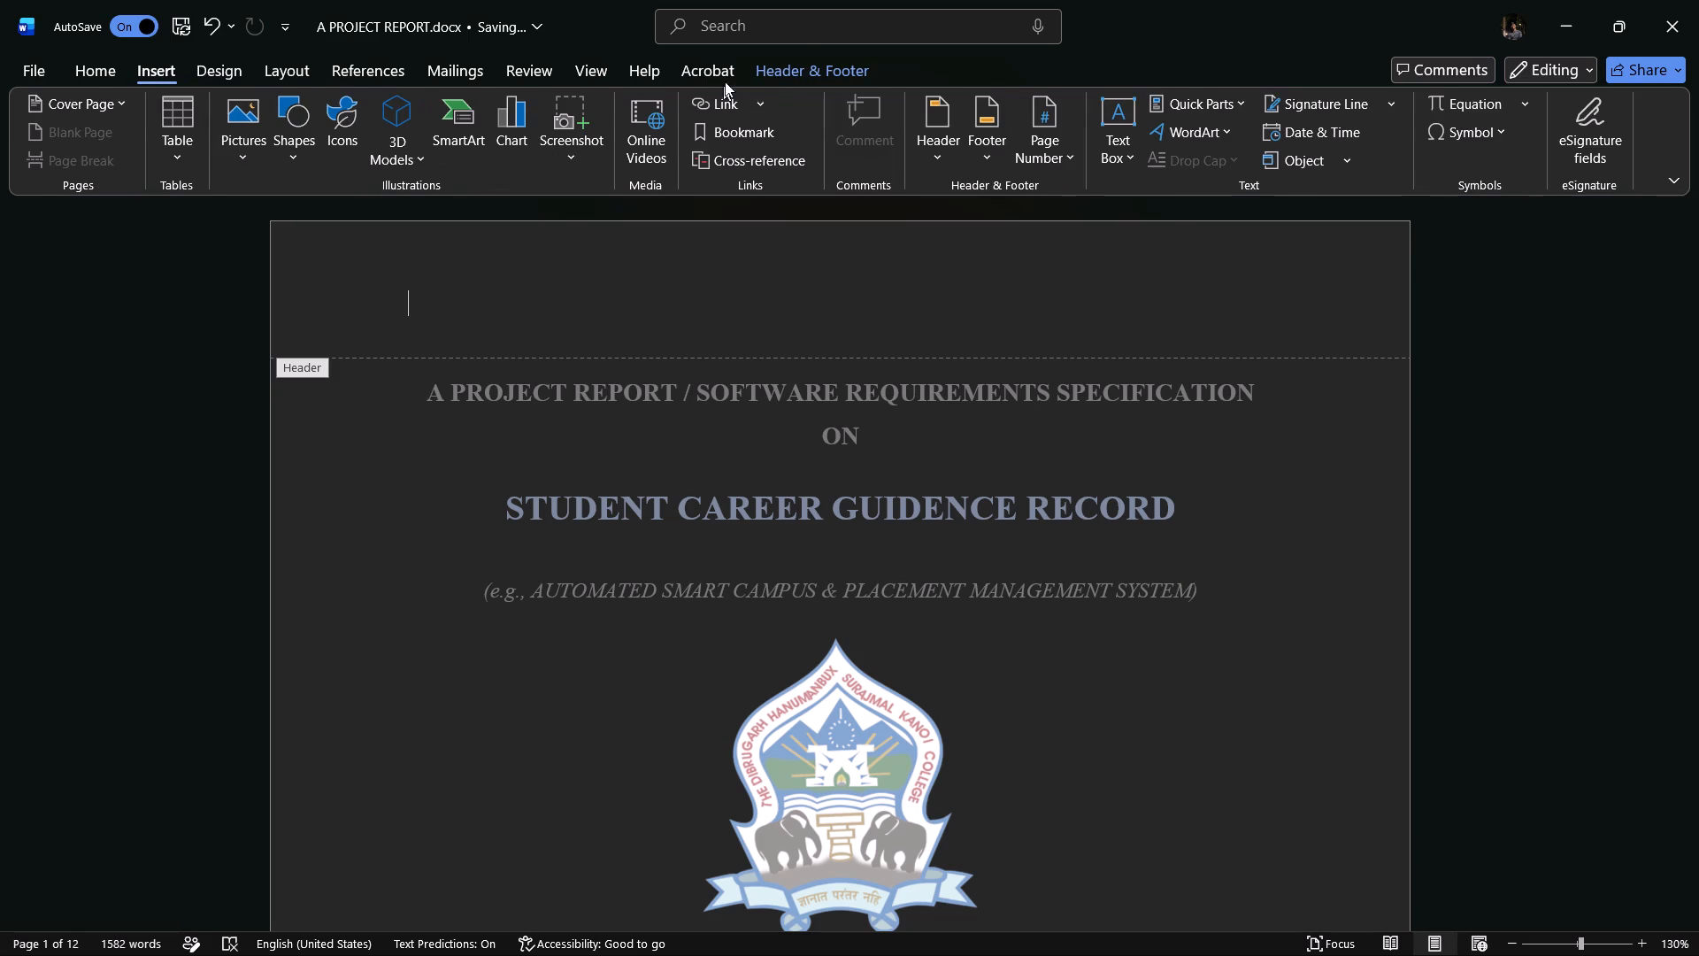
{"action": "left_click", "coordinate": [805, 70]}
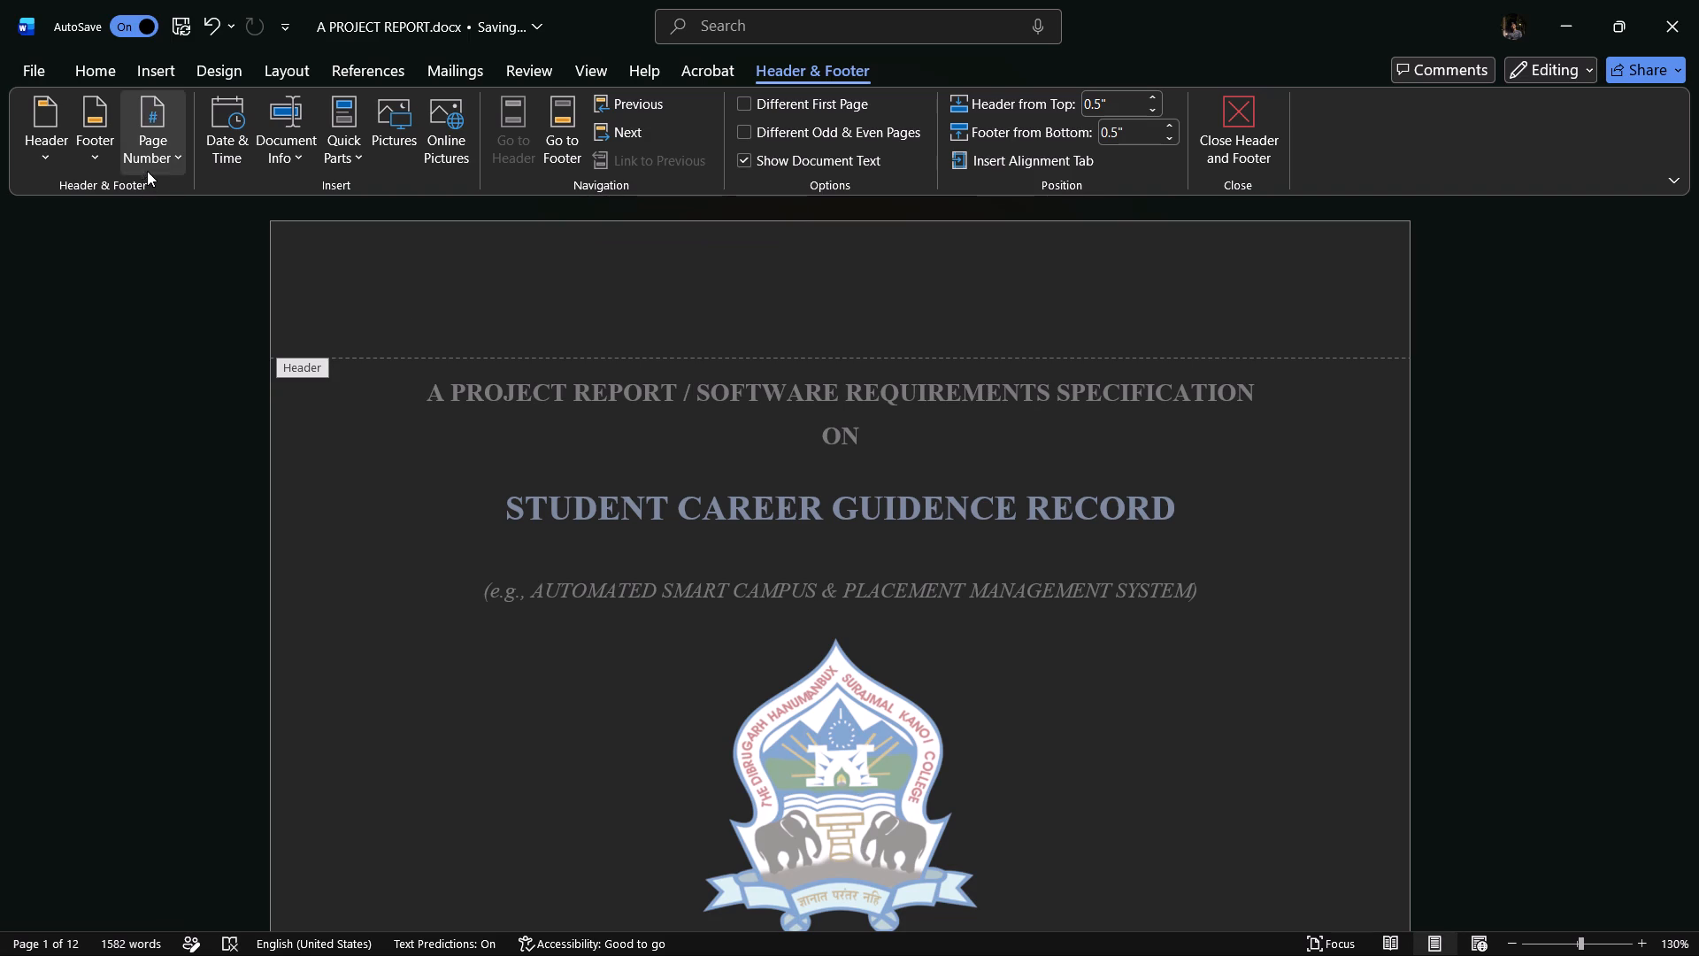
{"action": "left_click", "coordinate": [170, 159]}
{"action": "left_click", "coordinate": [181, 227]}
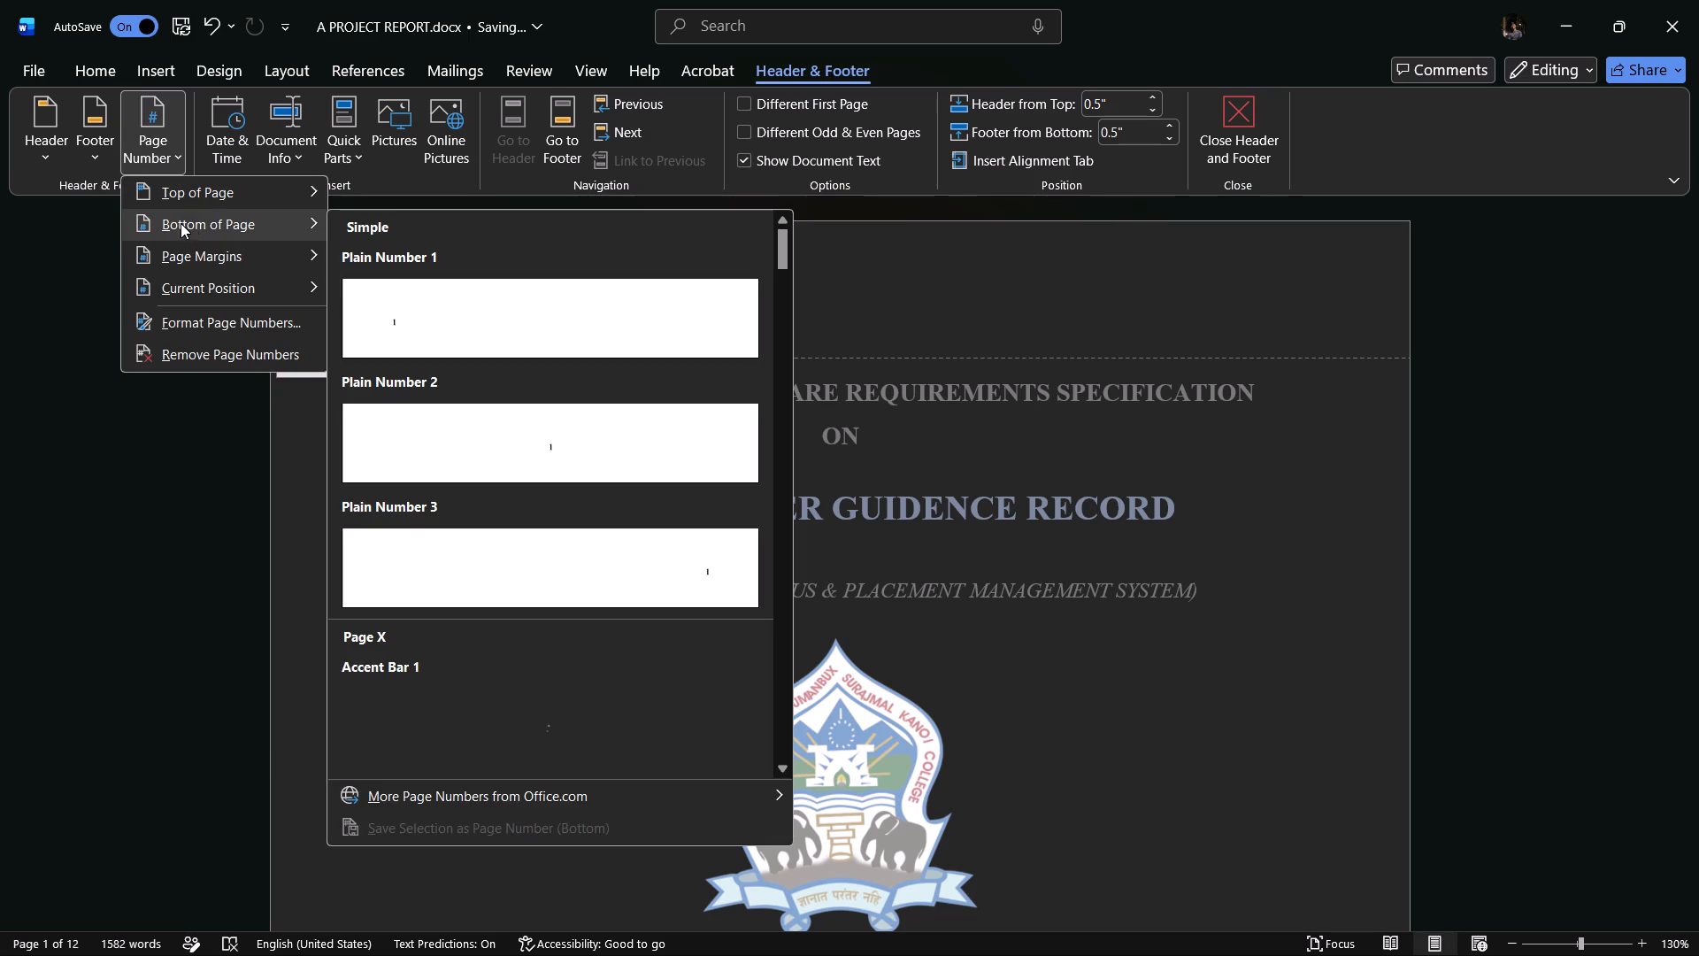
{"action": "left_click", "coordinate": [517, 440]}
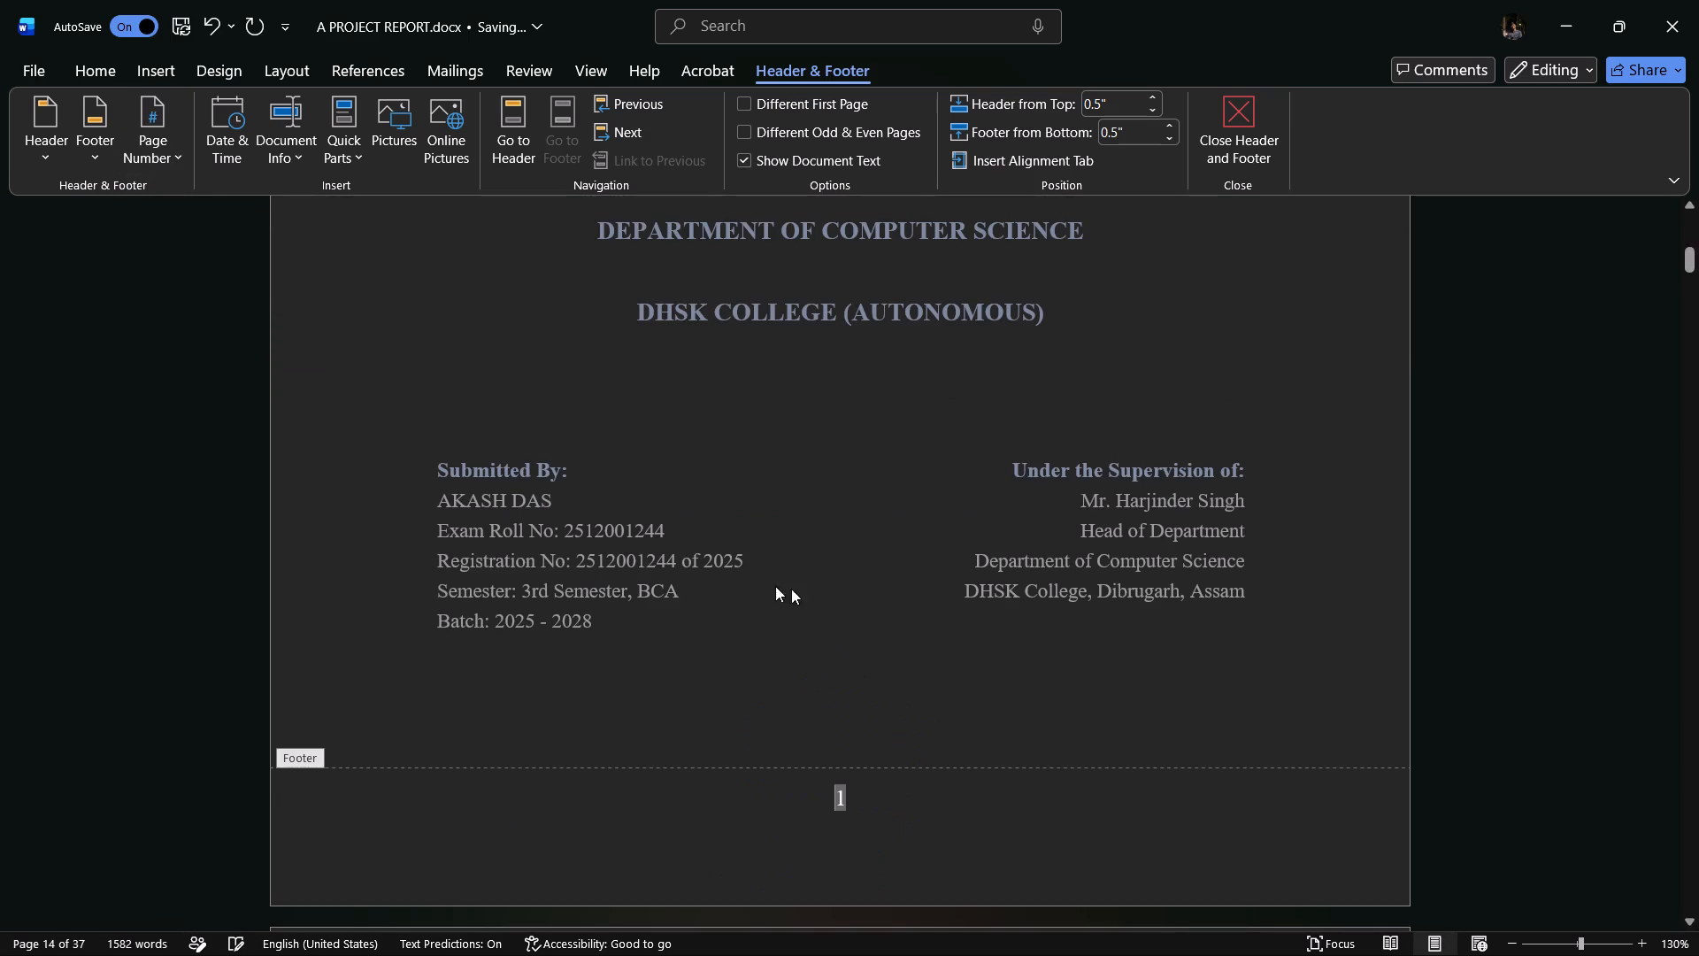
{"action": "scroll", "coordinate": [987, 532], "scroll_direction": "up", "scroll_amount": 5}
{"action": "left_click", "coordinate": [458, 633]}
{"action": "scroll", "coordinate": [742, 568], "scroll_direction": "up", "scroll_amount": 3}
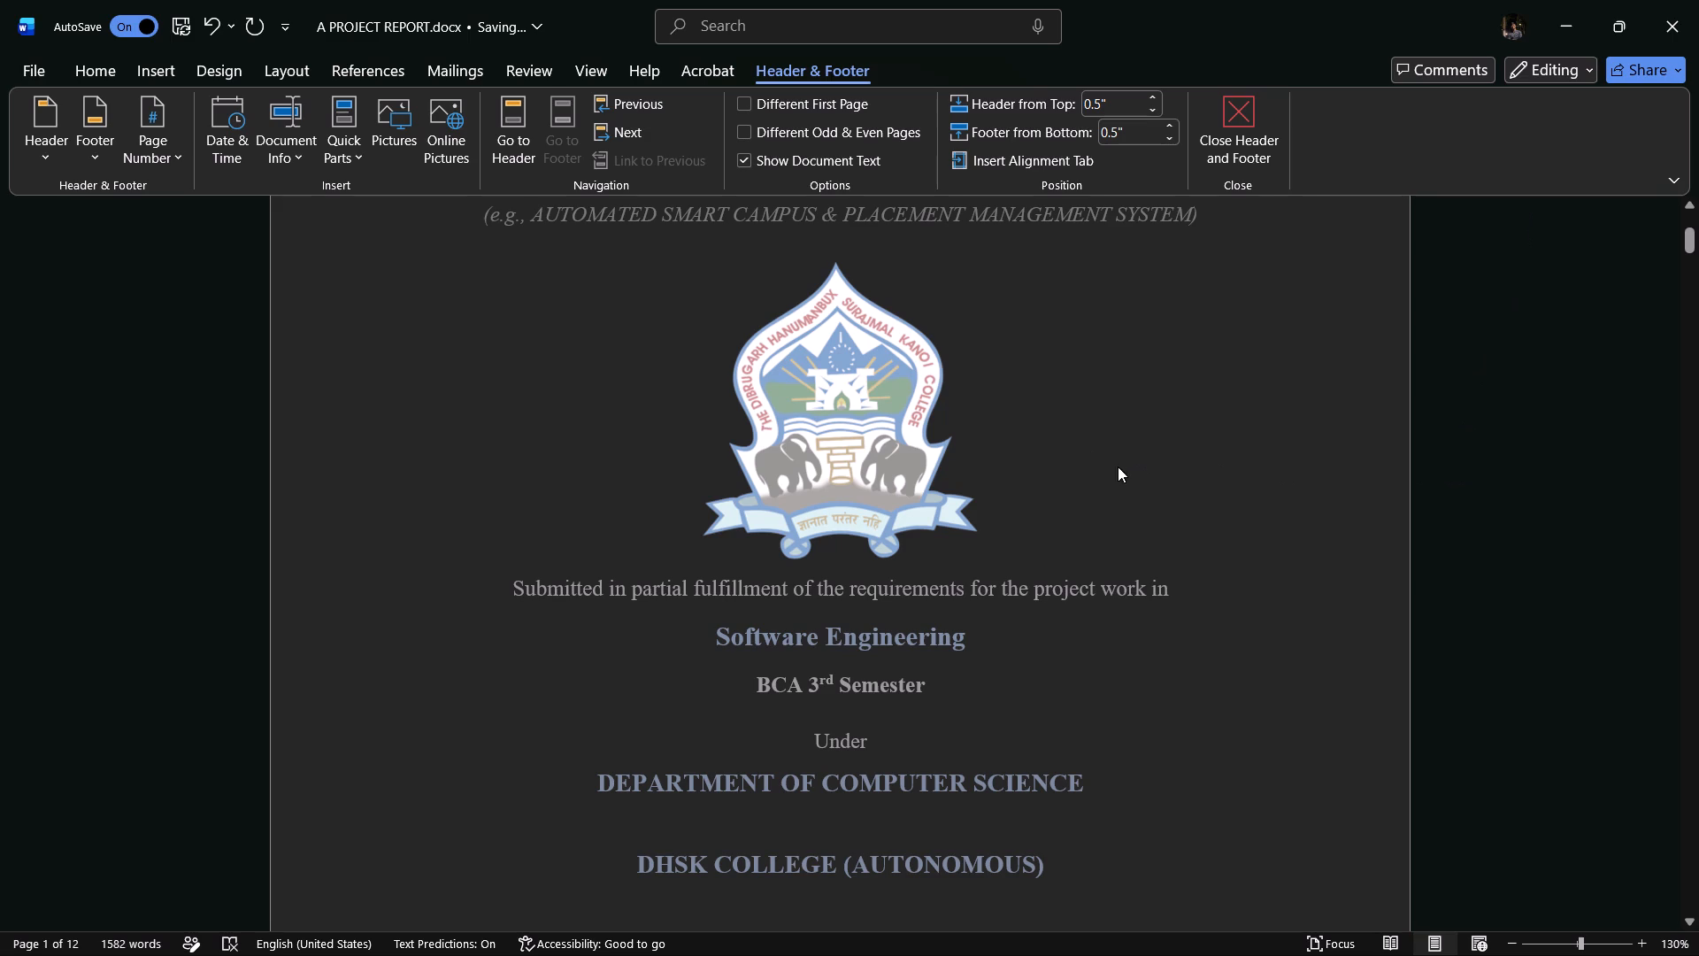
{"action": "key", "text": "Escape"}
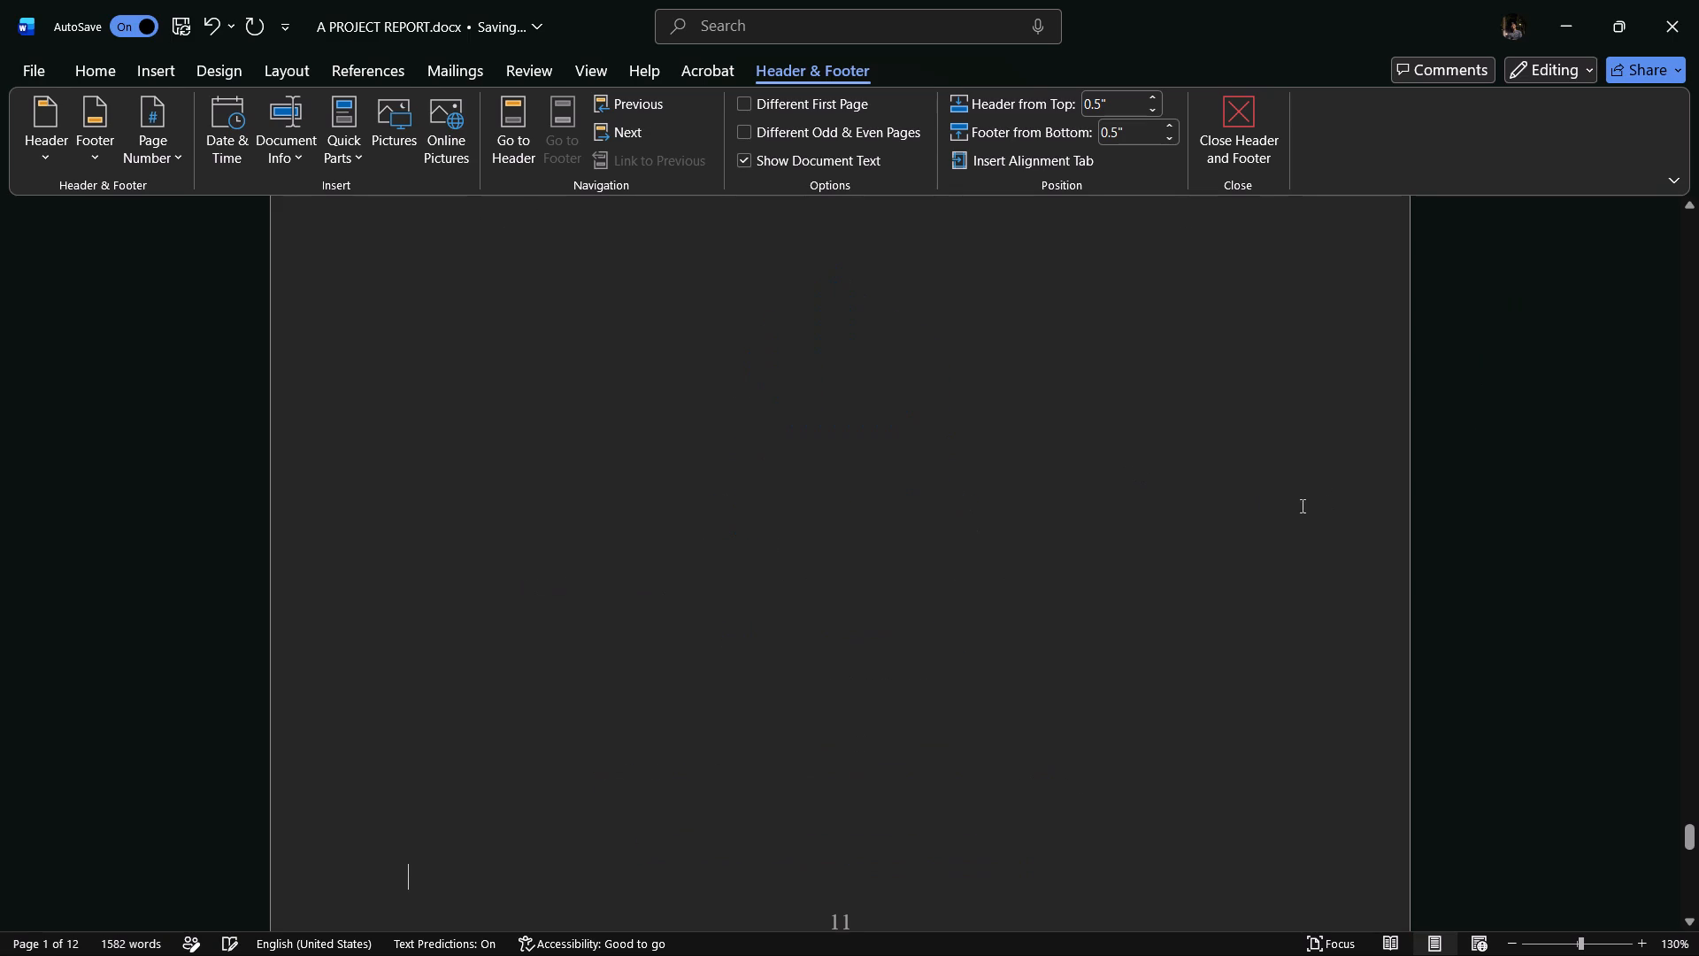
Check the page numbering on the last table of contents pages and go back to the cover page.
{"action": "scroll", "coordinate": [1282, 500], "scroll_direction": "up", "scroll_amount": 10}
{"action": "scroll", "coordinate": [1200, 520], "scroll_direction": "down", "scroll_amount": 7}
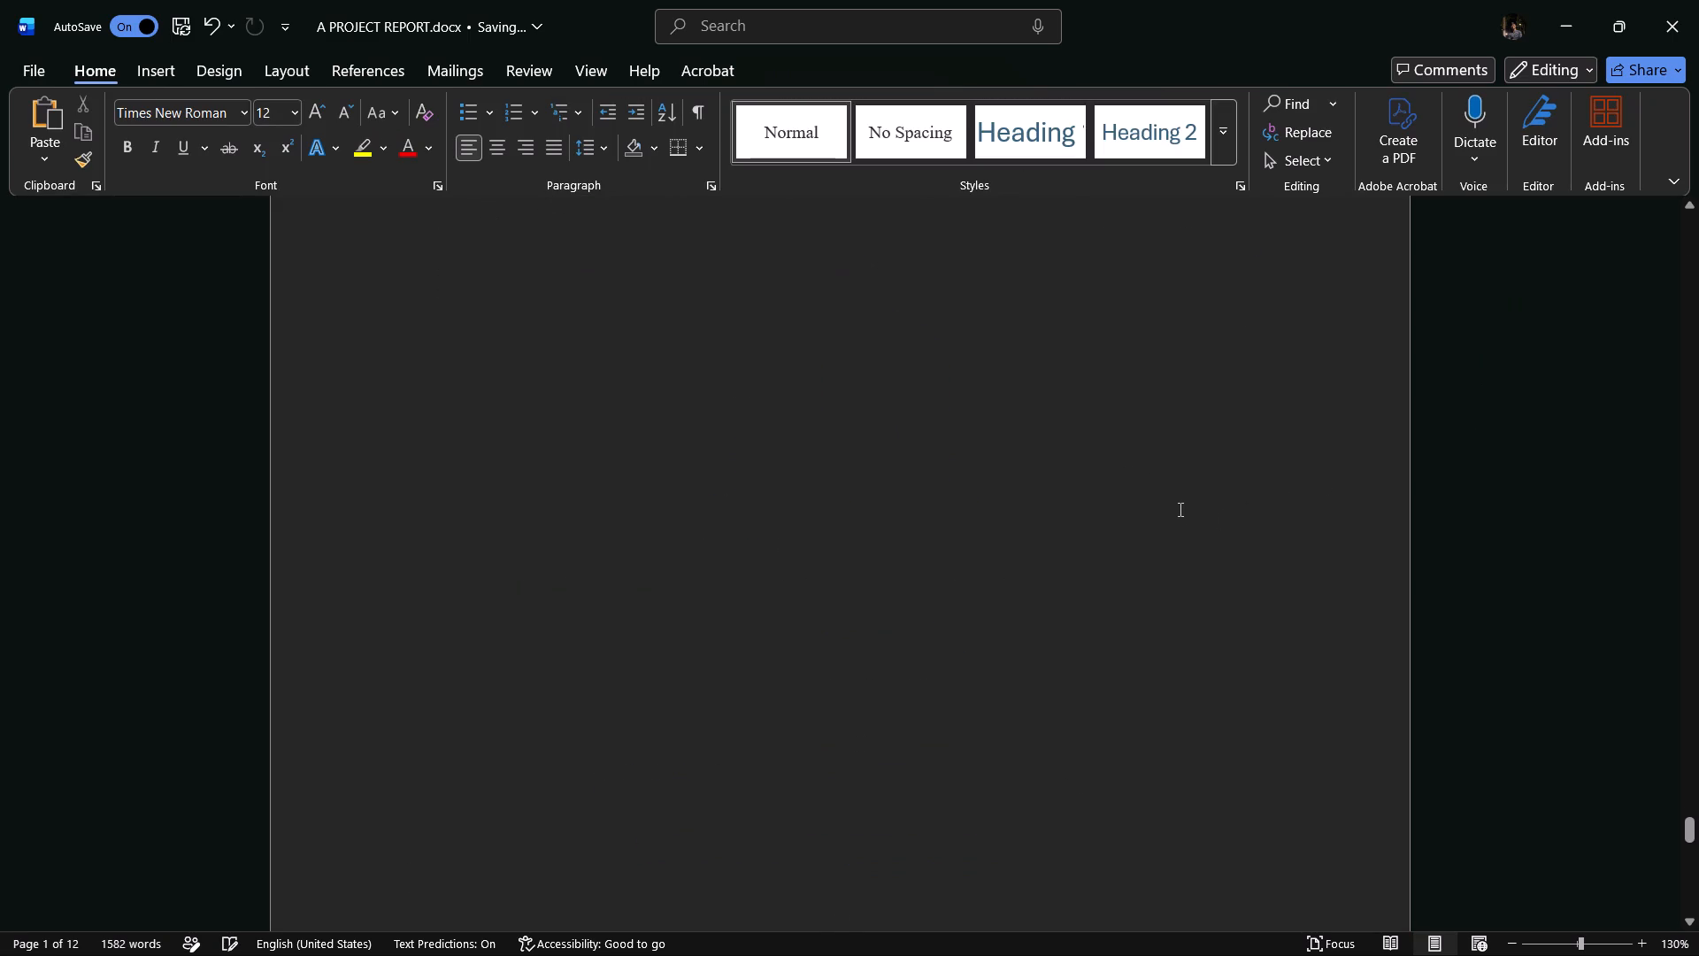
{"action": "scroll", "coordinate": [1179, 509], "scroll_direction": "up", "scroll_amount": 12}
{"action": "scroll", "coordinate": [1179, 509], "scroll_direction": "up", "scroll_amount": 13}
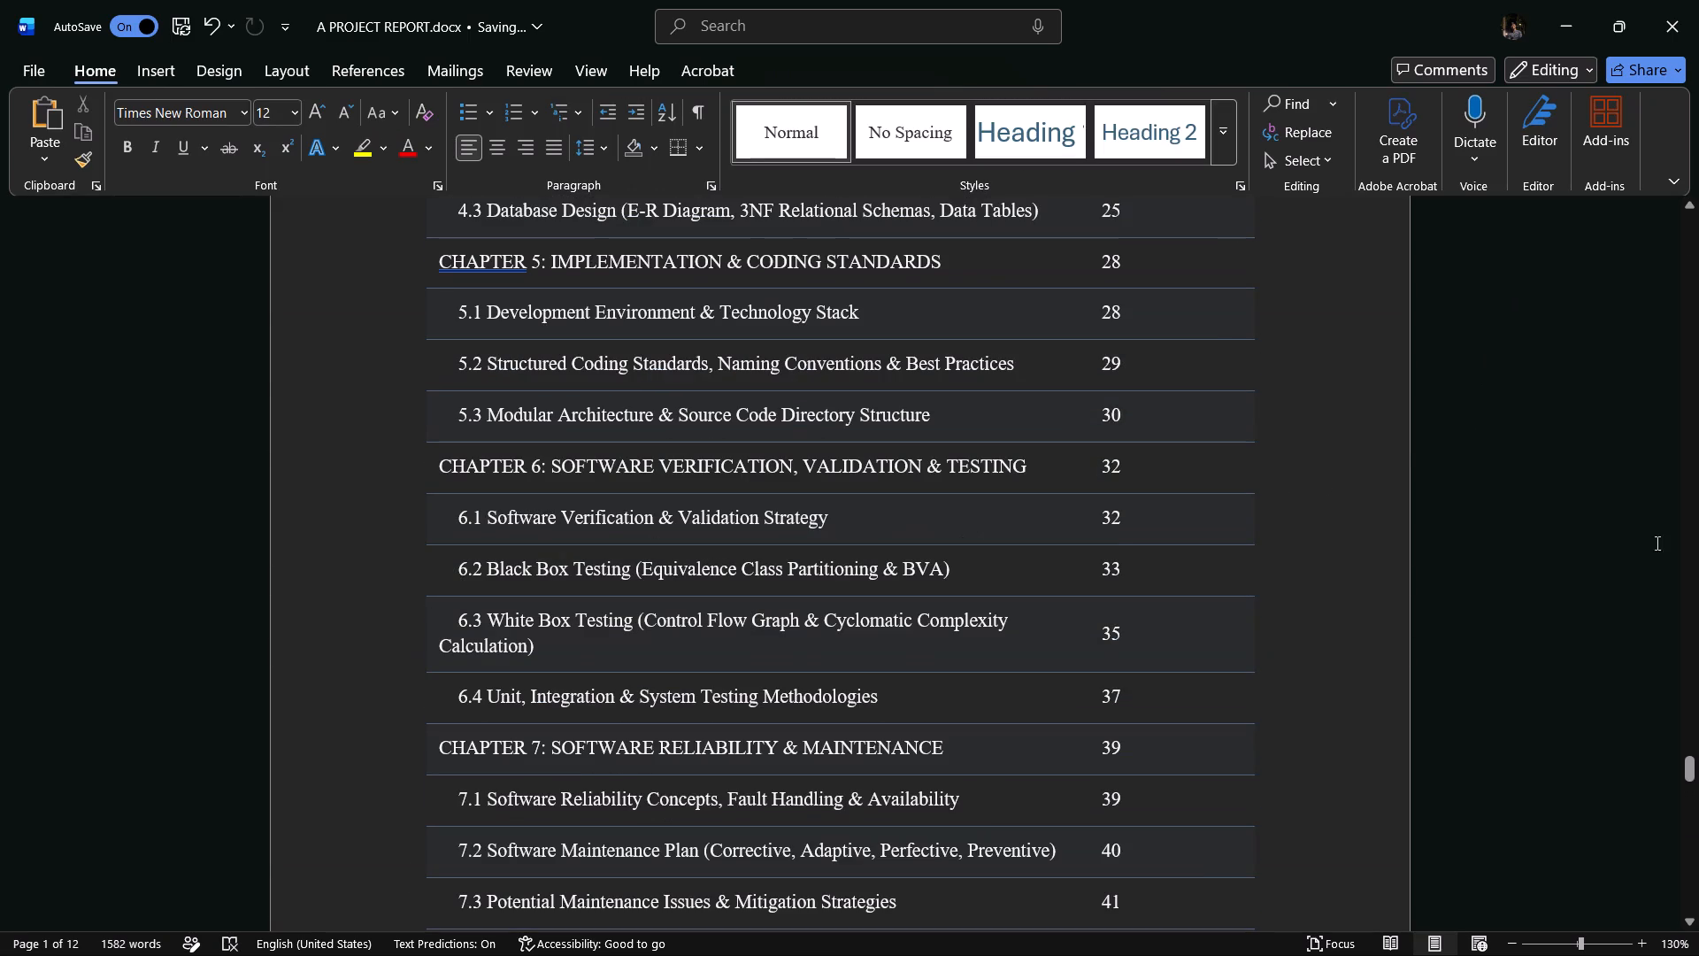
{"action": "scroll", "coordinate": [1550, 672], "scroll_direction": "down", "scroll_amount": 5}
{"action": "scroll", "coordinate": [1450, 645], "scroll_direction": "down", "scroll_amount": 2}
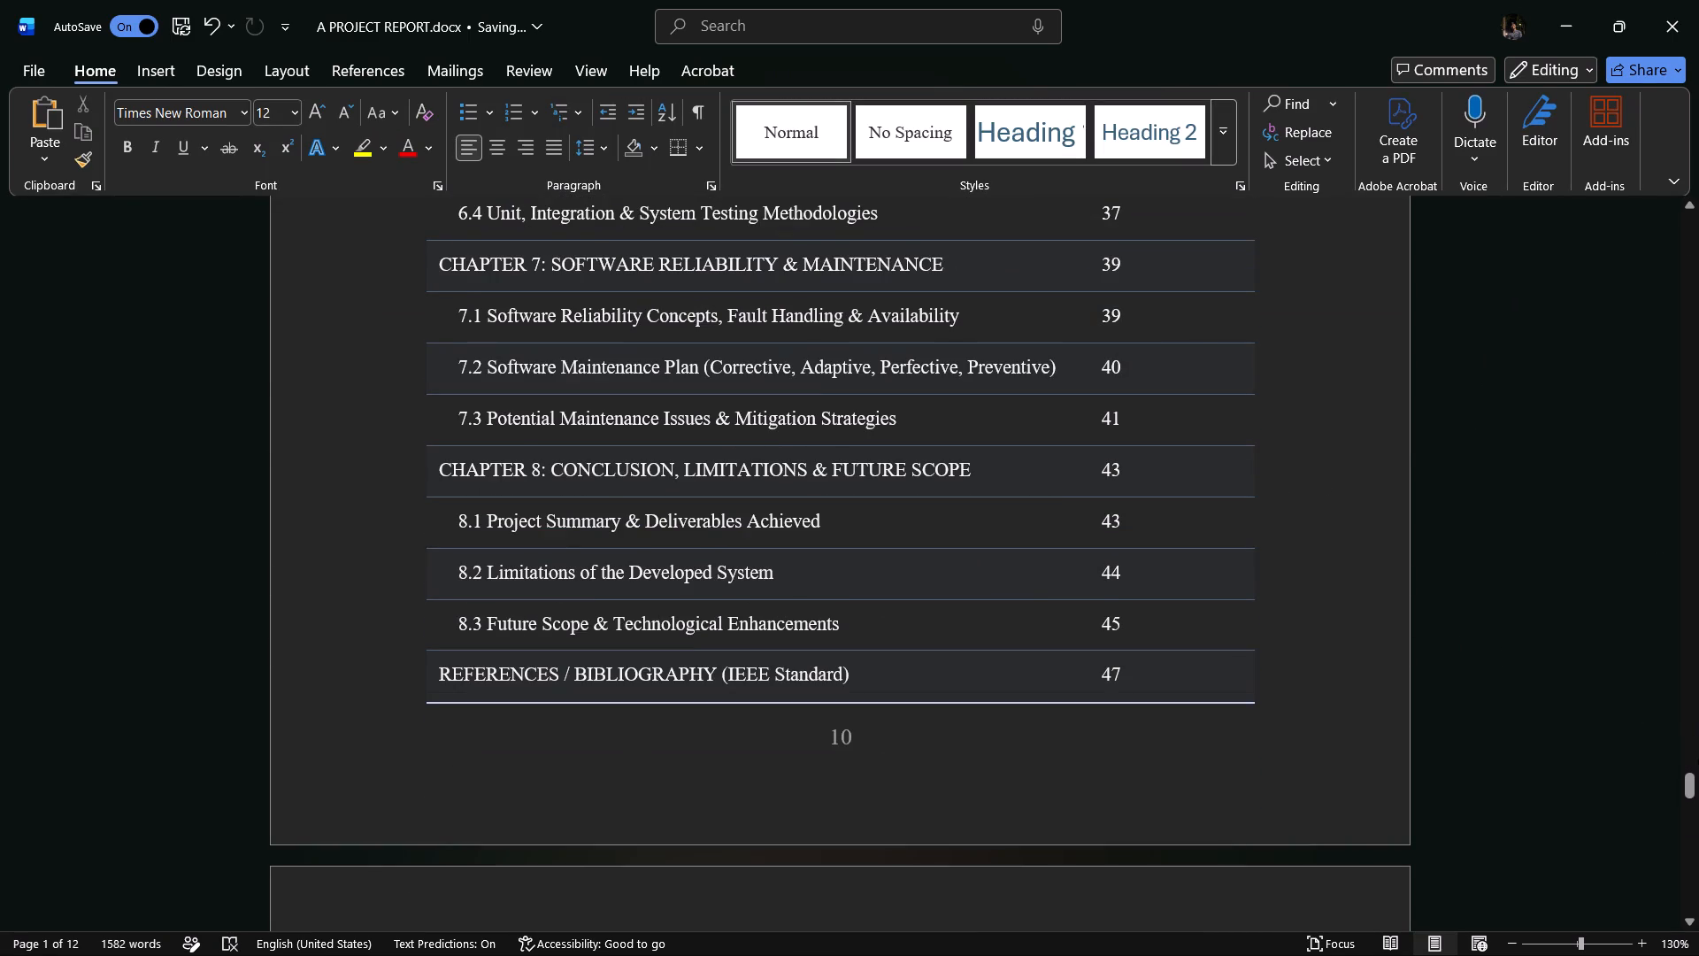
{"action": "left_click_drag", "start_coordinate": [1696, 786], "coordinate": [1626, 159]}
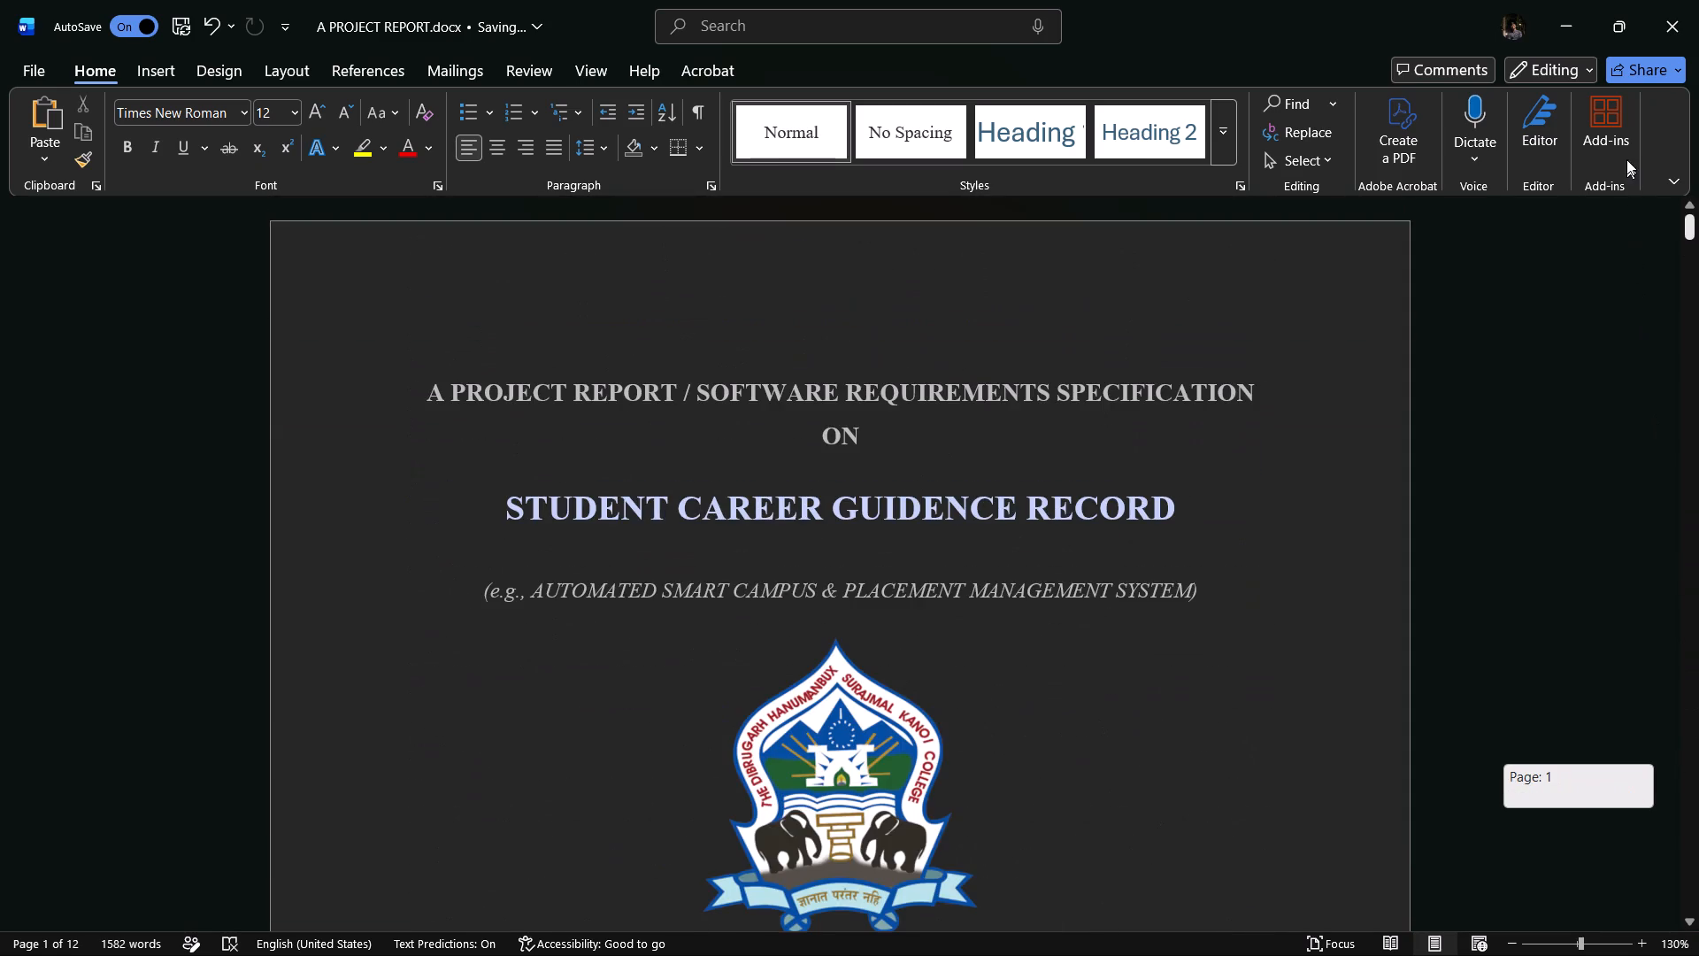
{"action": "left_click_drag", "start_coordinate": [1626, 159], "coordinate": [1628, 163]}
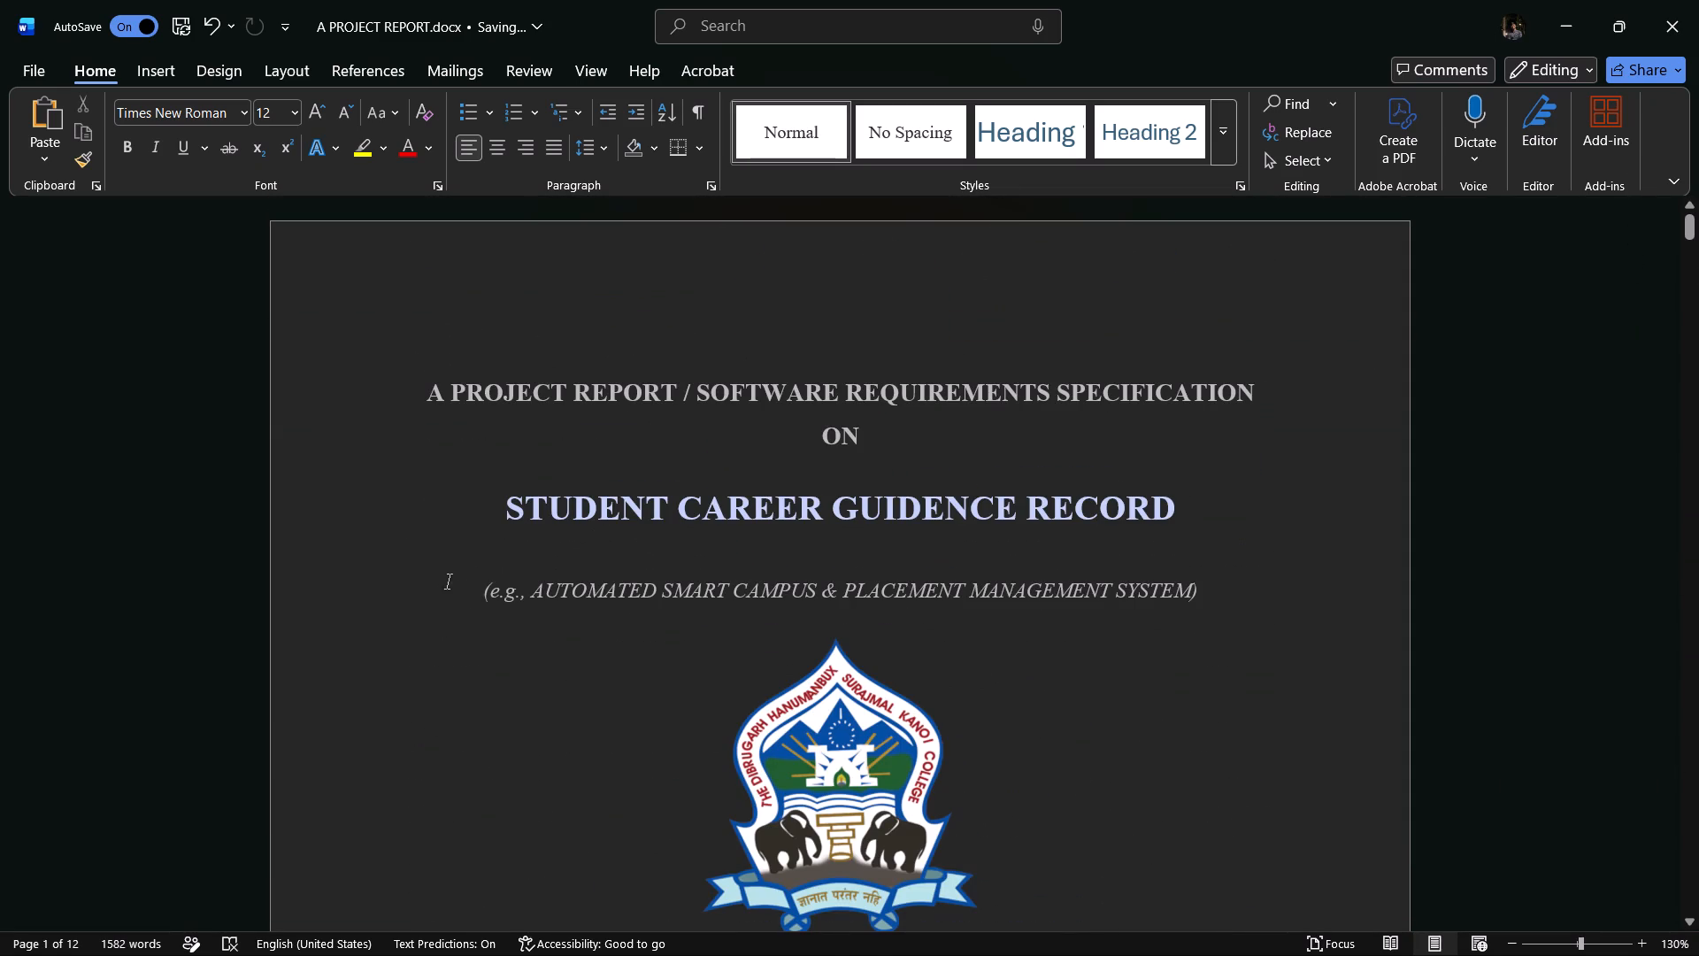
Delete the cover page line "(e.g., AUTOMATED SMART CAMPUS & PLACEMENT MANAGEMENT SYSTEM)" and the empty line it leaves above the logo.
{"action": "left_click_drag", "start_coordinate": [447, 578], "coordinate": [1210, 584]}
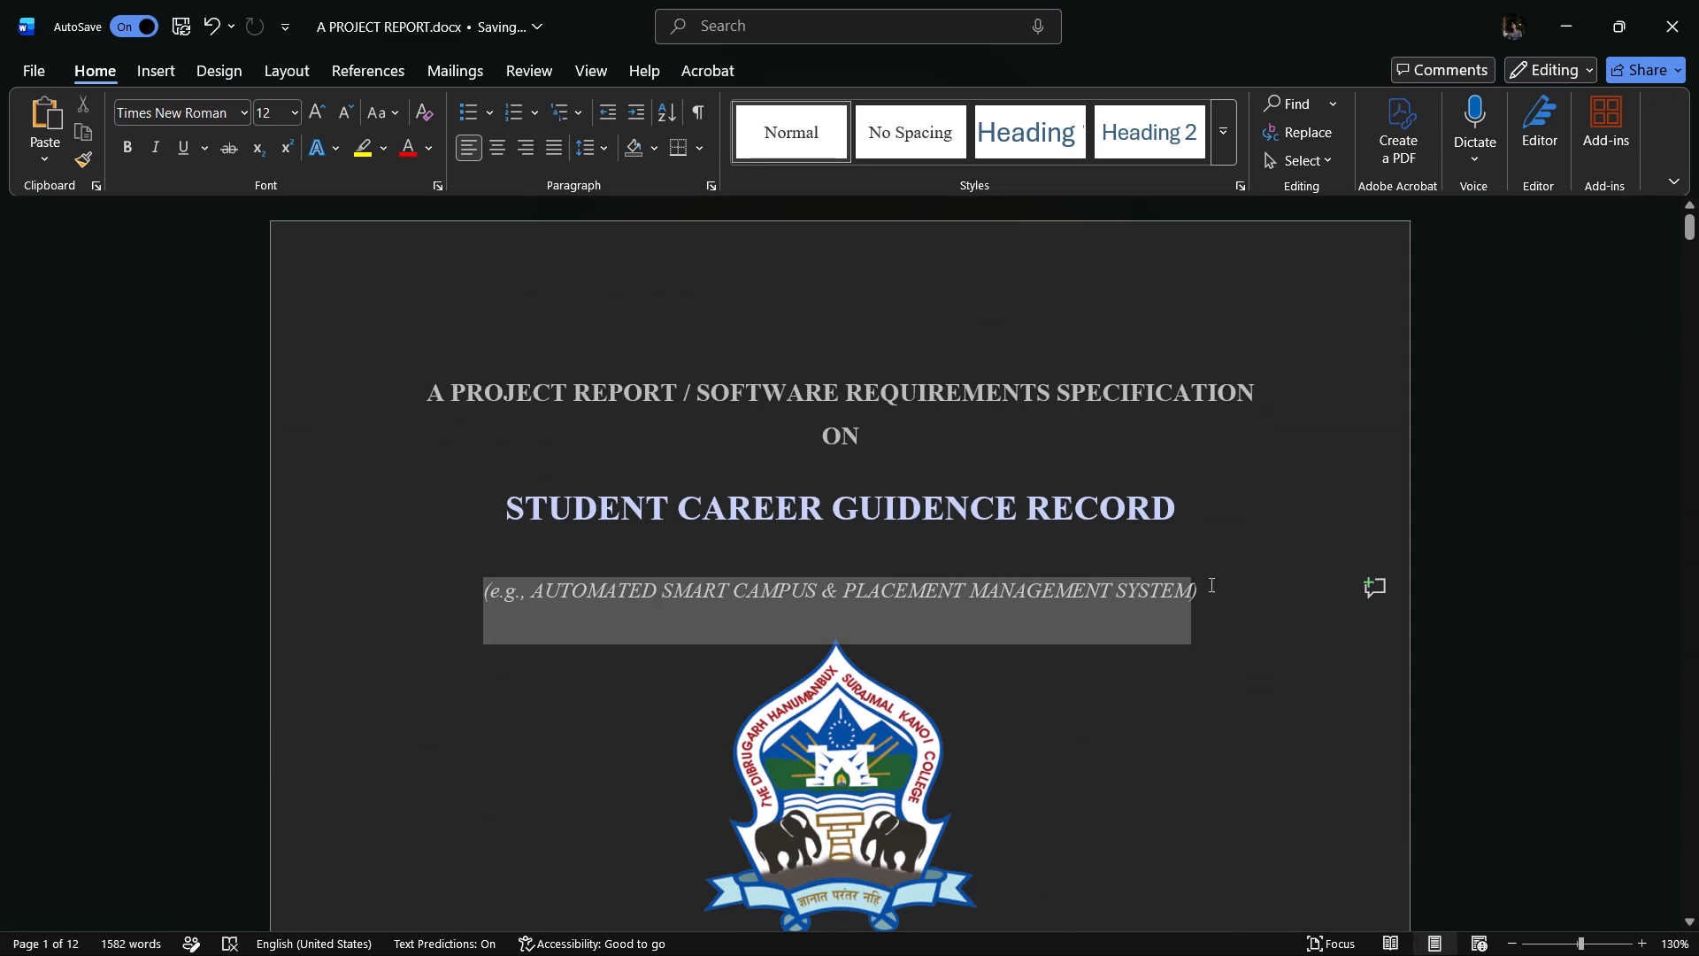
{"action": "left_click_drag", "start_coordinate": [1210, 584], "coordinate": [1223, 584]}
{"action": "left_click", "coordinate": [1217, 644]}
{"action": "left_click_drag", "start_coordinate": [1226, 608], "coordinate": [688, 582]}
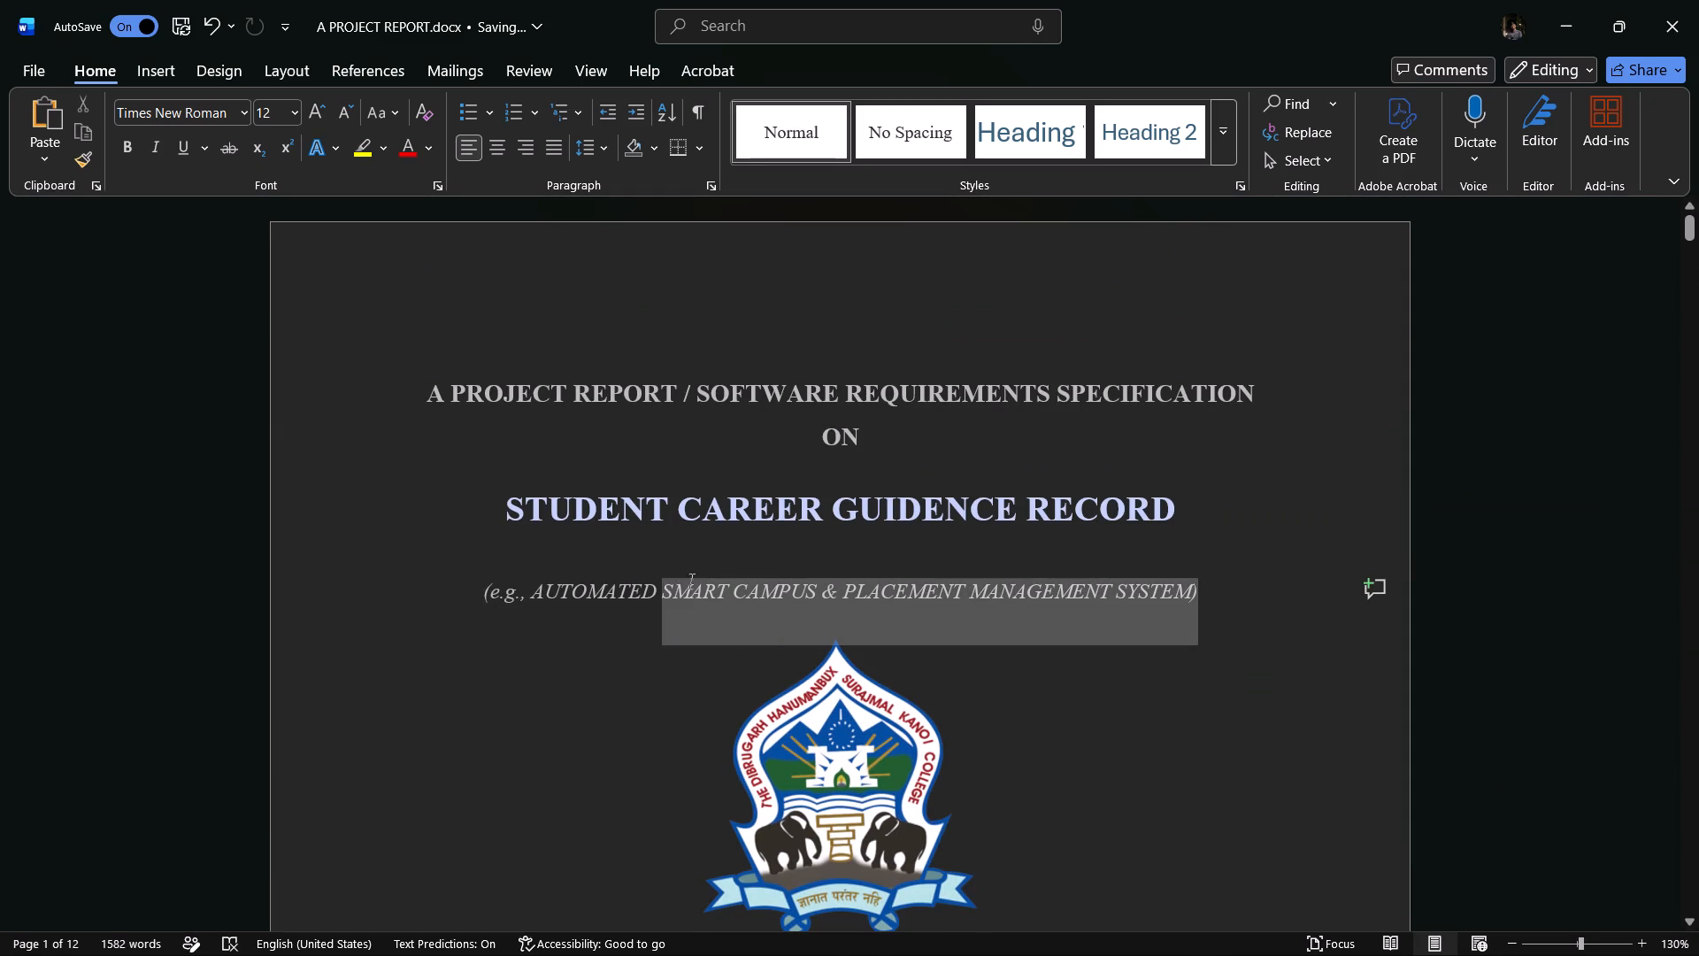
{"action": "left_click_drag", "start_coordinate": [688, 582], "coordinate": [485, 567]}
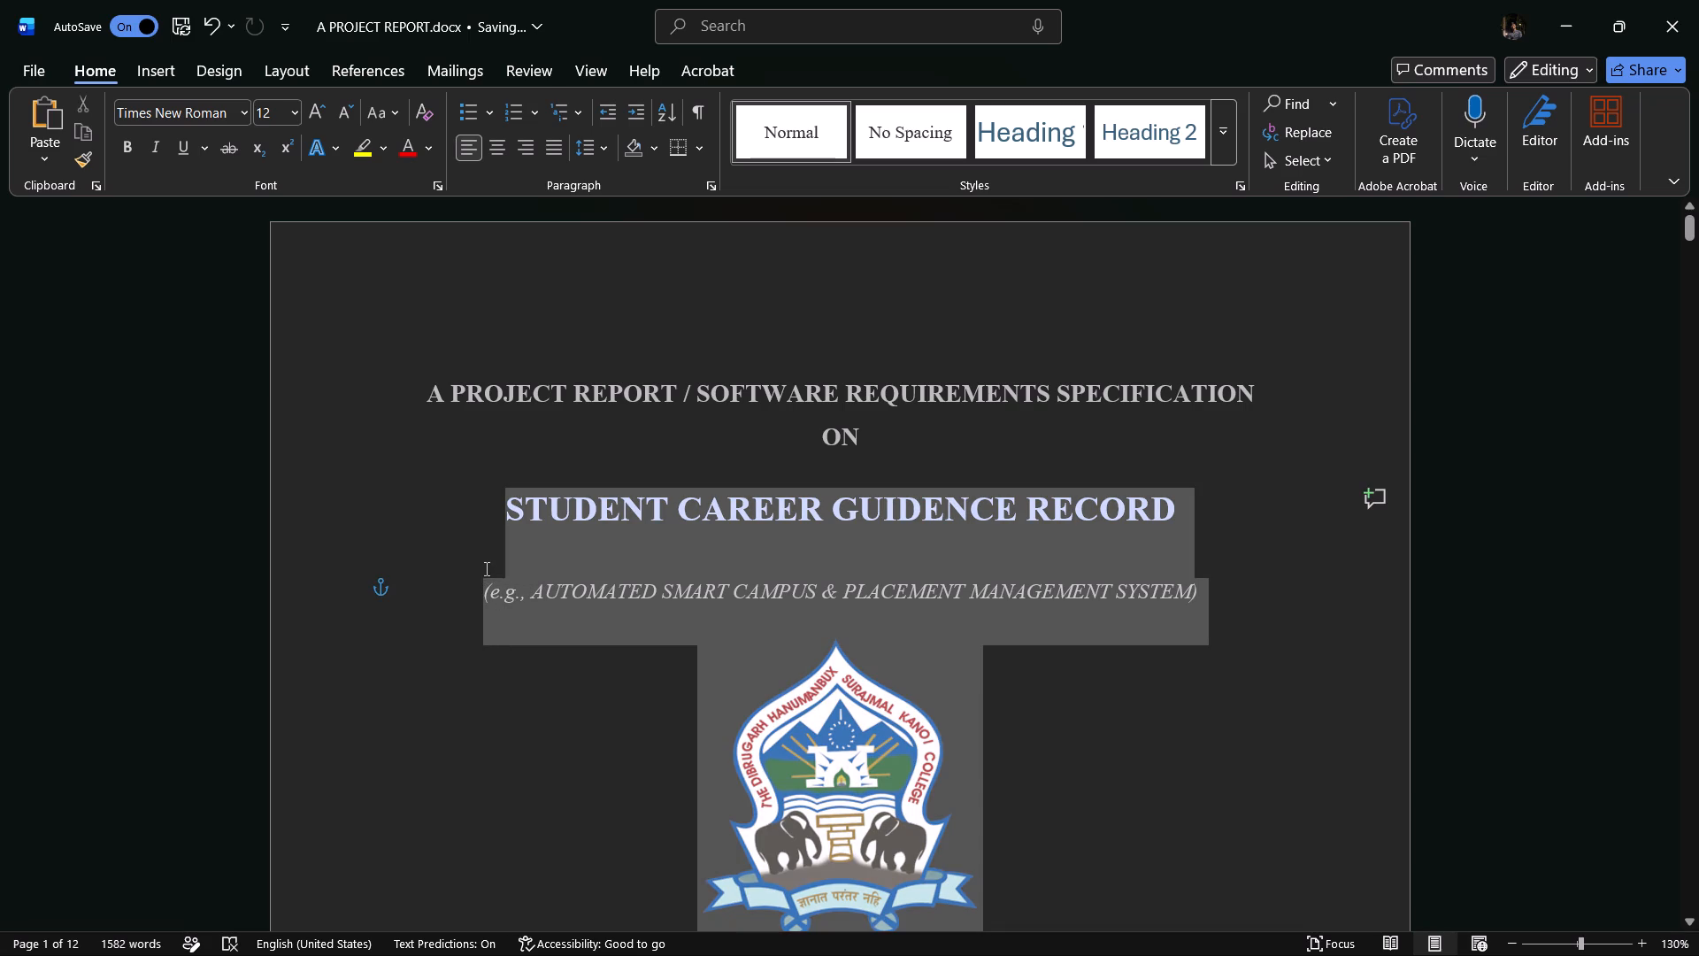
{"action": "left_click_drag", "start_coordinate": [485, 567], "coordinate": [497, 585]}
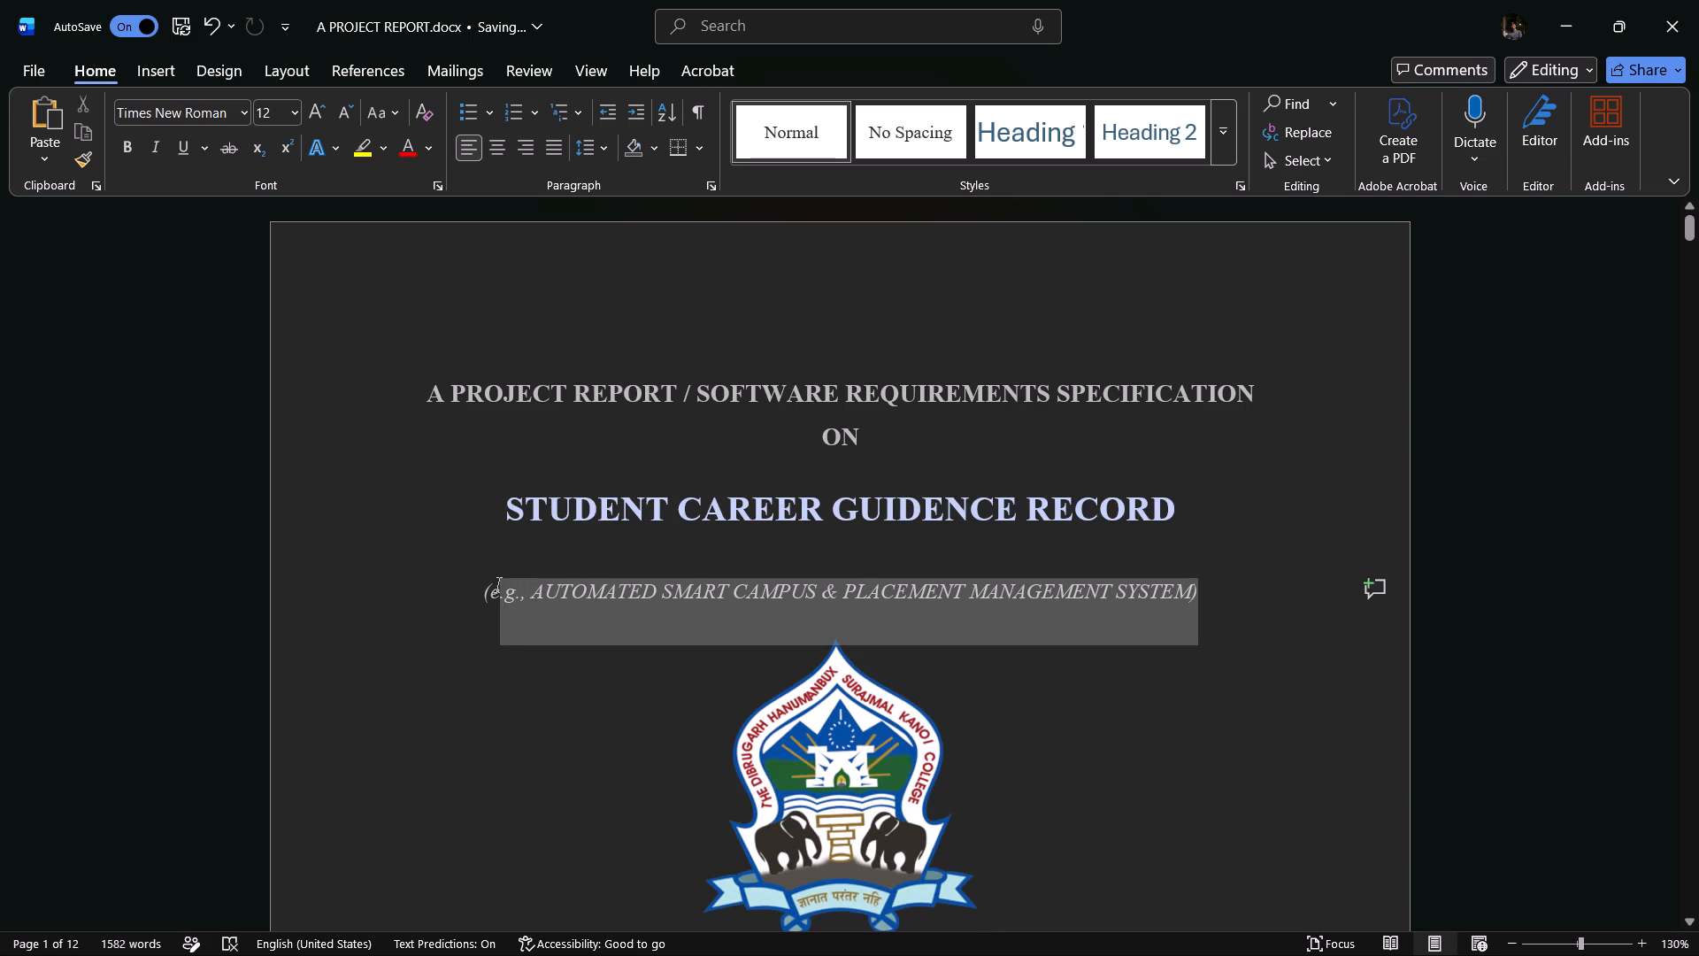
{"action": "left_click_drag", "start_coordinate": [497, 585], "coordinate": [494, 585]}
{"action": "key", "text": "BackSpace"}
{"action": "key", "text": "BackSpace"}
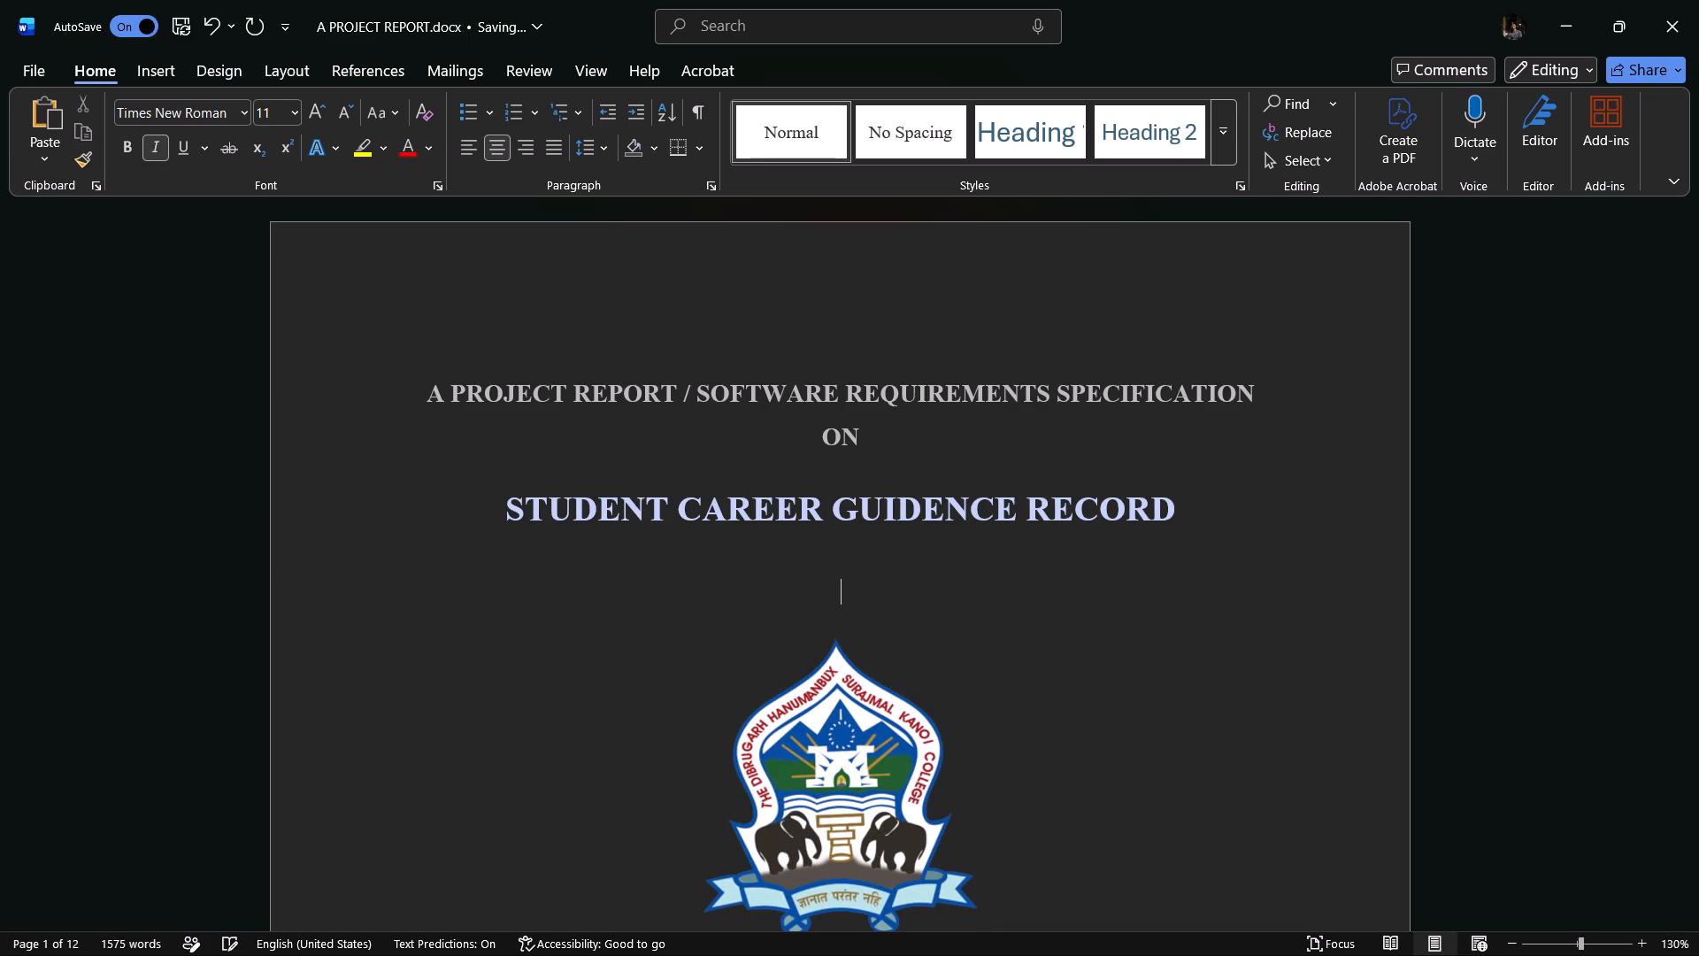
{"action": "key", "text": "BackSpace"}
{"action": "key", "text": "BackSpace"}
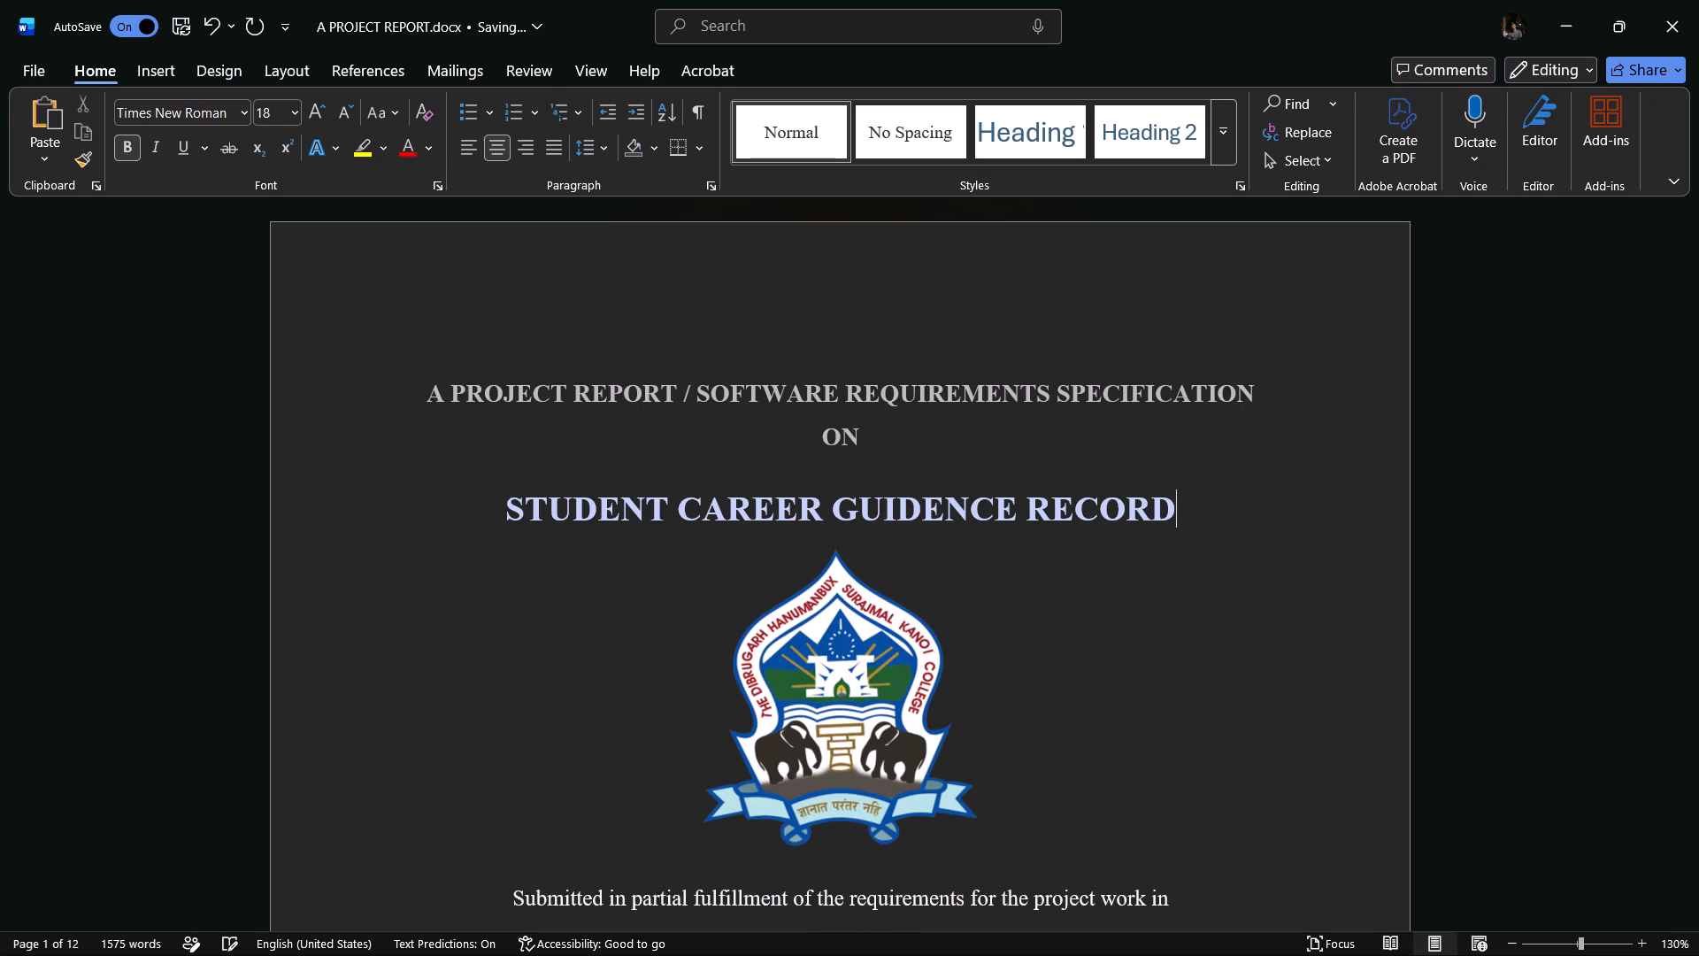
Insert an empty line below the cover page's submission details to push the CERTIFICATE OF THE COORDINATOR heading onto the next page.
{"action": "scroll", "coordinate": [248, 831], "scroll_direction": "down", "scroll_amount": 5}
{"action": "scroll", "coordinate": [471, 713], "scroll_direction": "down", "scroll_amount": 5}
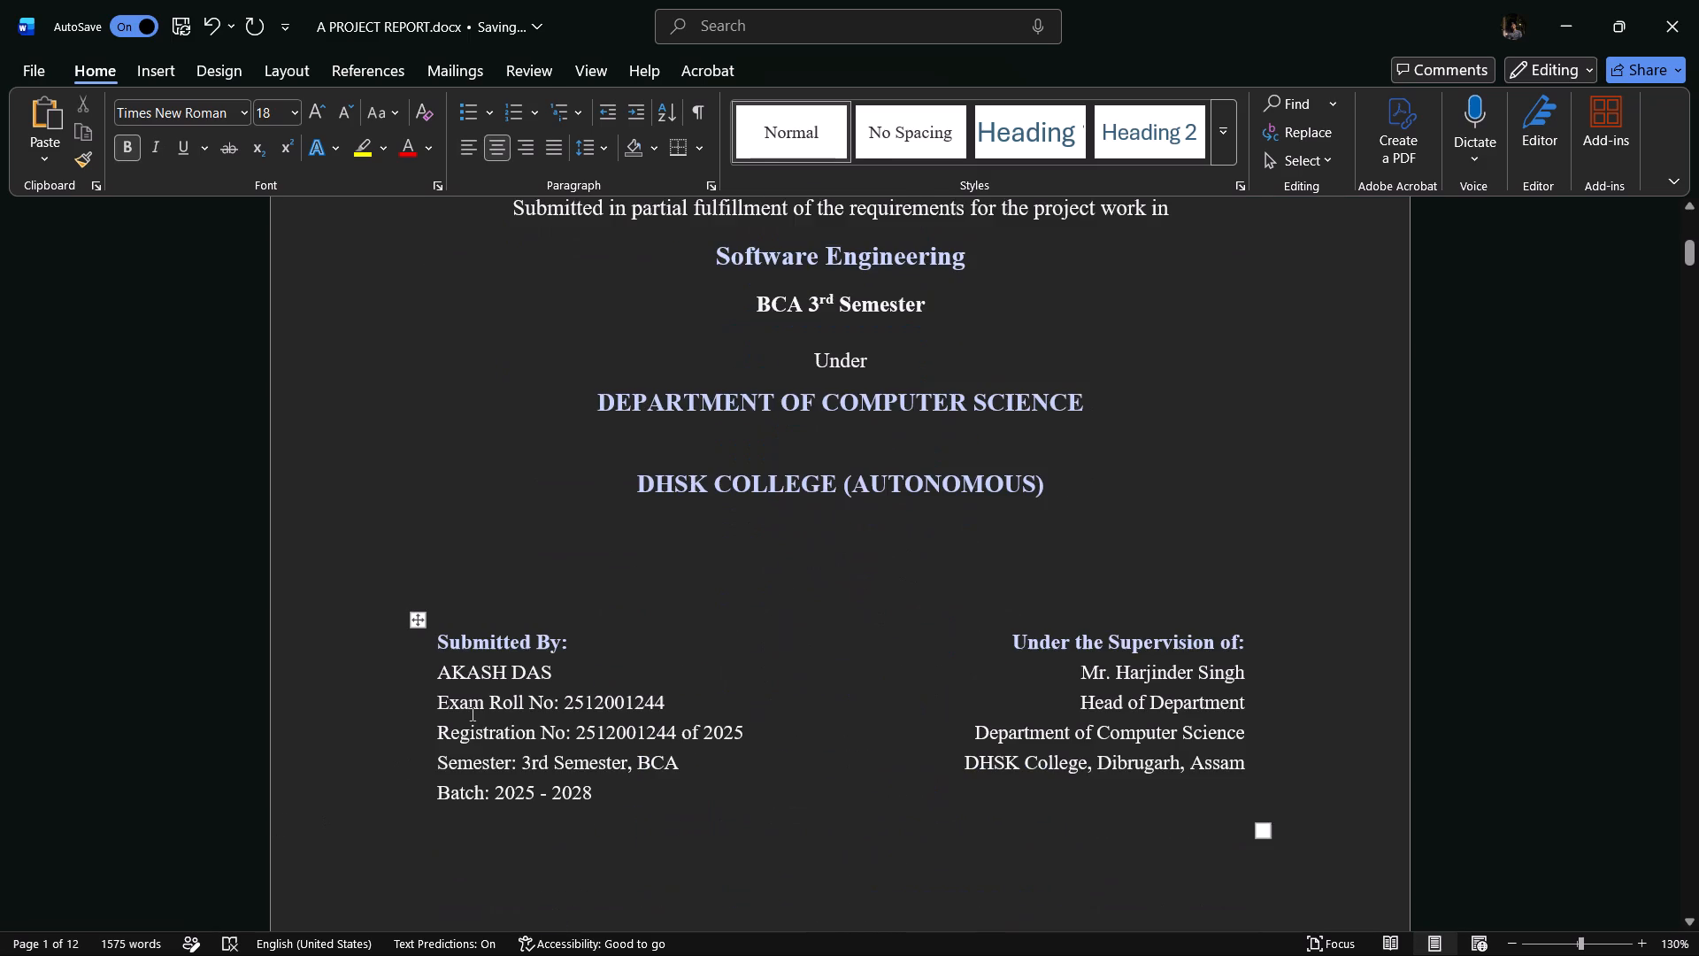
{"action": "scroll", "coordinate": [593, 740], "scroll_direction": "down", "scroll_amount": 5}
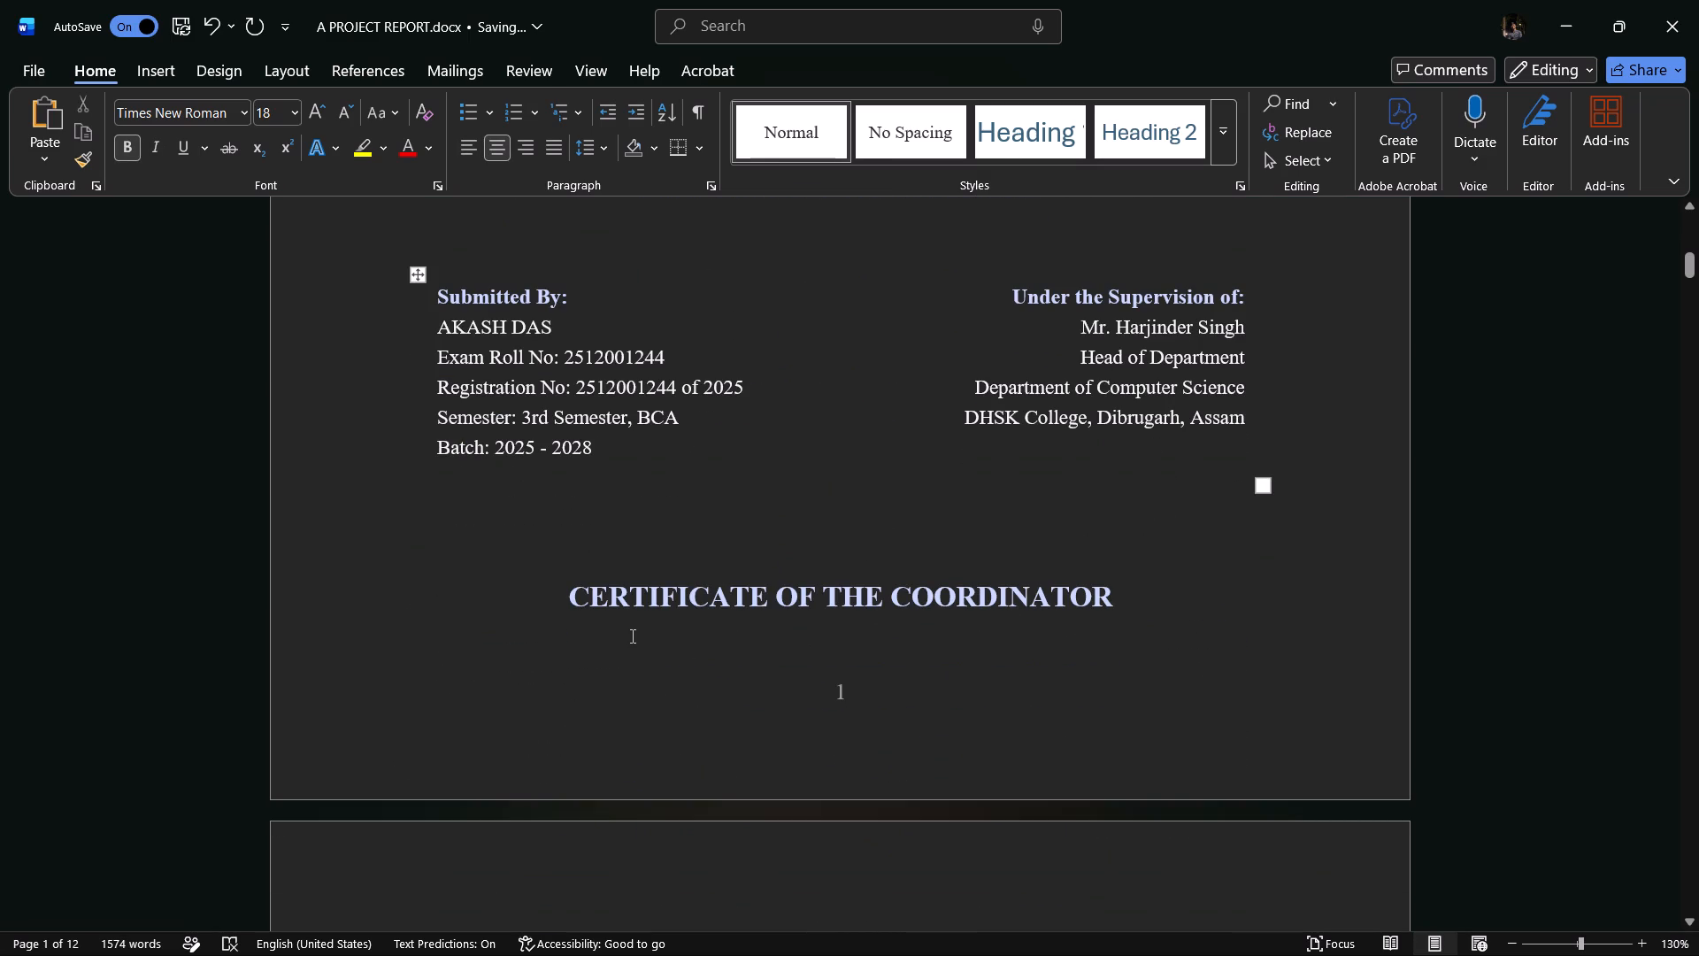
{"action": "left_click", "coordinate": [542, 576]}
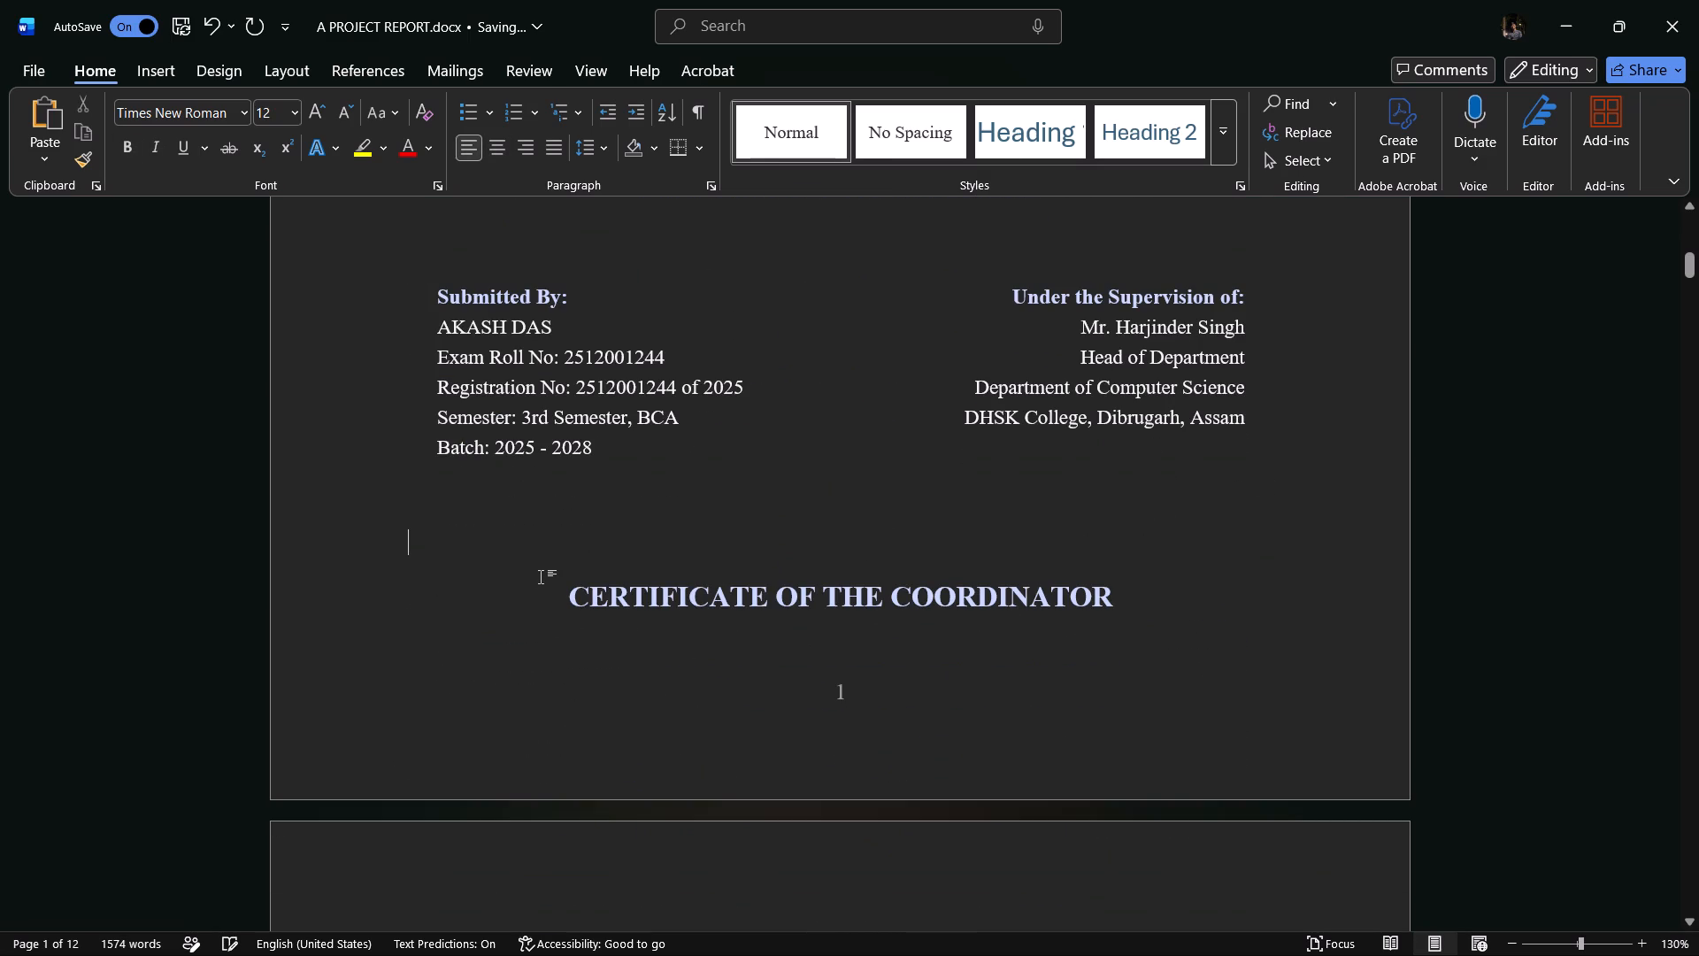
{"action": "key", "text": "Return"}
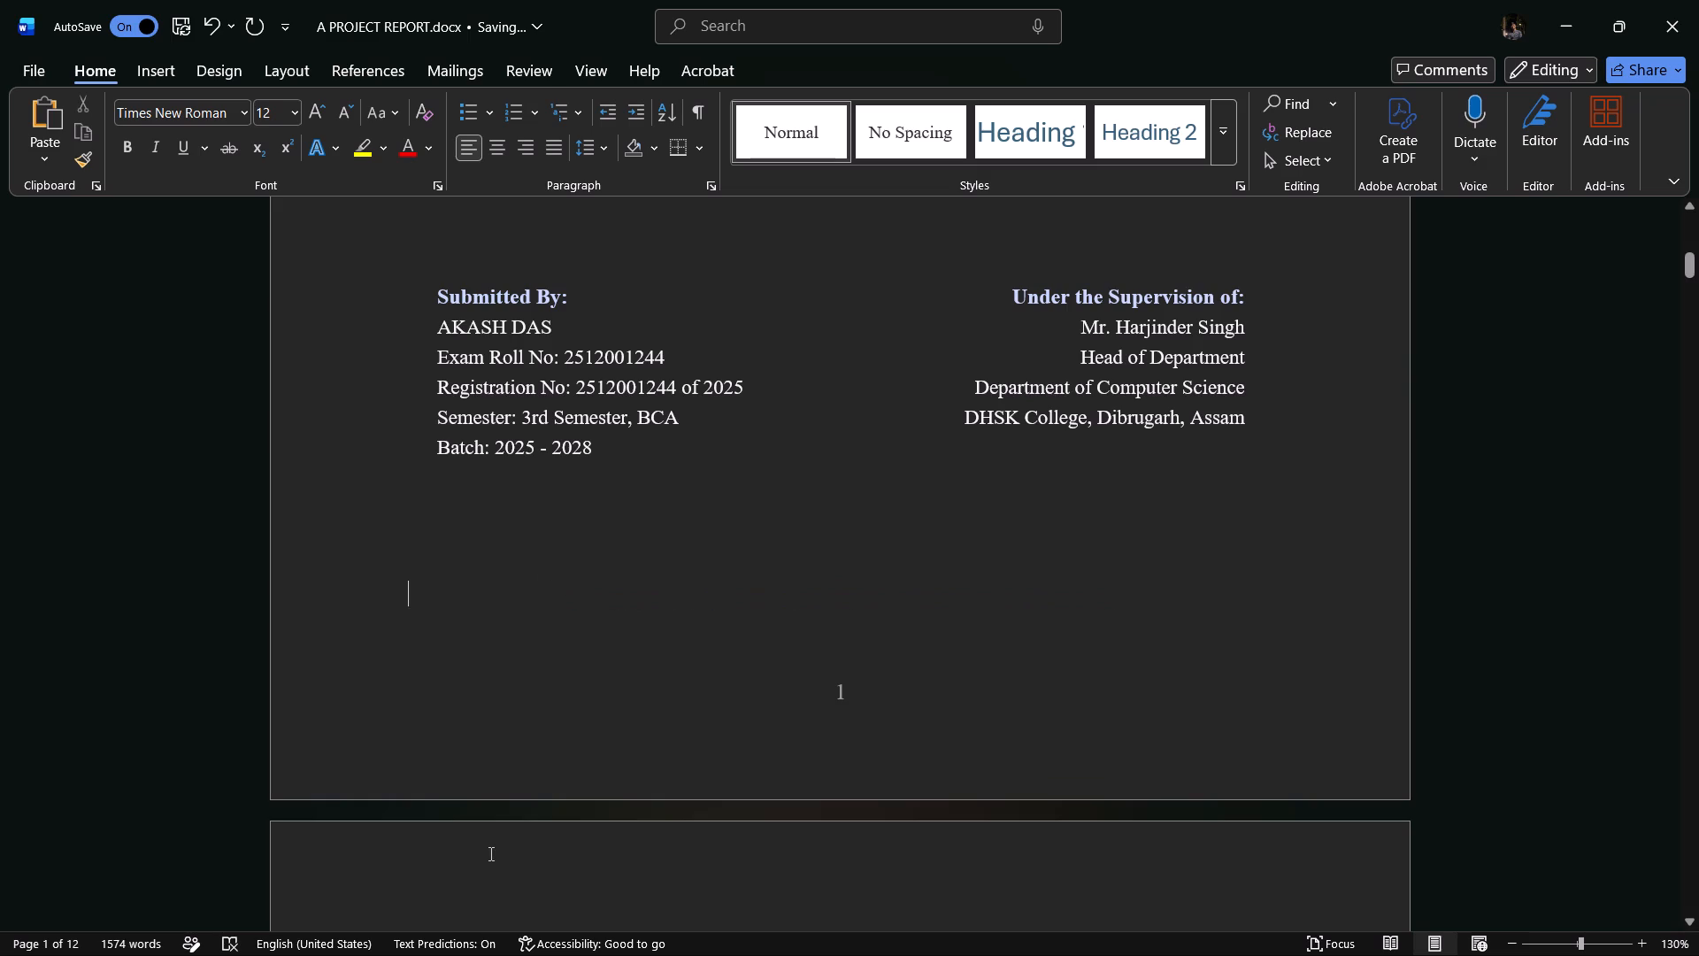
Check the layout and footer page numbers from the coordinator certificate through the Report Formatting and Submission Notes page.
{"action": "scroll", "coordinate": [726, 648], "scroll_direction": "down", "scroll_amount": 20}
{"action": "scroll", "coordinate": [726, 648], "scroll_direction": "down", "scroll_amount": 5}
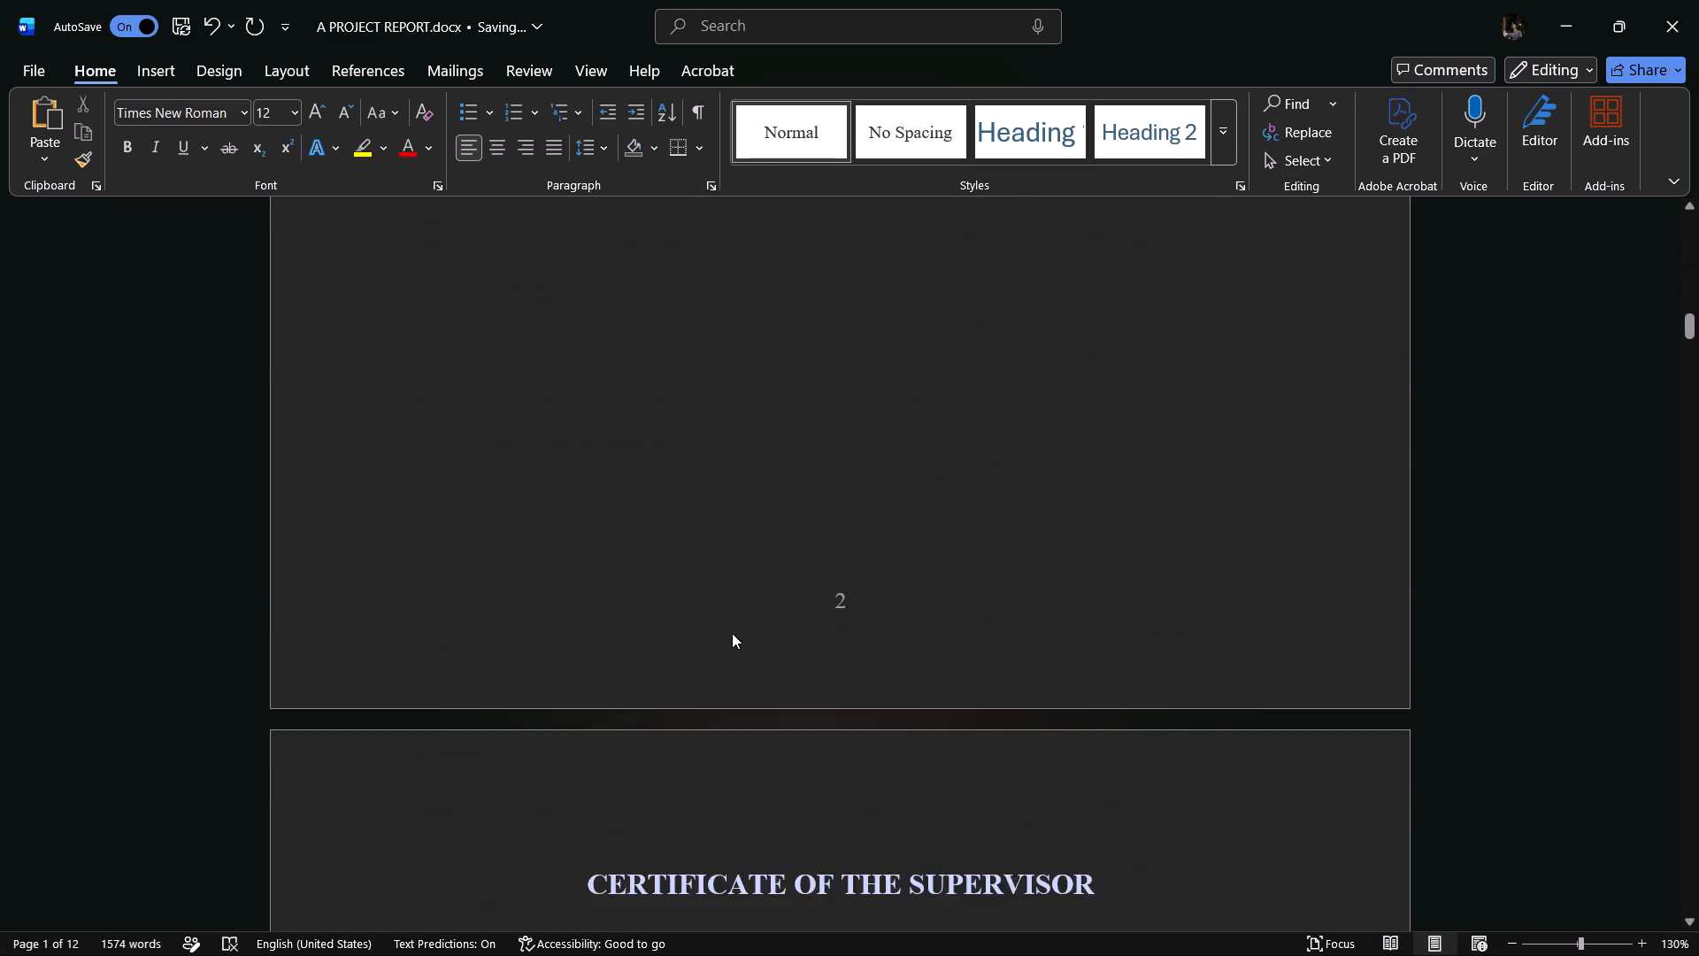
{"action": "scroll", "coordinate": [732, 633], "scroll_direction": "down", "scroll_amount": 20}
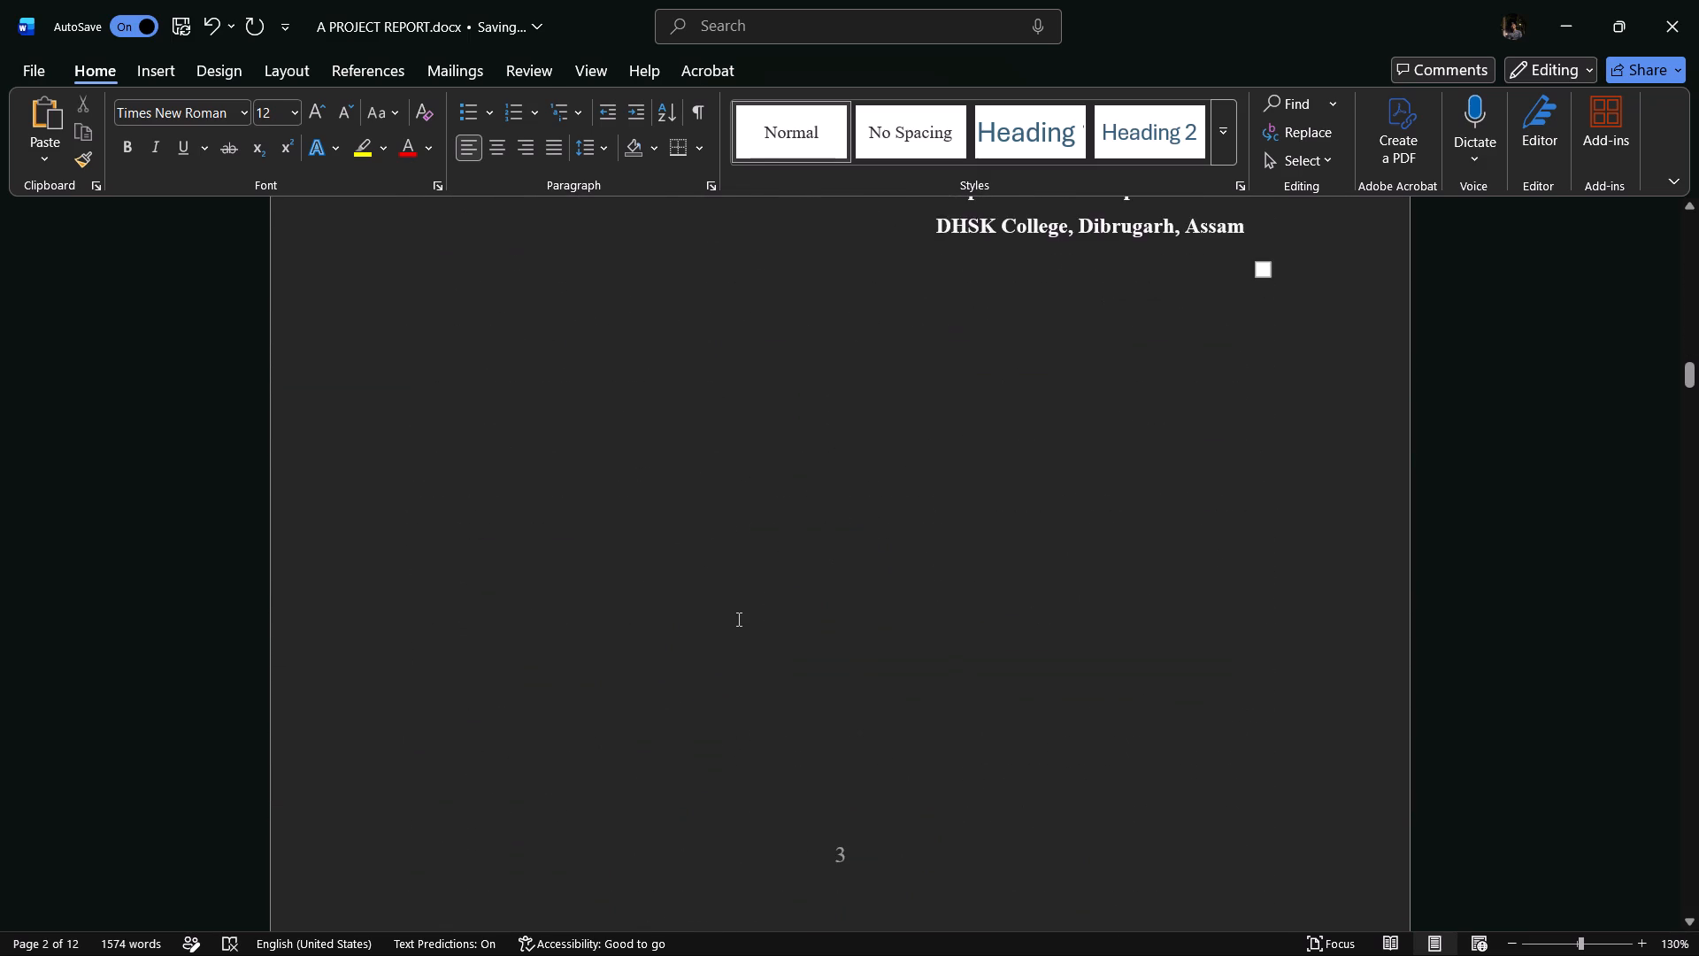
{"action": "scroll", "coordinate": [735, 620], "scroll_direction": "down", "scroll_amount": 20}
{"action": "scroll", "coordinate": [735, 620], "scroll_direction": "down", "scroll_amount": 9}
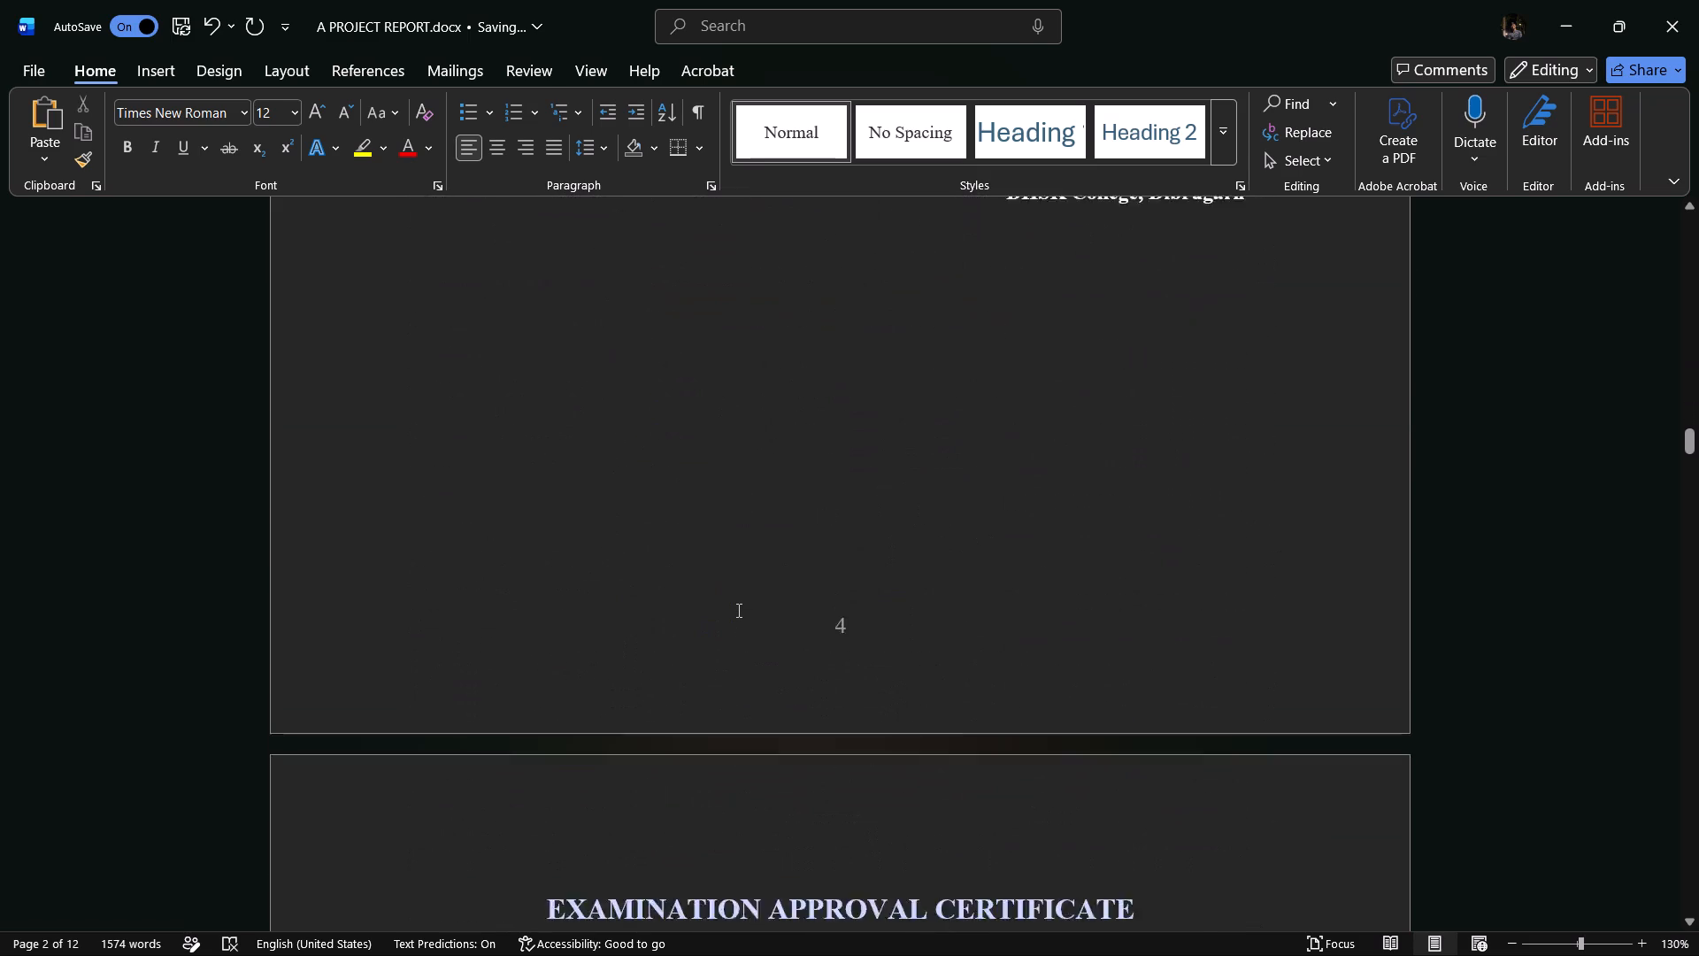
{"action": "scroll", "coordinate": [737, 610], "scroll_direction": "down", "scroll_amount": 7}
{"action": "scroll", "coordinate": [735, 610], "scroll_direction": "down", "scroll_amount": 18}
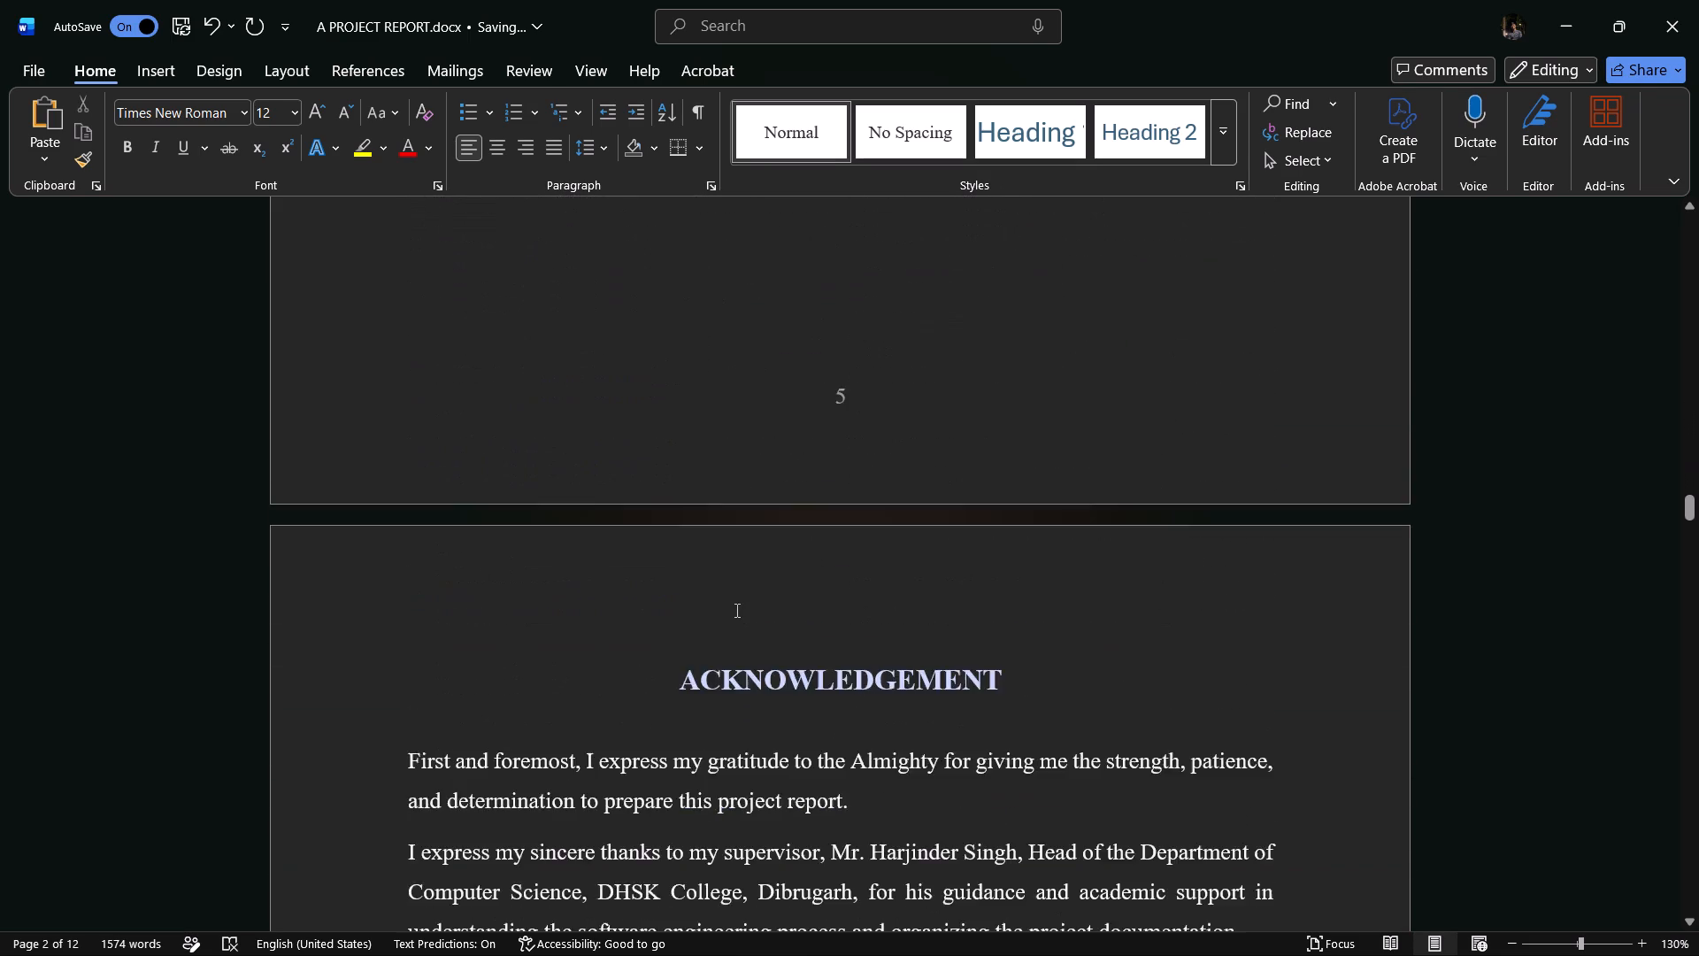
{"action": "scroll", "coordinate": [735, 610], "scroll_direction": "down", "scroll_amount": 12}
{"action": "scroll", "coordinate": [733, 613], "scroll_direction": "down", "scroll_amount": 11}
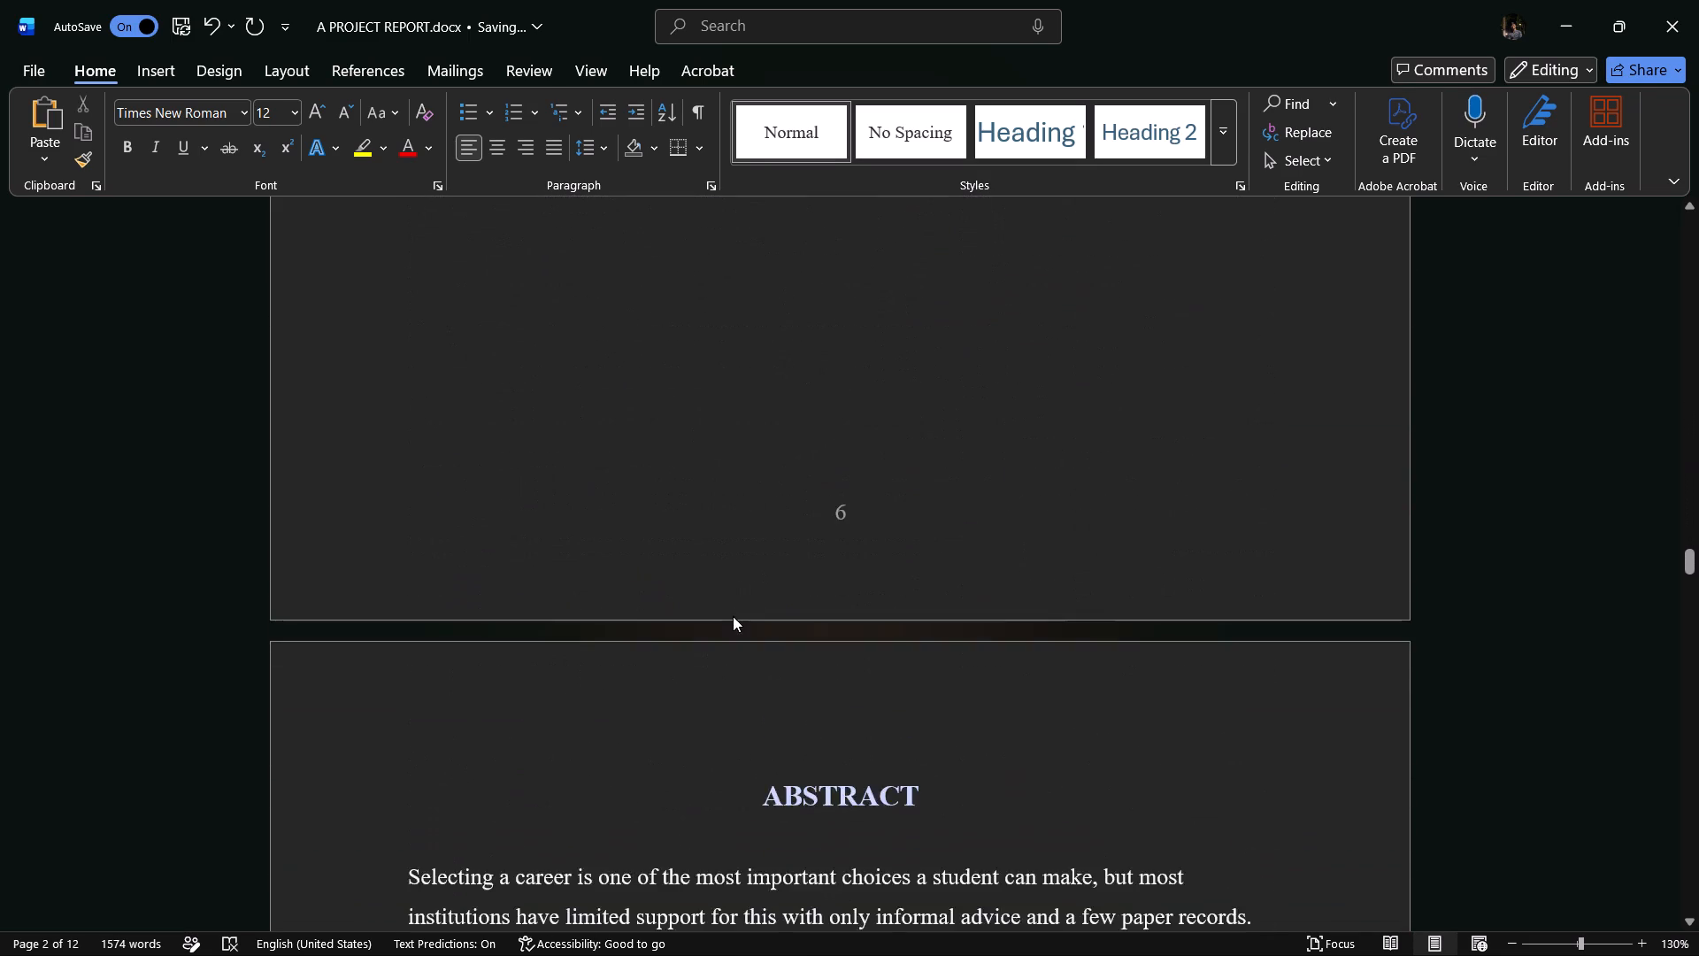
{"action": "scroll", "coordinate": [733, 616], "scroll_direction": "down", "scroll_amount": 20}
{"action": "scroll", "coordinate": [733, 616], "scroll_direction": "down", "scroll_amount": 9}
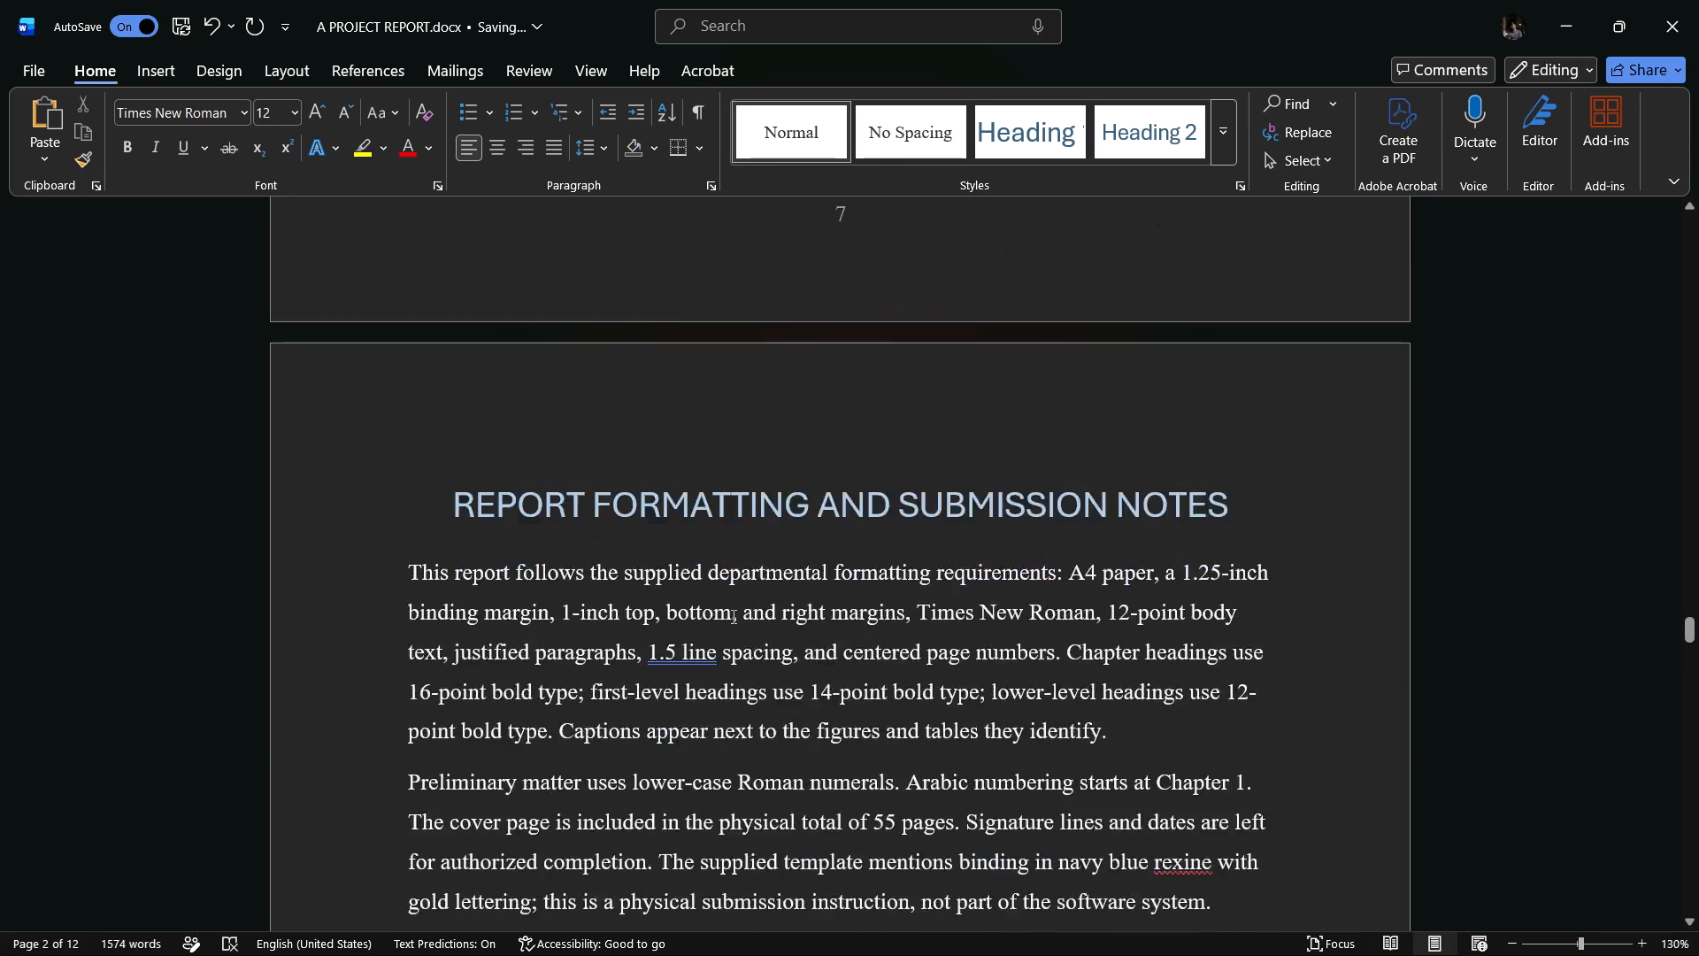
{"action": "scroll", "coordinate": [732, 616], "scroll_direction": "down", "scroll_amount": 7}
{"action": "scroll", "coordinate": [731, 617], "scroll_direction": "up", "scroll_amount": 10}
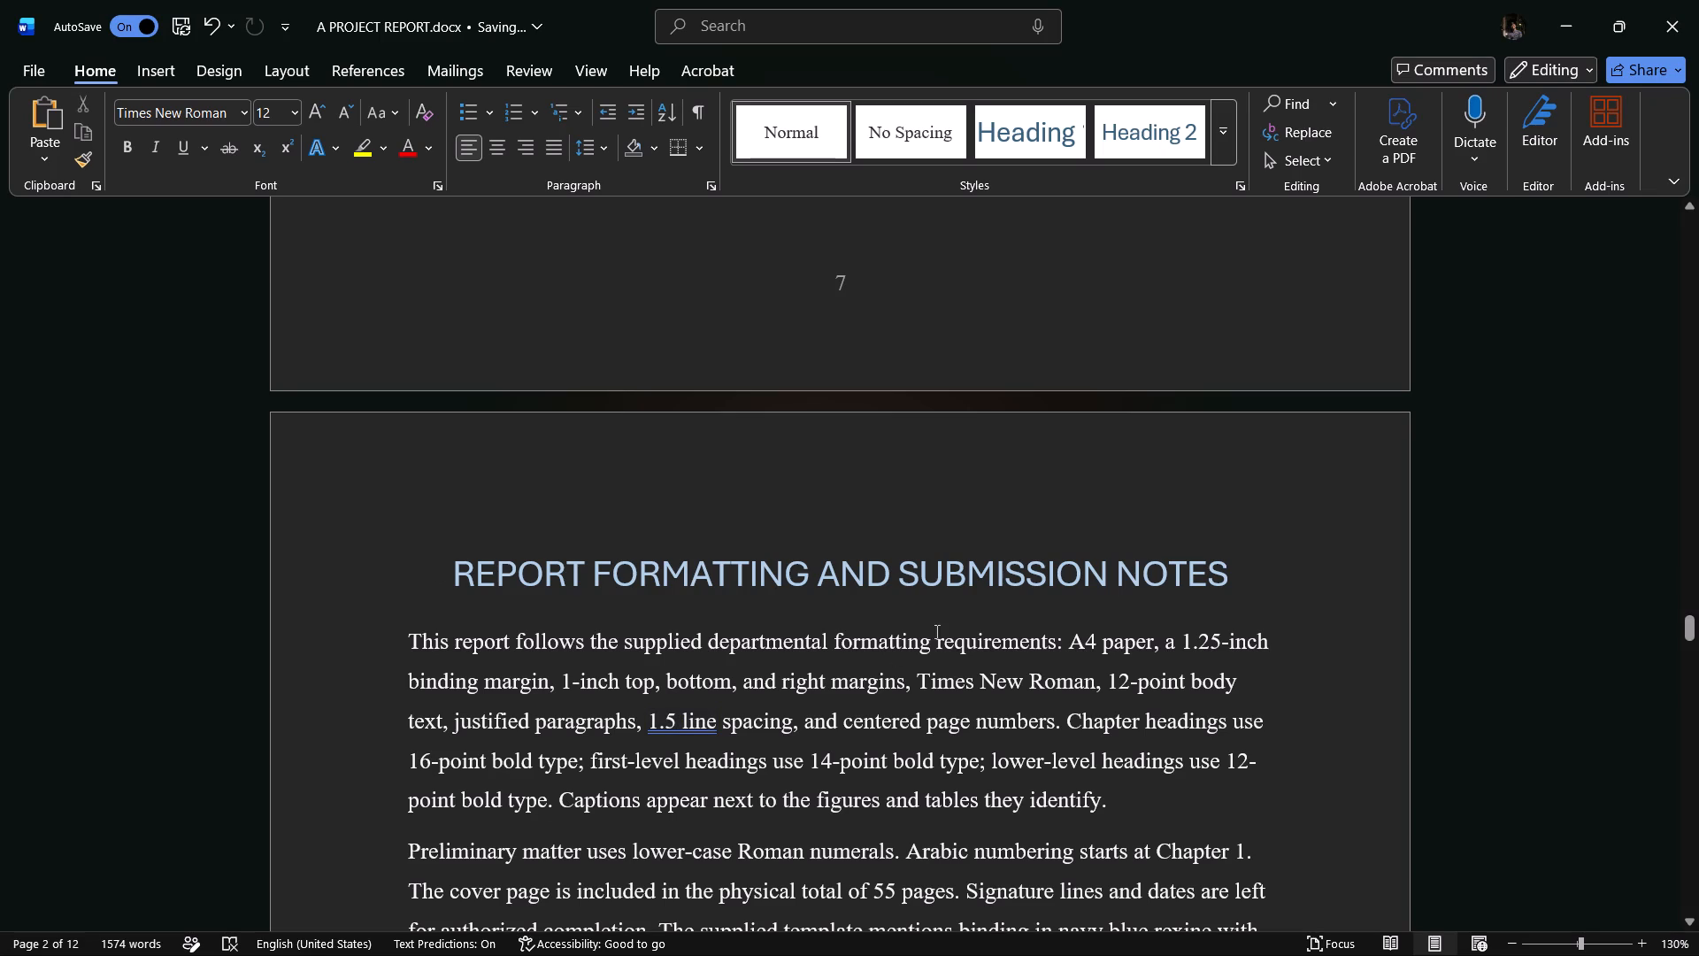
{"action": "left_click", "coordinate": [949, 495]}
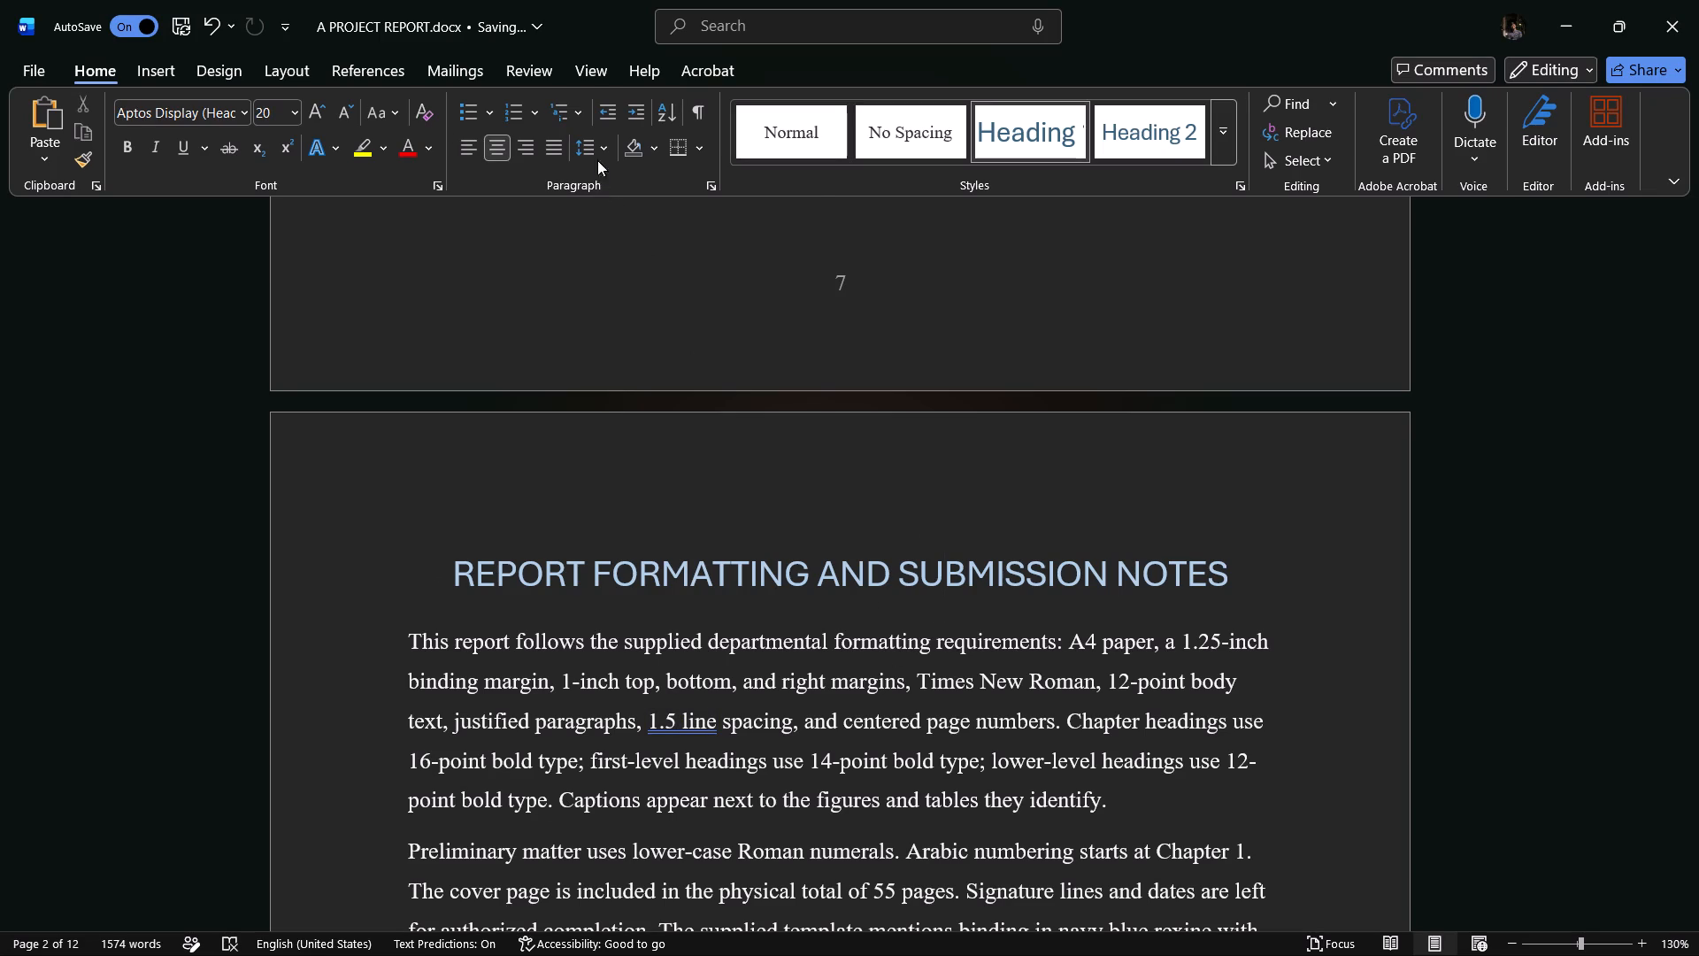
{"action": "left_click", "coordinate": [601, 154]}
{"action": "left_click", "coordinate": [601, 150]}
Change the page number of the Title Page / Cover Page row in the table of contents to 1.
{"action": "scroll", "coordinate": [893, 514], "scroll_direction": "down", "scroll_amount": 20}
{"action": "scroll", "coordinate": [893, 514], "scroll_direction": "down", "scroll_amount": 2}
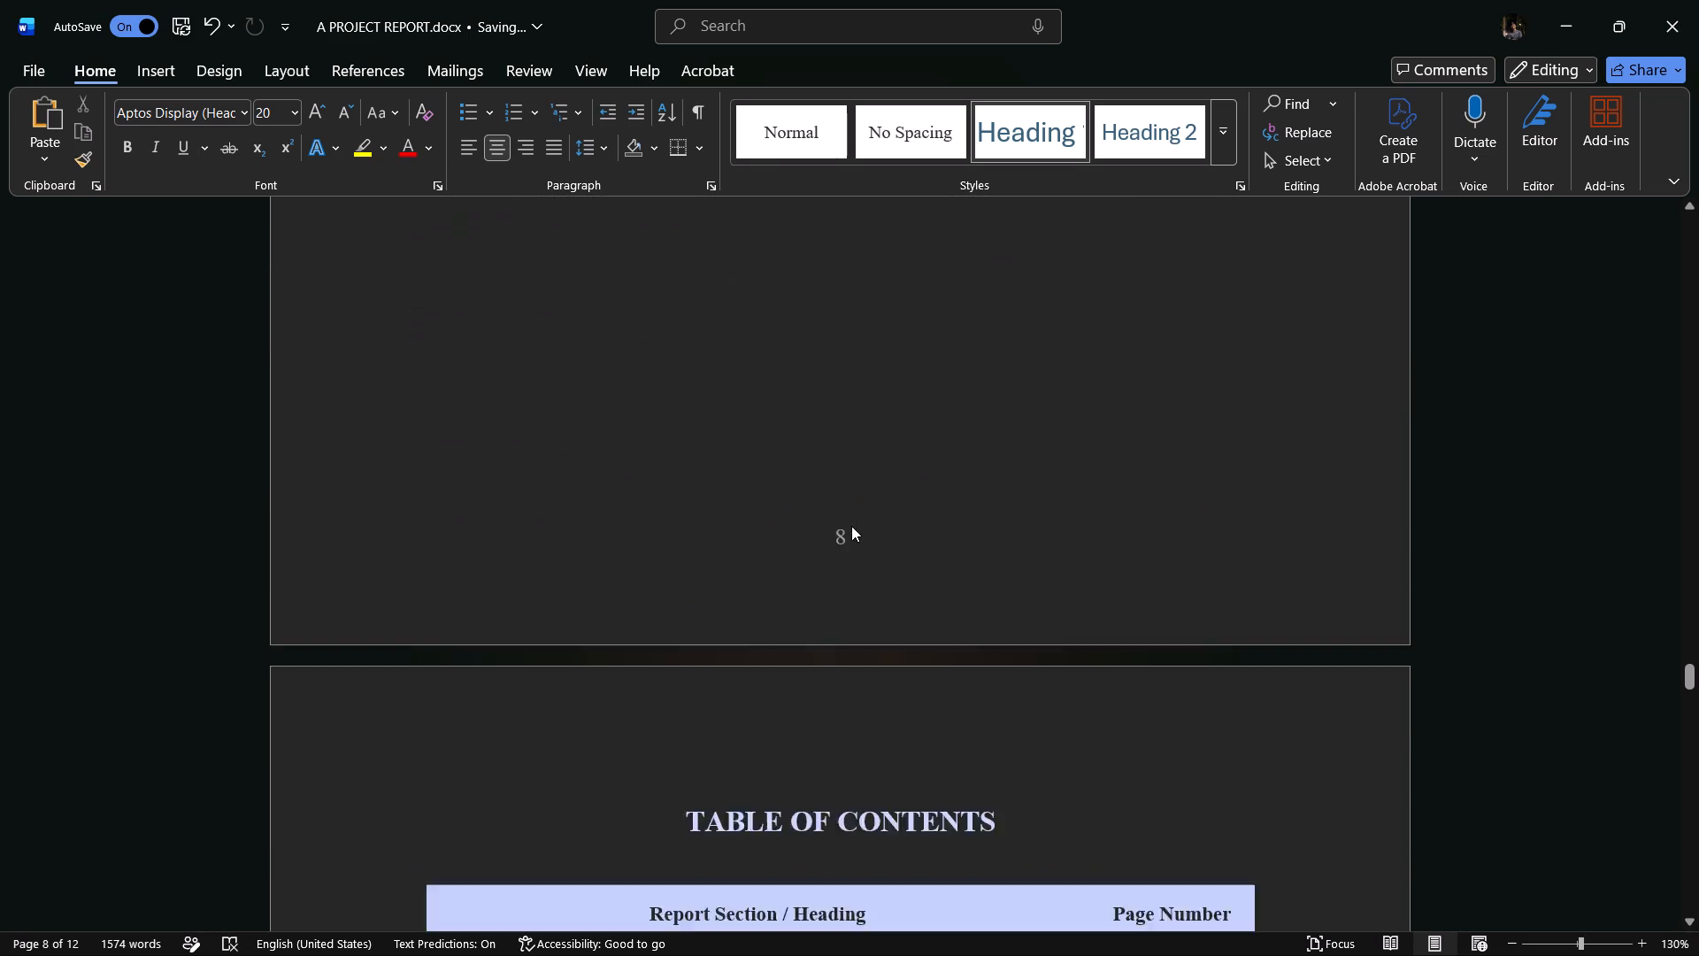
{"action": "scroll", "coordinate": [851, 526], "scroll_direction": "down", "scroll_amount": 7}
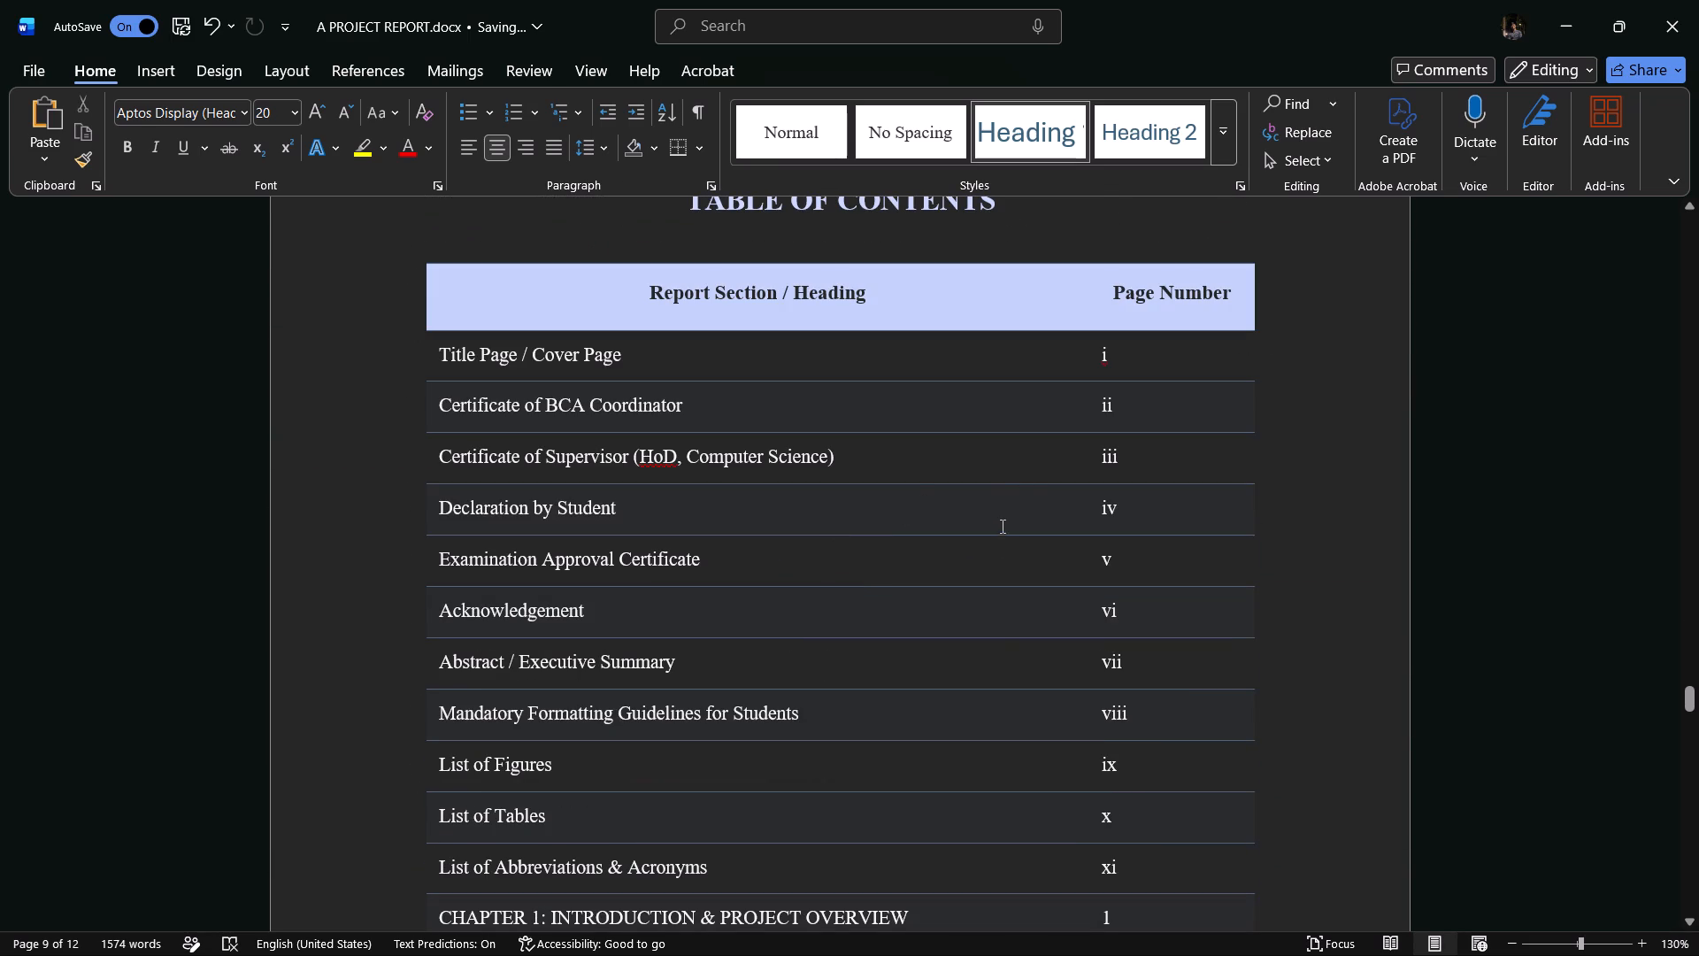
{"action": "left_click", "coordinate": [1115, 366]}
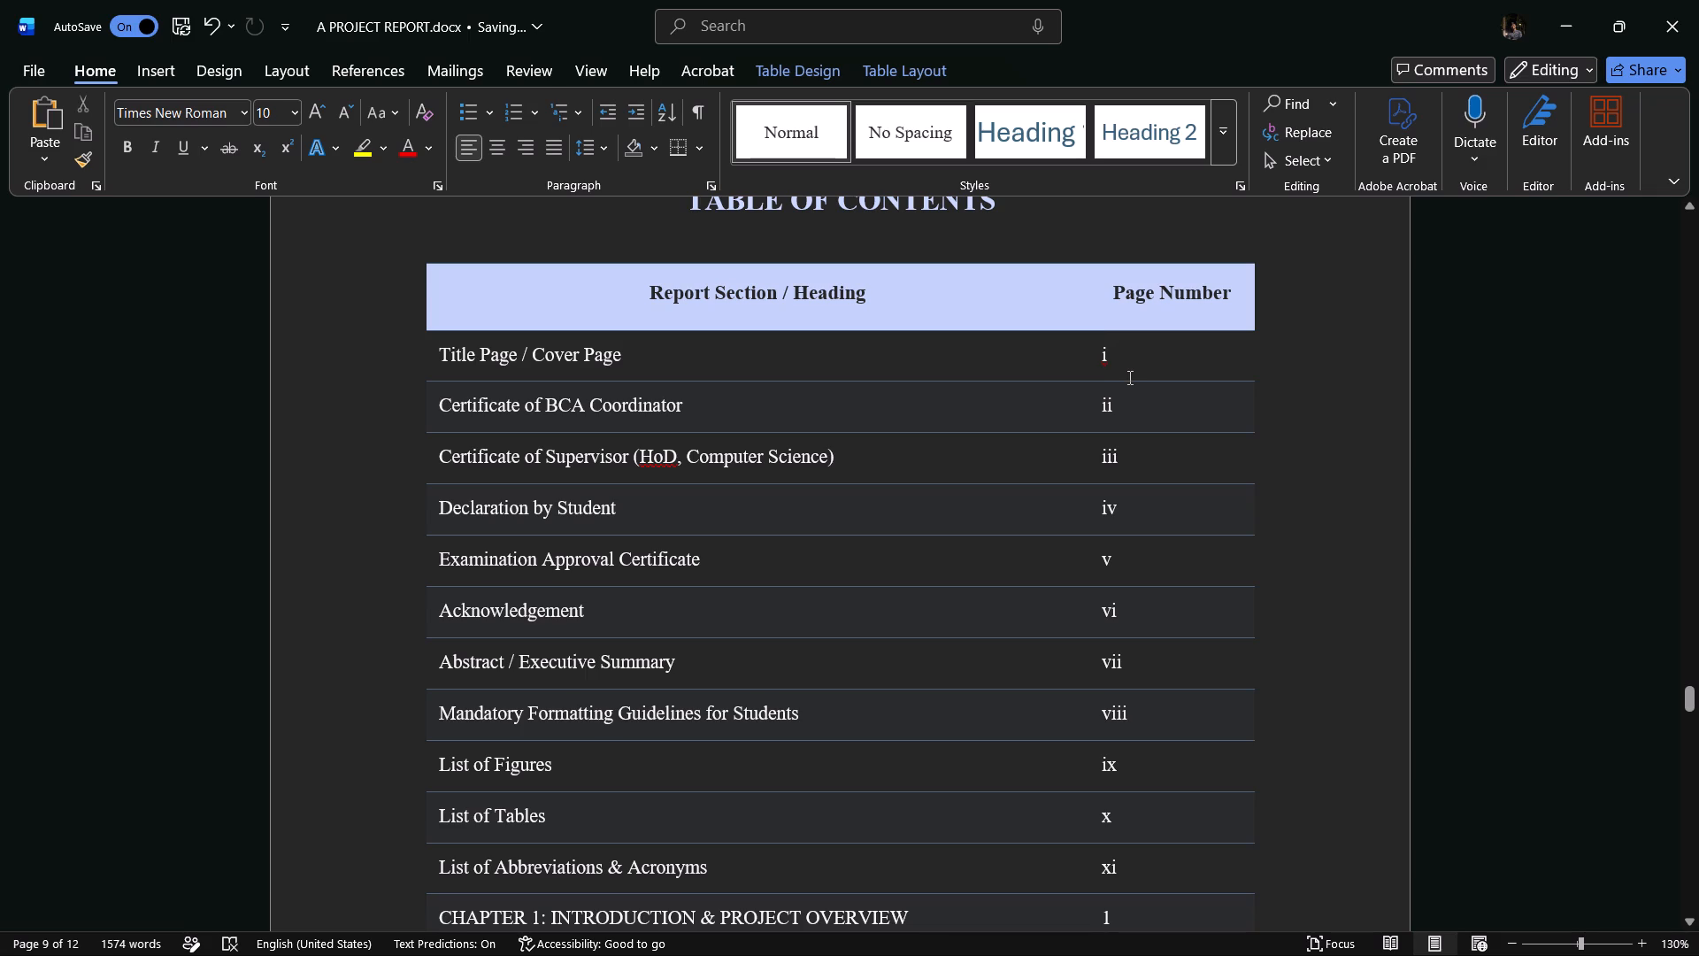
{"action": "key", "text": "BackSpace"}
{"action": "key", "text": "1"}
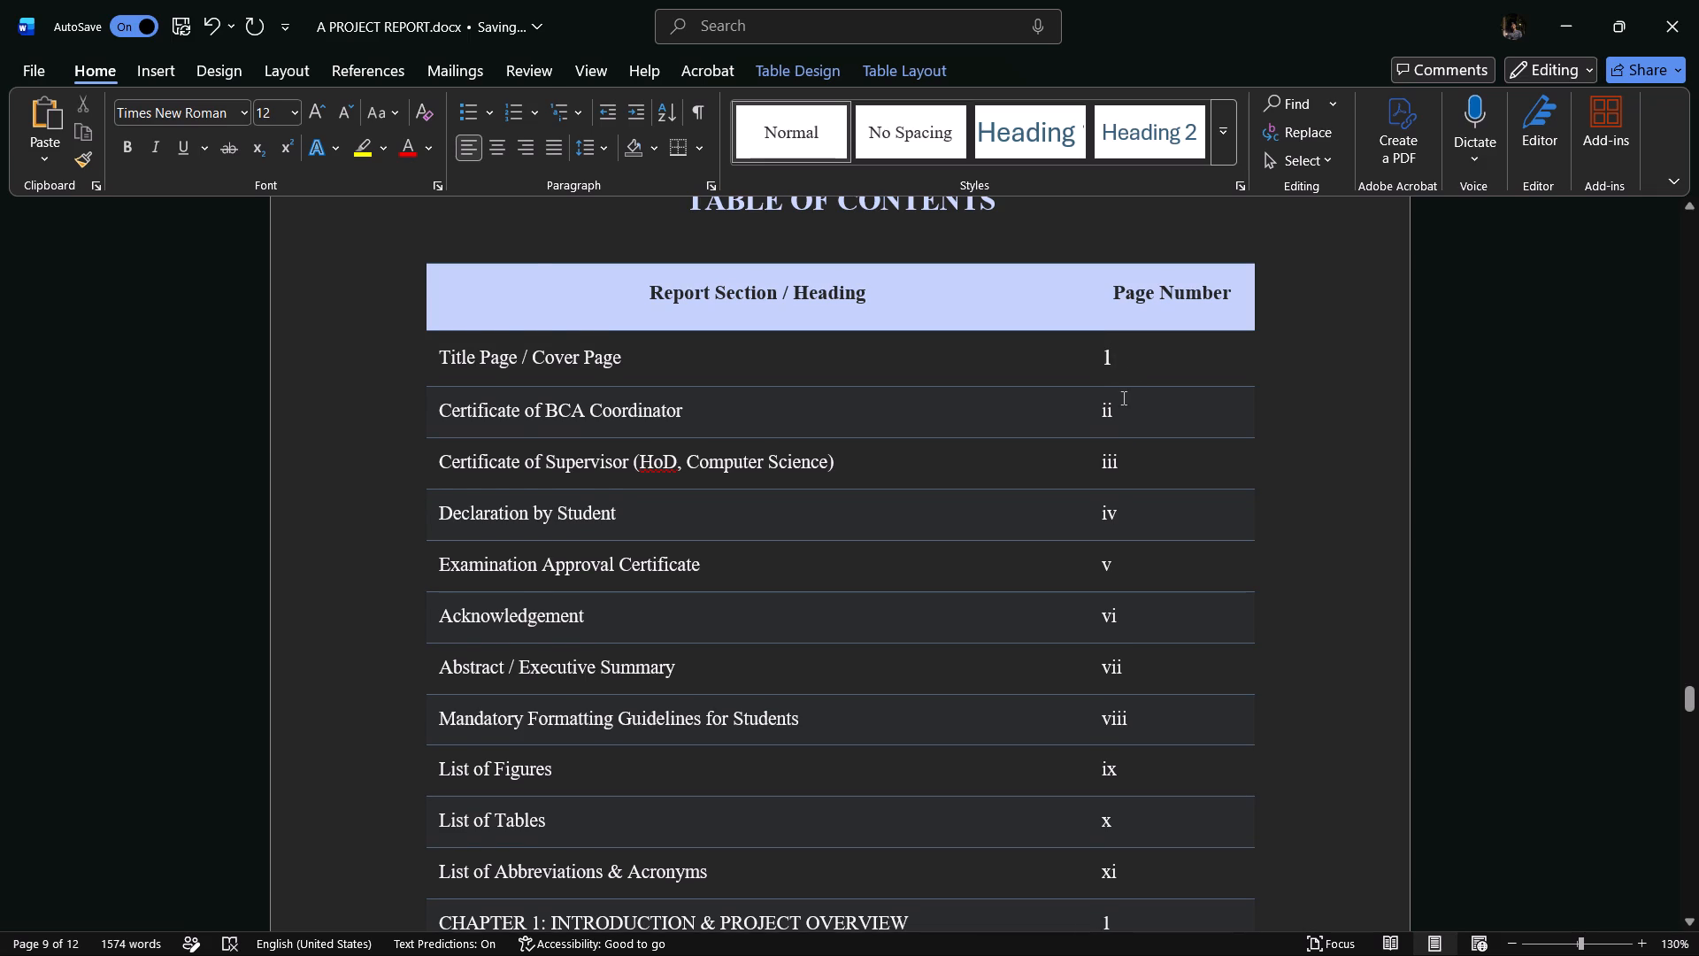
{"action": "scroll", "coordinate": [1103, 423], "scroll_direction": "down", "scroll_amount": 19}
{"action": "scroll", "coordinate": [1096, 385], "scroll_direction": "down", "scroll_amount": 7}
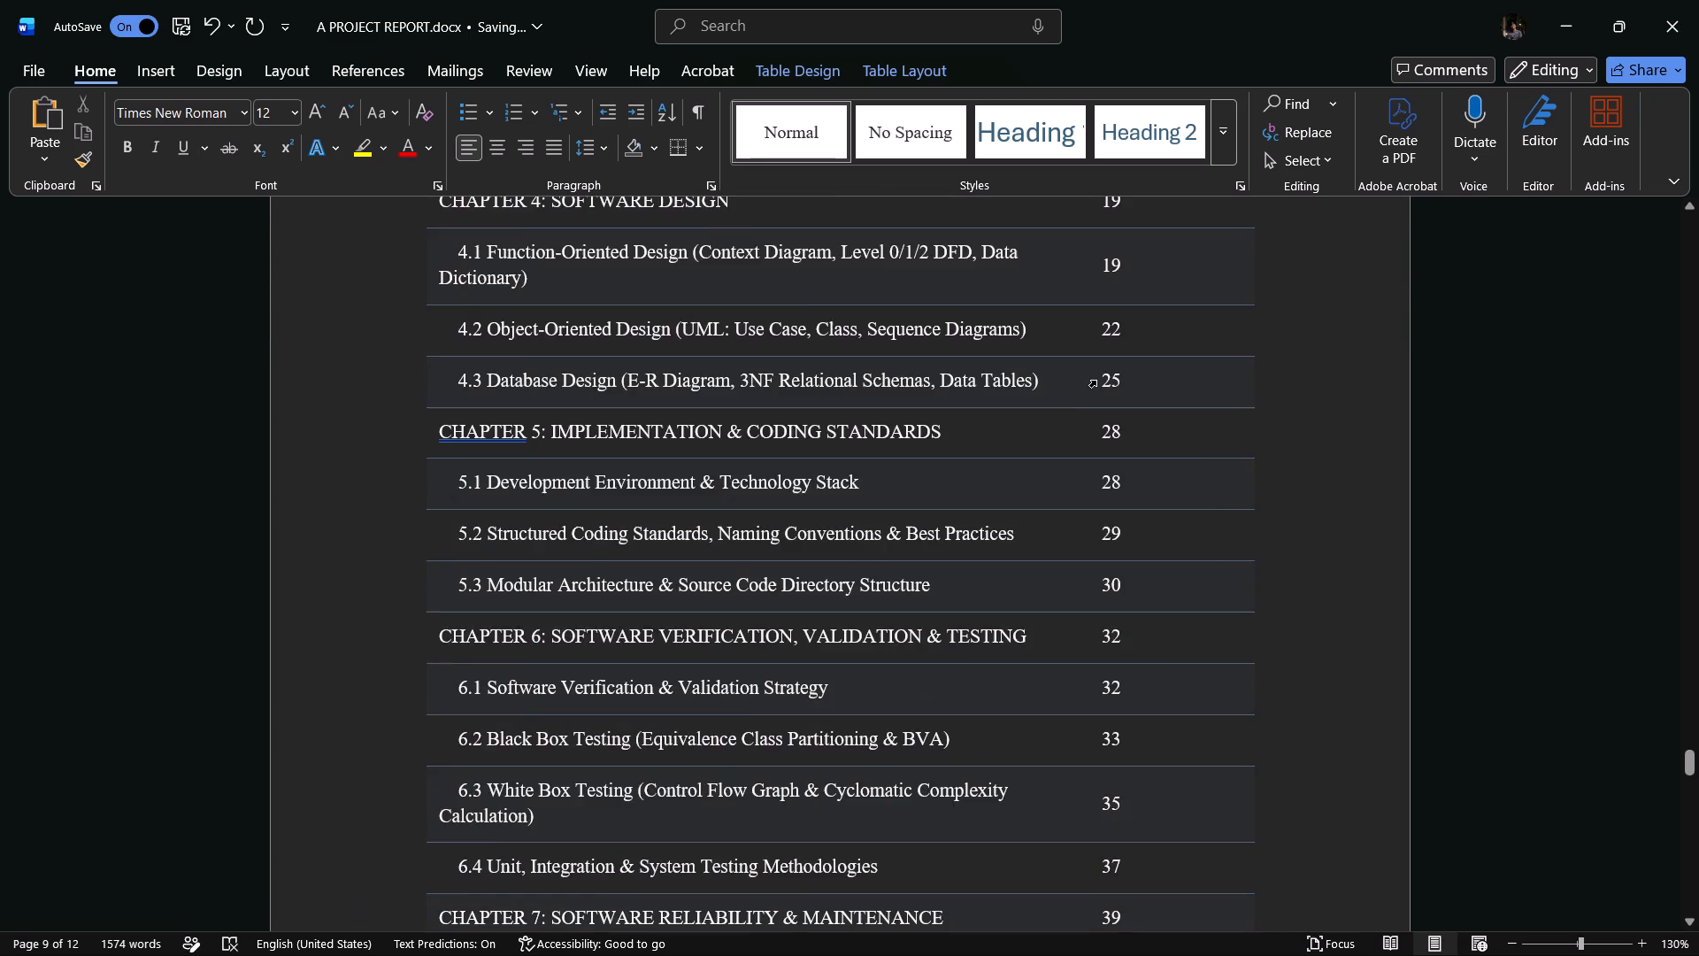
{"action": "scroll", "coordinate": [1096, 378], "scroll_direction": "down", "scroll_amount": 18}
{"action": "scroll", "coordinate": [1098, 378], "scroll_direction": "down", "scroll_amount": 10}
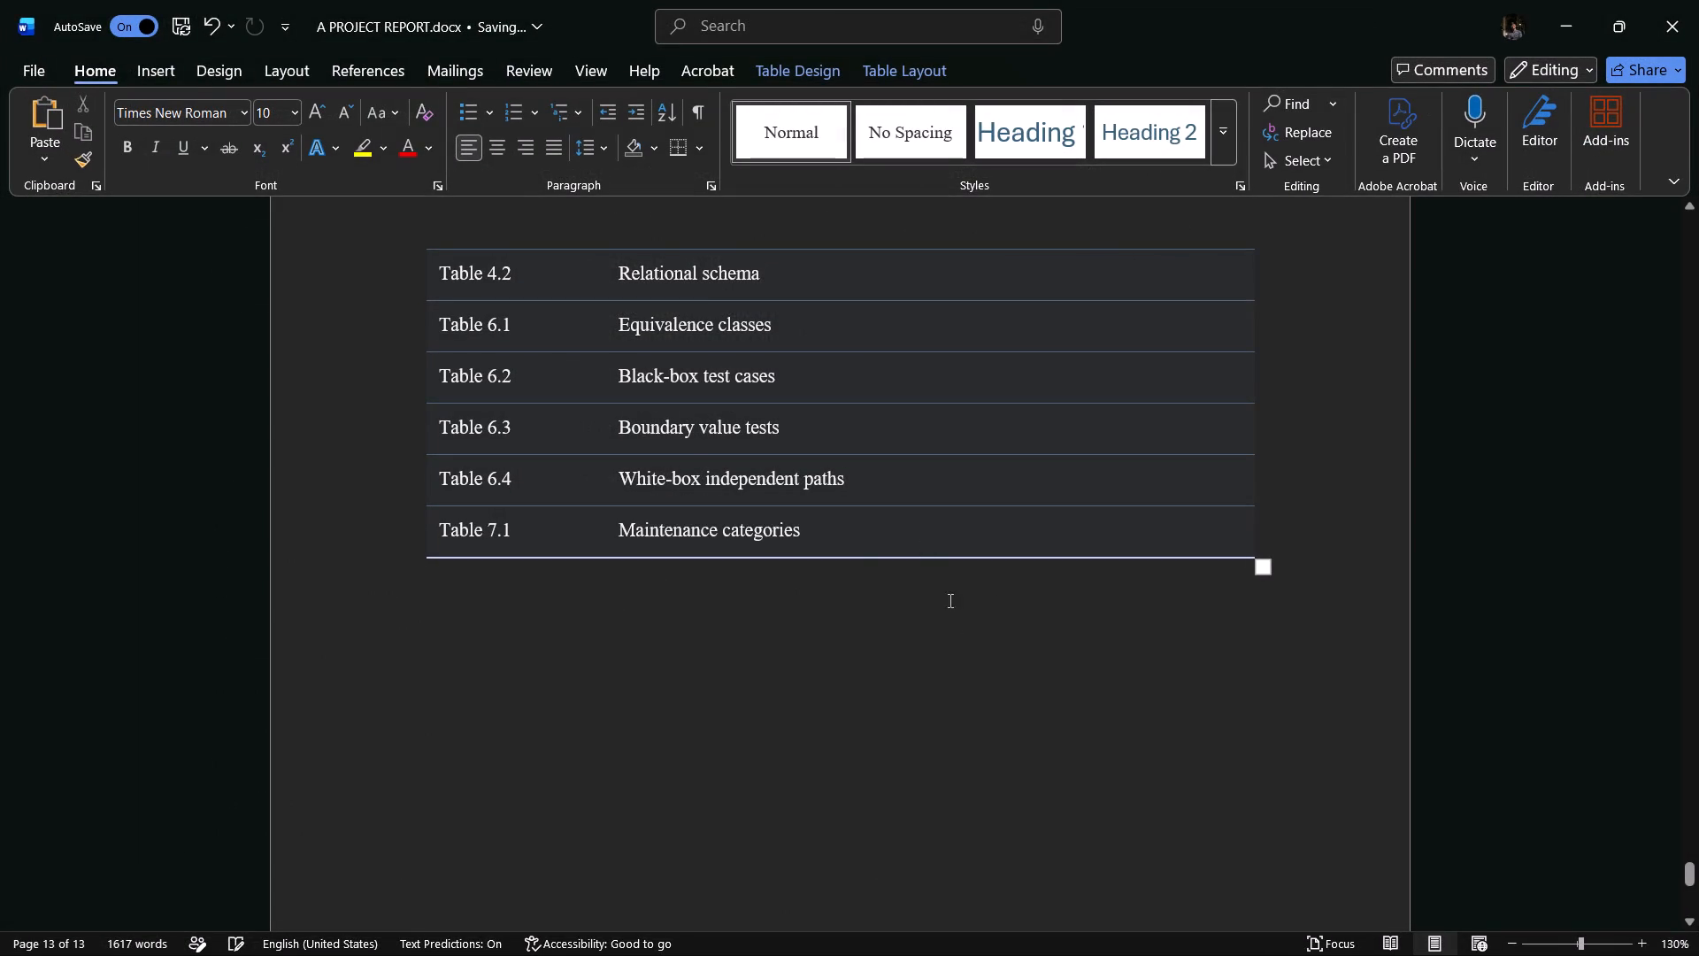
Clear the page numbers of Table 1.2 and Table 1.1 in the List of Tables.
{"action": "scroll", "coordinate": [974, 705], "scroll_direction": "down", "scroll_amount": 4}
{"action": "scroll", "coordinate": [975, 700], "scroll_direction": "up", "scroll_amount": 6}
{"action": "scroll", "coordinate": [911, 696], "scroll_direction": "up", "scroll_amount": 15}
{"action": "scroll", "coordinate": [893, 750], "scroll_direction": "down", "scroll_amount": 3}
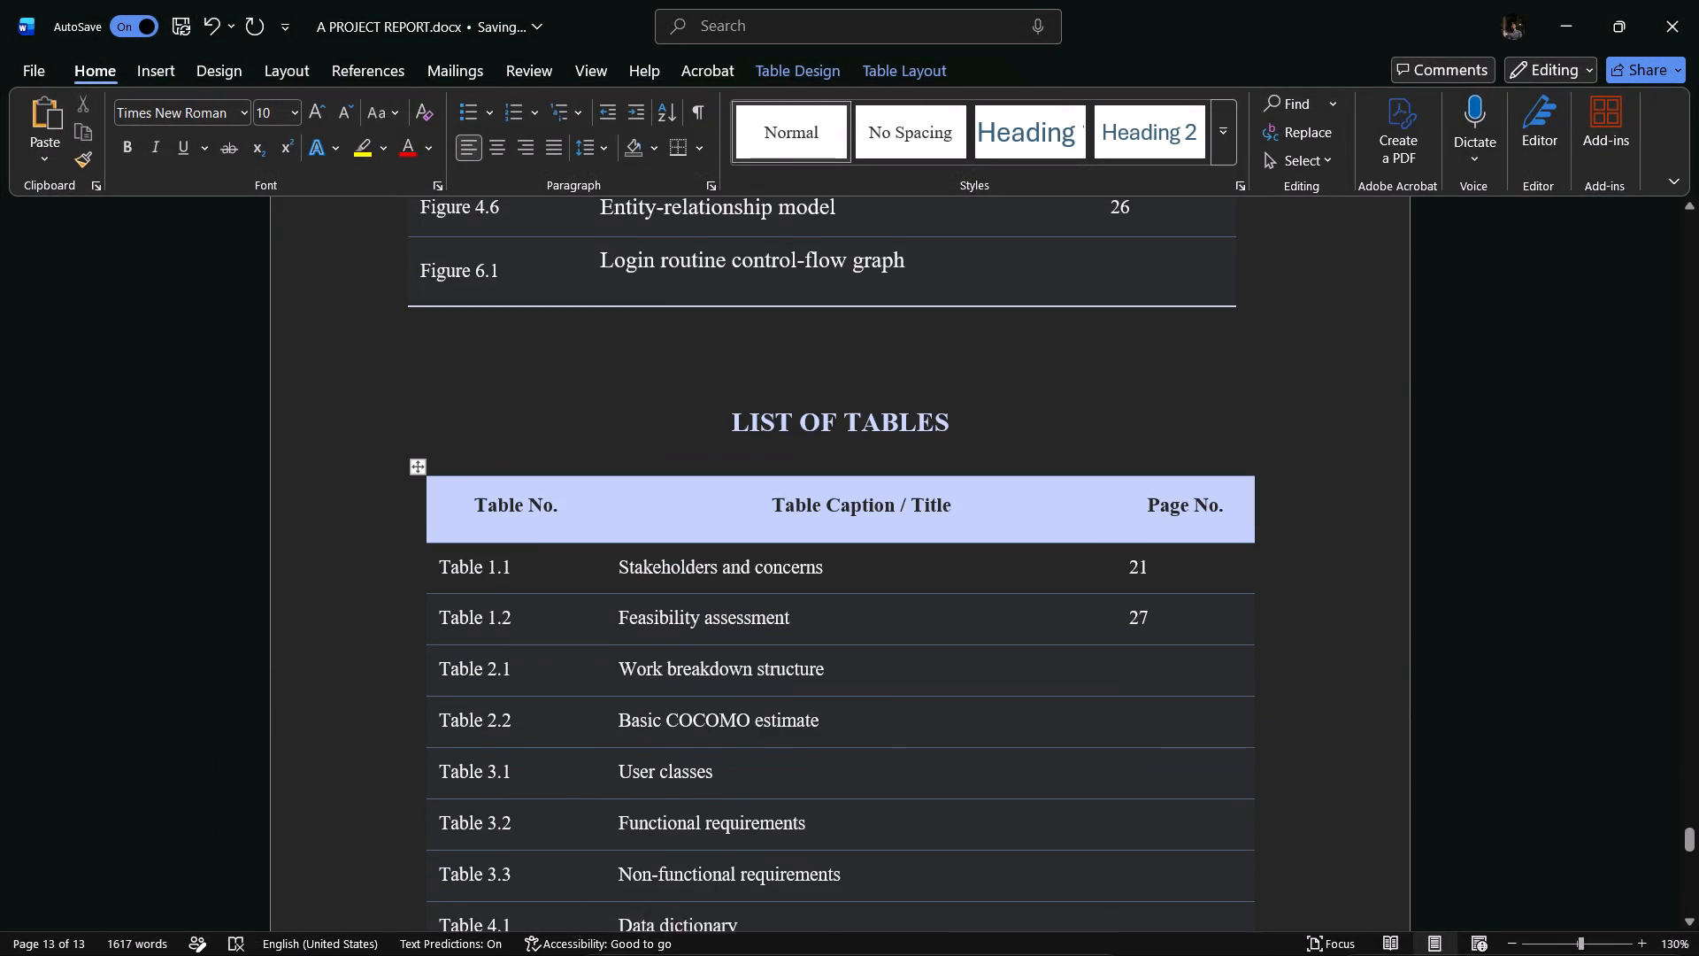
{"action": "scroll", "coordinate": [838, 955], "scroll_direction": "down", "scroll_amount": 2}
{"action": "left_click", "coordinate": [1164, 628]}
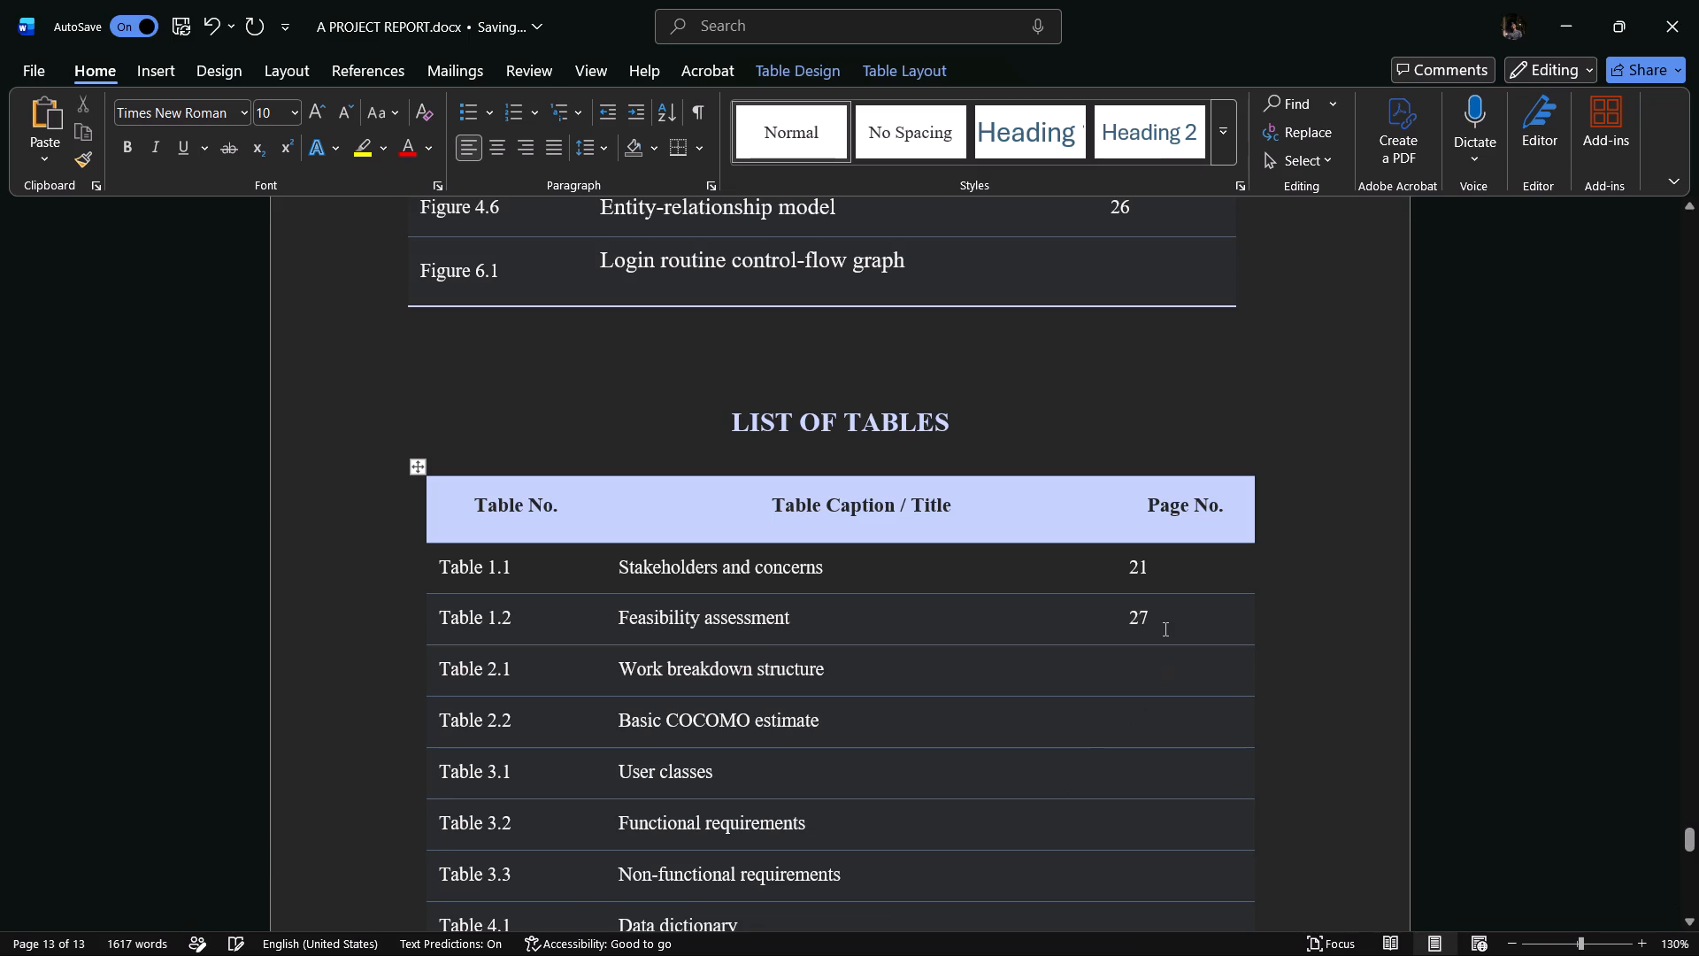
{"action": "key", "text": "BackSpace"}
{"action": "key", "text": "BackSpace"}
{"action": "left_click", "coordinate": [1168, 586]}
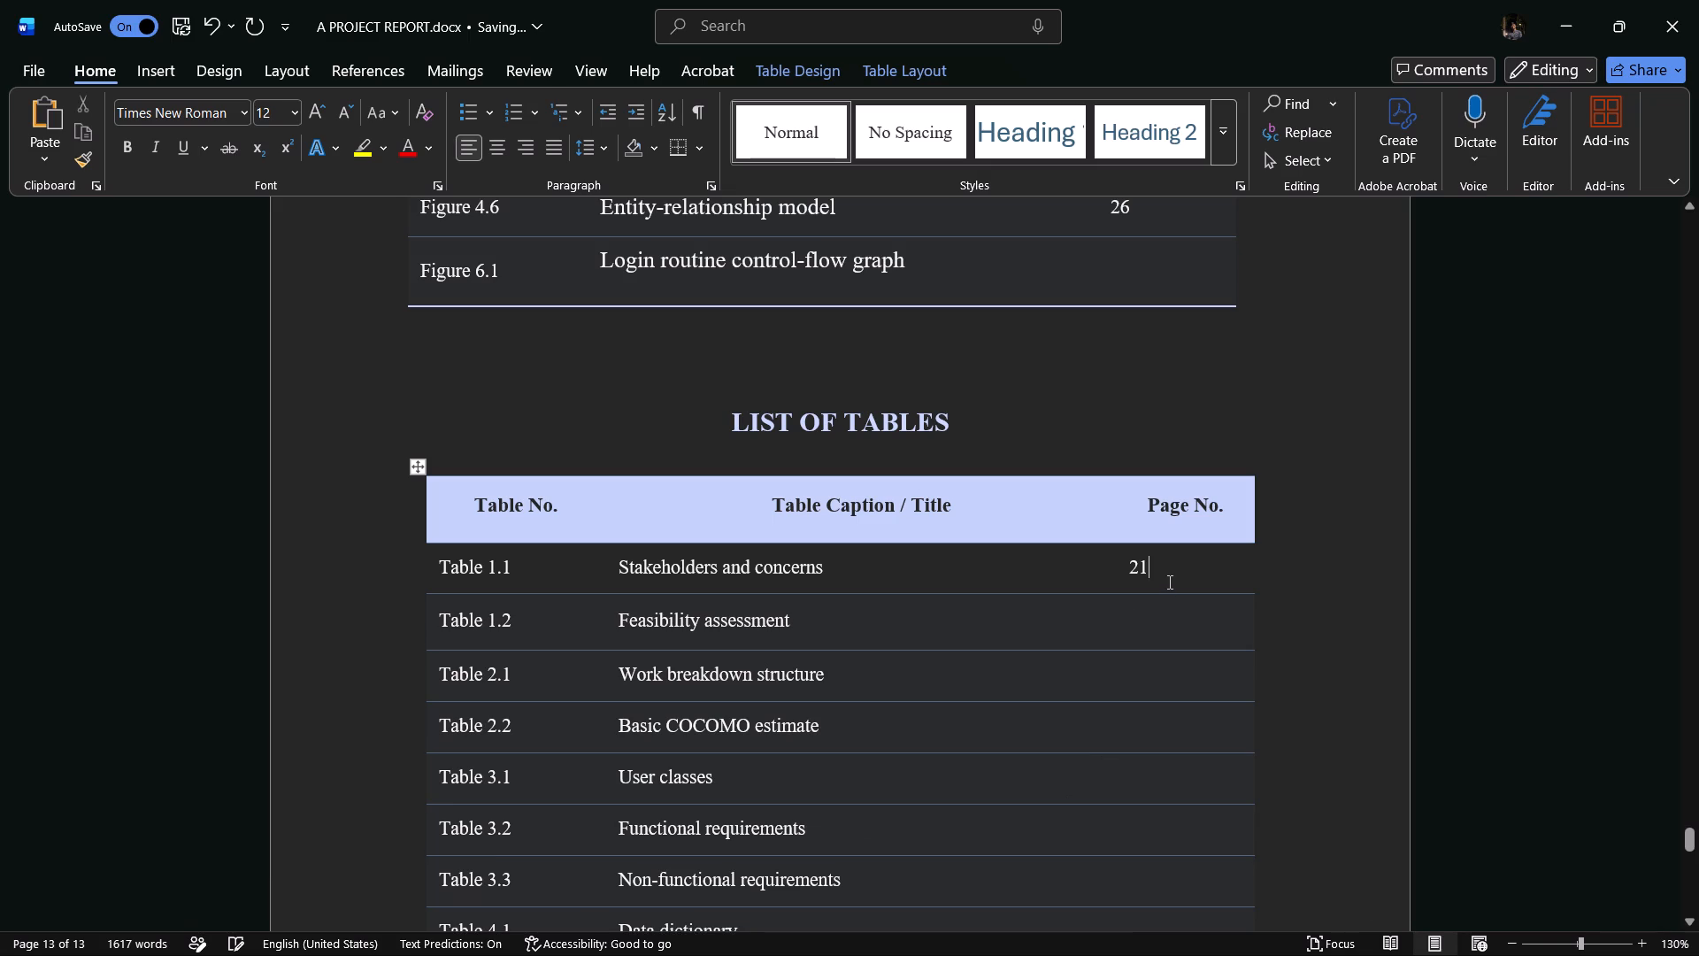
{"action": "key", "text": "BackSpace"}
{"action": "key", "text": "BackSpace"}
{"action": "scroll", "coordinate": [1166, 582], "scroll_direction": "up", "scroll_amount": 6}
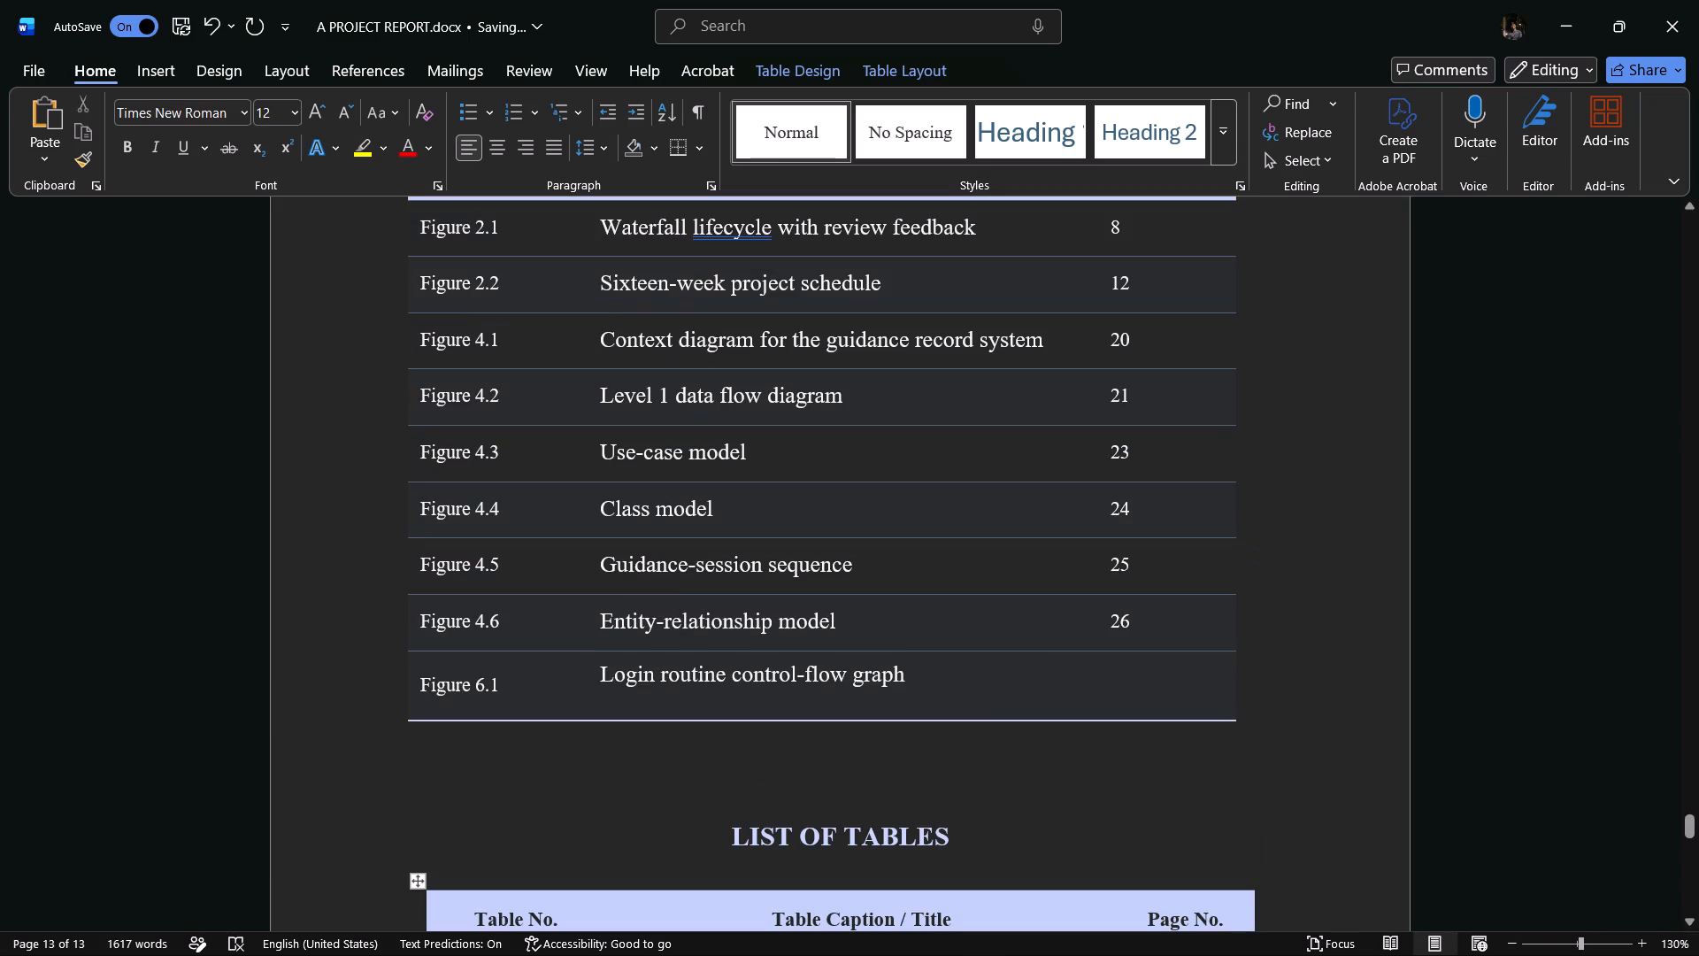
Clear the page numbers of Figure 4.6, Figure 4.5 and Figure 4.4 in the list of figures.
{"action": "left_click", "coordinate": [1150, 630]}
{"action": "key", "text": "BackSpace"}
{"action": "key", "text": "BackSpace"}
{"action": "key", "text": "Up"}
{"action": "key", "text": "Right"}
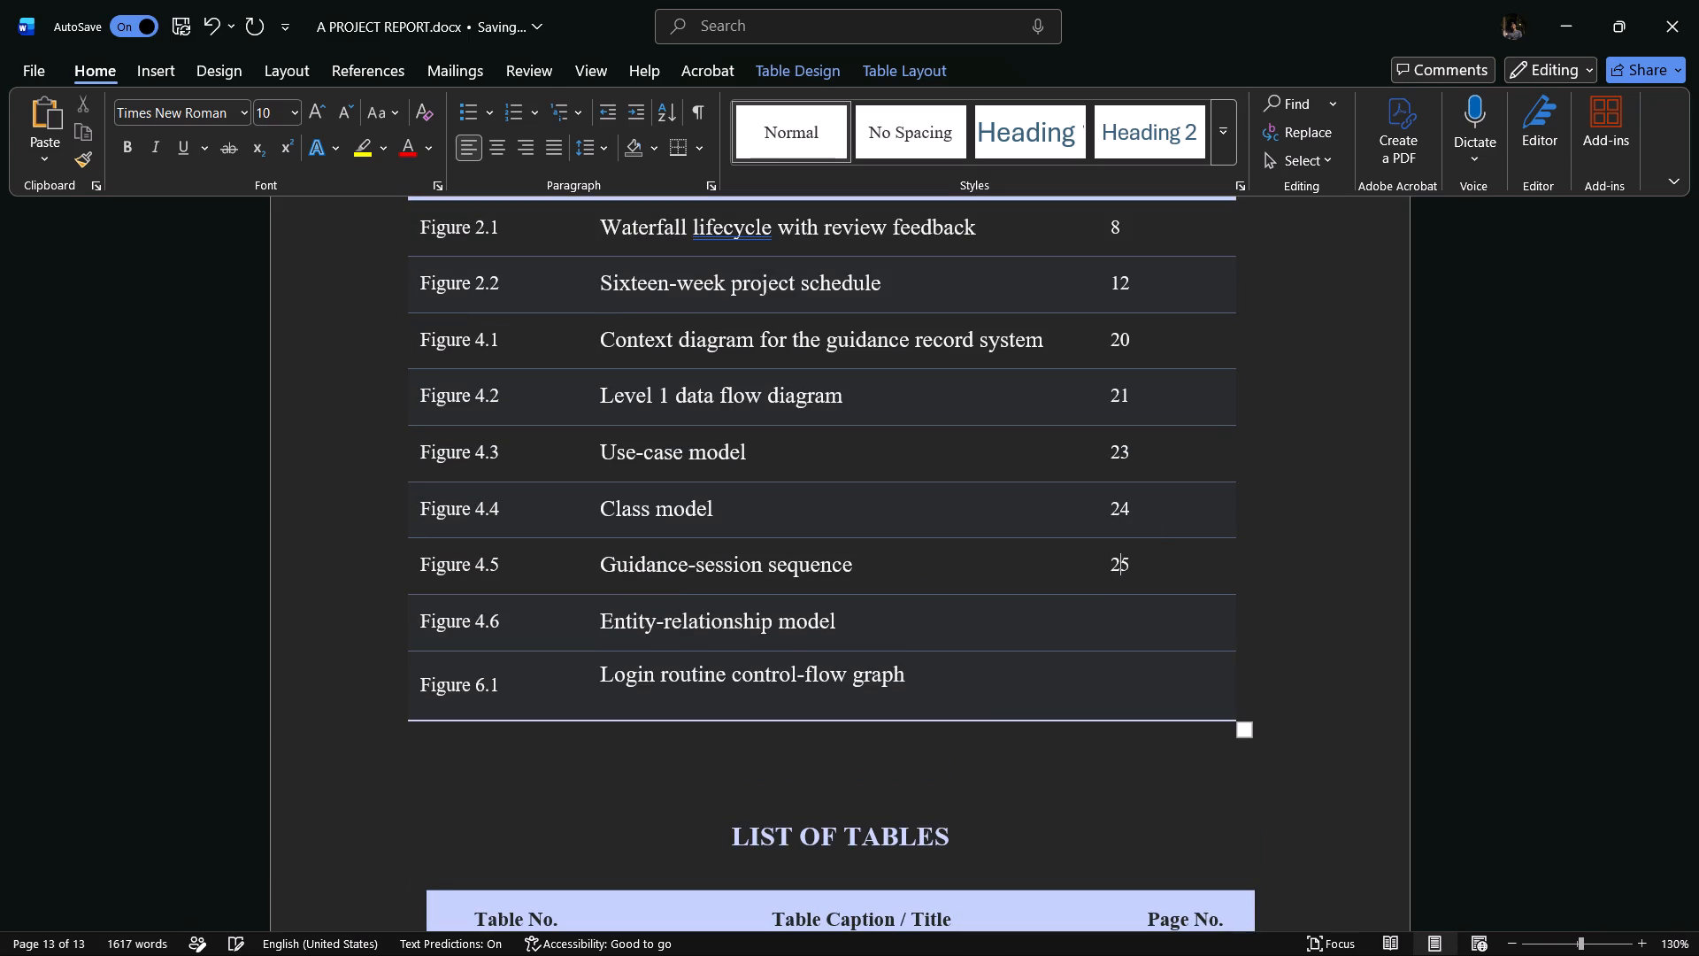
{"action": "key", "text": "Right"}
{"action": "key", "text": "BackSpace"}
{"action": "key", "text": "BackSpace"}
{"action": "key", "text": "Up"}
{"action": "key", "text": "Right"}
{"action": "key", "text": "Right"}
{"action": "key", "text": "BackSpace"}
{"action": "key", "text": "BackSpace"}
Clear the page numbers of Figure 4.3, Figure 4.2 and Figure 4.1 in the list of figures.
{"action": "key", "text": "Up"}
{"action": "key", "text": "Right"}
{"action": "key", "text": "Right"}
{"action": "key", "text": "BackSpace"}
{"action": "key", "text": "BackSpace"}
{"action": "key", "text": "Up"}
{"action": "key", "text": "Up"}
{"action": "key", "text": "Down"}
{"action": "key", "text": "Right"}
{"action": "key", "text": "Right"}
{"action": "key", "text": "BackSpace"}
{"action": "key", "text": "BackSpace"}
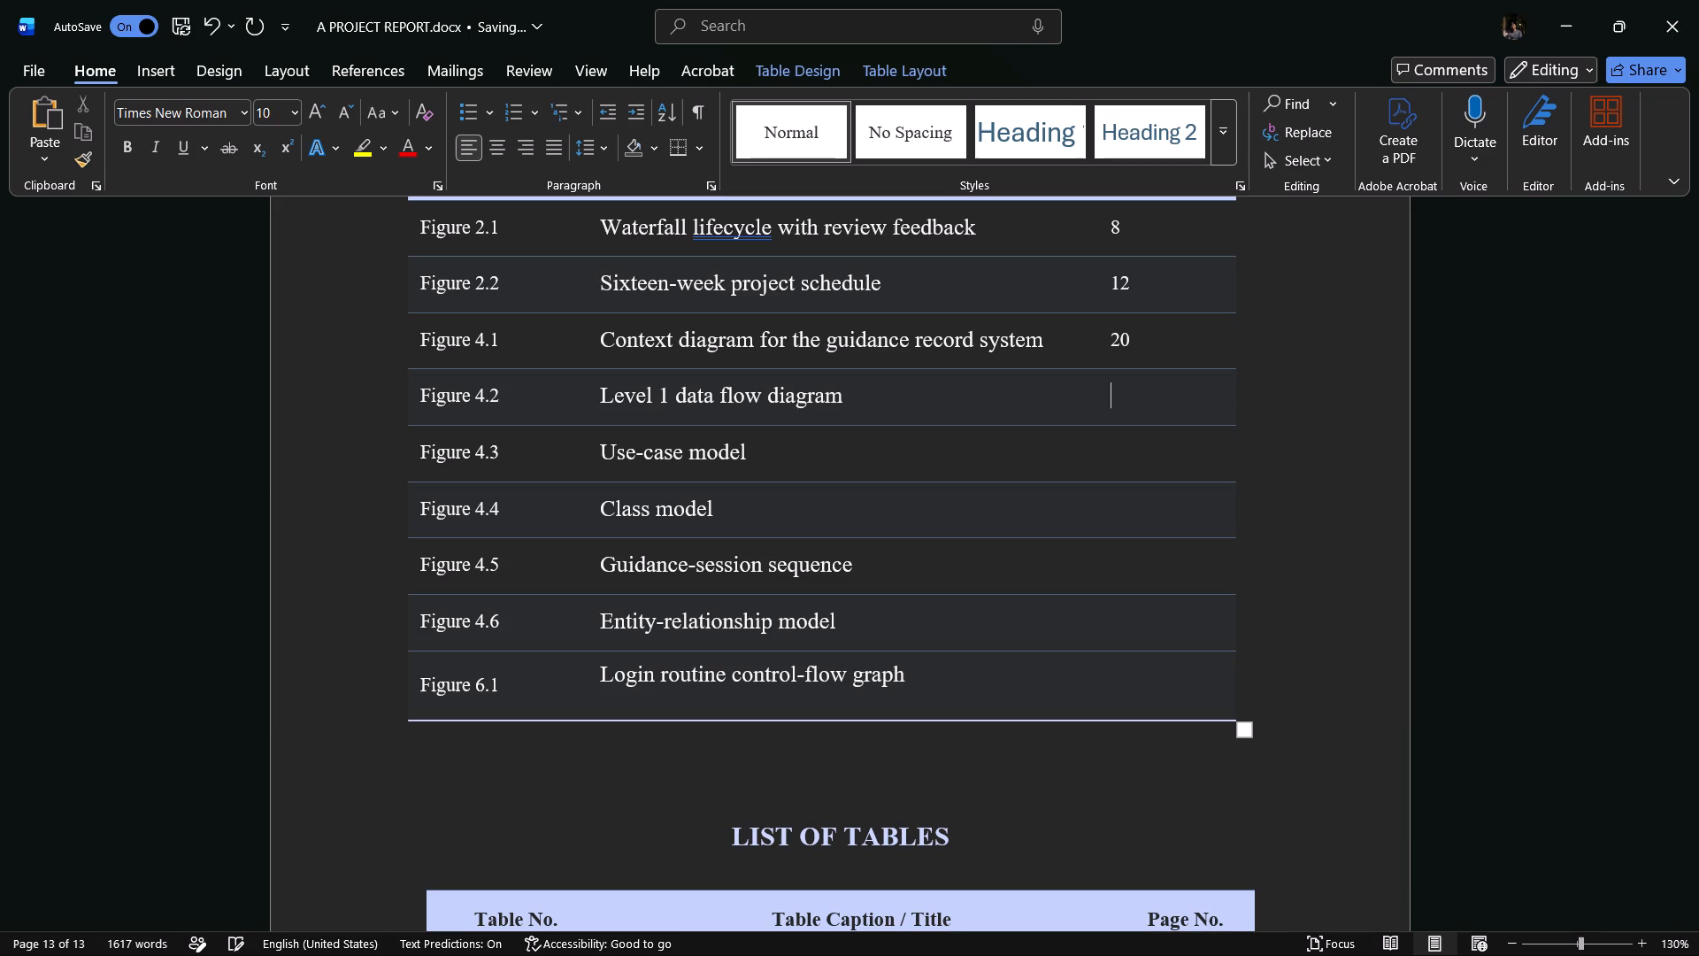
{"action": "key", "text": "Up"}
{"action": "key", "text": "Right"}
{"action": "key", "text": "Right"}
{"action": "key", "text": "BackSpace"}
{"action": "key", "text": "BackSpace"}
Clear the page numbers of Figure 2.2 and Figure 2.1 in the list of figures.
{"action": "key", "text": "Up"}
{"action": "key", "text": "Right"}
{"action": "key", "text": "Right"}
{"action": "key", "text": "BackSpace"}
{"action": "key", "text": "BackSpace"}
{"action": "key", "text": "Up"}
{"action": "key", "text": "Right"}
{"action": "key", "text": "BackSpace"}
{"action": "key", "text": "Up"}
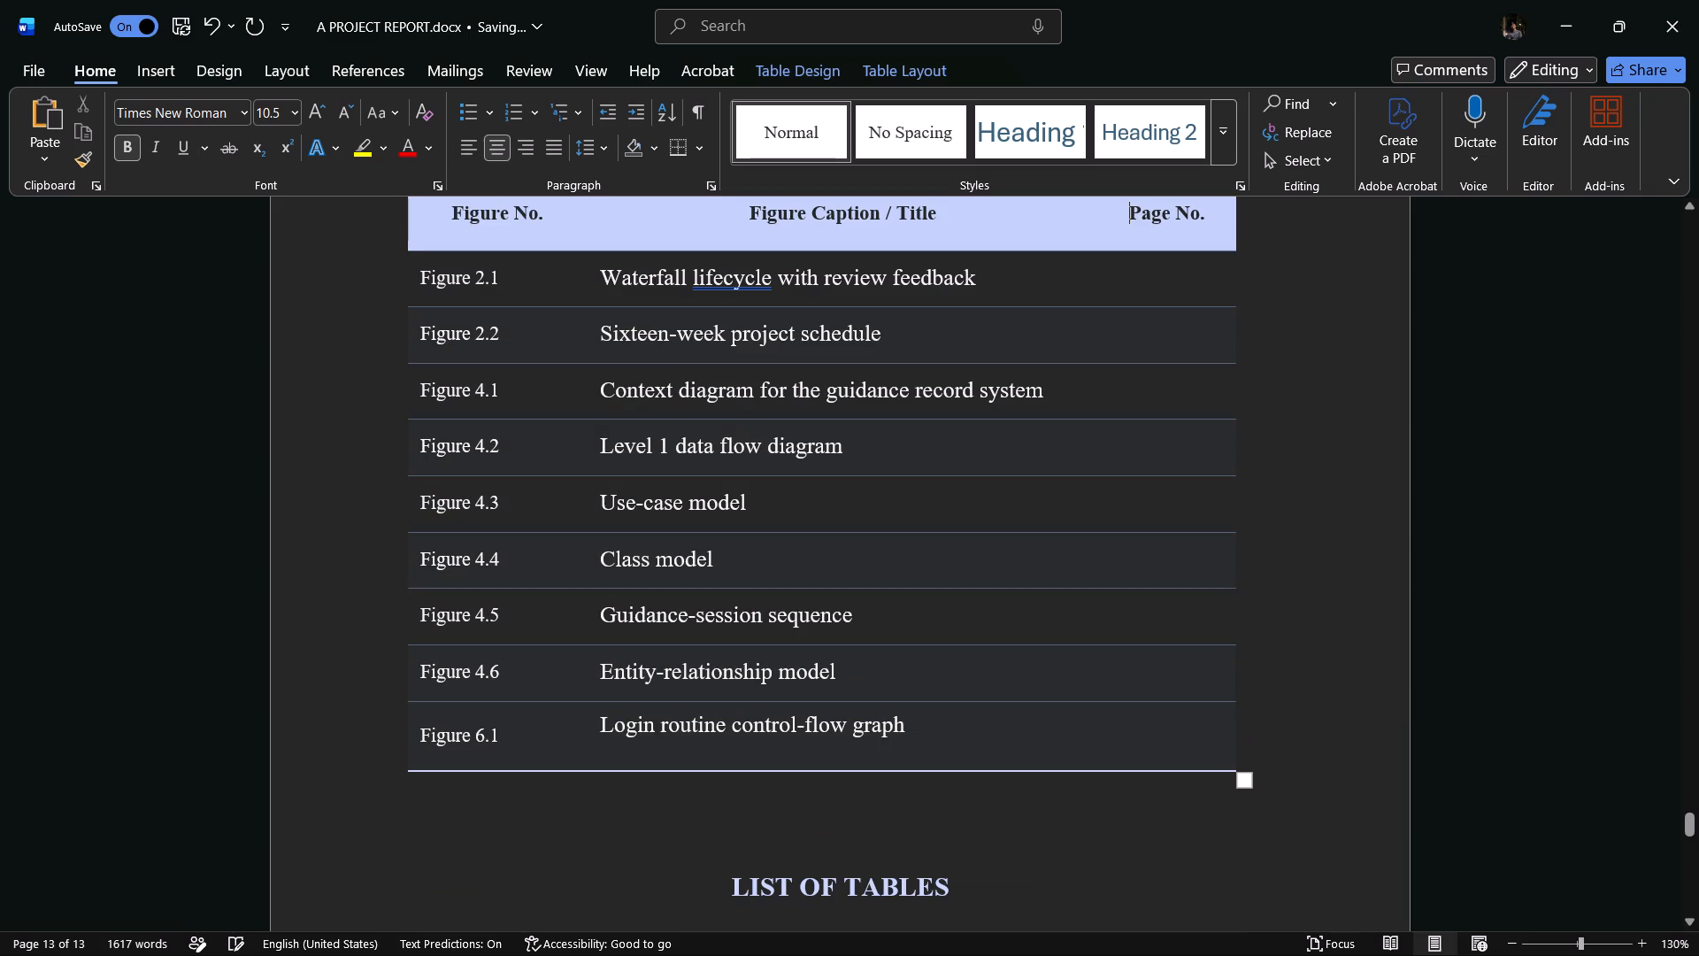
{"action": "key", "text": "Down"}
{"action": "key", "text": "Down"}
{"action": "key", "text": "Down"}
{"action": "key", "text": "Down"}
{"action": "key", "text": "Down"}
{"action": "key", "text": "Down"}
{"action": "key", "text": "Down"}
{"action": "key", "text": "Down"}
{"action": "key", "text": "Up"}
Accept the grammar suggestion "Lifecycle" for the flagged word in Figure 2.1's caption.
{"action": "right_click", "coordinate": [725, 280]}
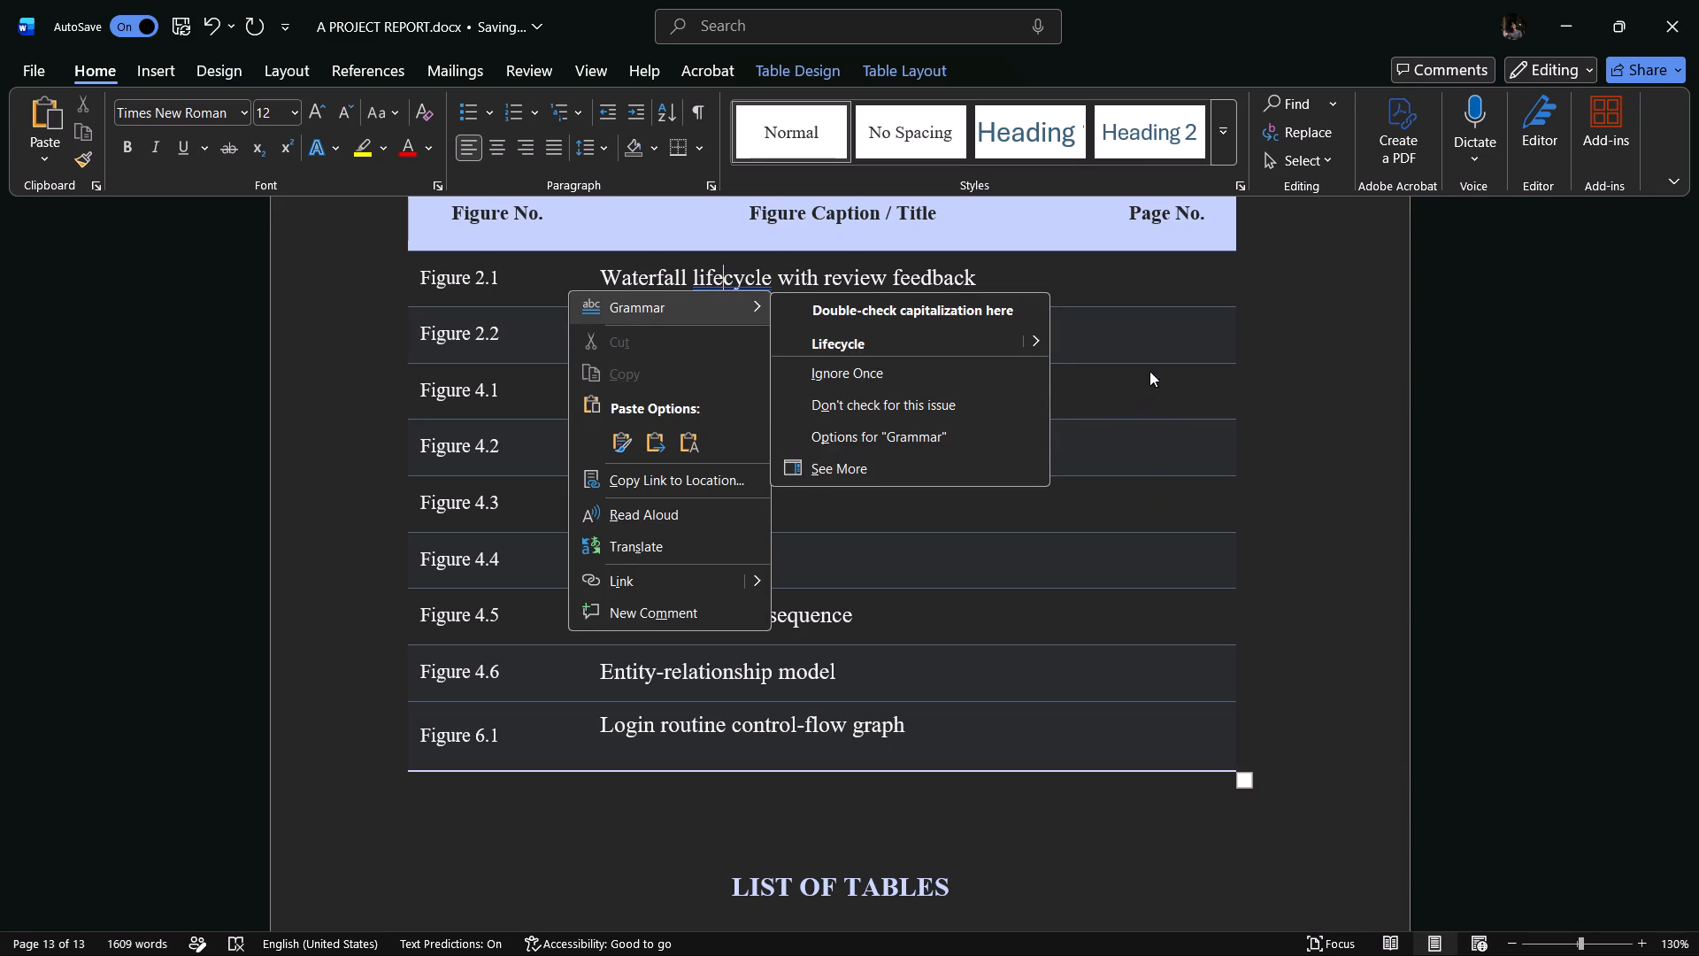
{"action": "left_click", "coordinate": [919, 343]}
{"action": "left_click", "coordinate": [1126, 332]}
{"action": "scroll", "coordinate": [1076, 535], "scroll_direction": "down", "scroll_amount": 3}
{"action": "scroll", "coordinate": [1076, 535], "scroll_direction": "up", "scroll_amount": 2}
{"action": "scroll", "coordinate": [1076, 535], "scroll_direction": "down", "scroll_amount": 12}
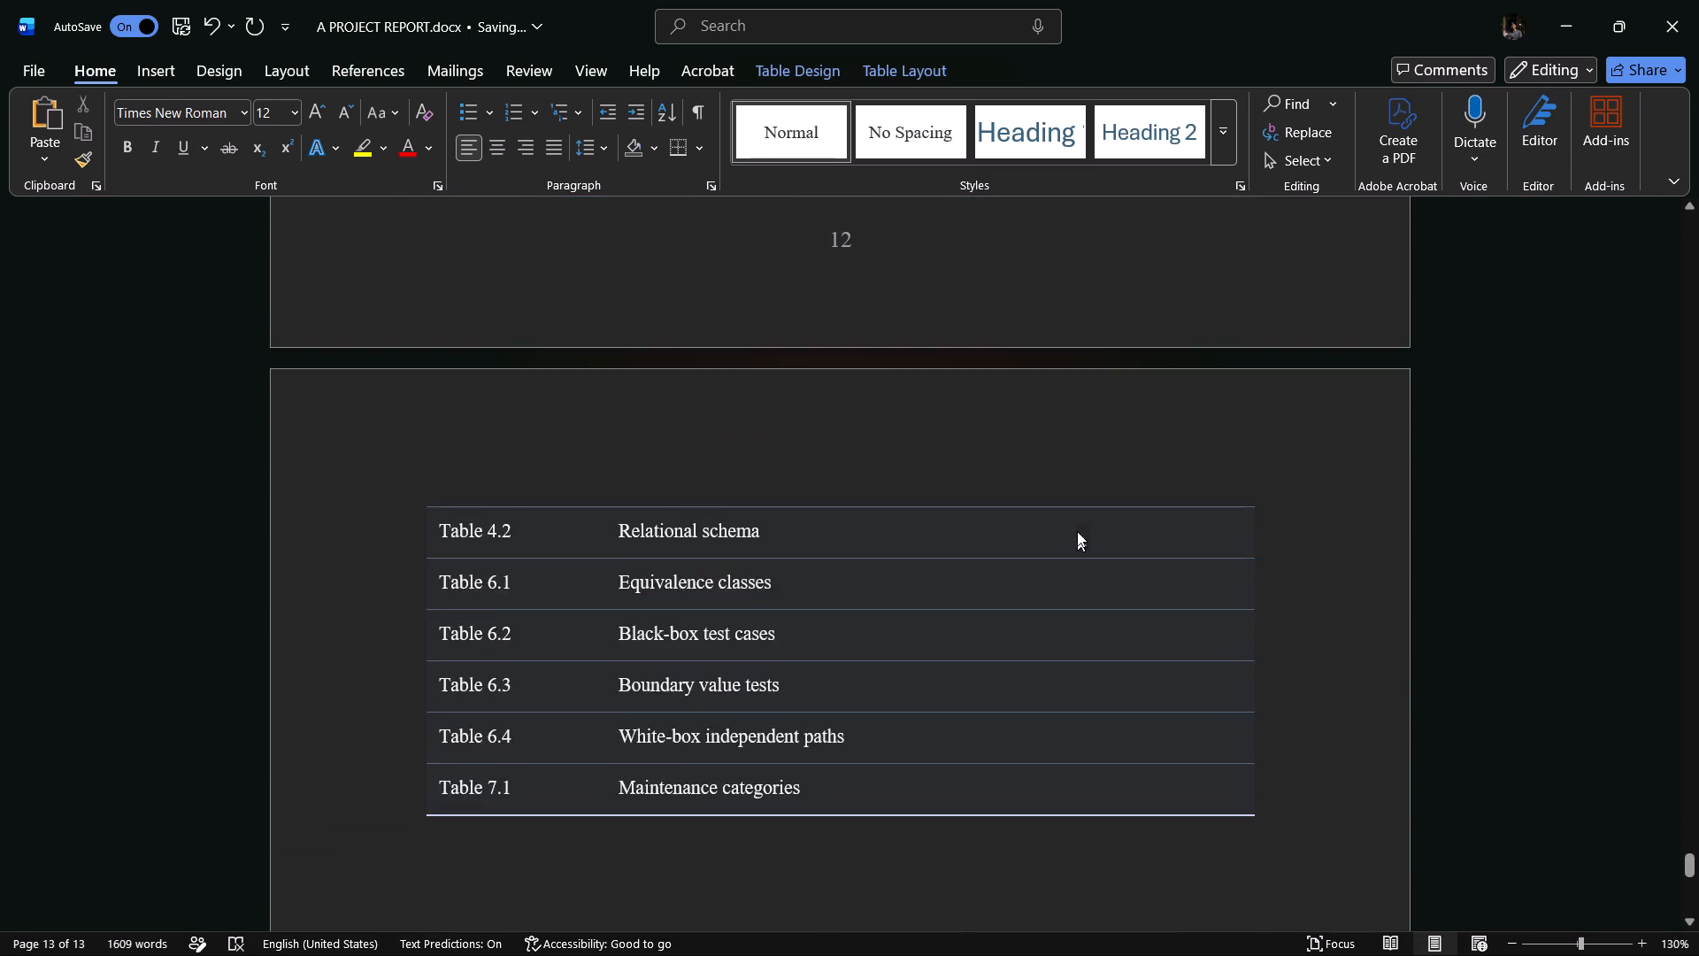